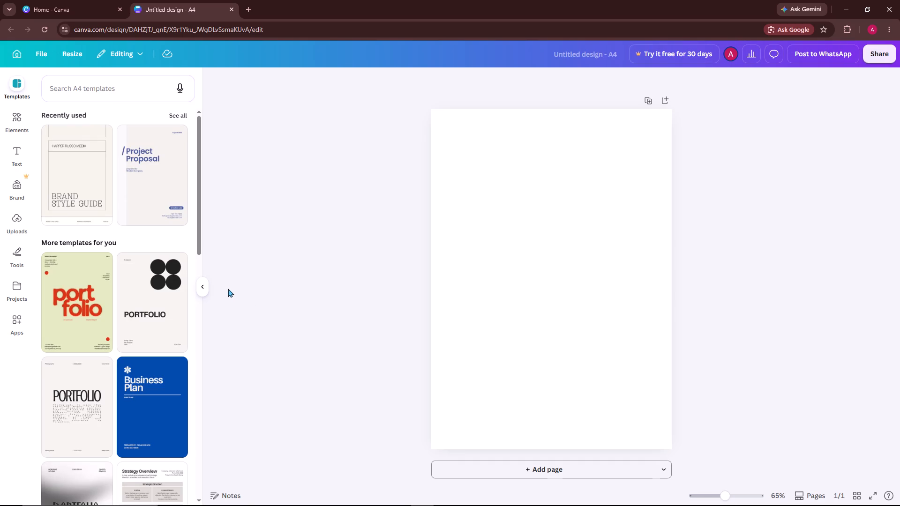
Set the blank A4 page's background to a custom dark red solid colour, #802020.
click(202, 291)
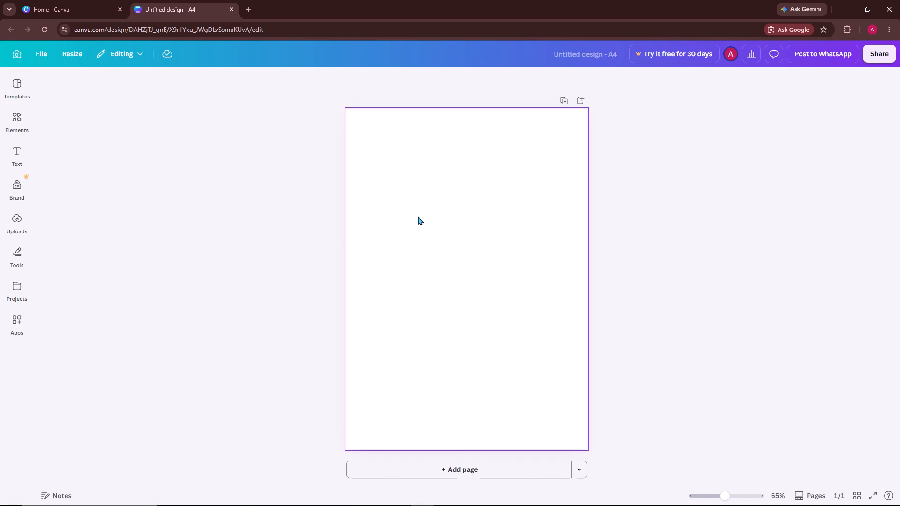
click(418, 216)
click(468, 76)
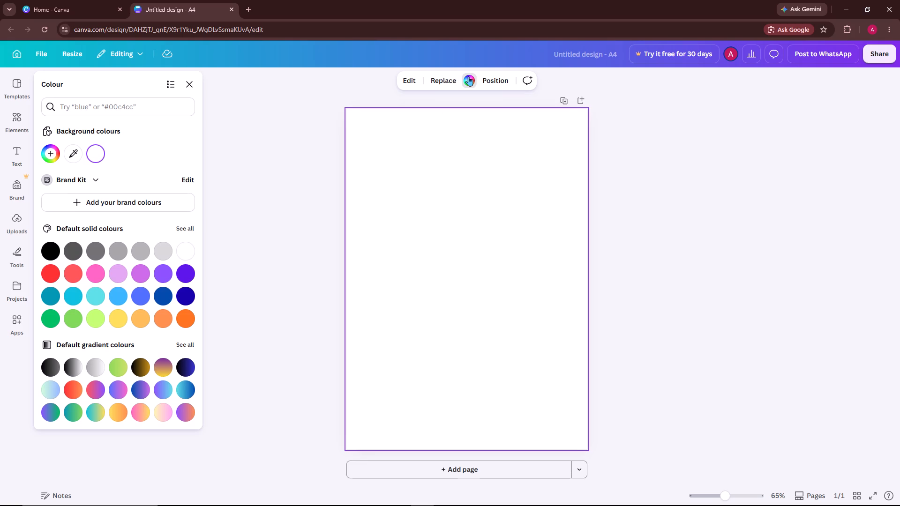
scroll(444, 315, down, 2)
click(54, 159)
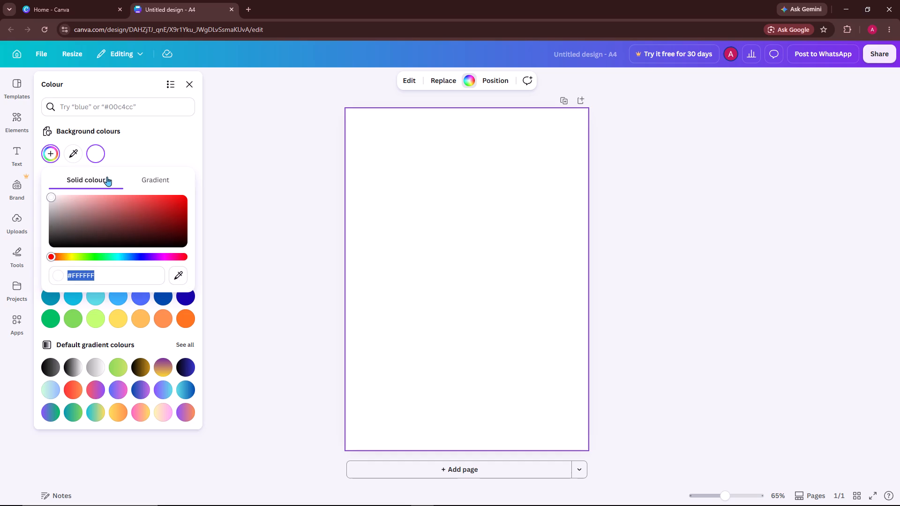
drag(49, 195, 103, 224)
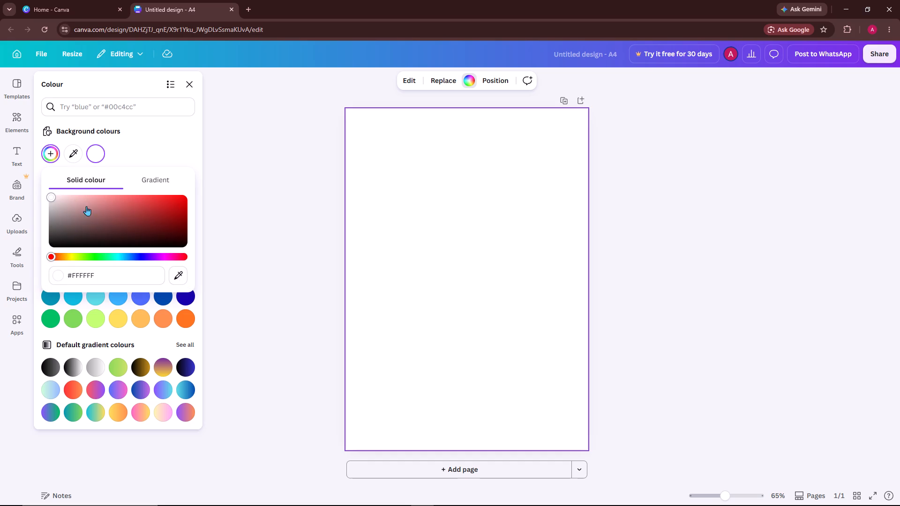
drag(51, 198, 97, 208)
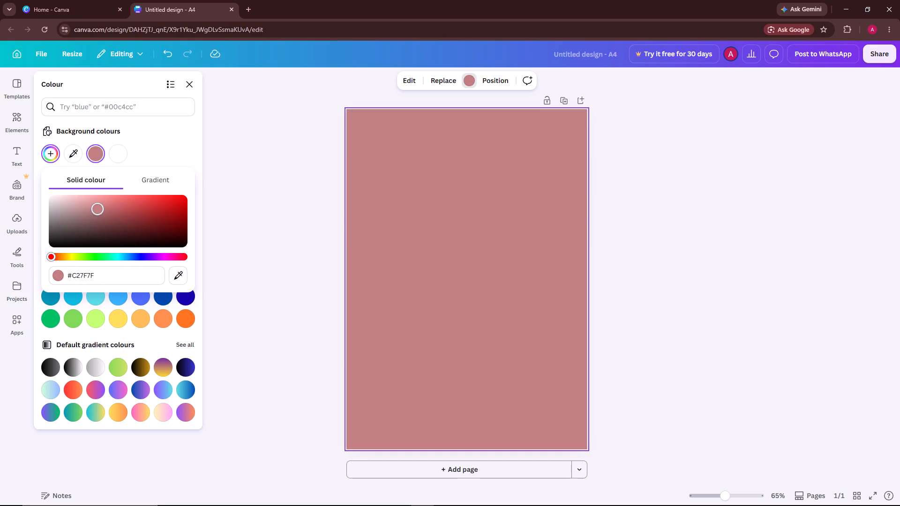
drag(97, 208, 154, 210)
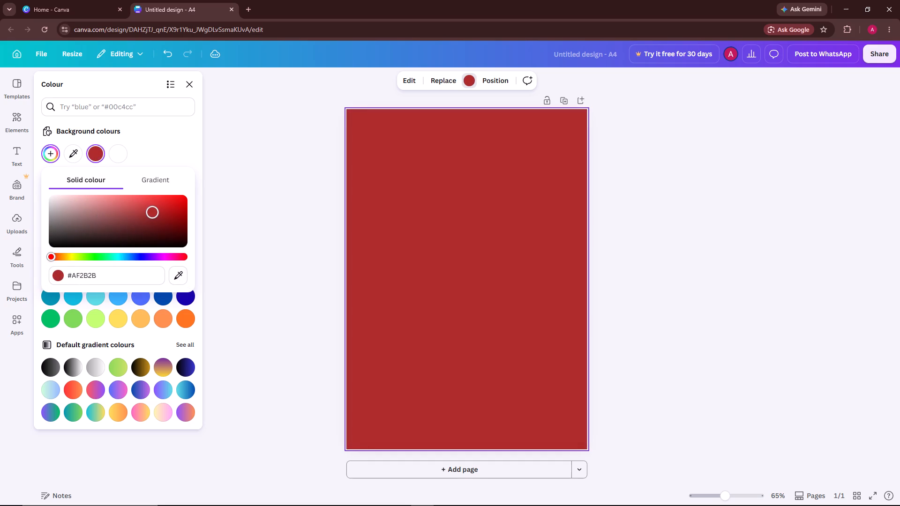
drag(154, 210, 152, 221)
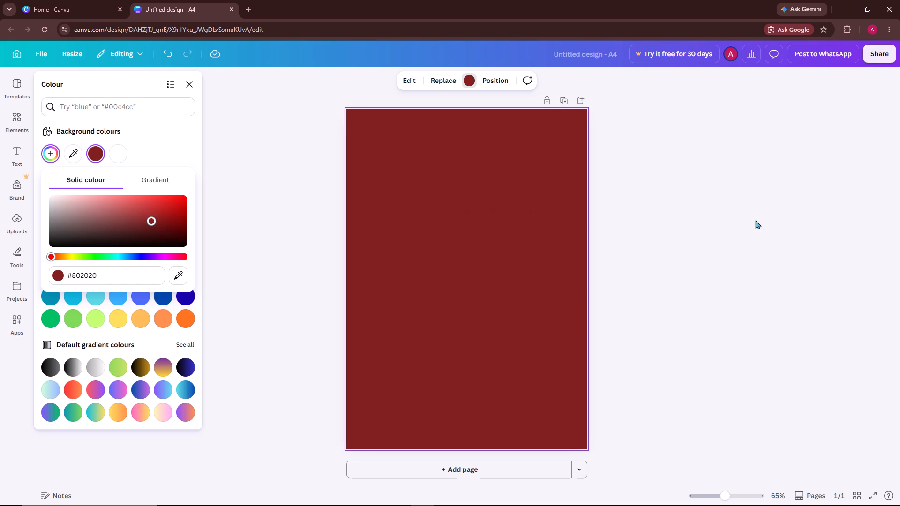
click(728, 218)
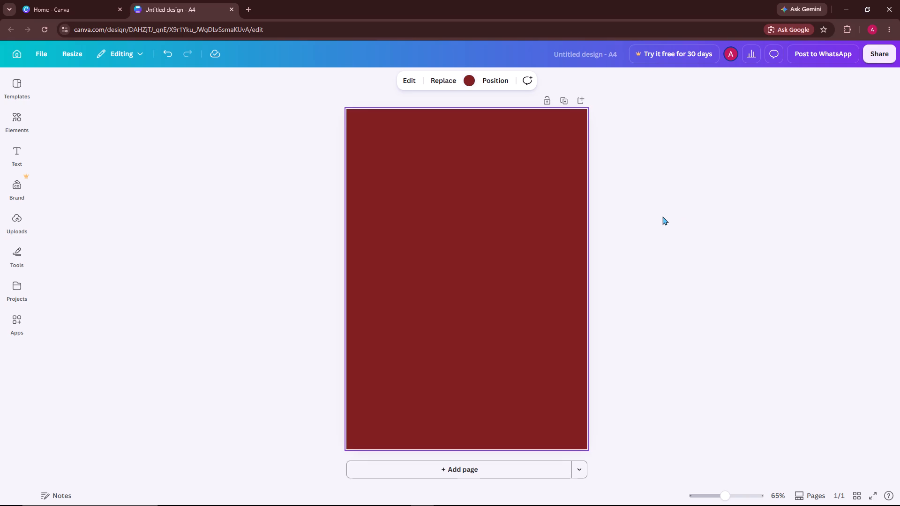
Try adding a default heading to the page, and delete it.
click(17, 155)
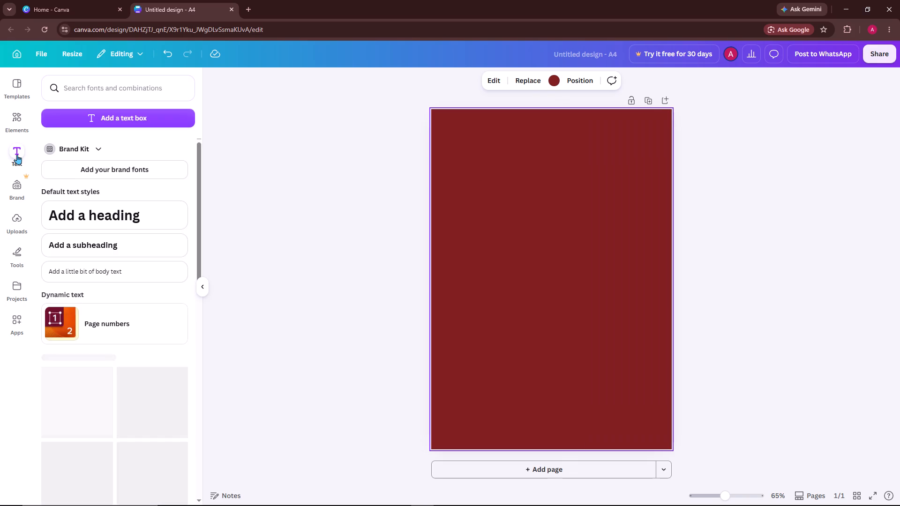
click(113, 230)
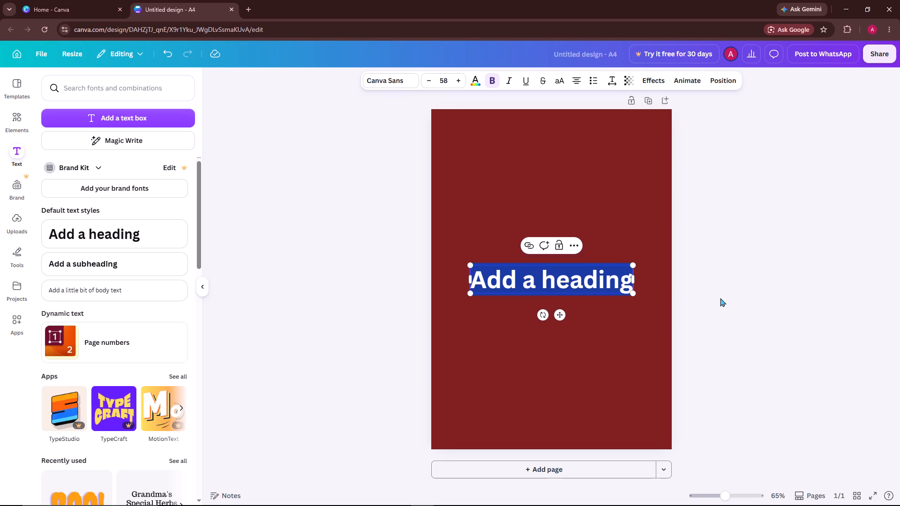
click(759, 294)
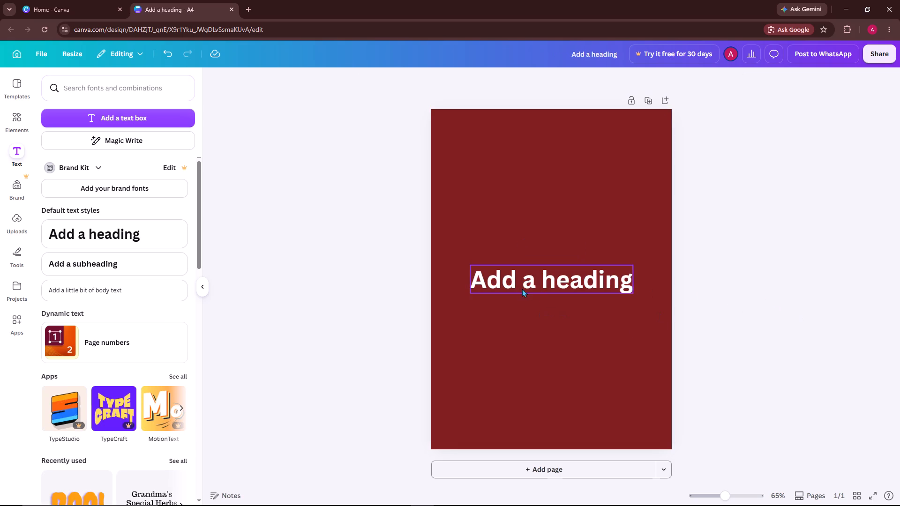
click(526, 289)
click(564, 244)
Insert the recently used orange "BOO!" font combination onto the page.
scroll(0, 328, down, 2)
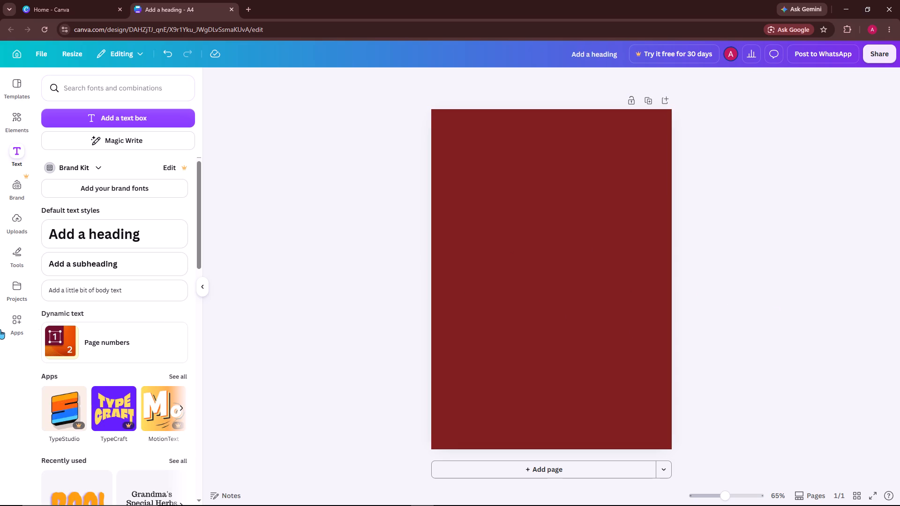
scroll(47, 331, down, 3)
click(79, 349)
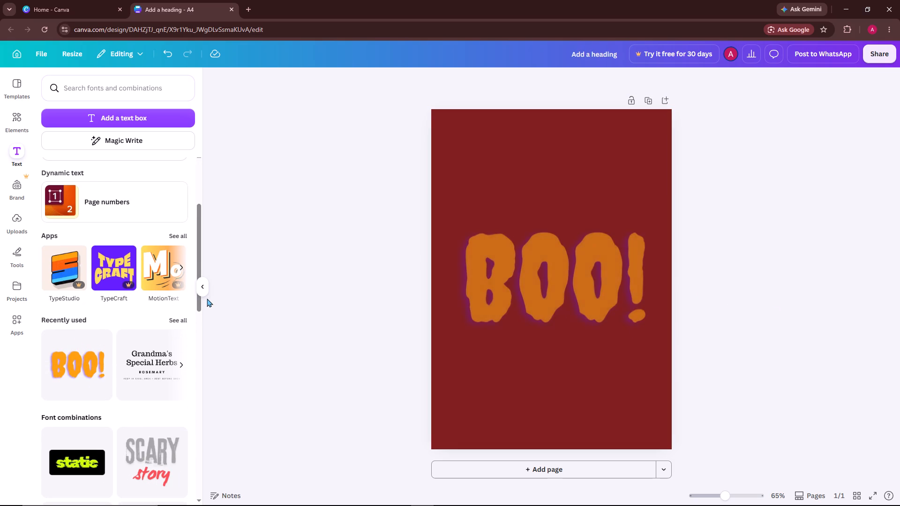
click(203, 291)
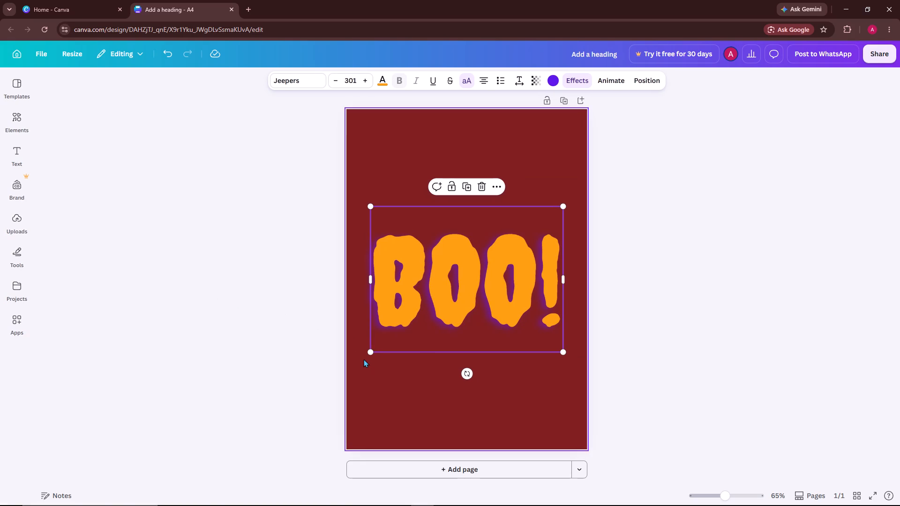
Shrink the "BOO!" text to about size 49 and widen its text box across most of the page.
drag(371, 353, 469, 217)
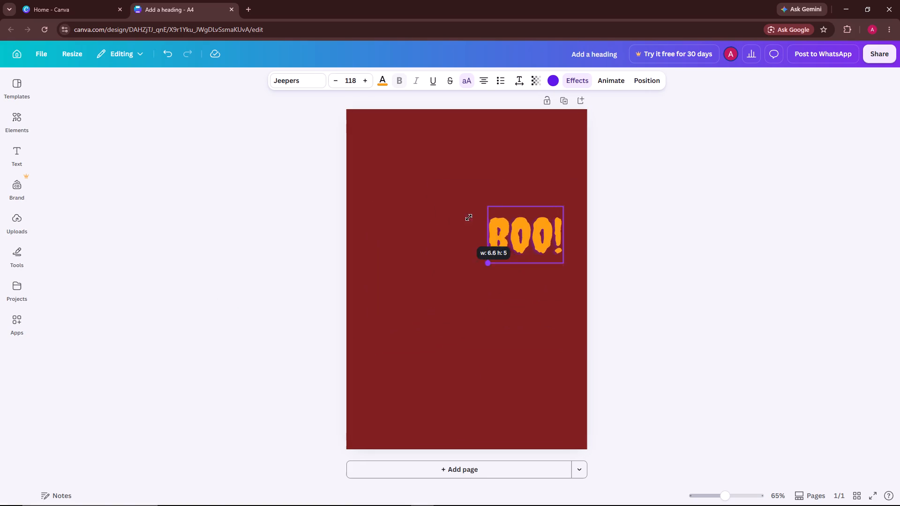
drag(469, 217, 488, 191)
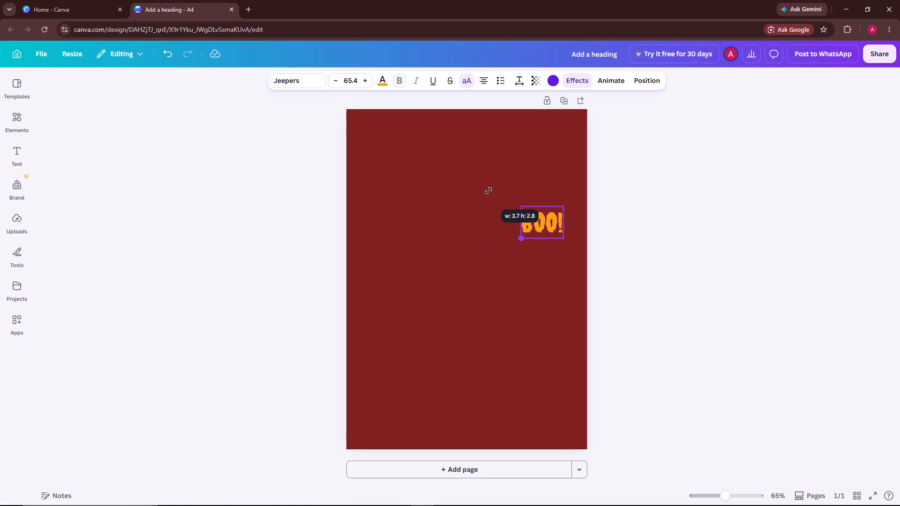
drag(488, 191, 495, 183)
drag(529, 218, 483, 218)
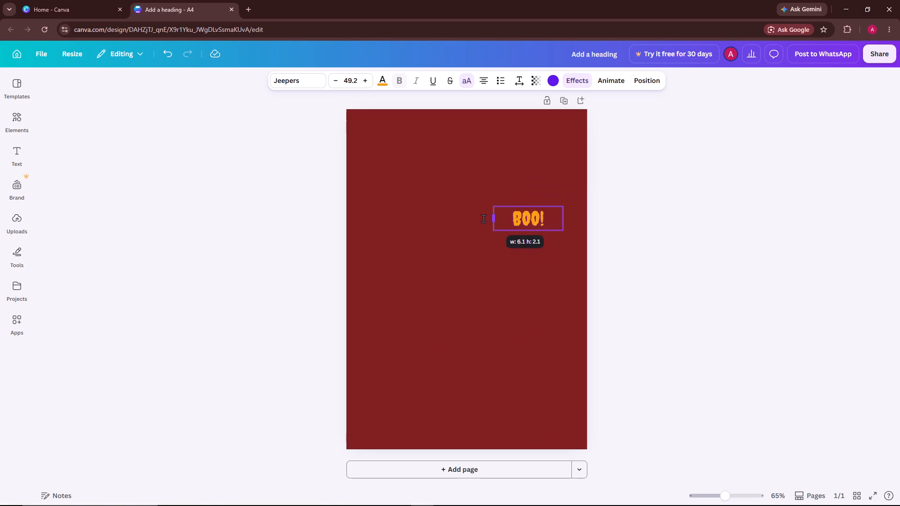
drag(483, 218, 392, 221)
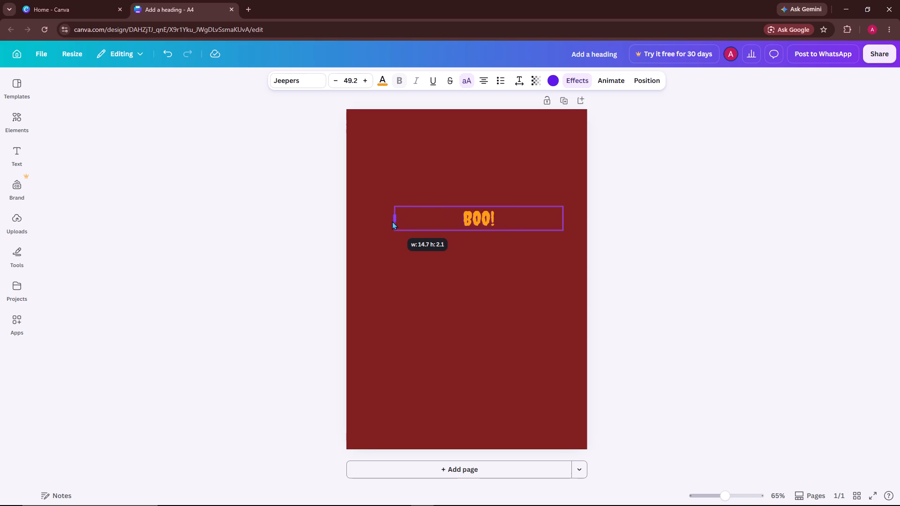
drag(392, 221, 377, 219)
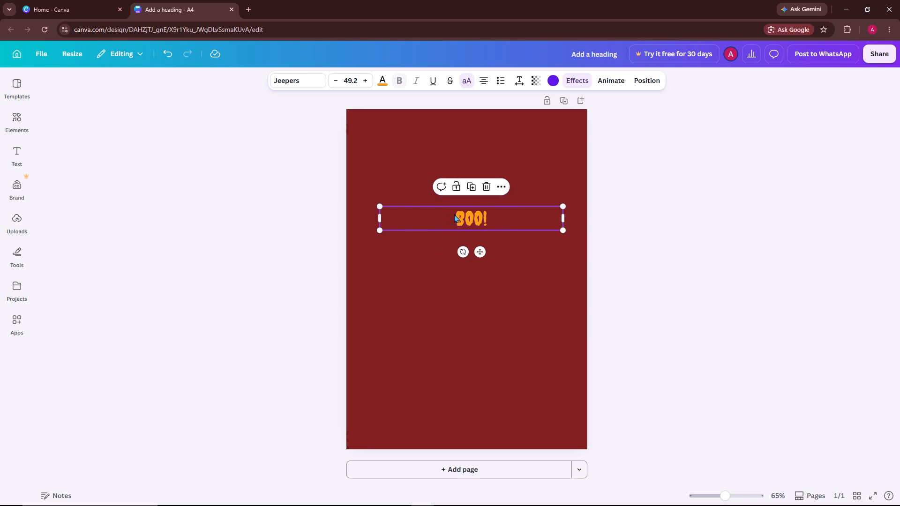
Move the "BOO!" text box to the top of the page, centred horizontally.
drag(454, 214, 447, 134)
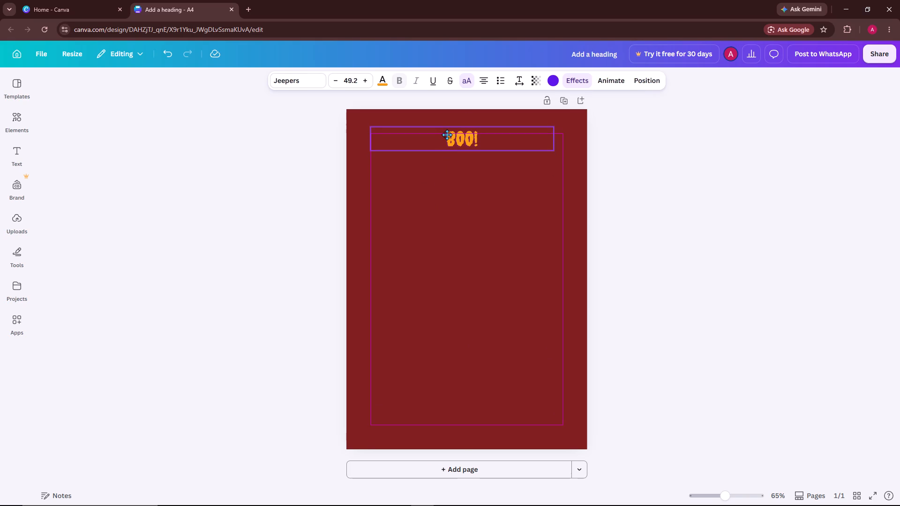
drag(447, 134, 448, 134)
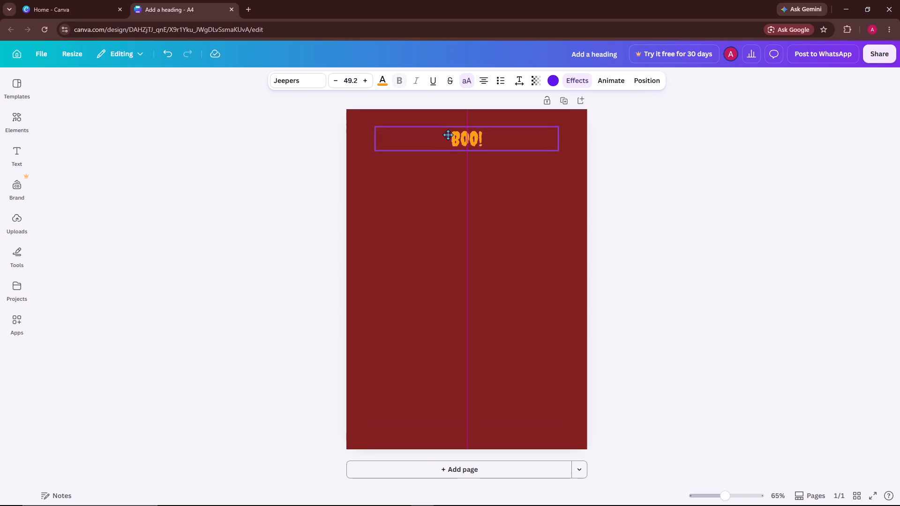
drag(448, 134, 448, 132)
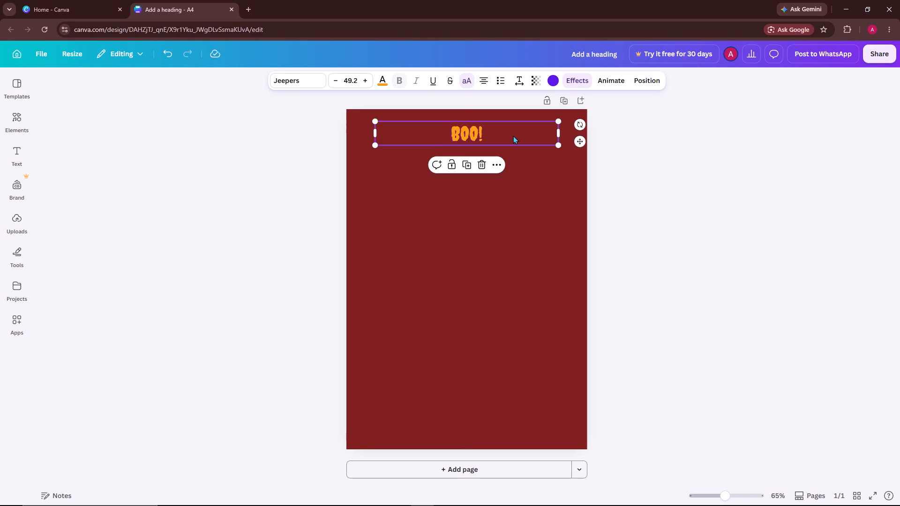
Clear the "BOO!" wording from the text box while keeping the box.
click(487, 135)
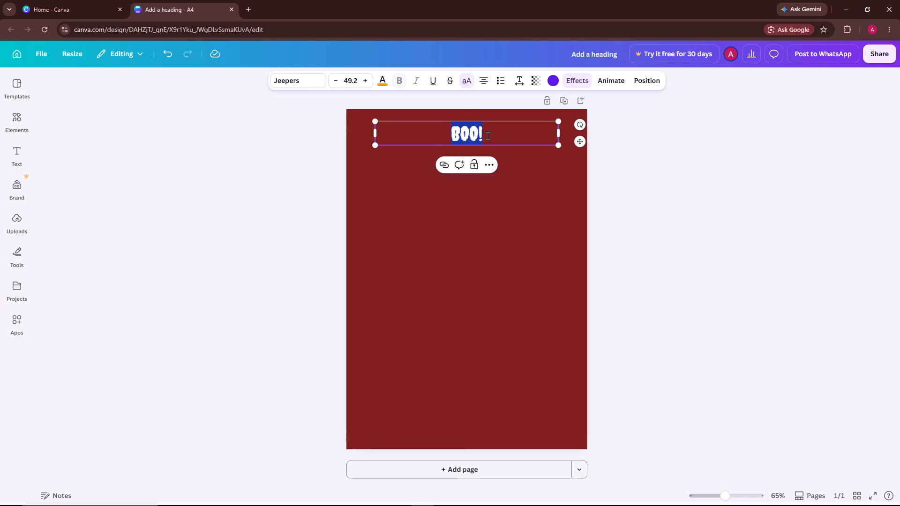
key(BackSpace)
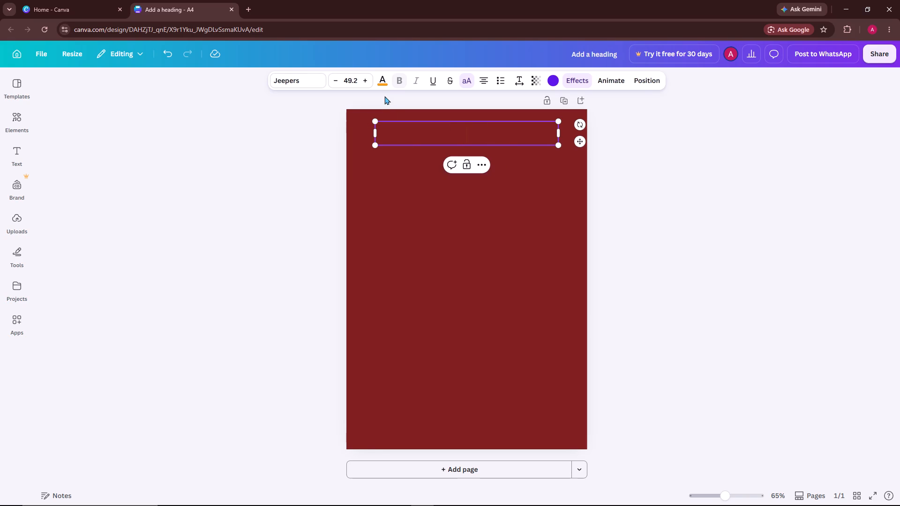
Set the emptied text box's text colour to a custom dusty pink, #BB7676.
click(380, 85)
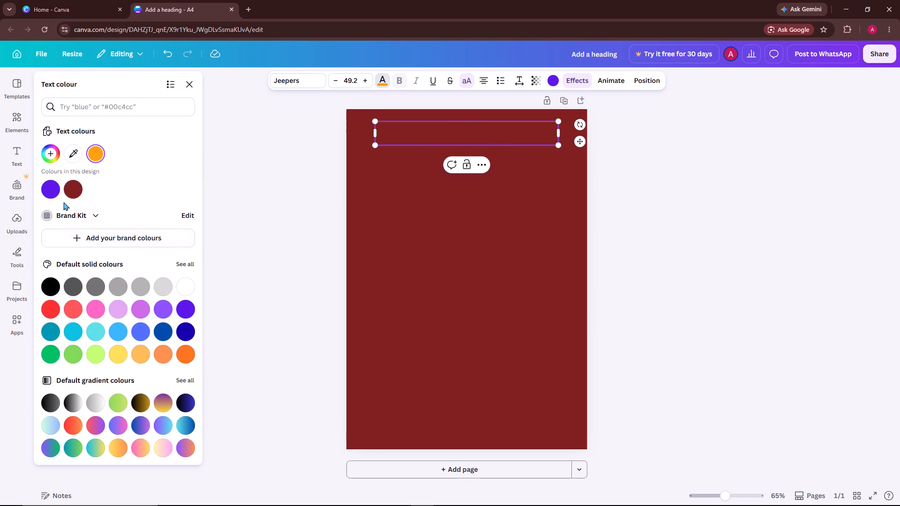
click(70, 301)
click(53, 152)
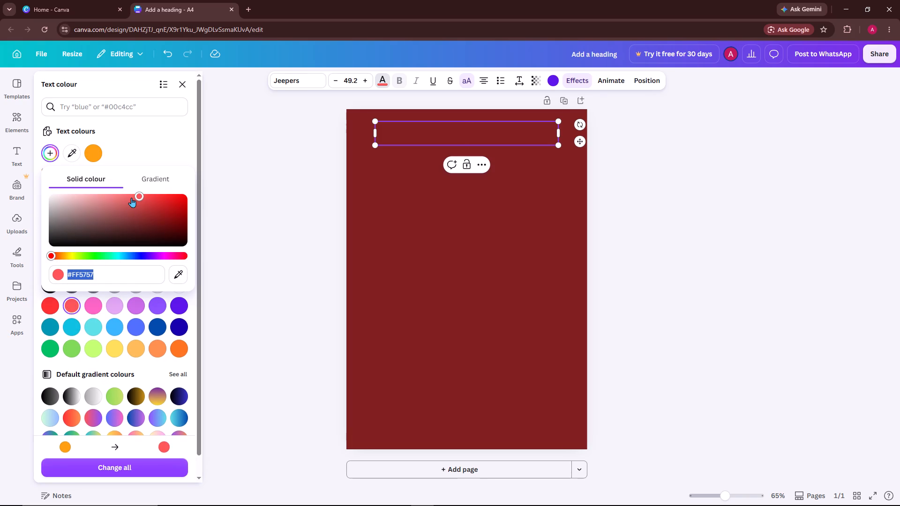
drag(52, 258, 242, 263)
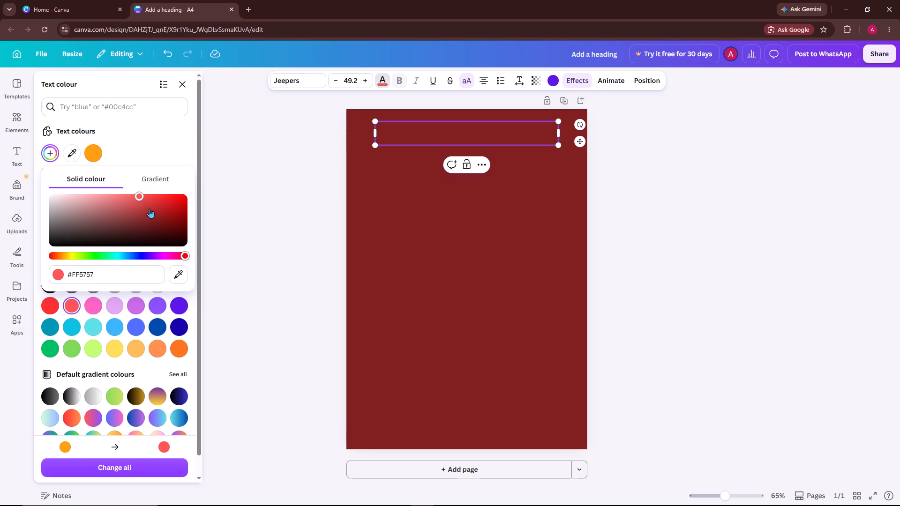
drag(139, 198, 170, 222)
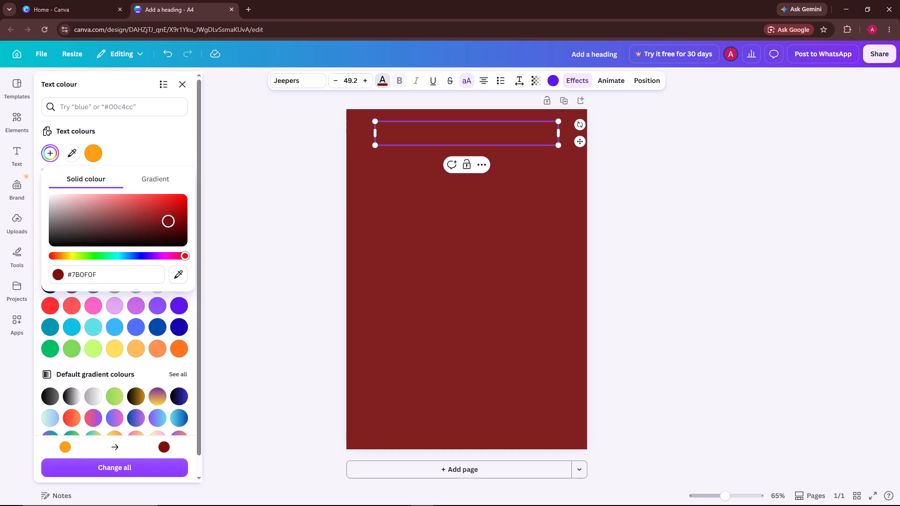
drag(170, 222, 100, 208)
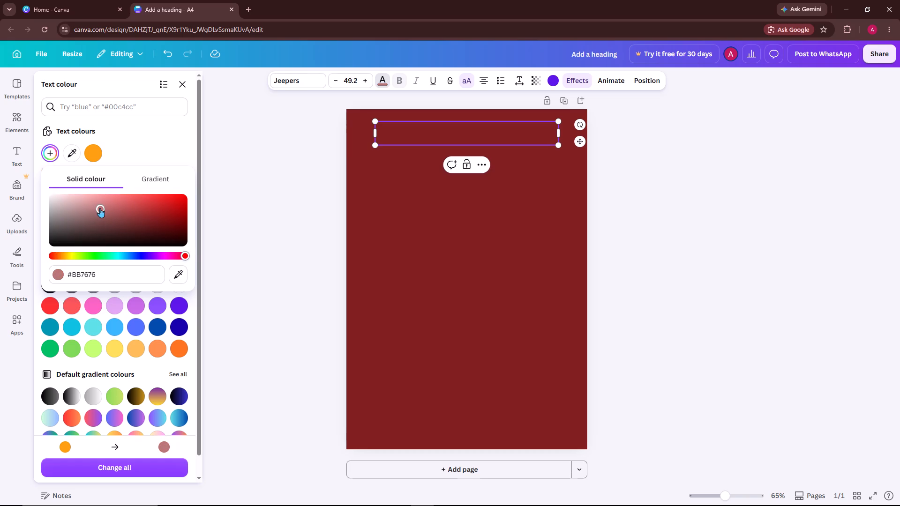
Enter the heading "RIDERS TO THE SEA" in the empty text box at the top of the page.
click(477, 137)
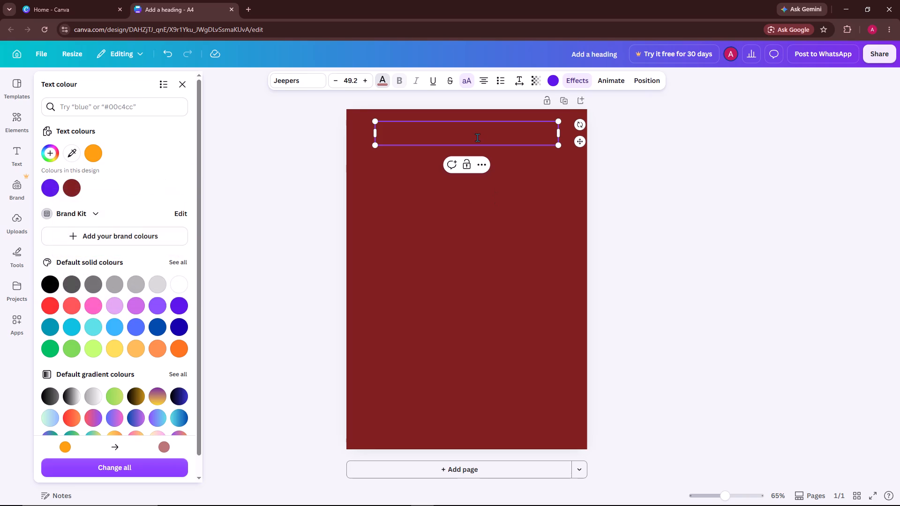
click(488, 136)
text(rider)
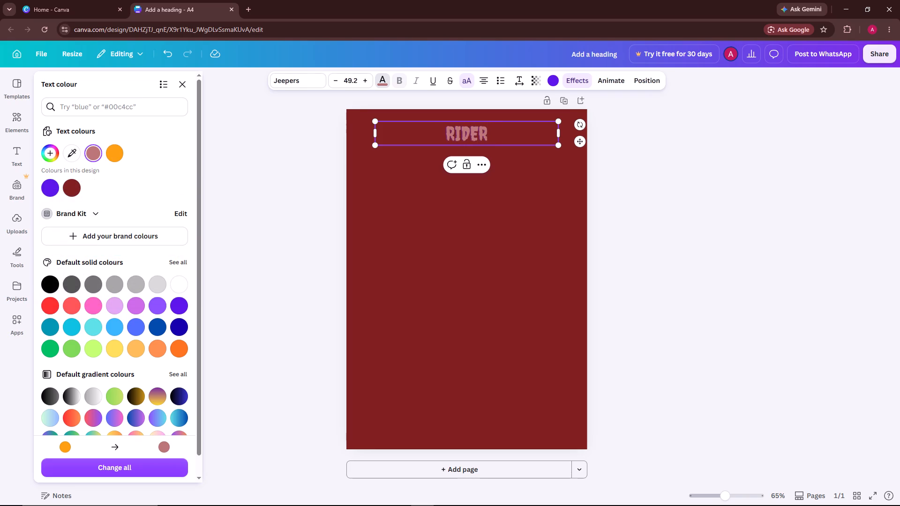
text(s)
key(space)
text(to)
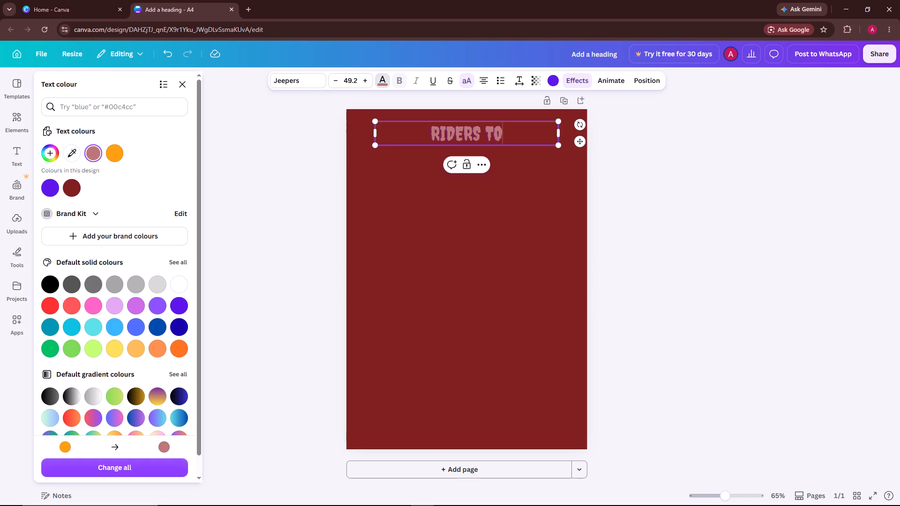
key(space)
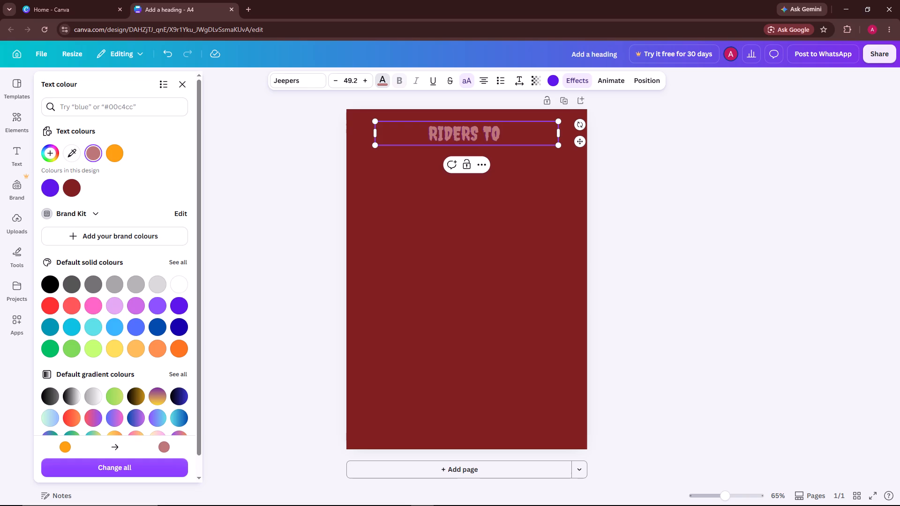
text(the)
key(space)
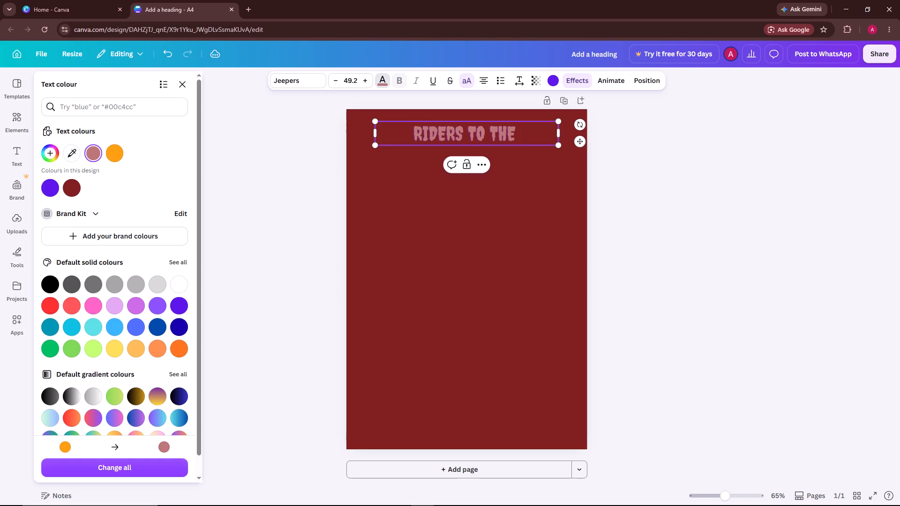
text(sea)
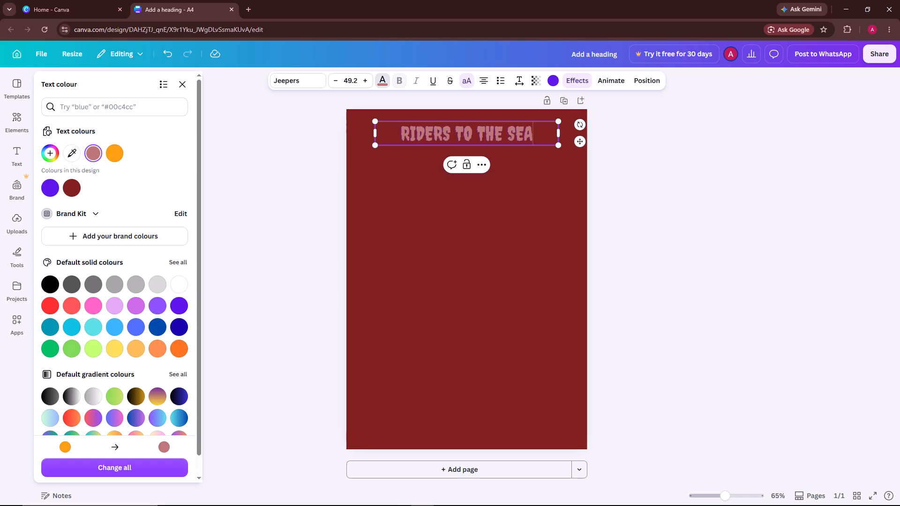
key(space)
key(BackSpace)
click(467, 203)
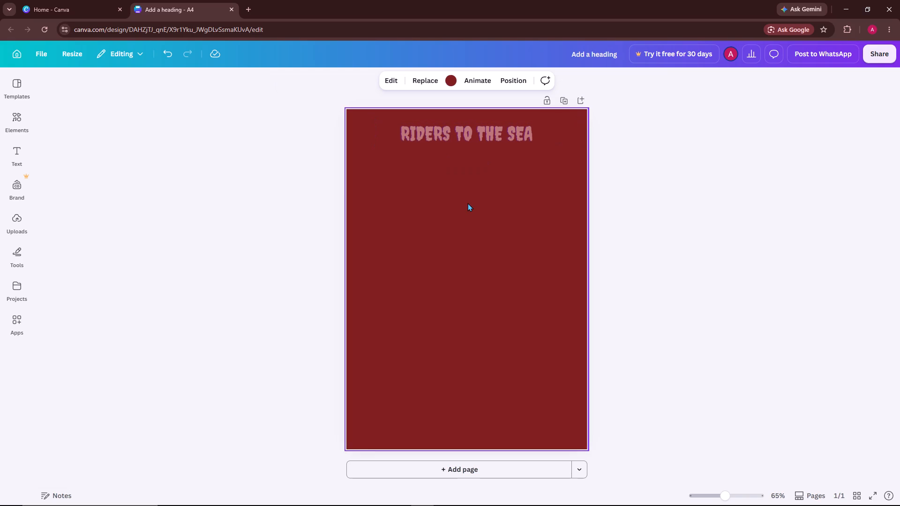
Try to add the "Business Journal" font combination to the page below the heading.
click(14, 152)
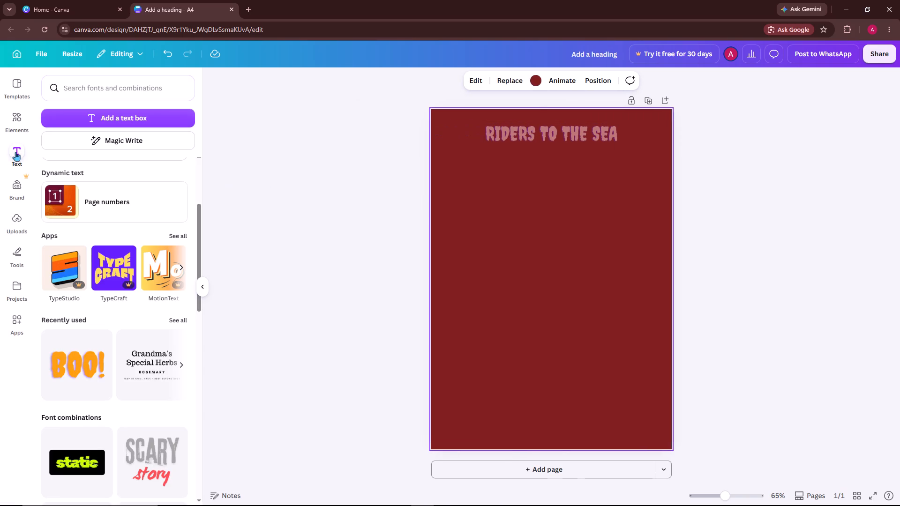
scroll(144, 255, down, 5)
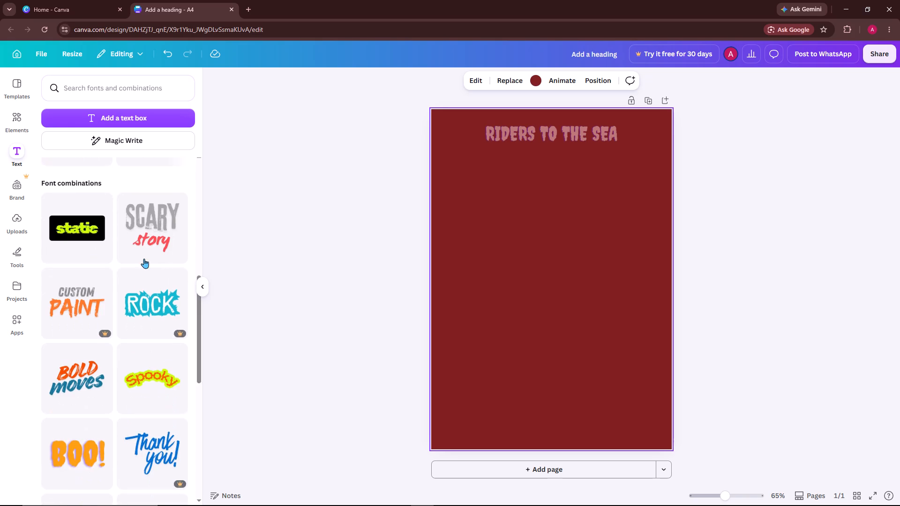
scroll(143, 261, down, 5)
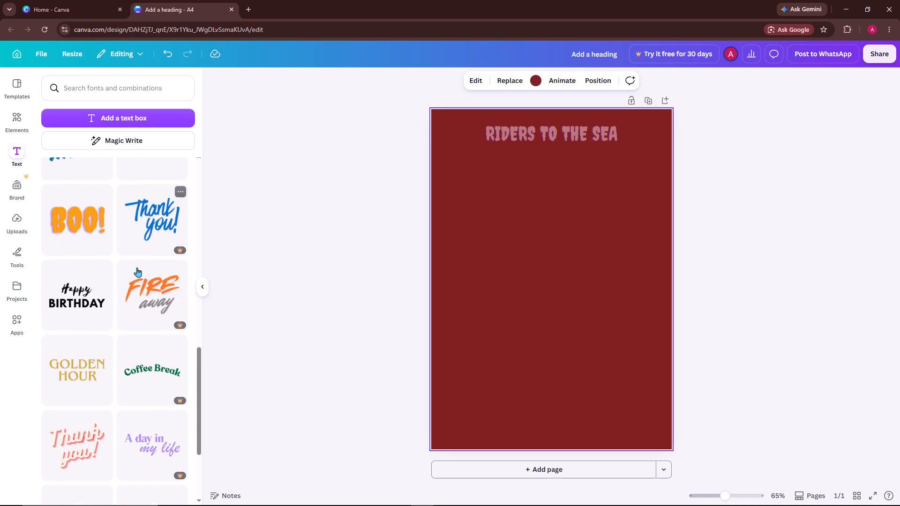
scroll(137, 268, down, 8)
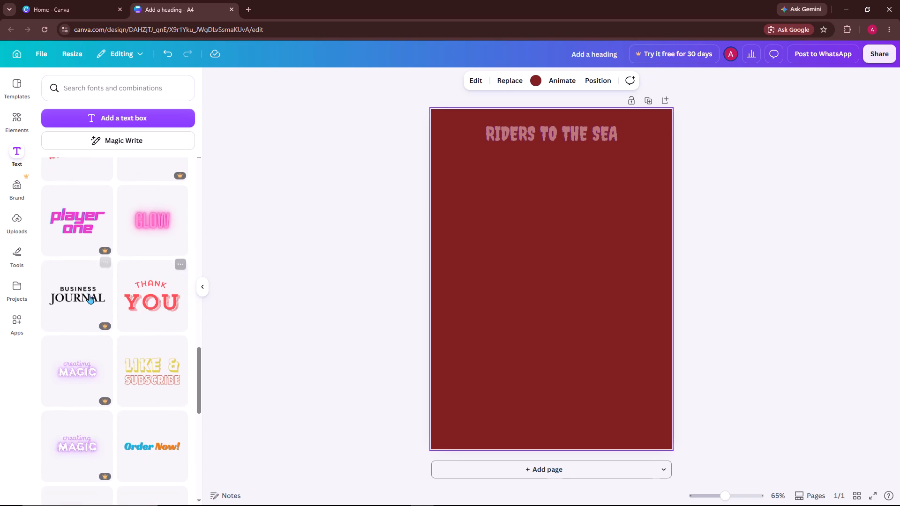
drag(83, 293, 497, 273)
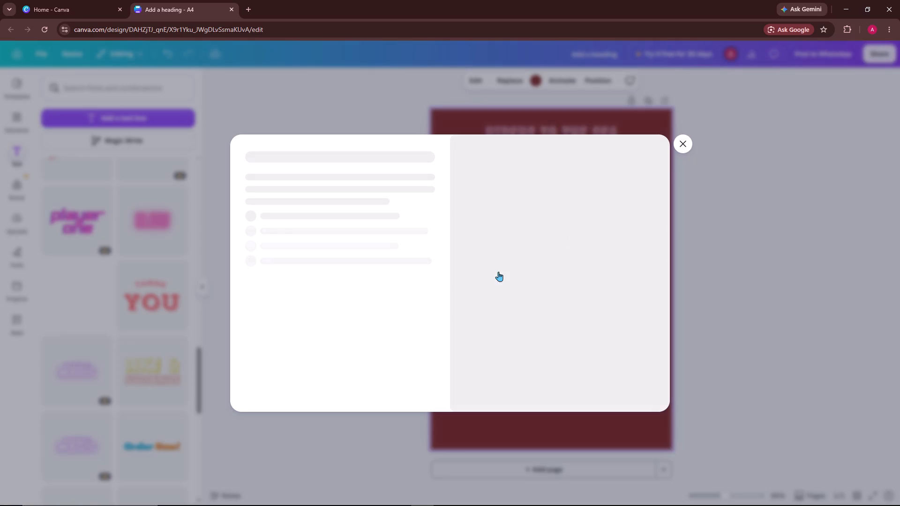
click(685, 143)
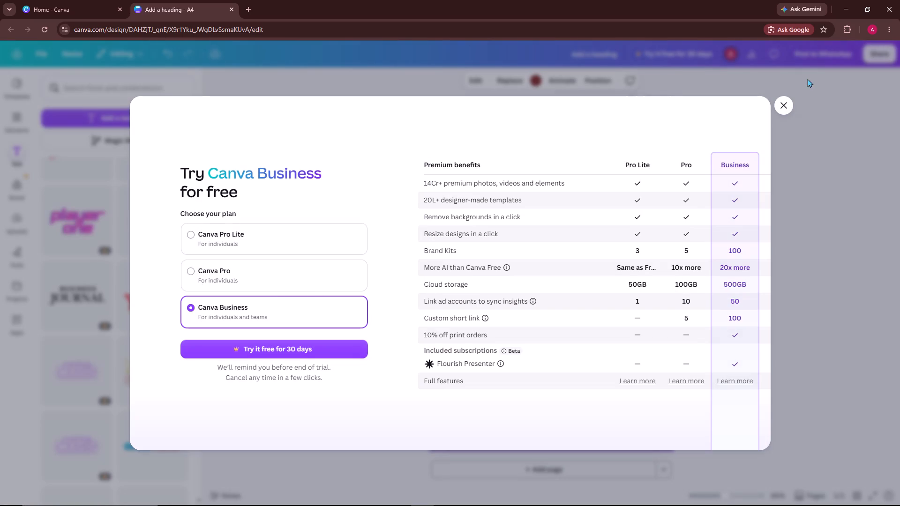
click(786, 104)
Add the yellow "COMING SOON" font combination to the page.
scroll(128, 260, down, 1)
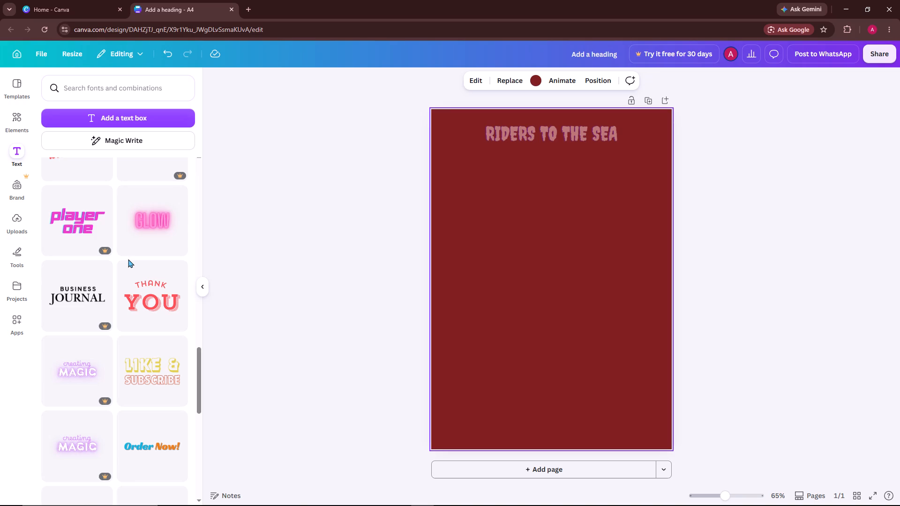
scroll(128, 259, down, 4)
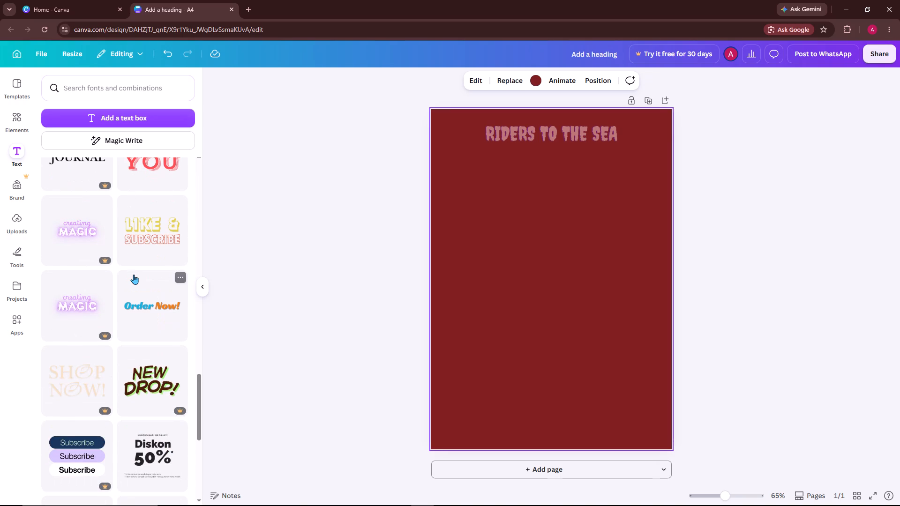
scroll(134, 275, down, 2)
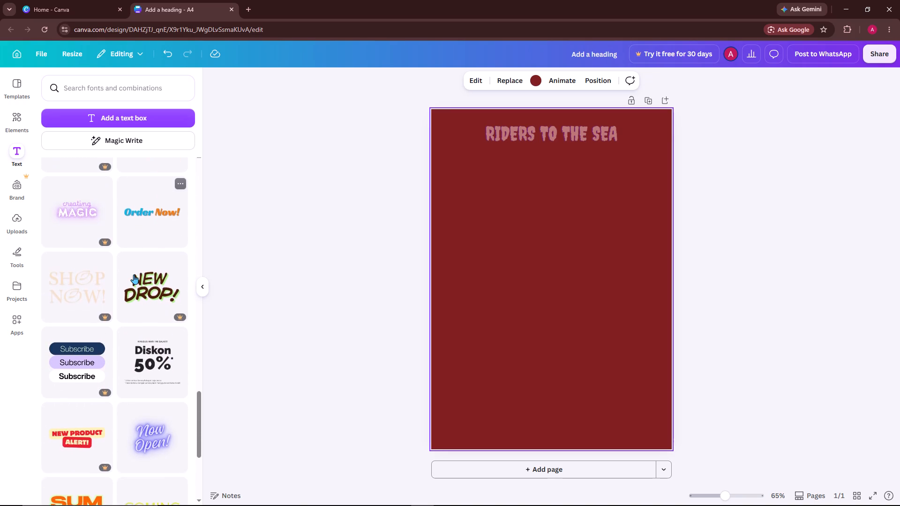
scroll(134, 275, down, 4)
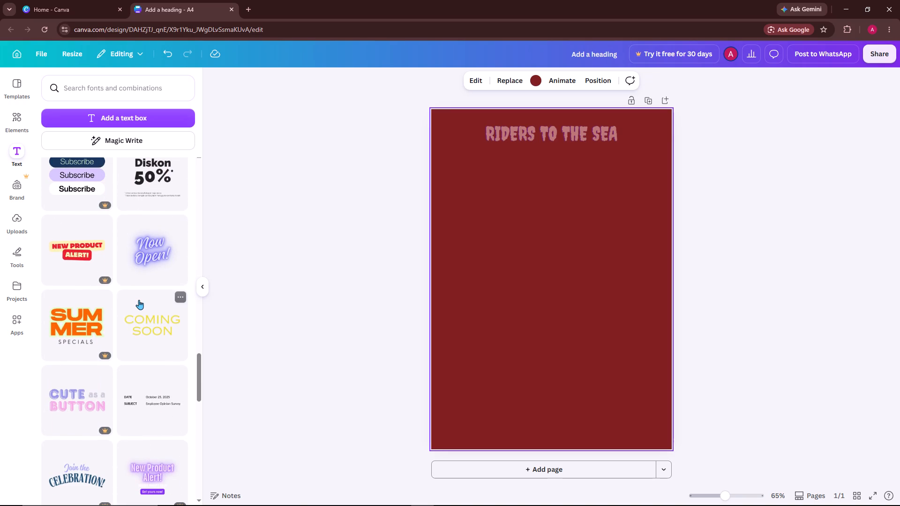
click(139, 300)
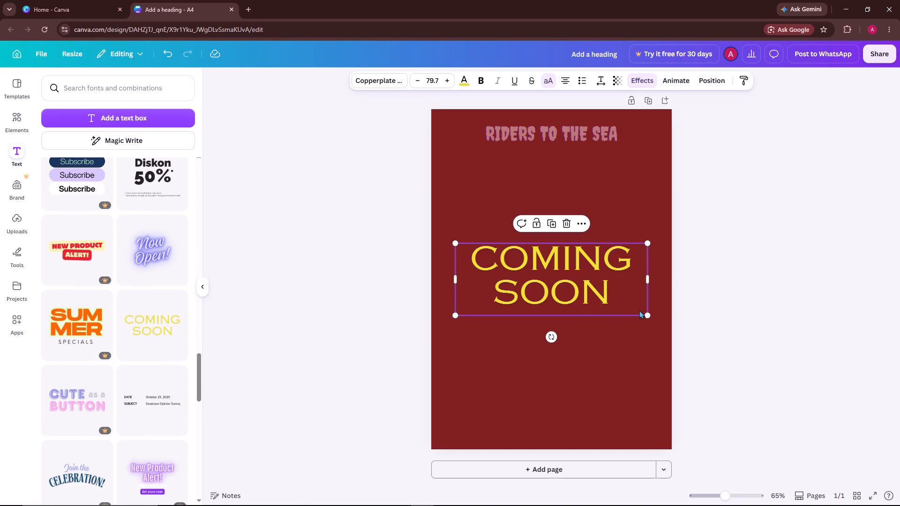
Shrink the "COMING SOON" text to about size 15 and widen its text box so the wording fits on one line.
drag(456, 315, 527, 267)
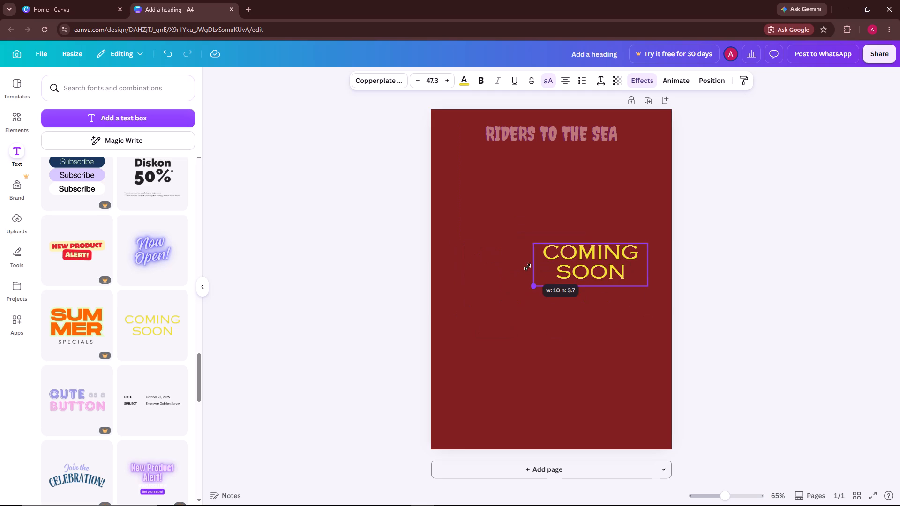
drag(527, 267, 574, 231)
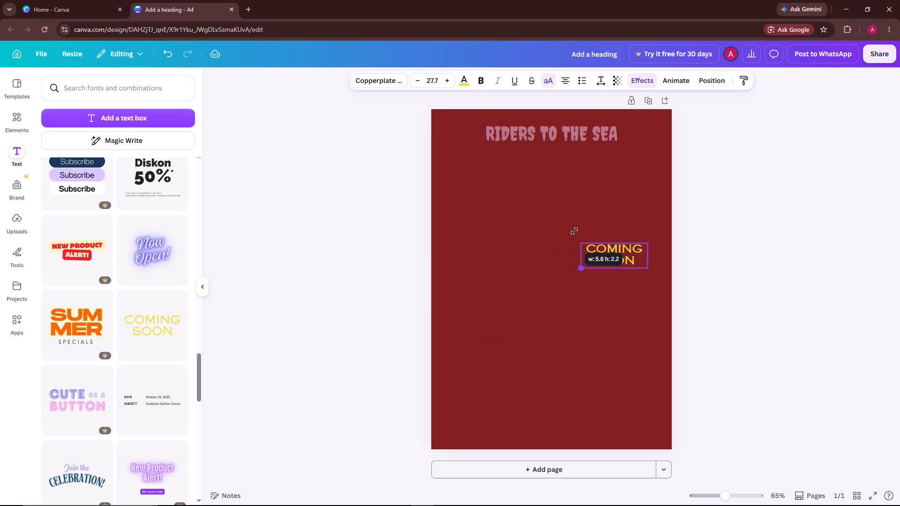
drag(574, 231, 596, 210)
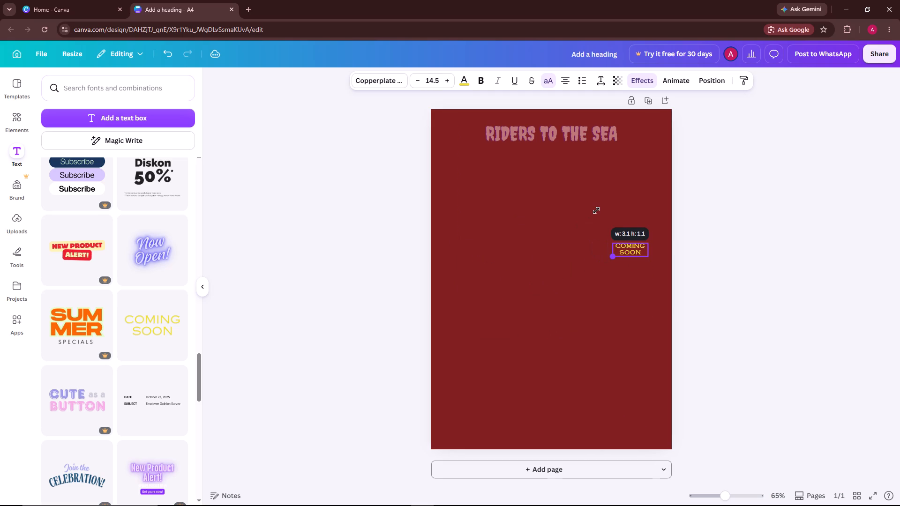
drag(596, 210, 596, 215)
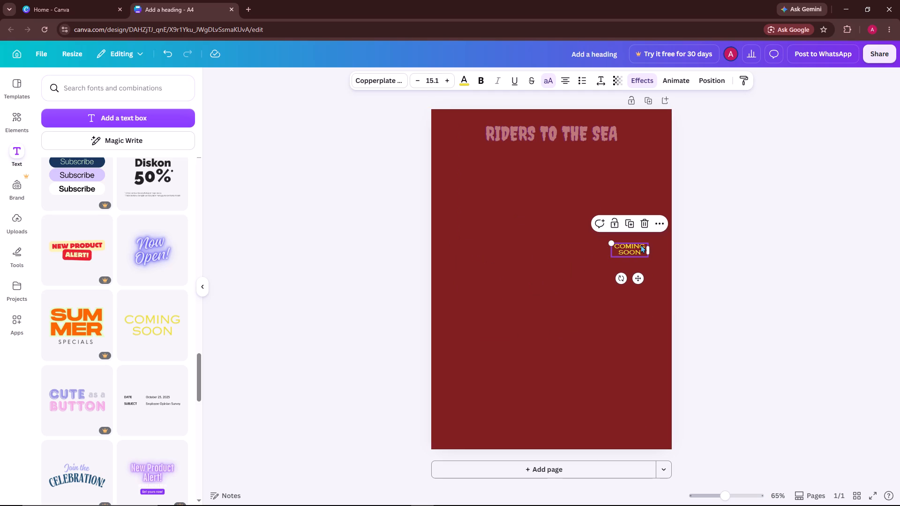
drag(625, 247, 519, 245)
drag(542, 249, 634, 249)
Move the "COMING SOON" text box just below the "RIDERS TO THE SEA" heading, centred horizontally.
drag(563, 242, 547, 194)
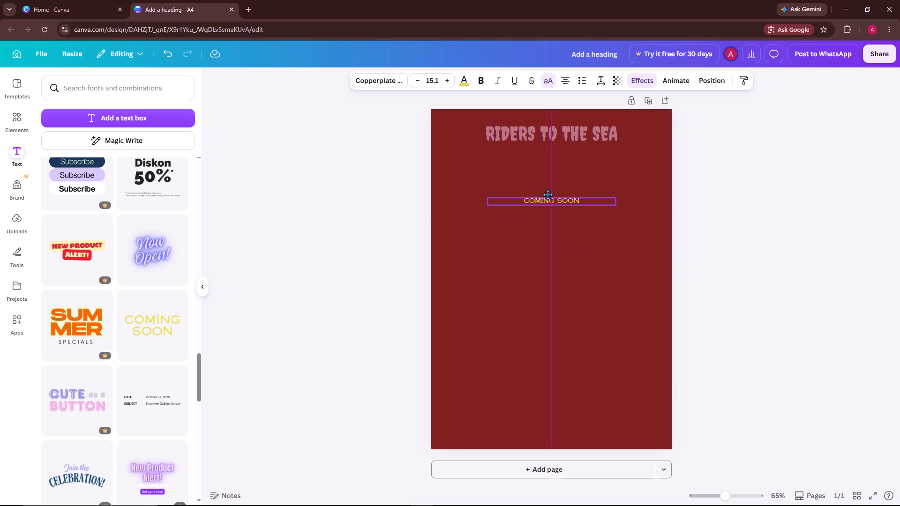
drag(547, 194, 548, 157)
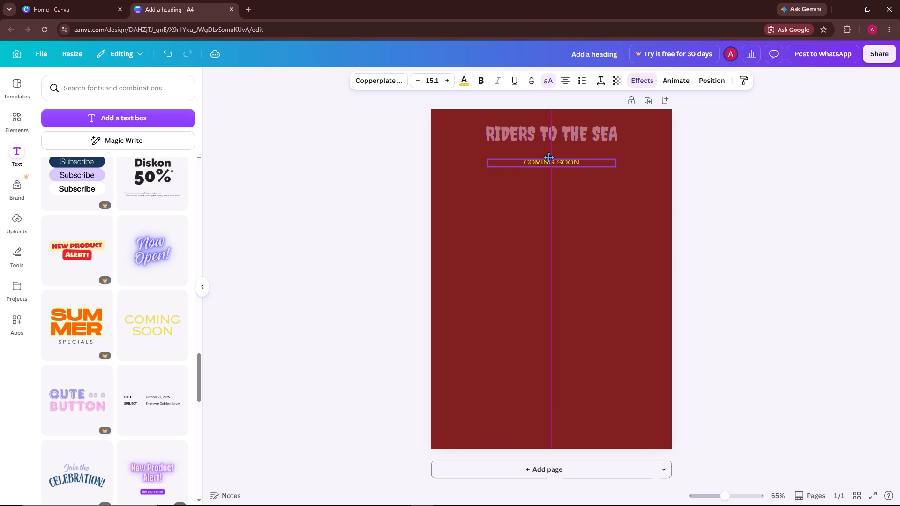
drag(548, 157, 548, 160)
drag(548, 160, 548, 164)
Replace the "COMING SOON" wording below the heading with the playwright's name, "JOHN MILLINGTON SYNGE".
click(587, 170)
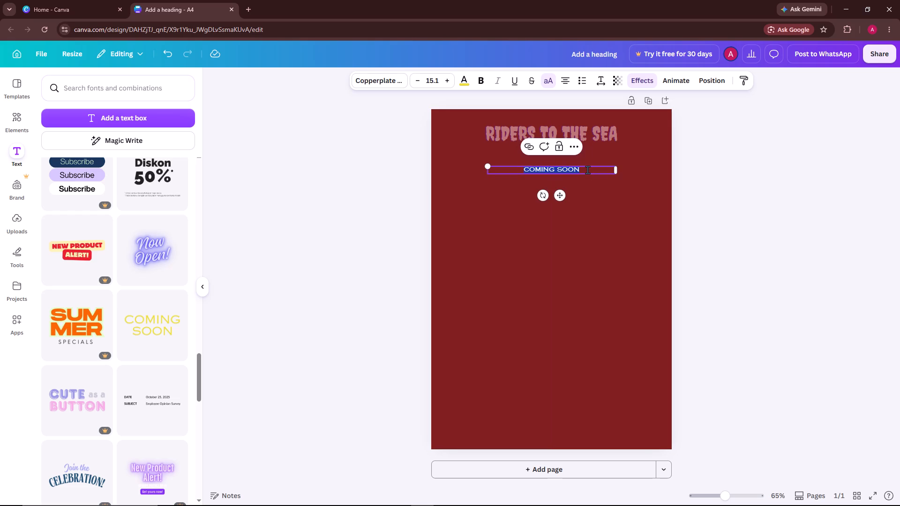
key(BackSpace)
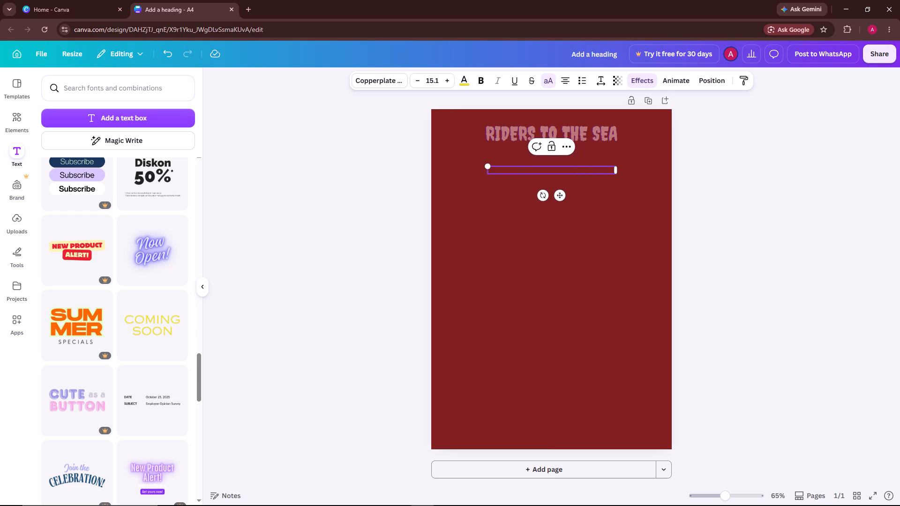
key(j)
key(o)
text(hn)
key(space)
text(mi)
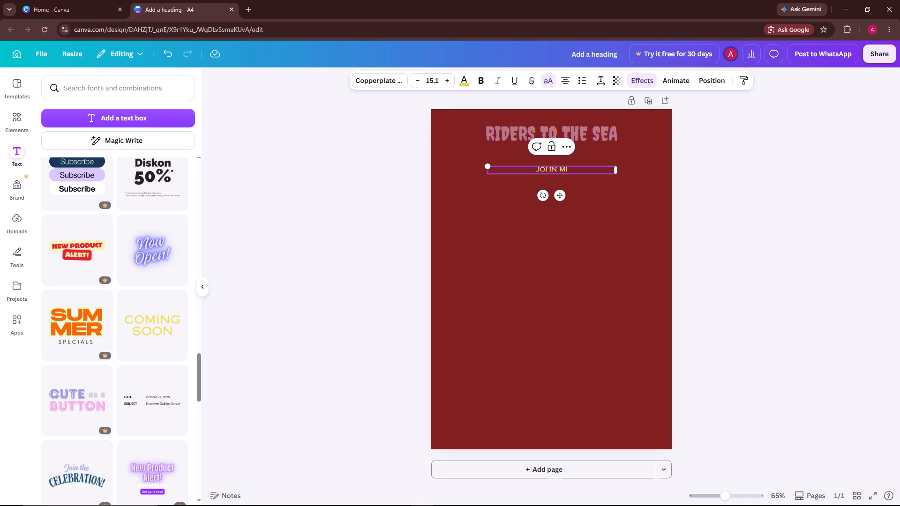
text(lli)
key(n)
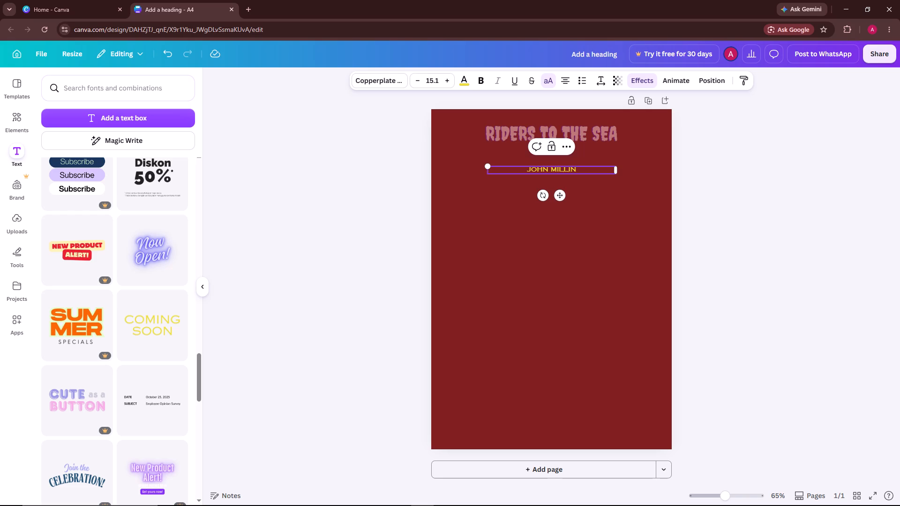
key(g)
text(ton)
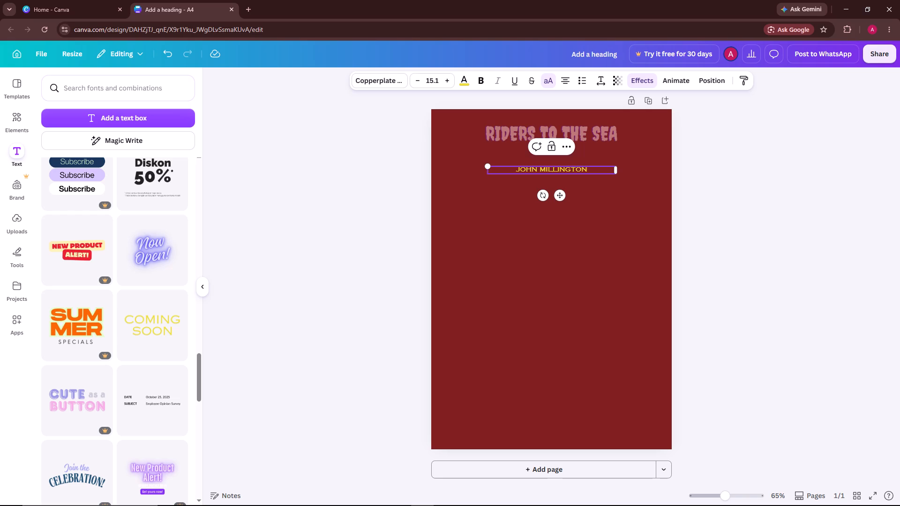
key(space)
text(sy)
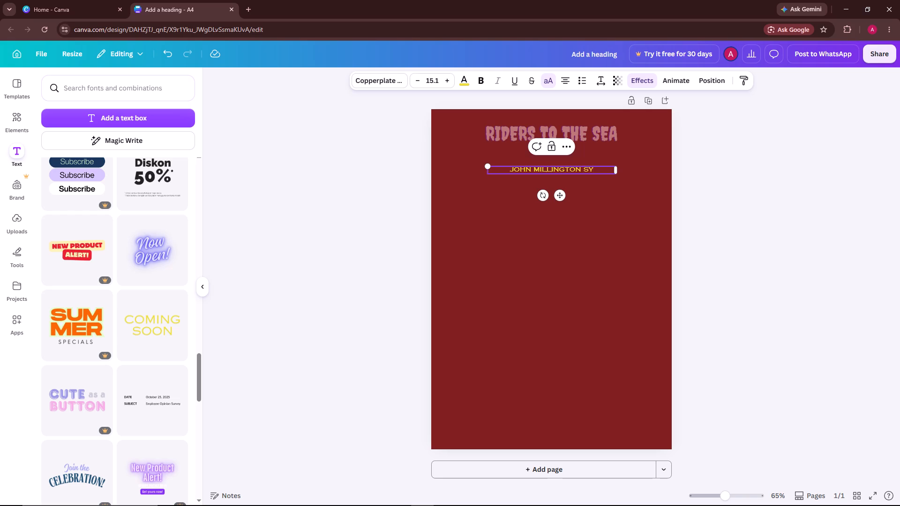
key(n)
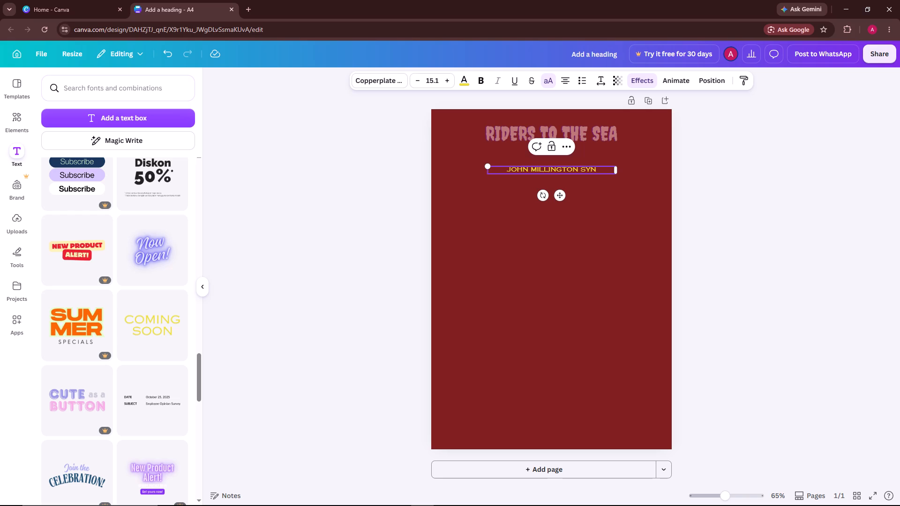
key(g)
key(e)
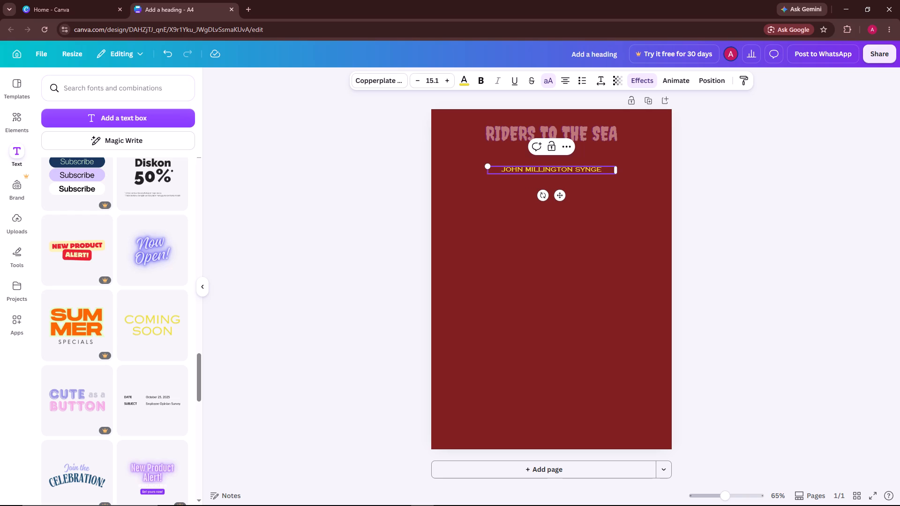
click(561, 228)
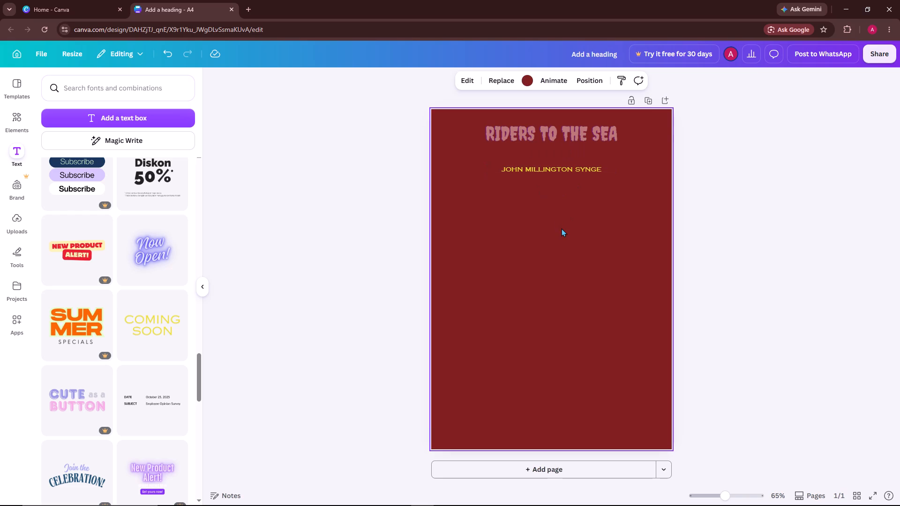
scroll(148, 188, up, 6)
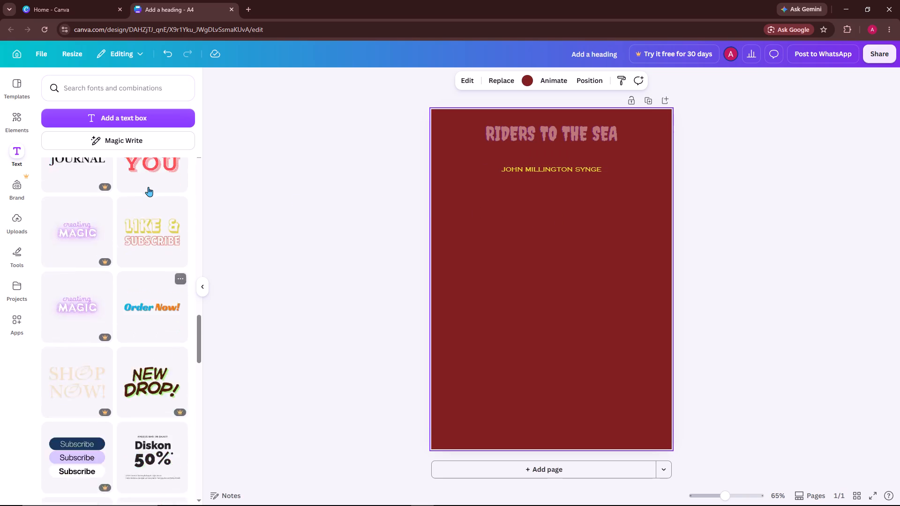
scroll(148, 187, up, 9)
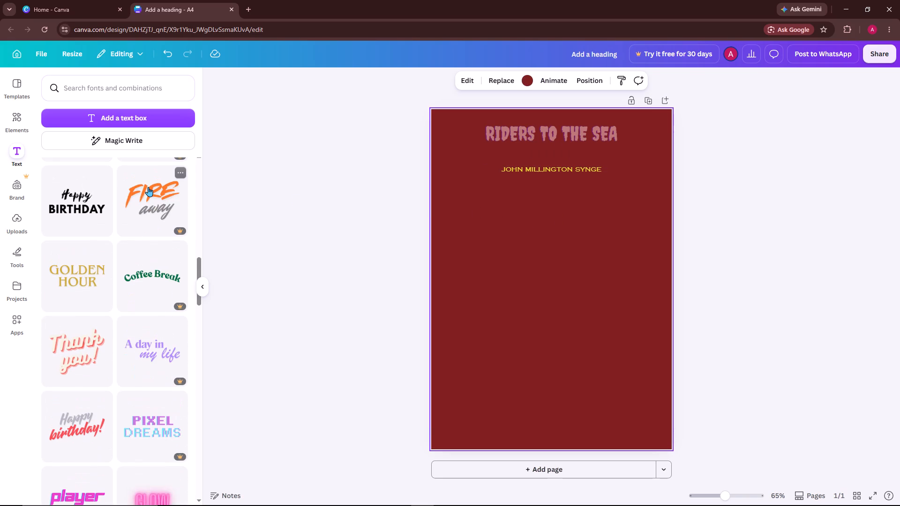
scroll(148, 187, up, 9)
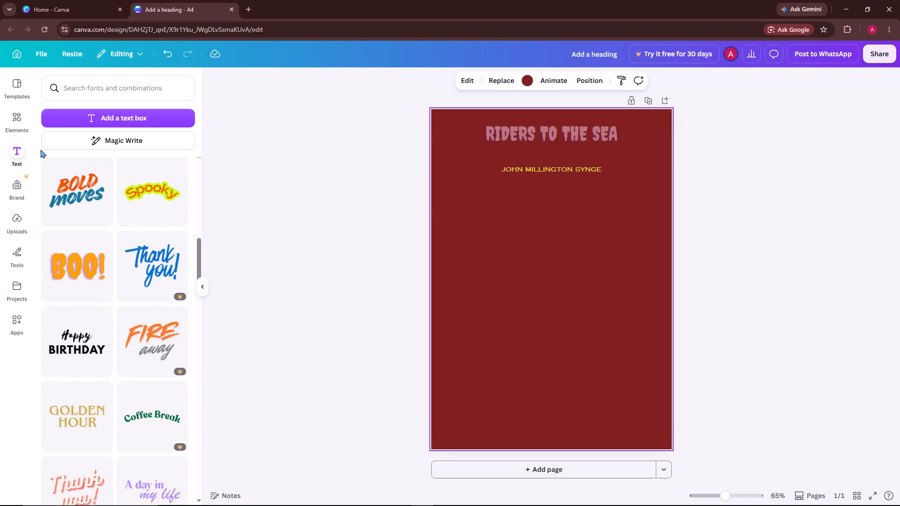
Search the elements for "mini design" graphics and add the horizontal garland of pink, purple and blue flowers to the page.
click(22, 126)
click(98, 84)
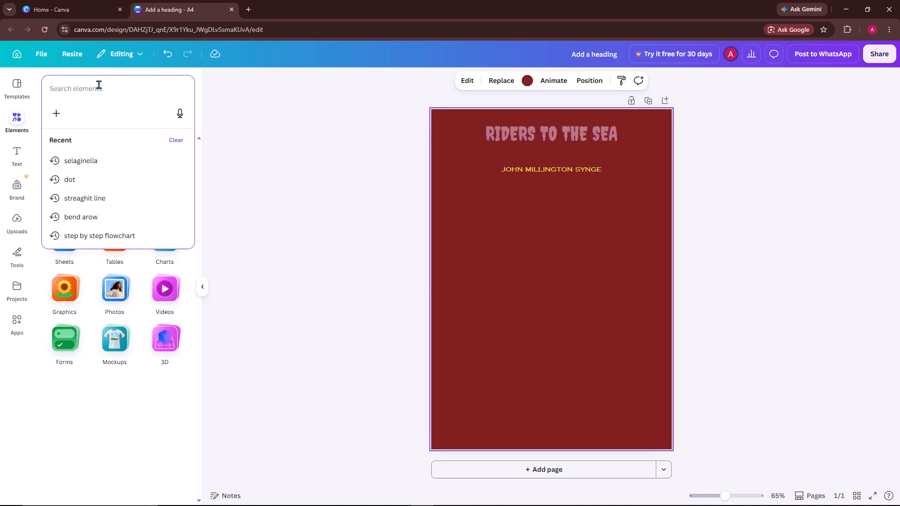
text(mini design)
key(Return)
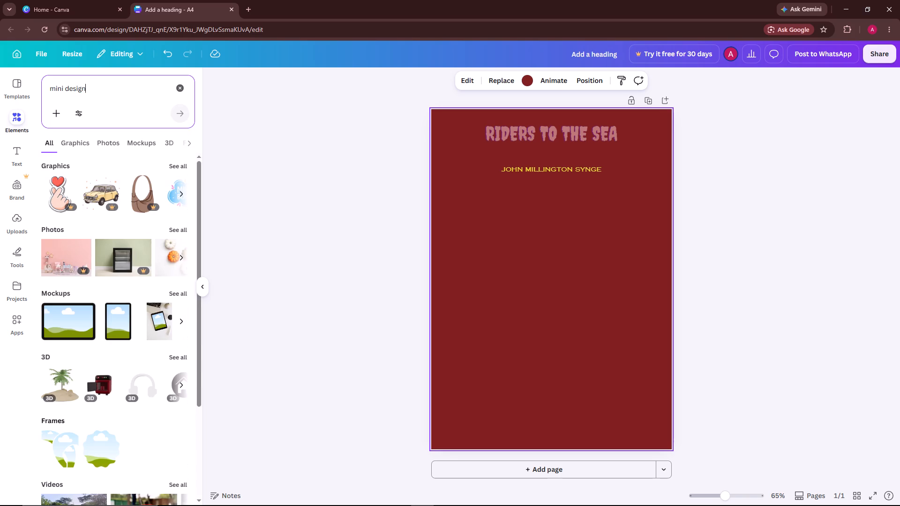
scroll(87, 297, down, 1)
scroll(87, 297, up, 2)
click(71, 144)
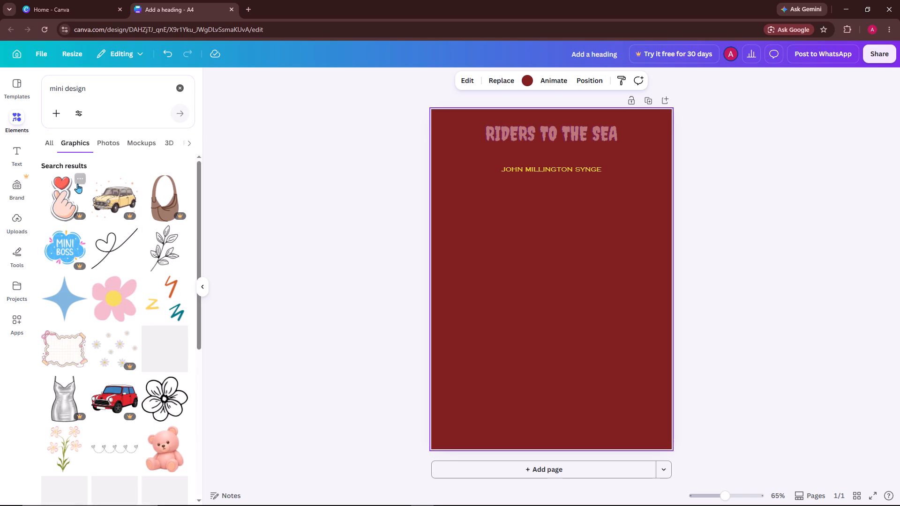
scroll(83, 264, down, 2)
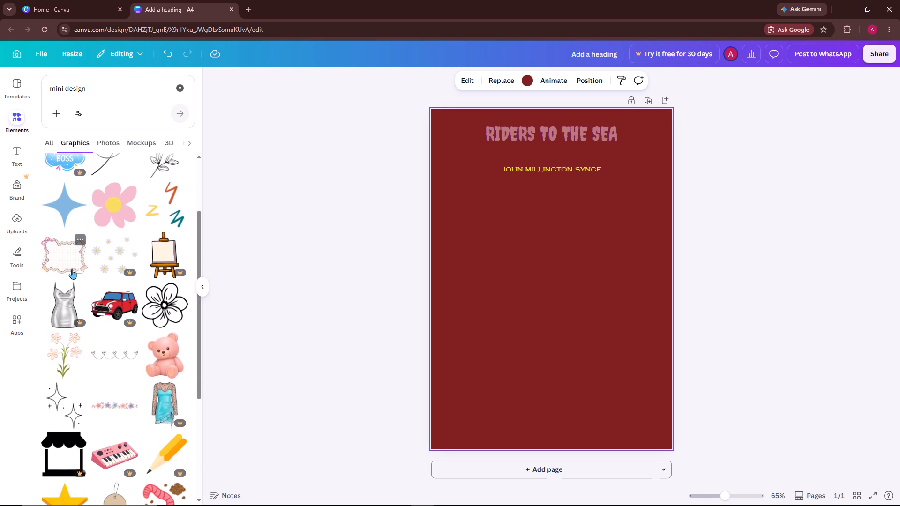
scroll(116, 273, down, 1)
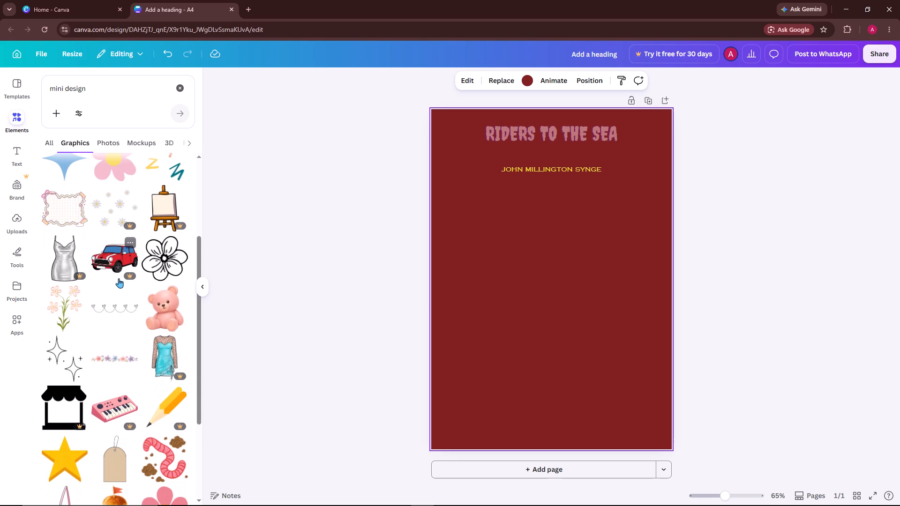
scroll(102, 313, down, 1)
click(108, 308)
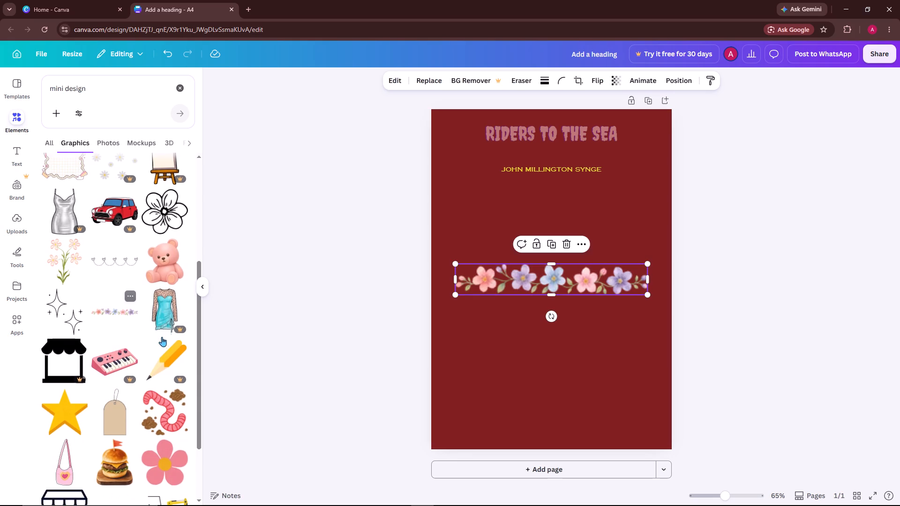
click(202, 284)
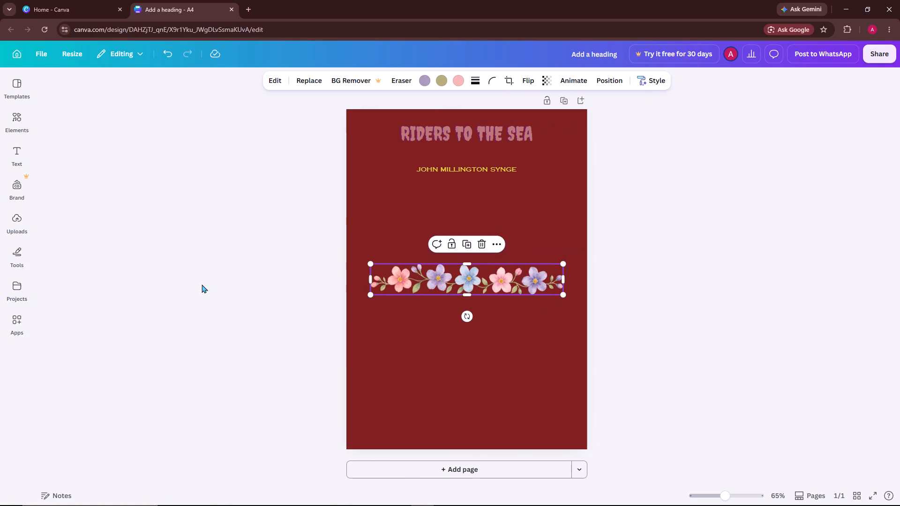
Shrink the flower garland to about two-thirds of the heading's width and centre it between the heading and the playwright's name.
drag(459, 285, 459, 275)
drag(459, 275, 461, 162)
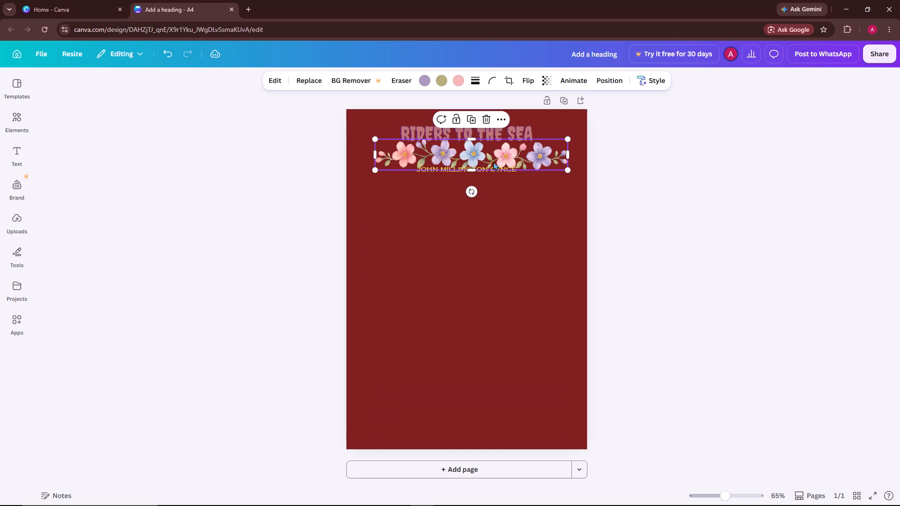
drag(569, 170, 535, 168)
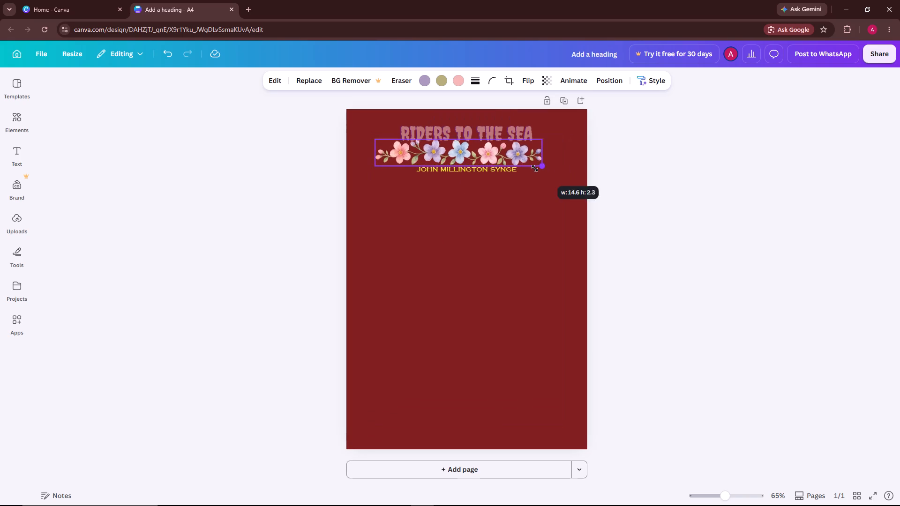
drag(535, 168, 476, 165)
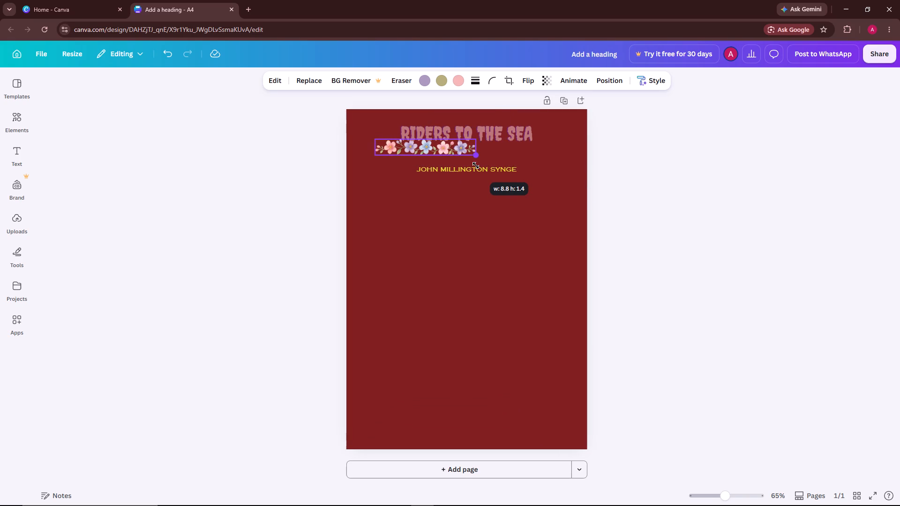
drag(476, 165, 464, 164)
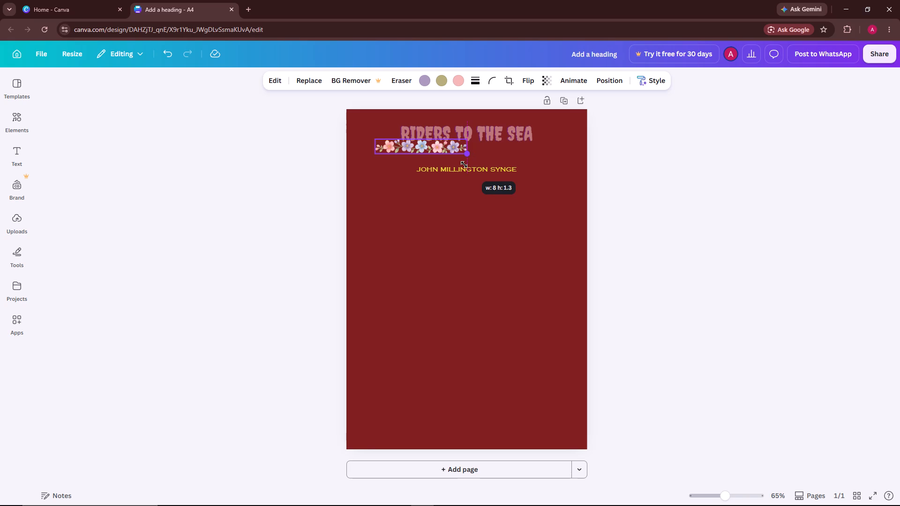
drag(464, 164, 458, 164)
drag(421, 147, 453, 152)
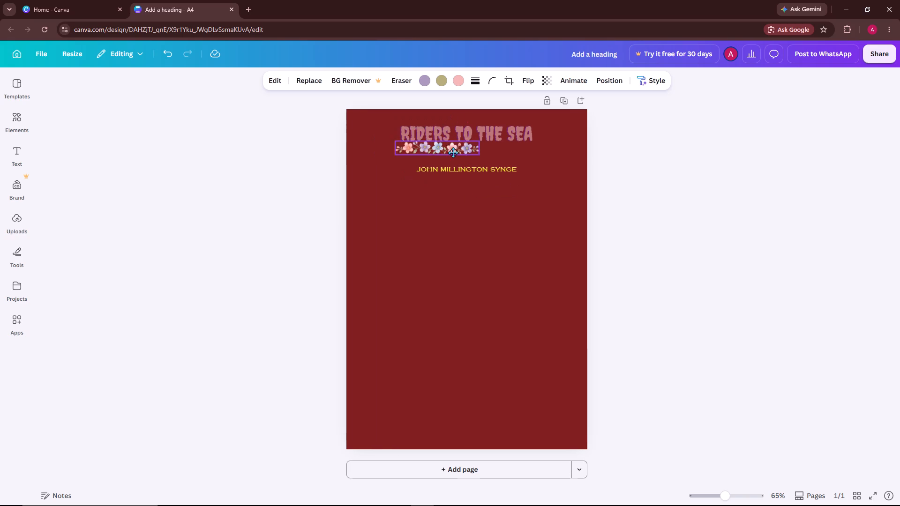
drag(453, 152, 478, 154)
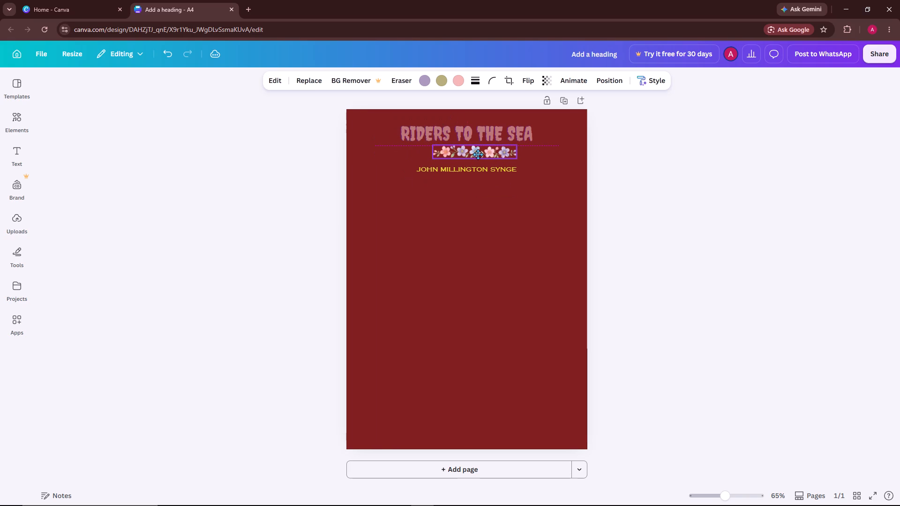
drag(478, 154, 472, 154)
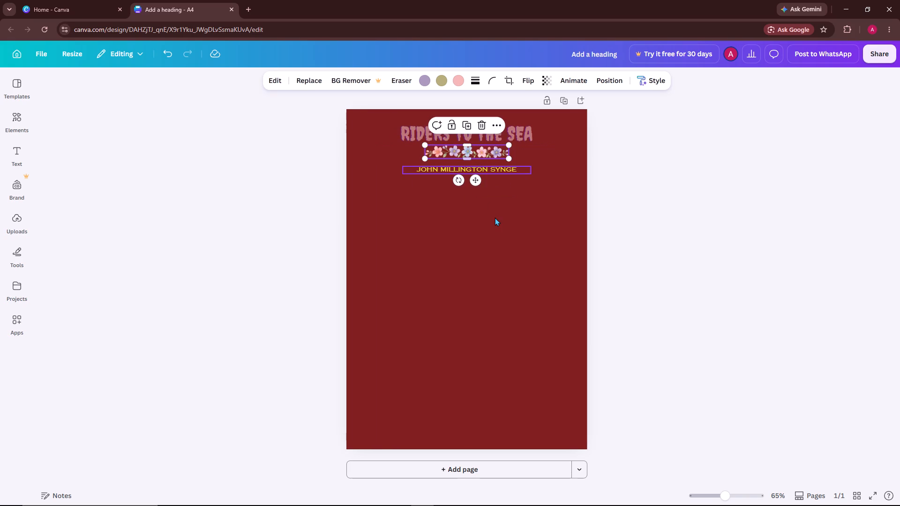
Set the flower garland's transparency to 45.
click(544, 77)
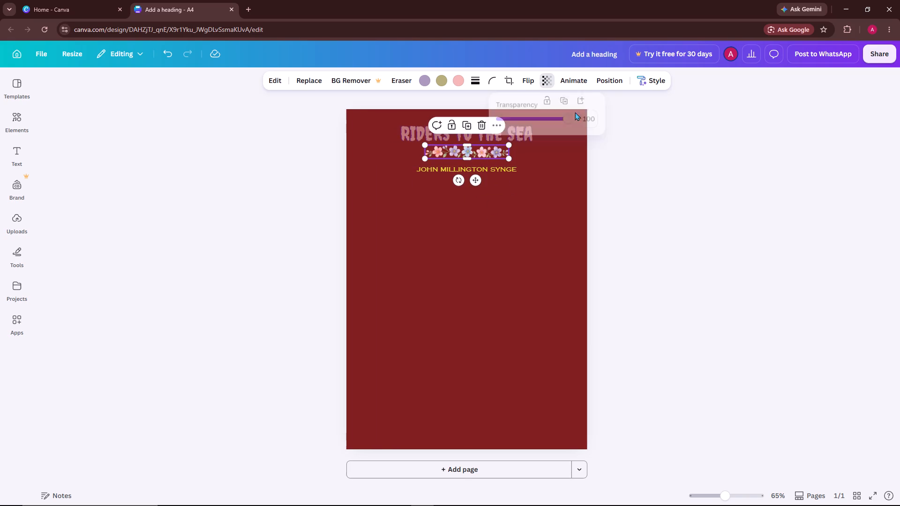
click(584, 121)
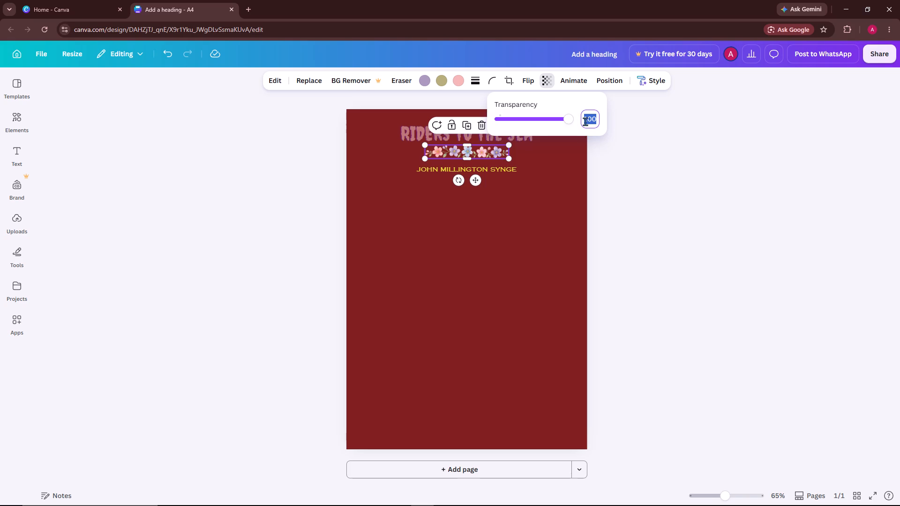
text(45)
key(Return)
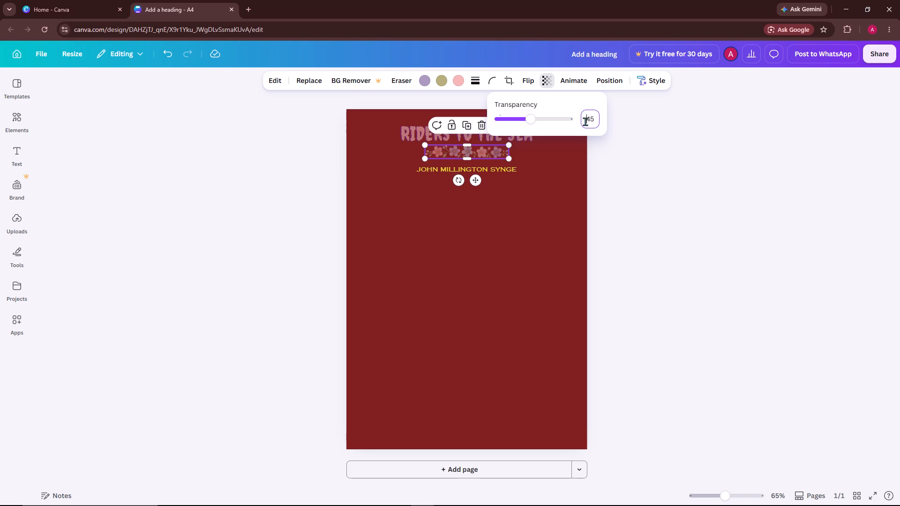
Raise the flower garland's transparency to 65.
text(55)
key(Return)
text(65)
key(Return)
double_click(624, 208)
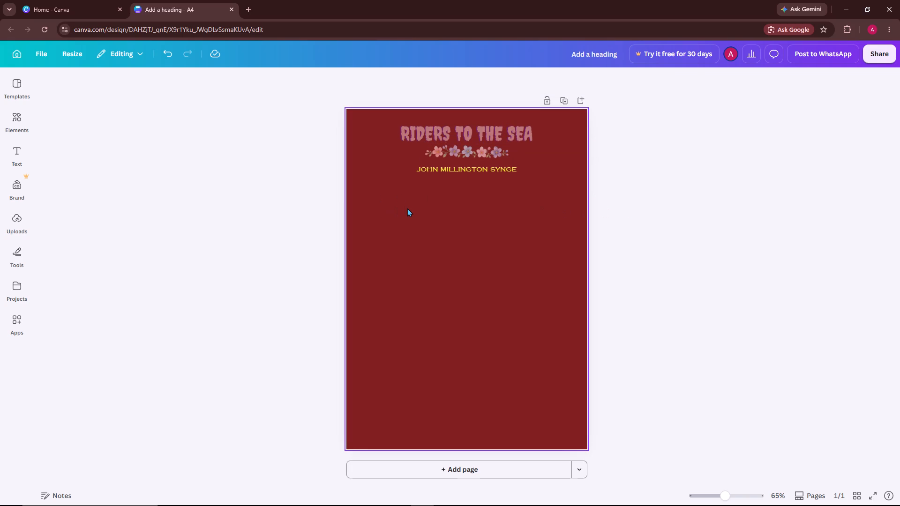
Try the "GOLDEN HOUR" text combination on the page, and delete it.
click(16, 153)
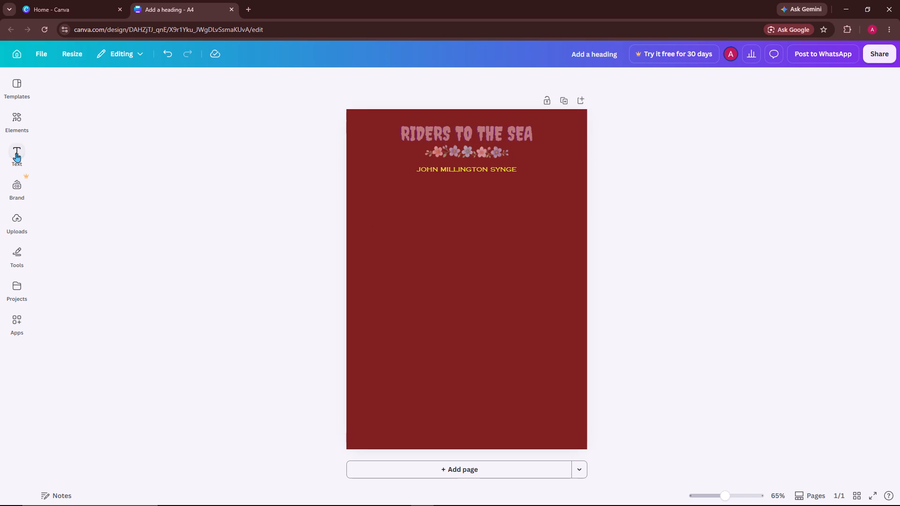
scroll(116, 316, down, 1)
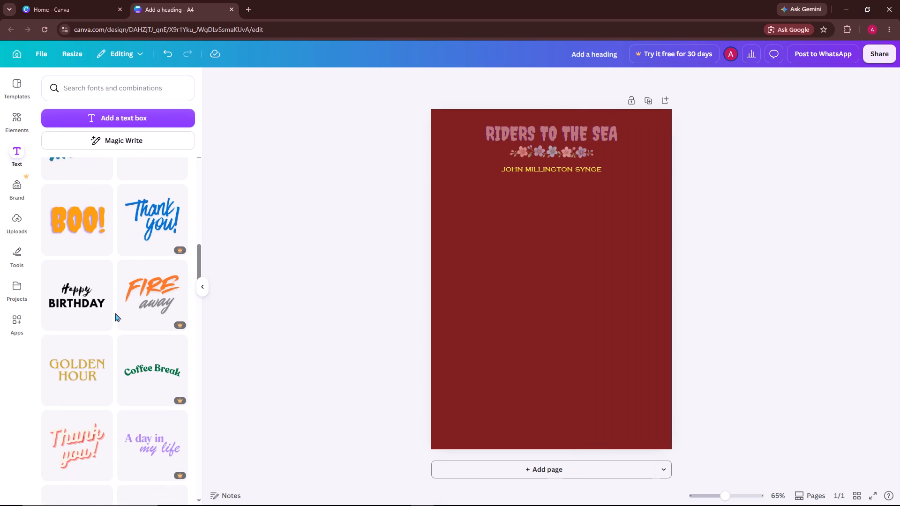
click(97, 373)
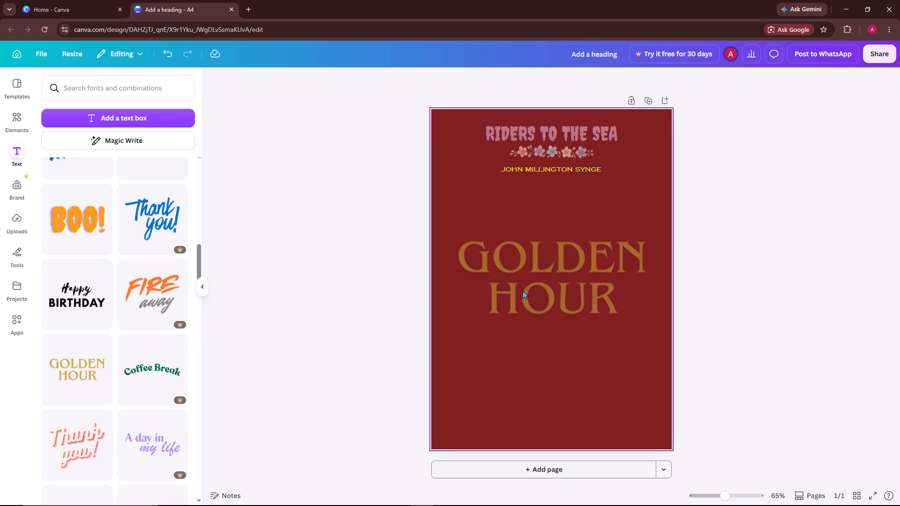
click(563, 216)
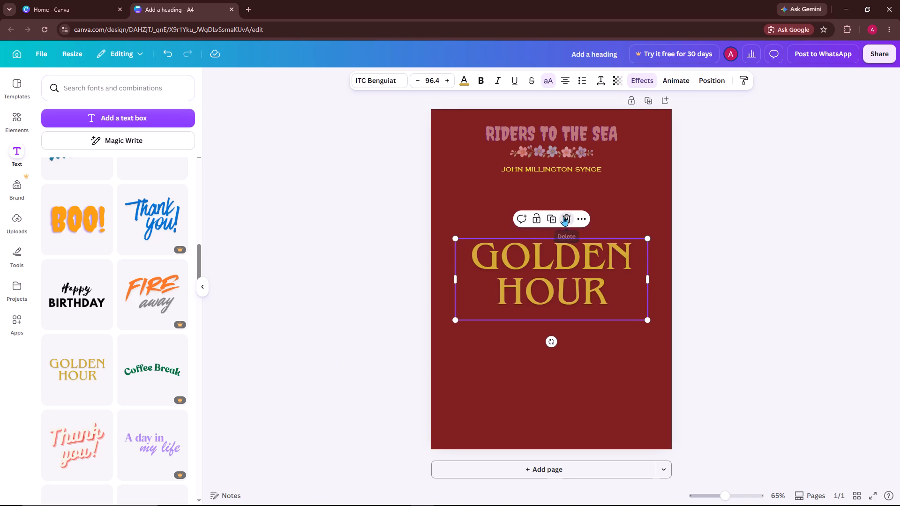
Find the "TALK TO US" contact-details design among the text combinations and add it to the page.
scroll(75, 305, down, 3)
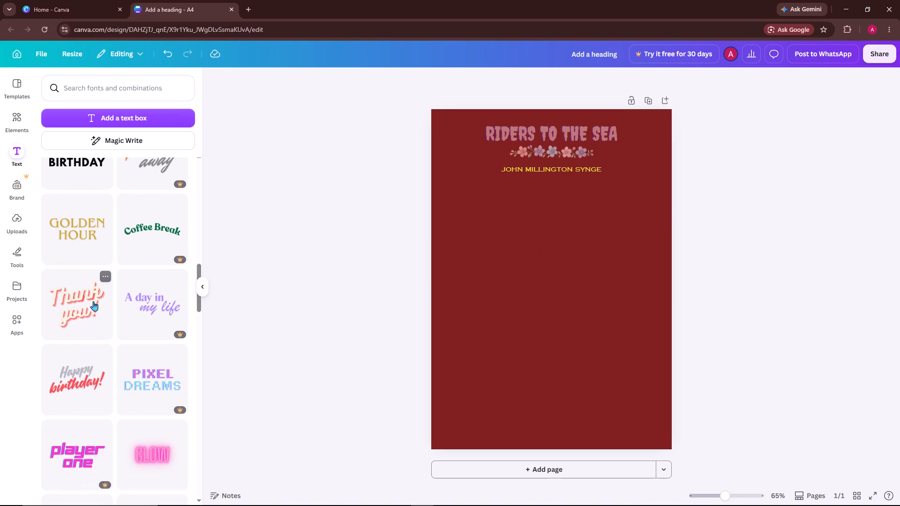
scroll(93, 301, down, 4)
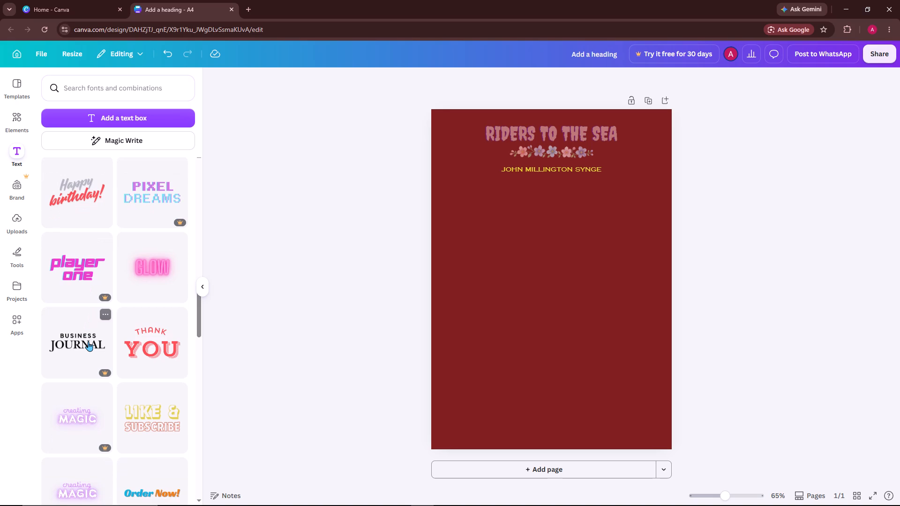
scroll(88, 342, down, 3)
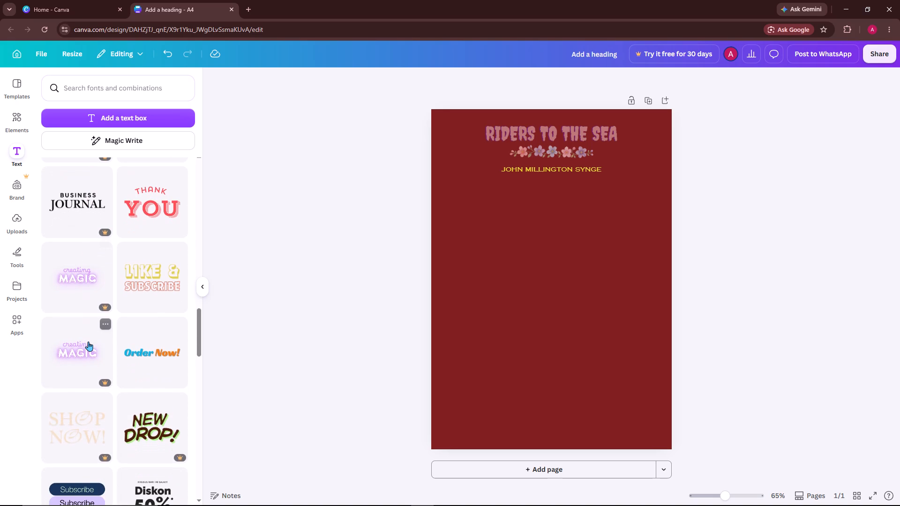
scroll(88, 342, down, 3)
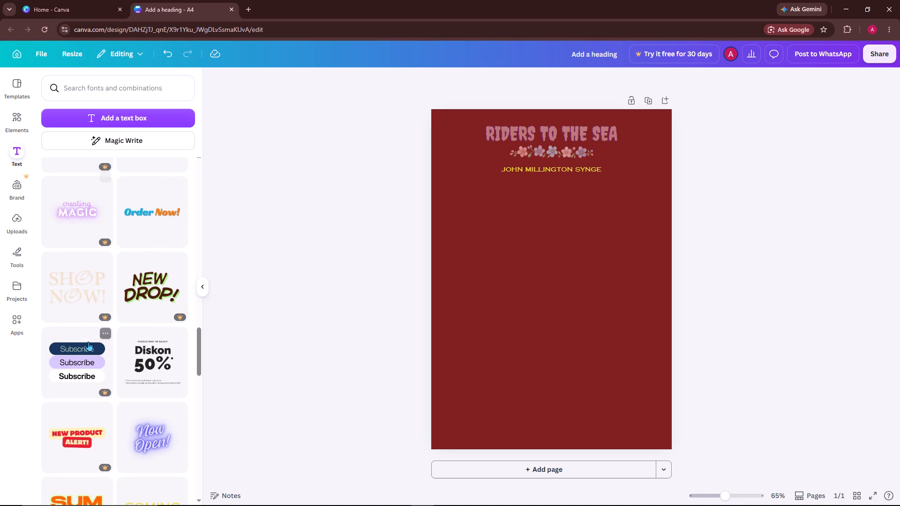
scroll(88, 342, down, 2)
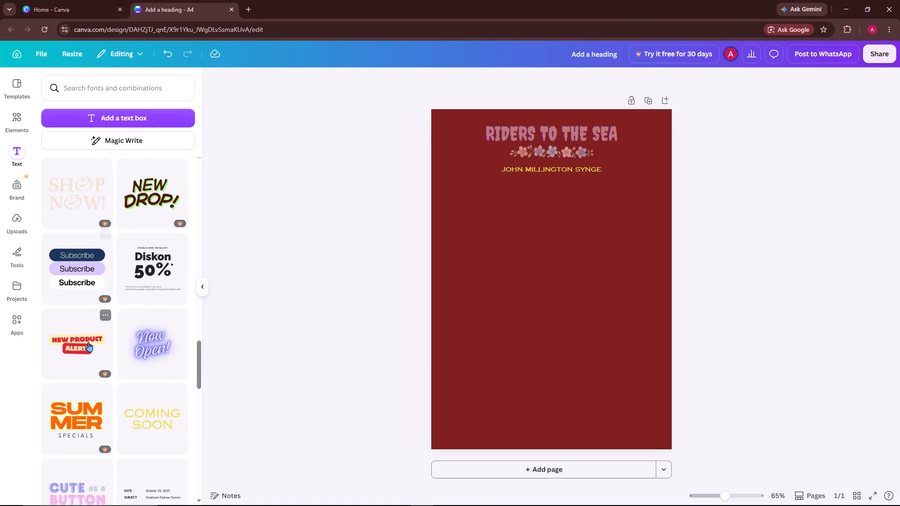
scroll(88, 342, down, 2)
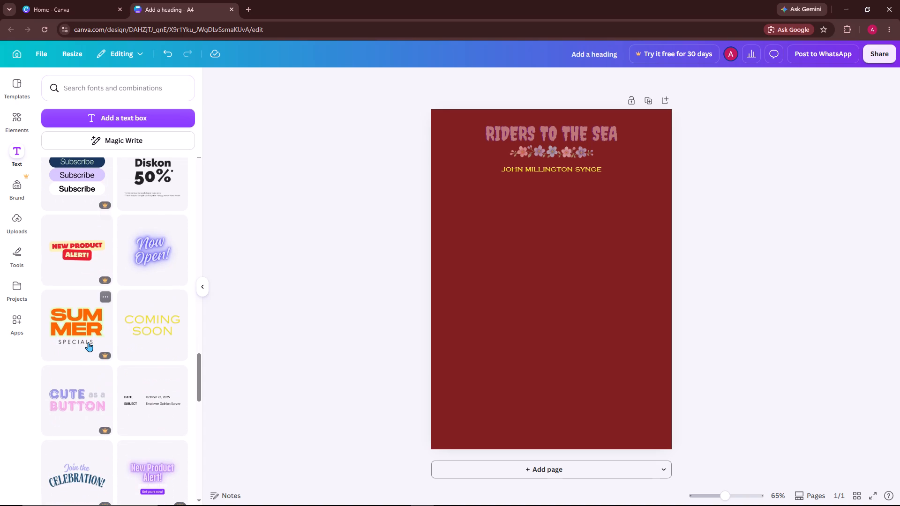
scroll(90, 347, down, 2)
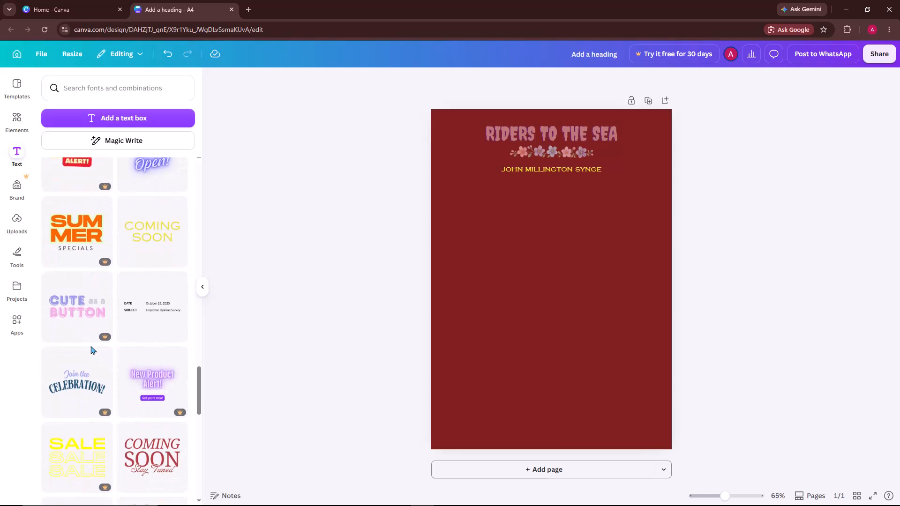
scroll(90, 346, down, 5)
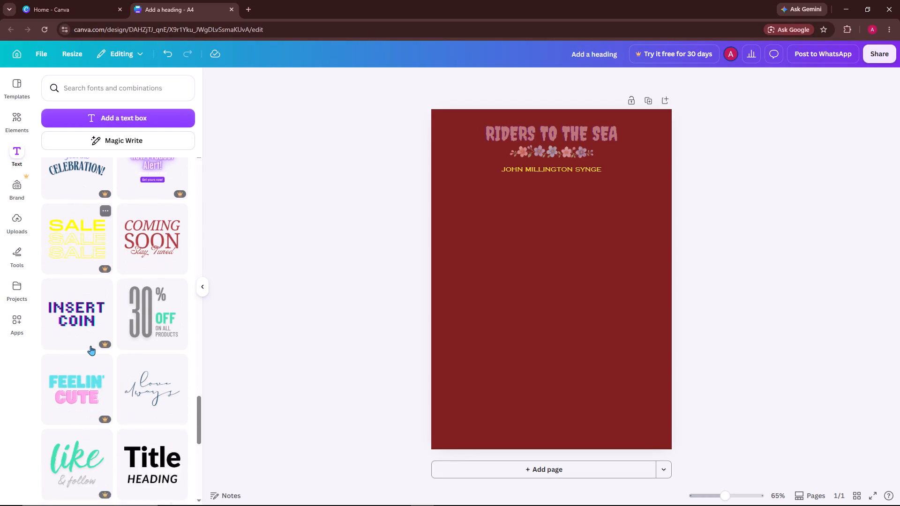
scroll(90, 346, down, 2)
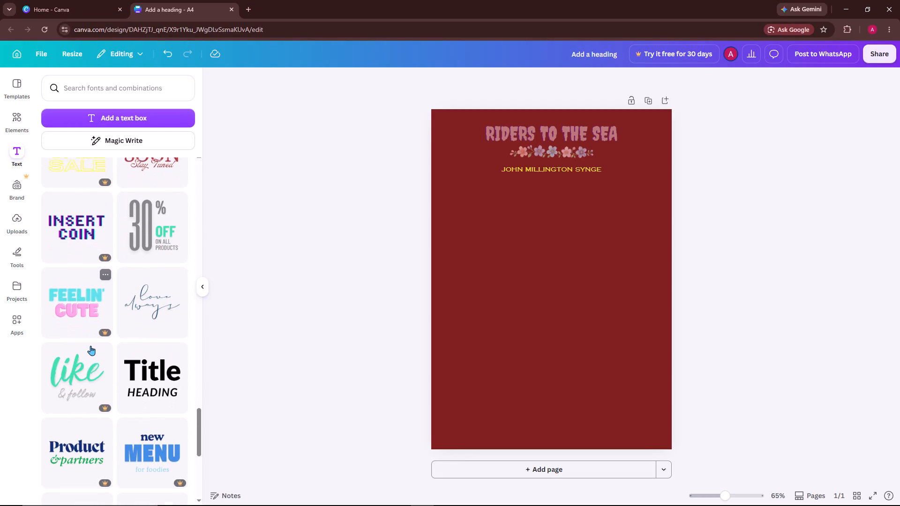
scroll(90, 346, down, 3)
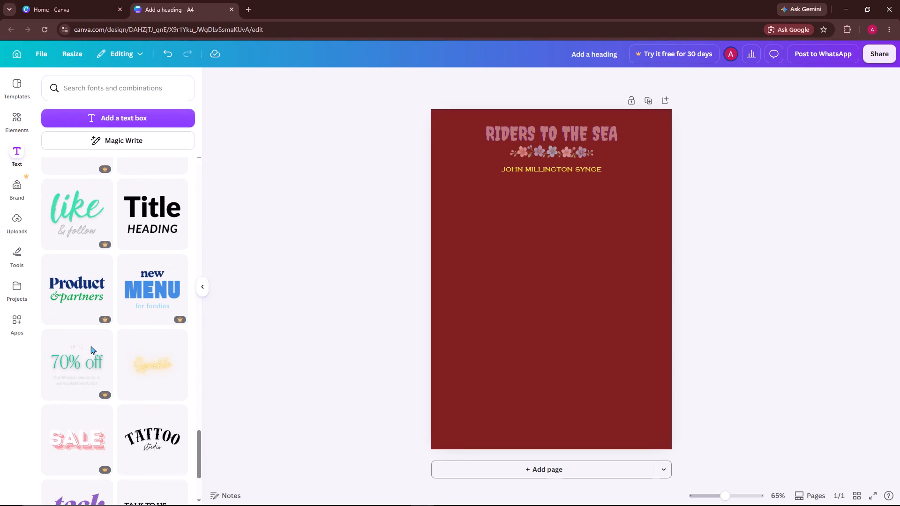
scroll(90, 346, down, 3)
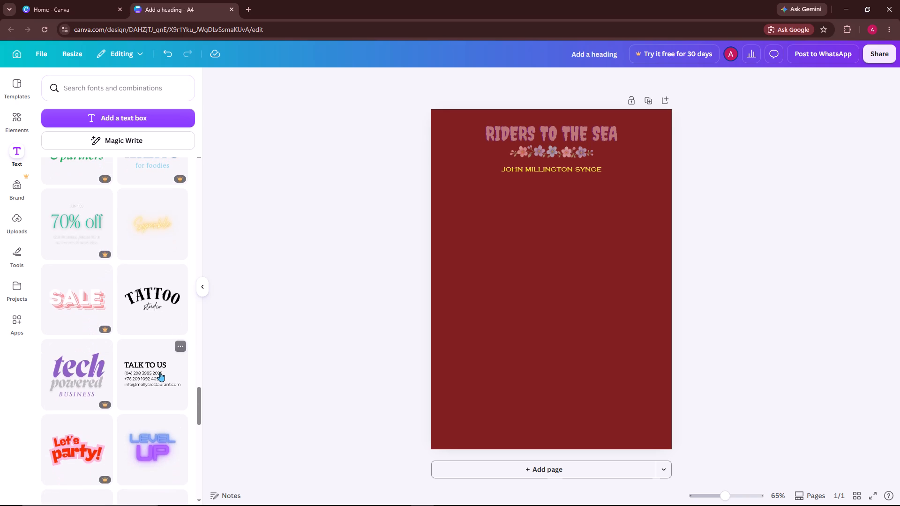
scroll(156, 372, down, 2)
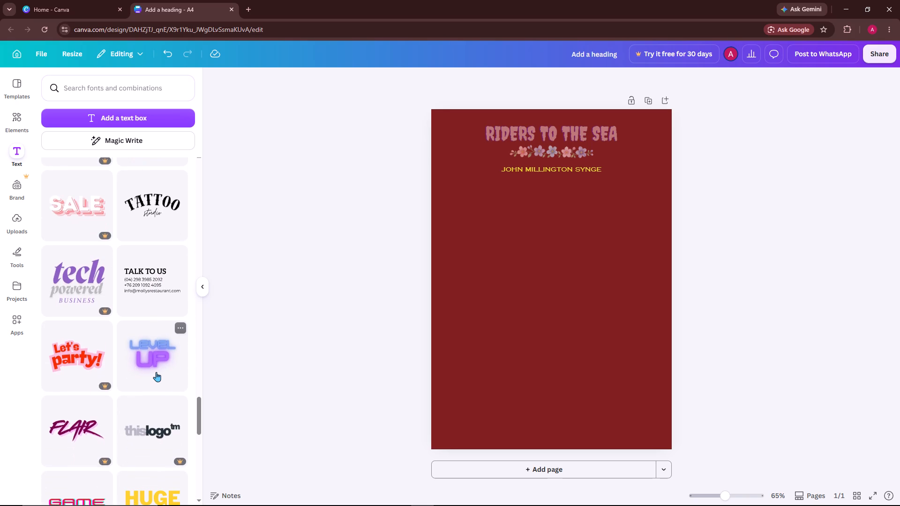
click(146, 293)
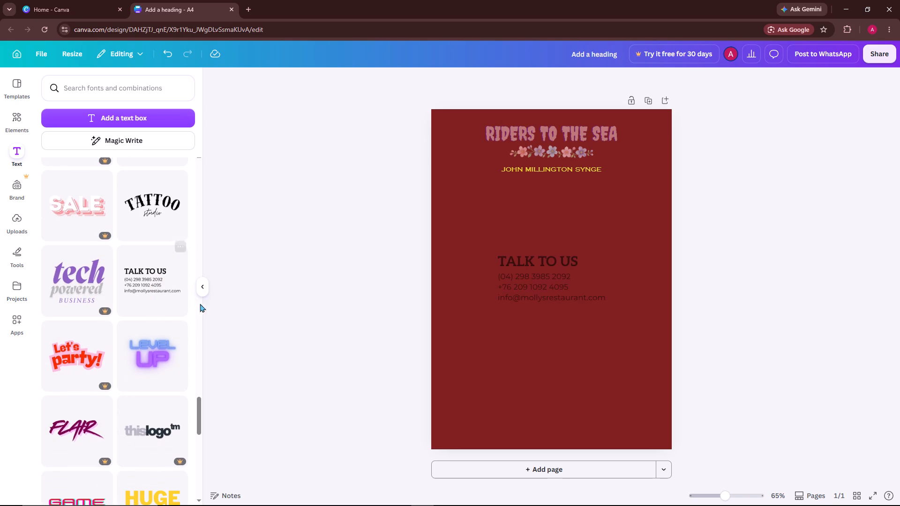
click(205, 287)
Delete the contact lines beneath the "TALK TO US" title.
click(400, 279)
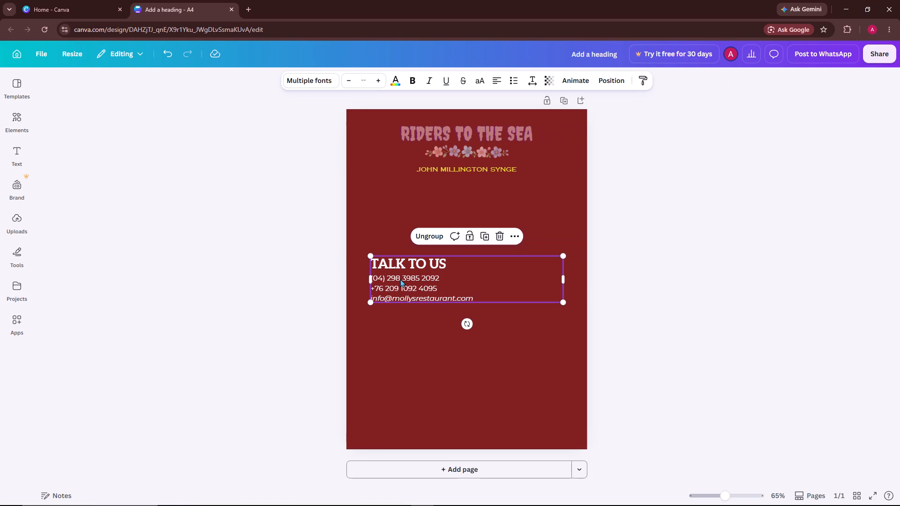
click(487, 253)
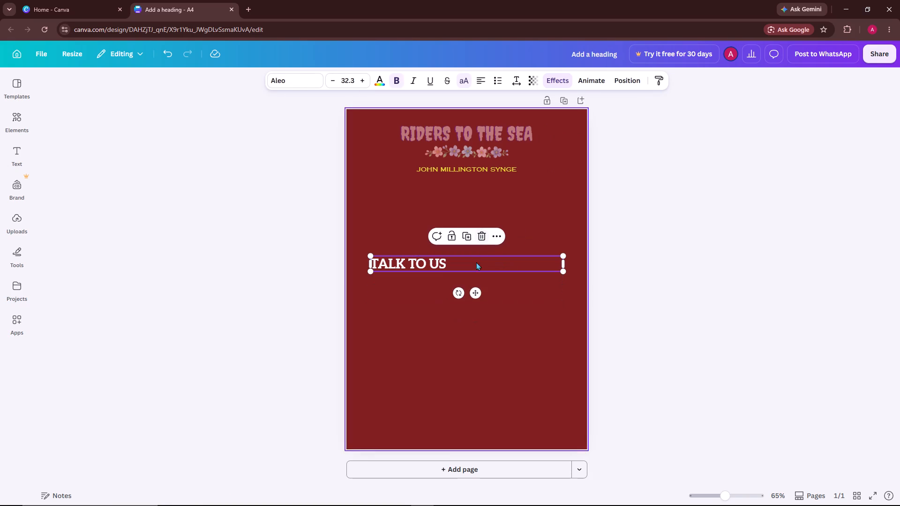
Place the "TALK TO US" title just below the playwright's name at the page's left margin and shrink it to font size 14.9.
drag(407, 260, 409, 204)
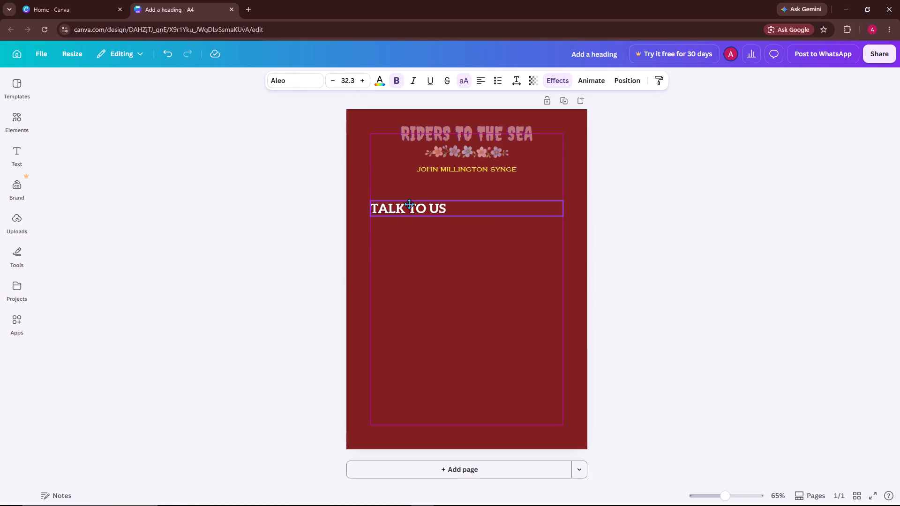
drag(409, 204, 408, 190)
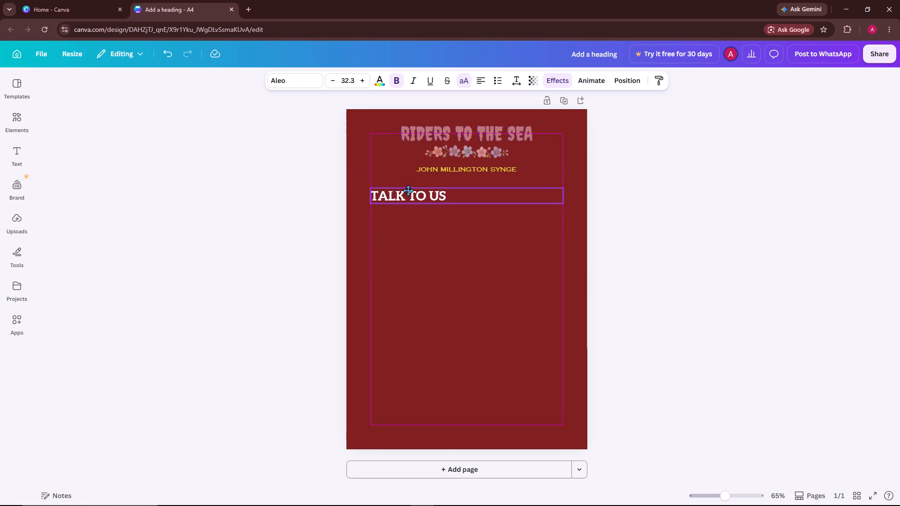
drag(408, 190, 407, 183)
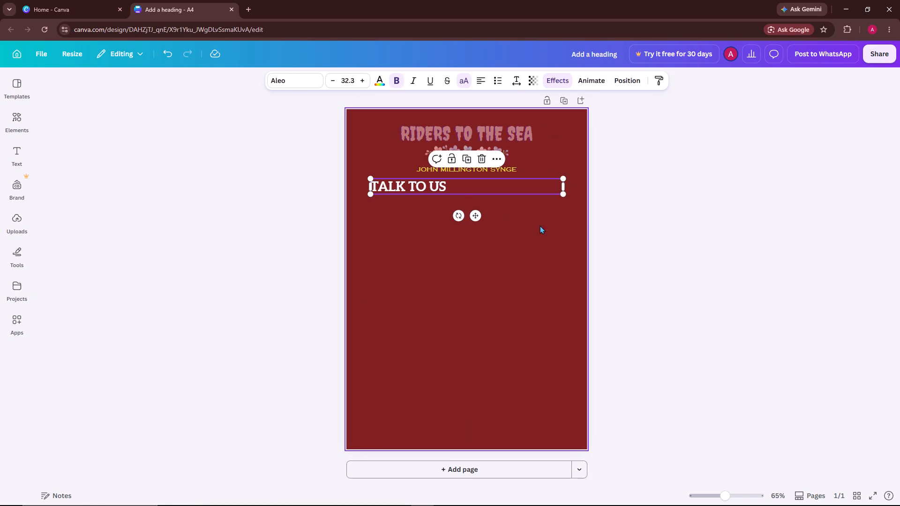
drag(563, 197, 507, 191)
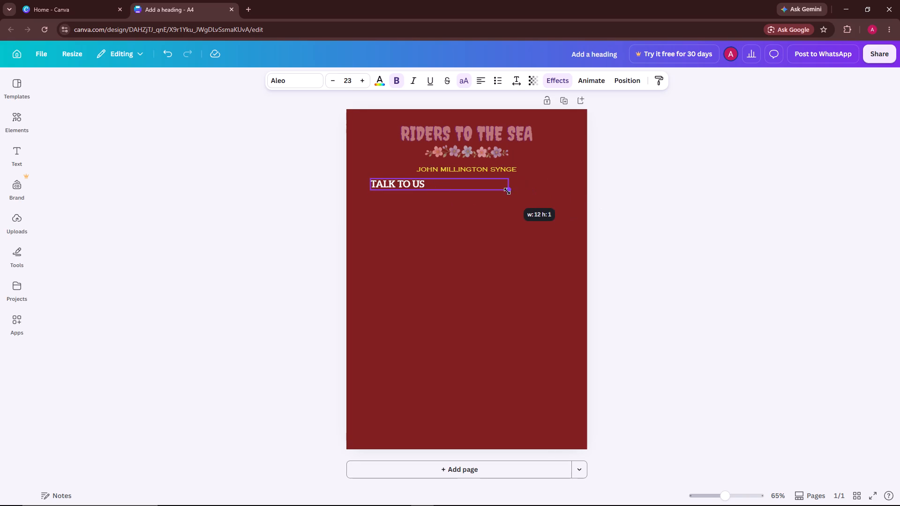
drag(507, 191, 478, 196)
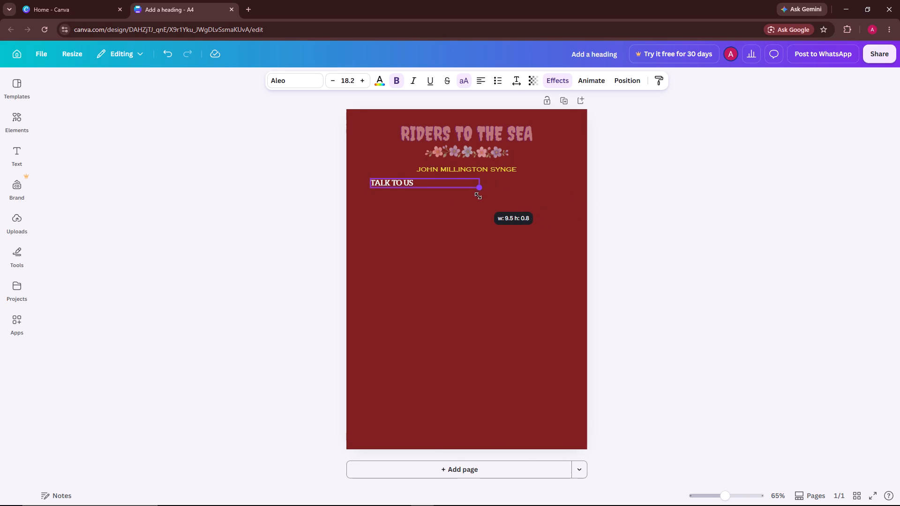
drag(478, 196, 459, 198)
Replace the "TALK TO US" wording with "ABOUT THE DRAMATIST :".
click(412, 179)
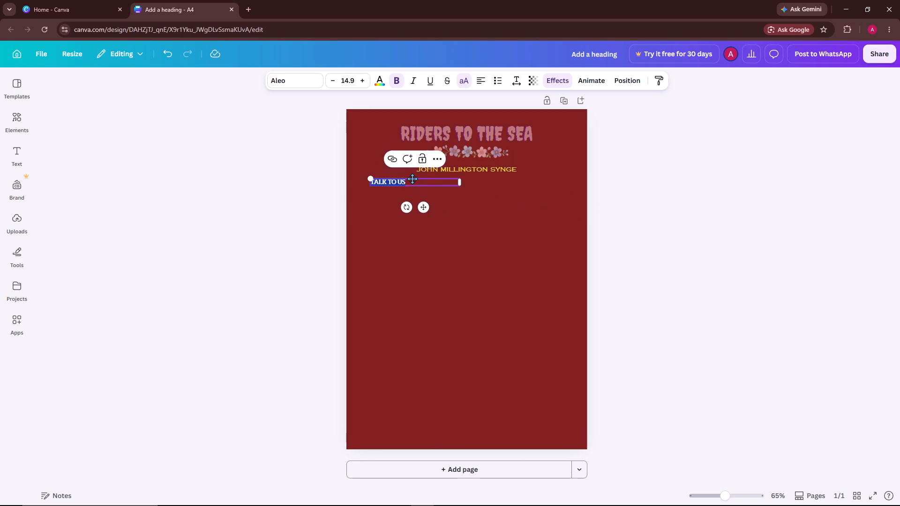
key(BackSpace)
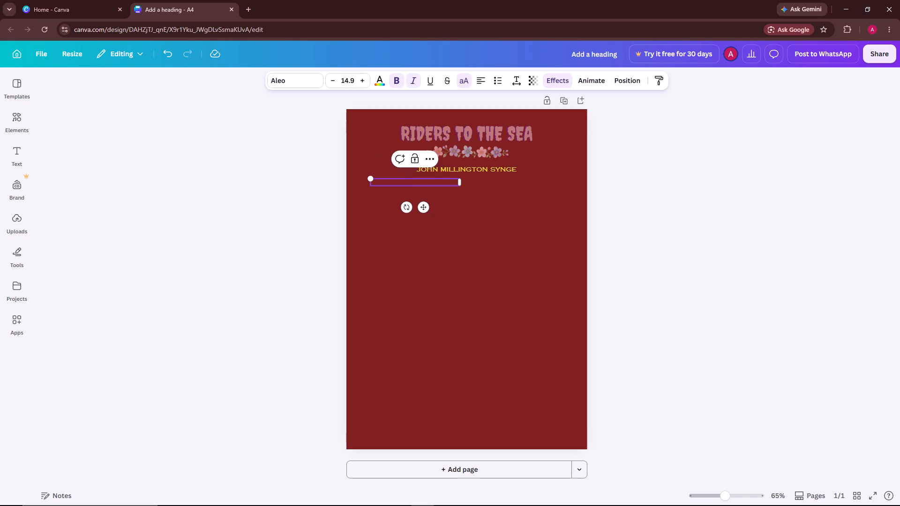
text(about)
key(space)
text(the)
key(space)
text(drr)
key(BackSpace)
key(a)
text(ma)
text(tist)
key(space)
key(shift+colon)
Move the "ABOUT THE DRAMATIST :" heading slightly lower, leaving a wider gap beneath the playwright's name.
click(446, 237)
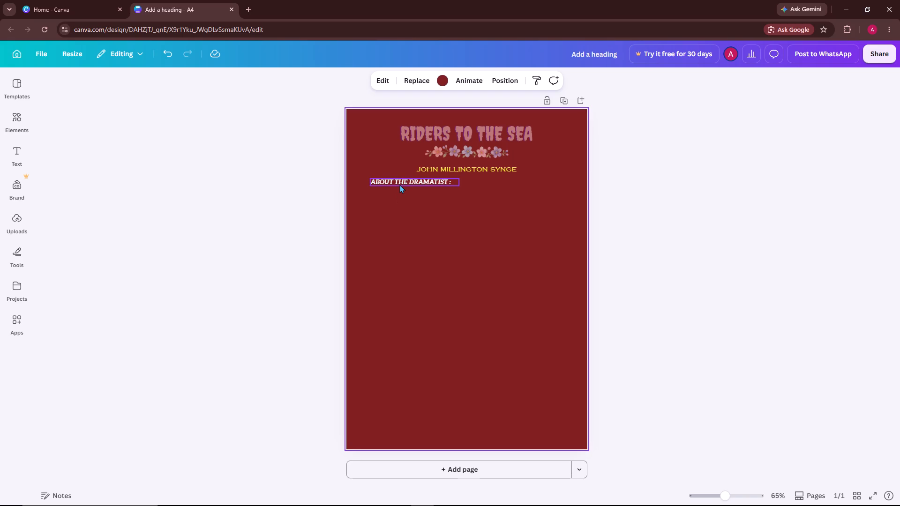
drag(399, 184, 399, 193)
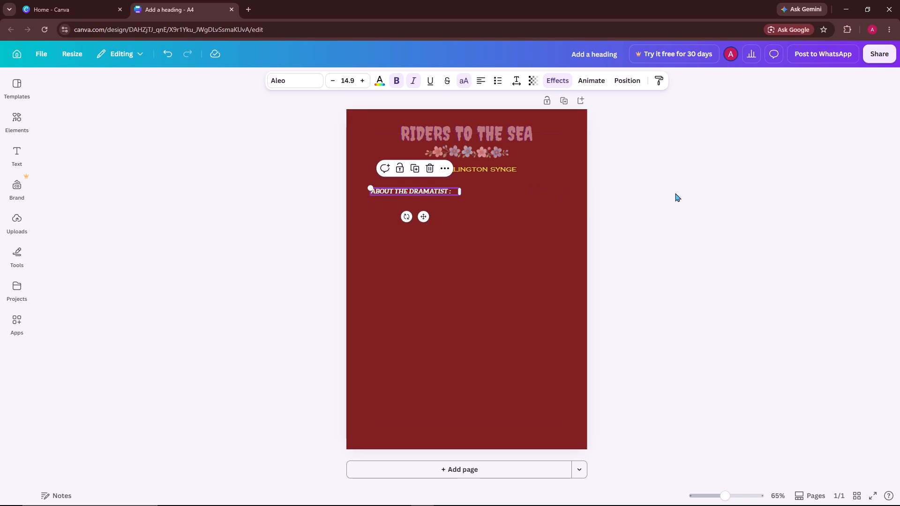
click(675, 193)
Find the "AUTHENTIC LEATHER Blue Wood" design among the text combinations and add it to the page.
click(29, 162)
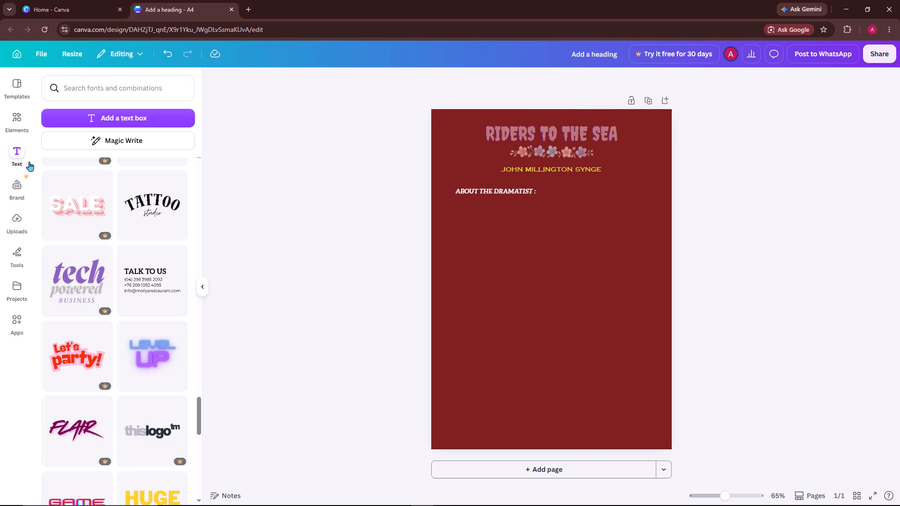
scroll(133, 277, down, 6)
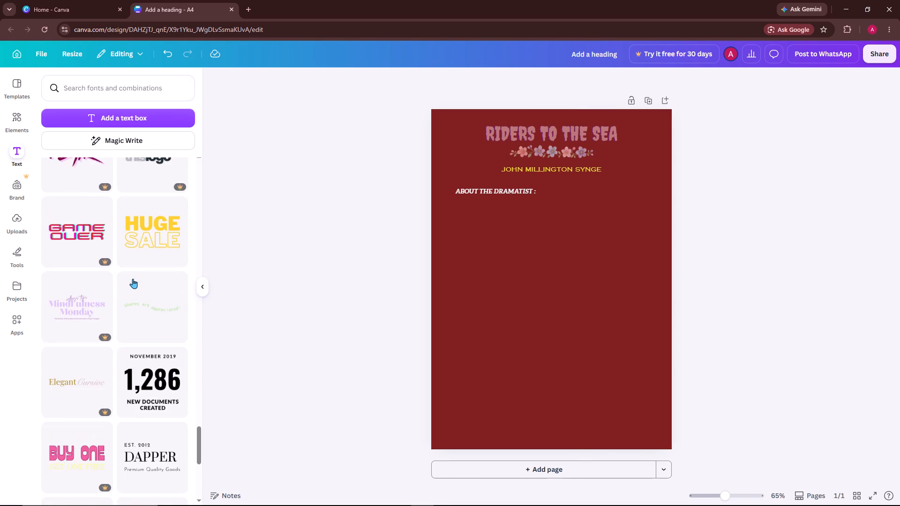
scroll(133, 279, down, 3)
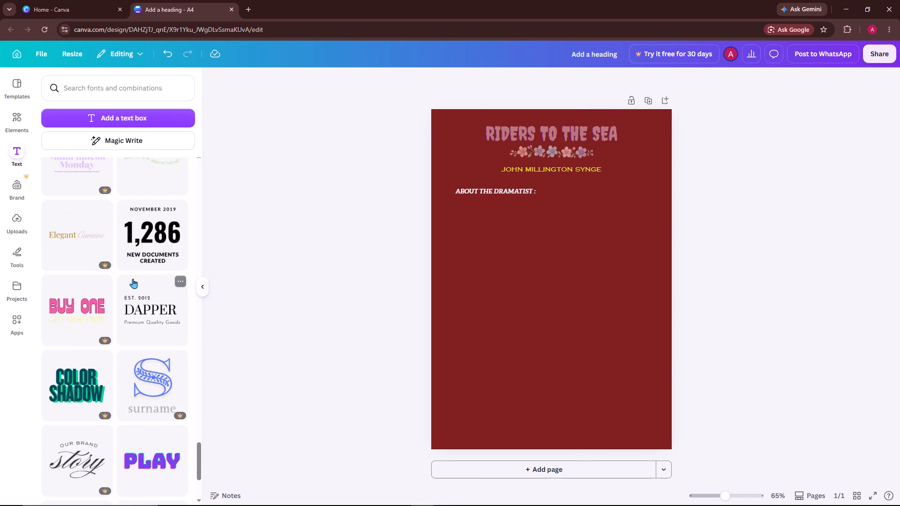
scroll(133, 279, down, 5)
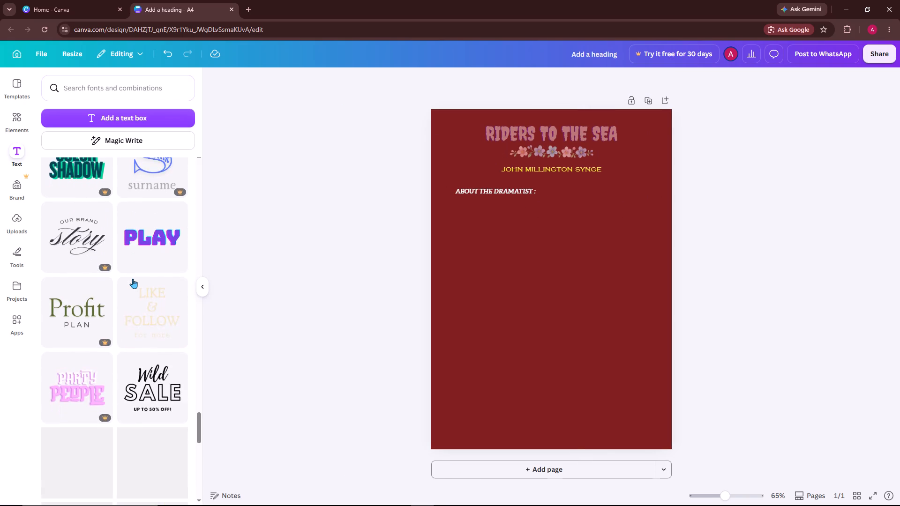
scroll(133, 279, down, 6)
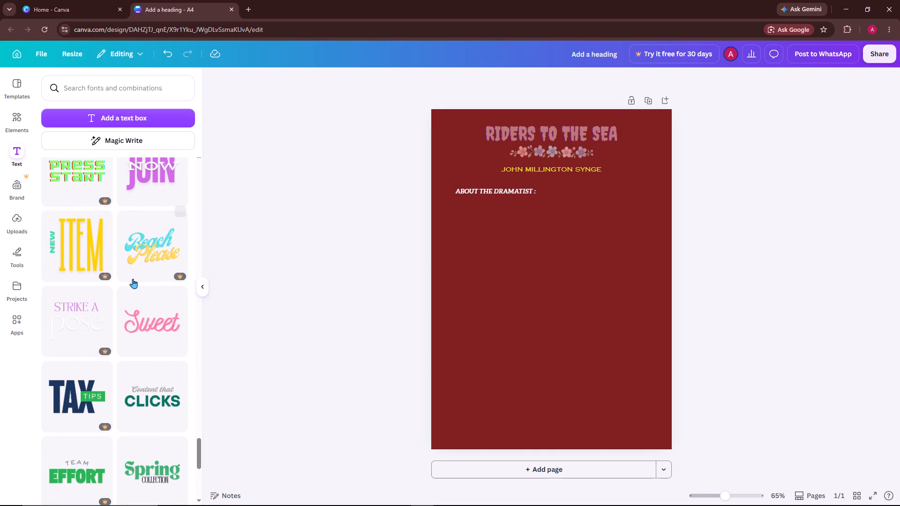
scroll(133, 279, down, 6)
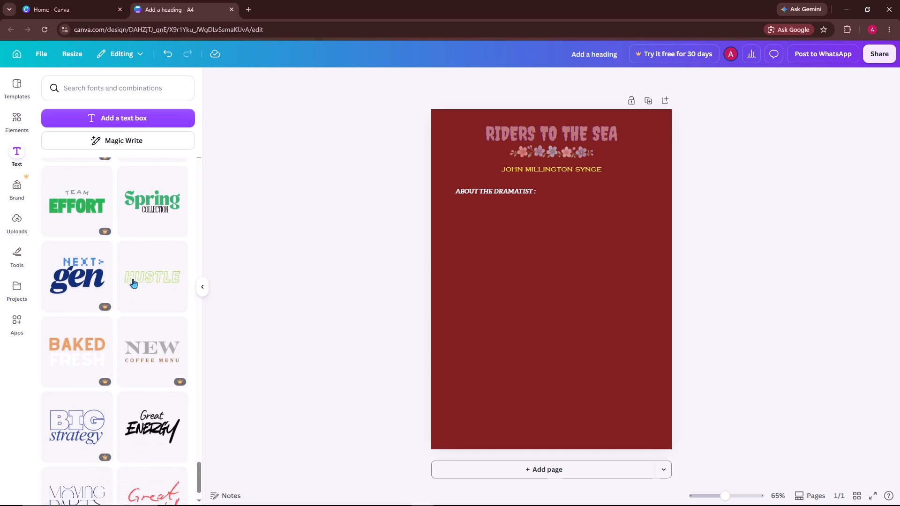
scroll(133, 279, down, 5)
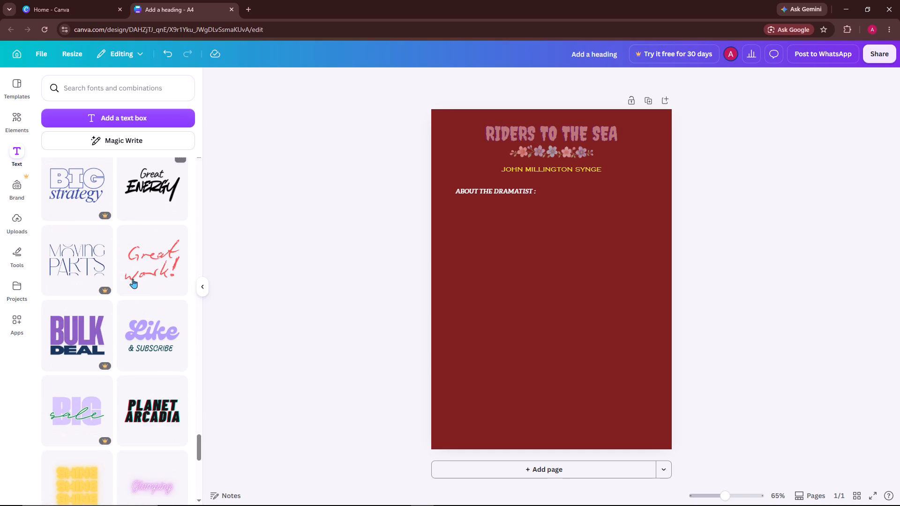
scroll(133, 279, down, 4)
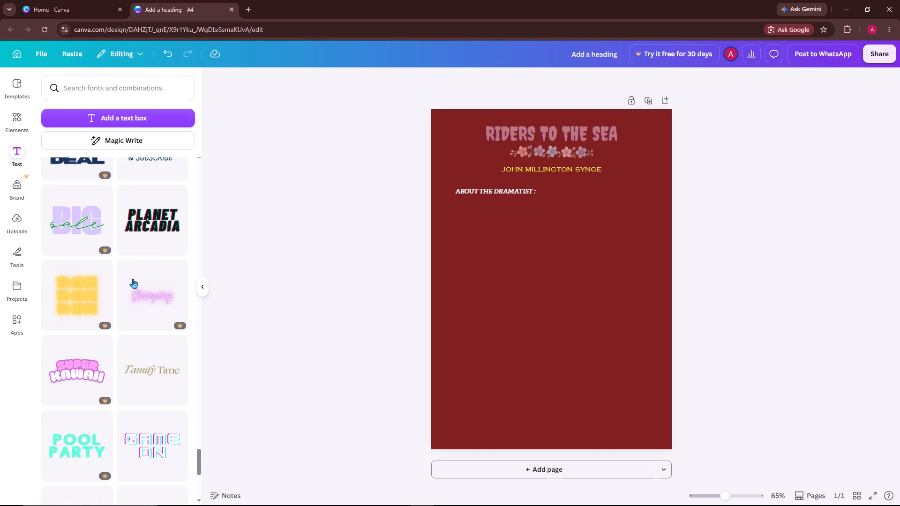
scroll(133, 279, down, 1)
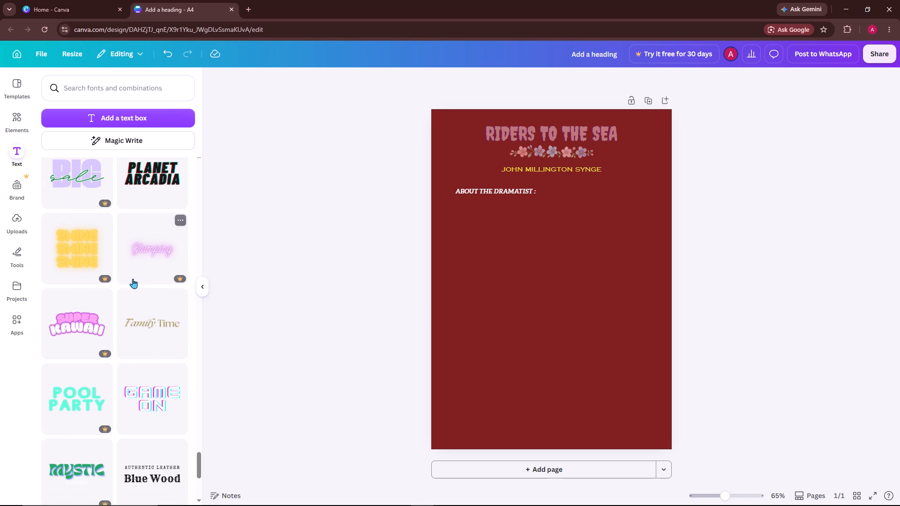
scroll(133, 279, down, 2)
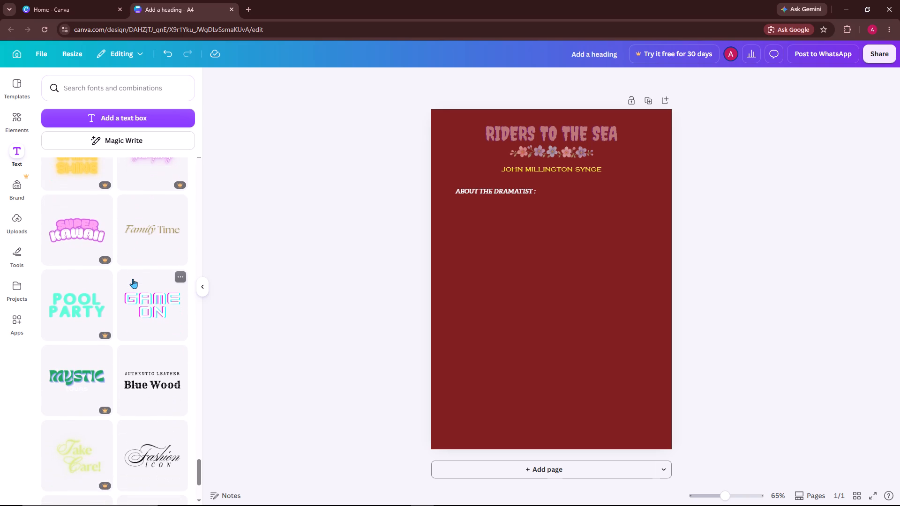
scroll(133, 279, down, 2)
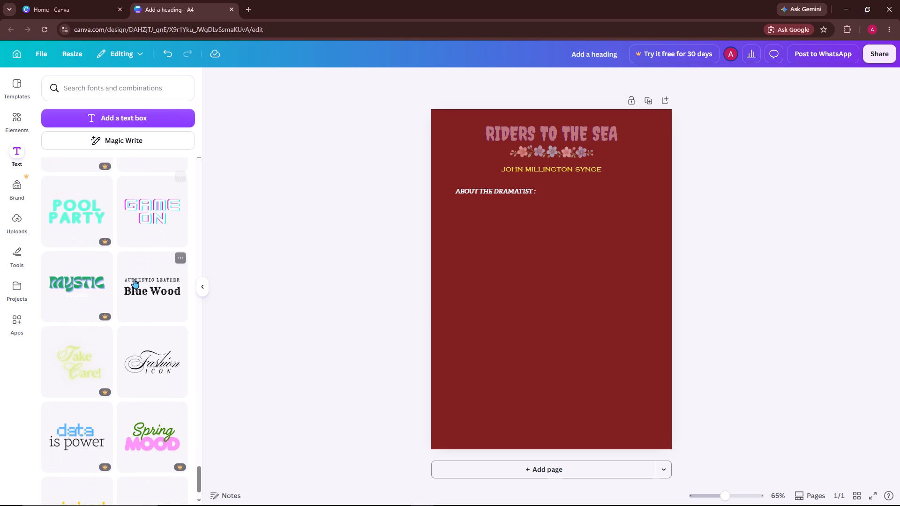
click(134, 279)
click(200, 284)
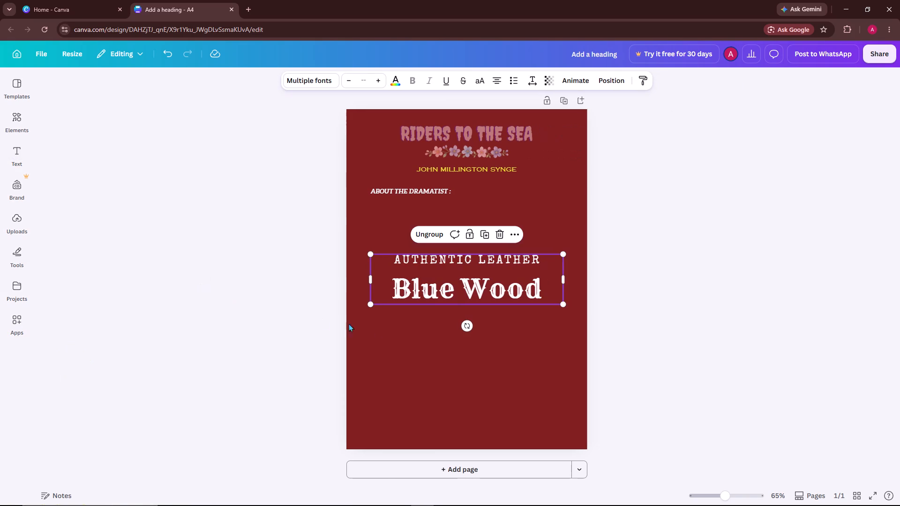
Delete the "Blue Wood" line from the added text design.
click(424, 286)
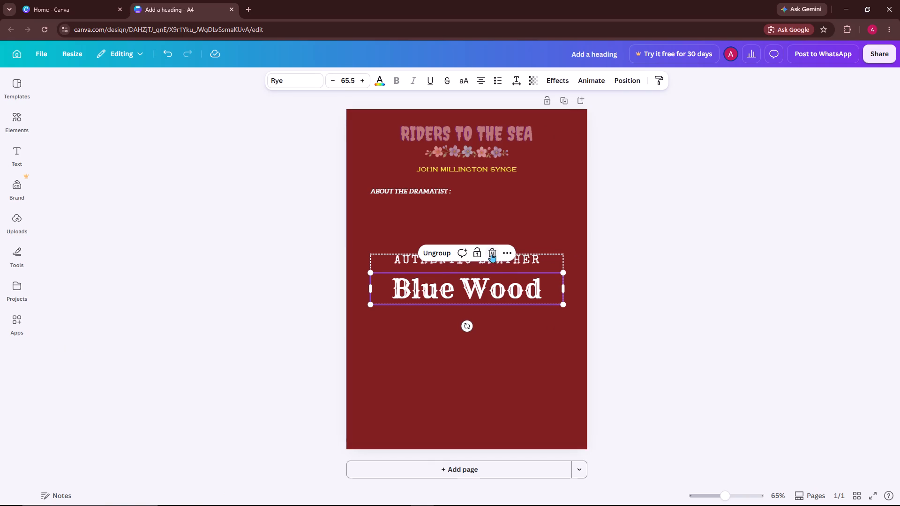
click(491, 254)
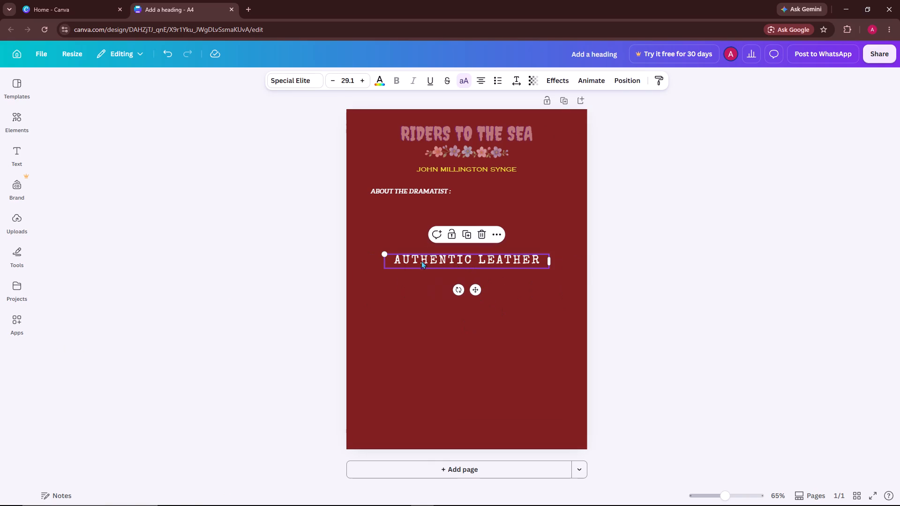
Shrink the "AUTHENTIC LEATHER" text to font size 15.9.
click(384, 266)
drag(383, 250, 417, 263)
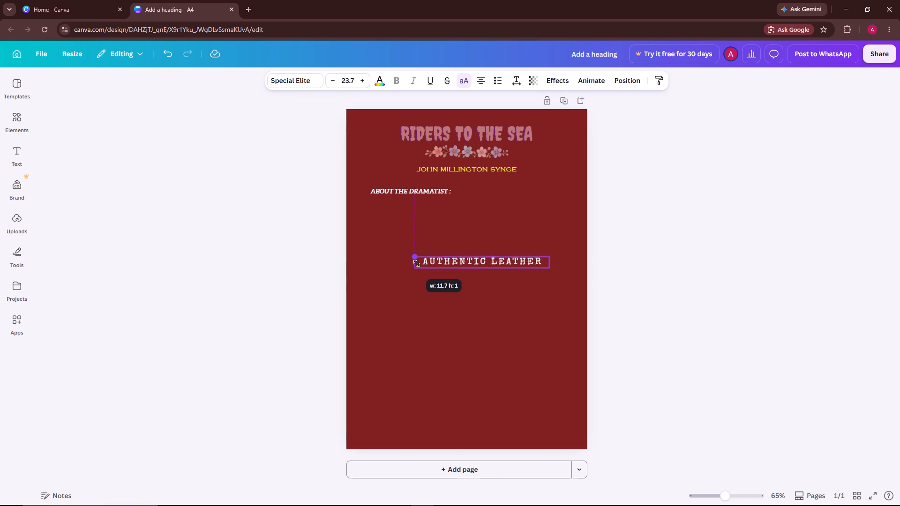
drag(417, 263, 460, 268)
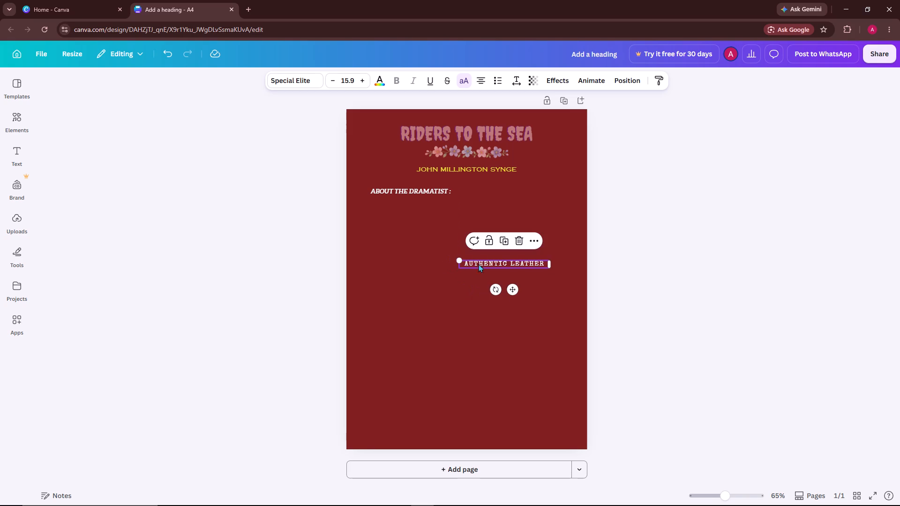
Place the "AUTHENTIC LEATHER" text just below the "ABOUT THE DRAMATIST :" heading and widen its box to span between the page margins.
drag(495, 261, 403, 219)
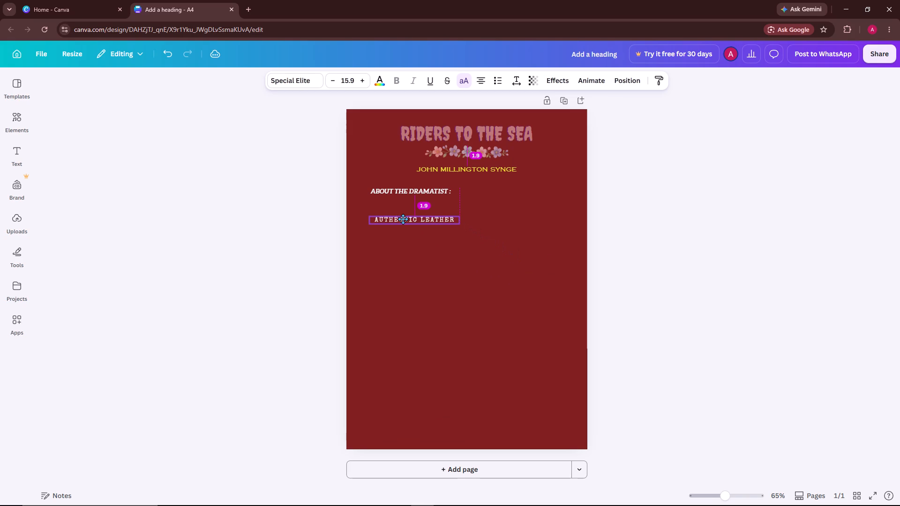
drag(403, 219, 401, 210)
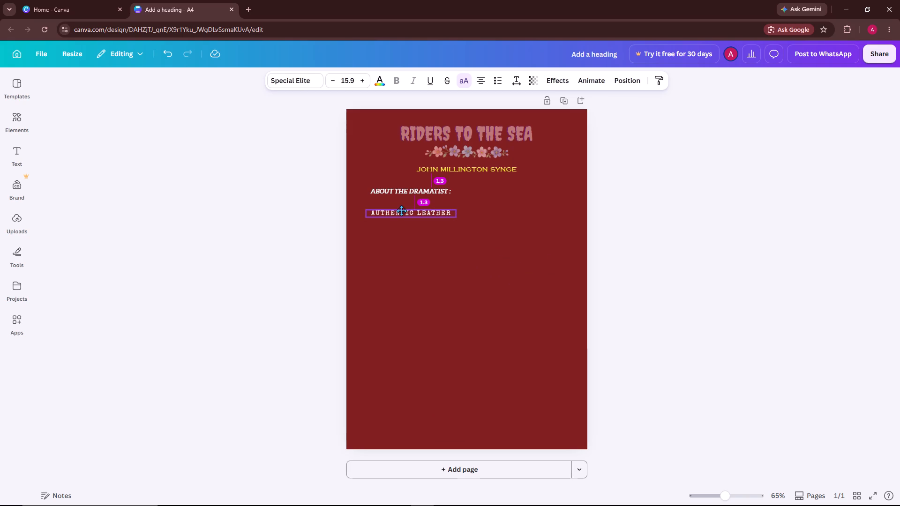
drag(401, 210, 406, 206)
drag(463, 205, 568, 200)
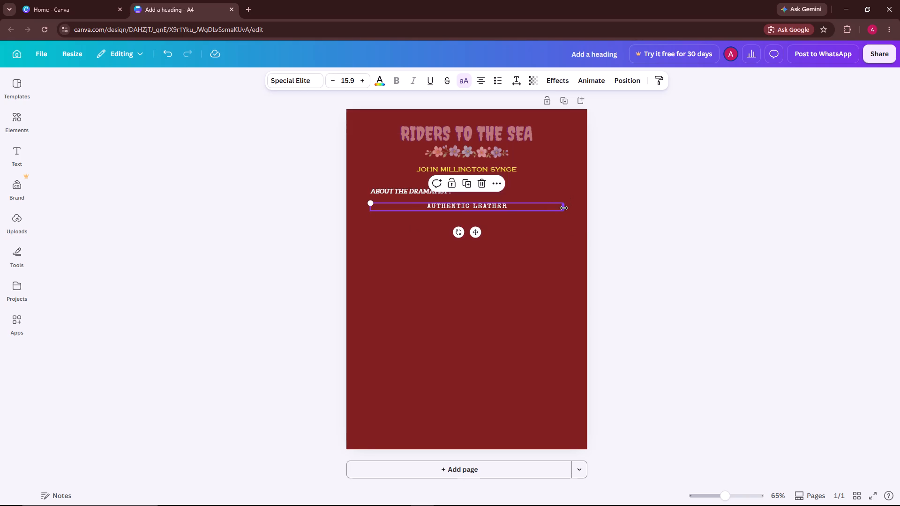
click(564, 208)
Replace the "AUTHENTIC LEATHER" text below the dramatist heading with "john millington synge".
click(509, 205)
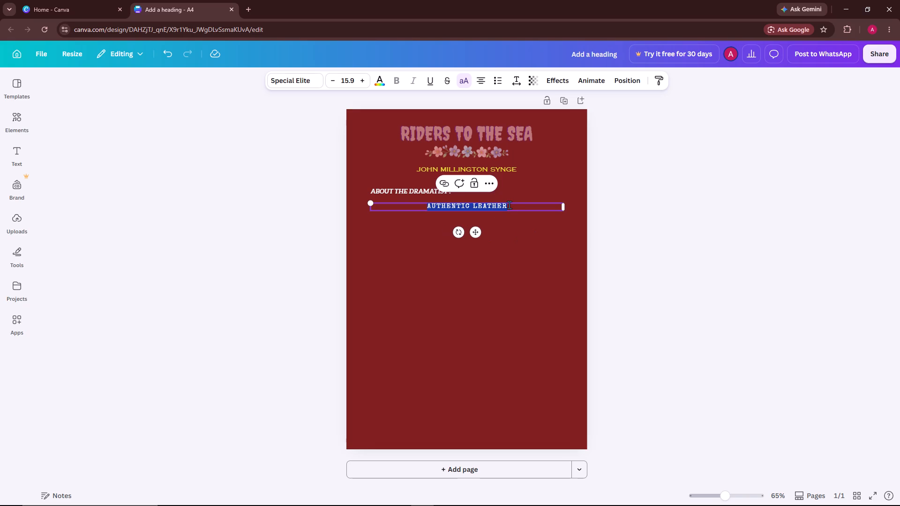
key(BackSpace)
text(john mill)
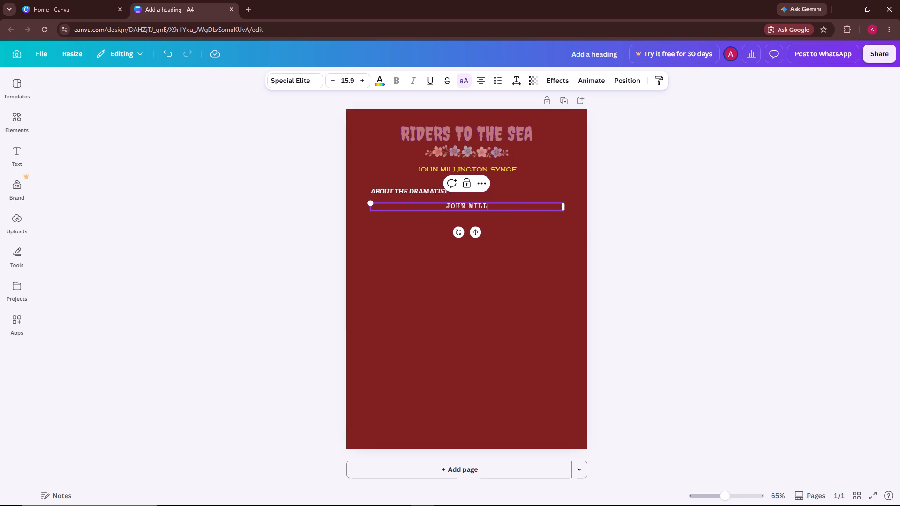
text(ing)
text(ton)
key(space)
text(sy)
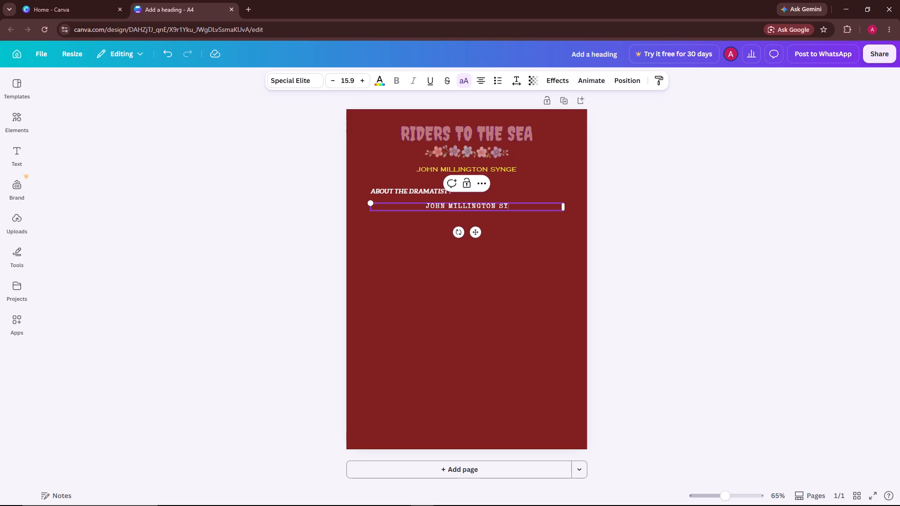
text(ng)
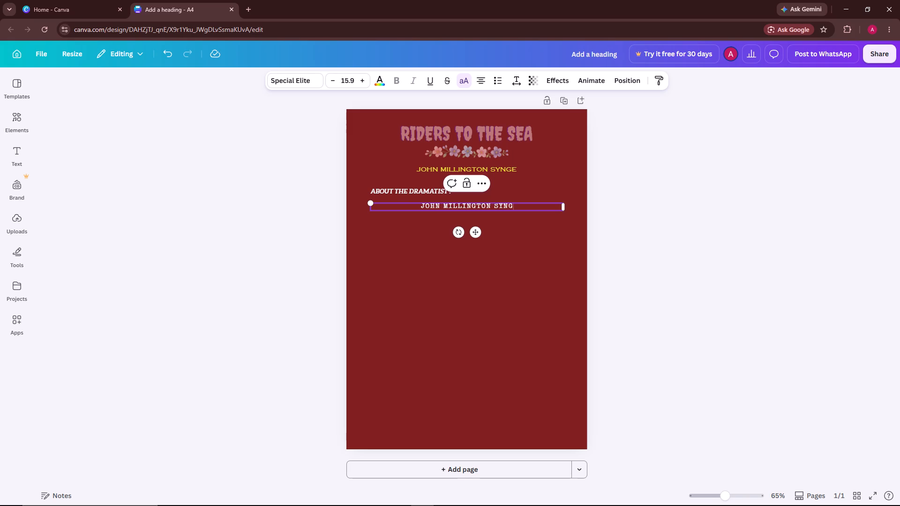
text(e)
key(space)
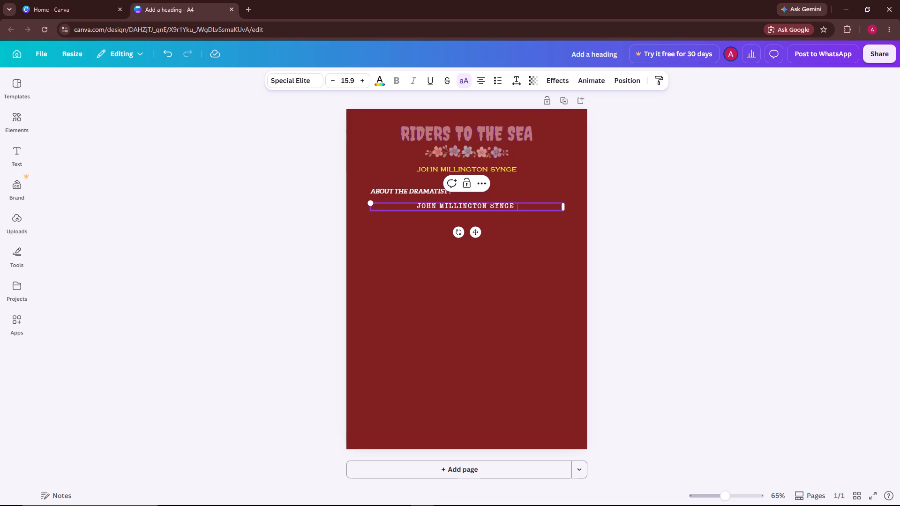
Add the playwright's life years "(1871- 1909)" after the name in the biography text.
key(shift+parenleft)
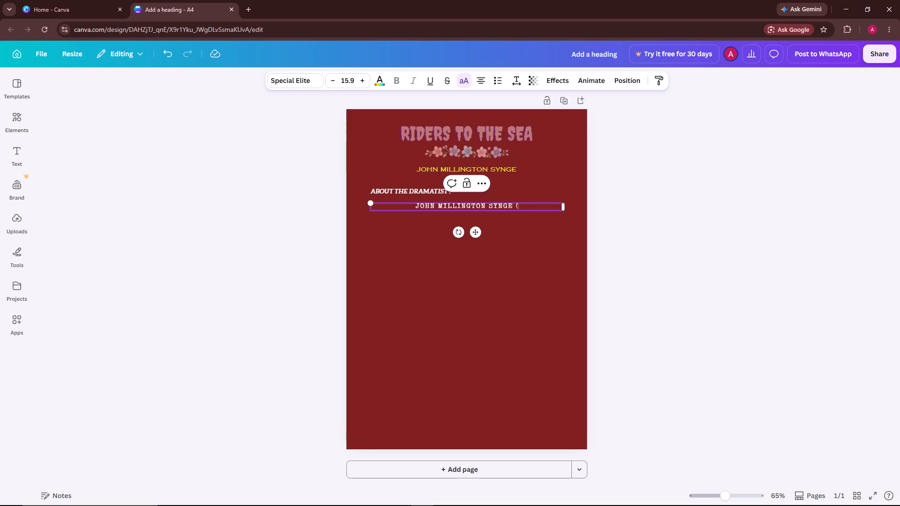
key(1)
key(8)
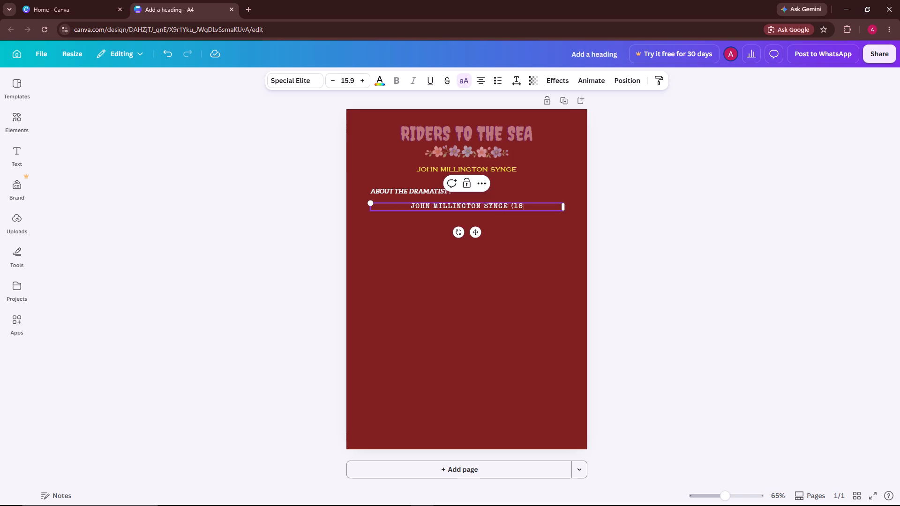
key(minus)
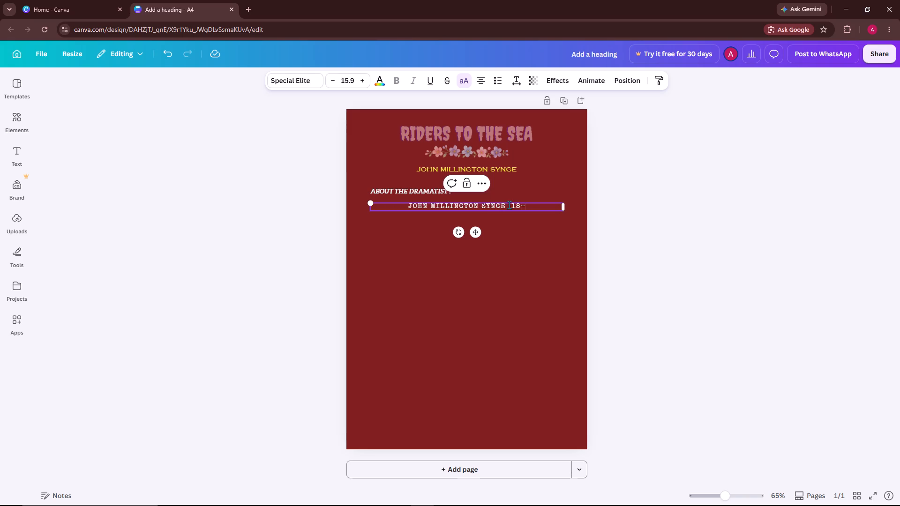
key(BackSpace)
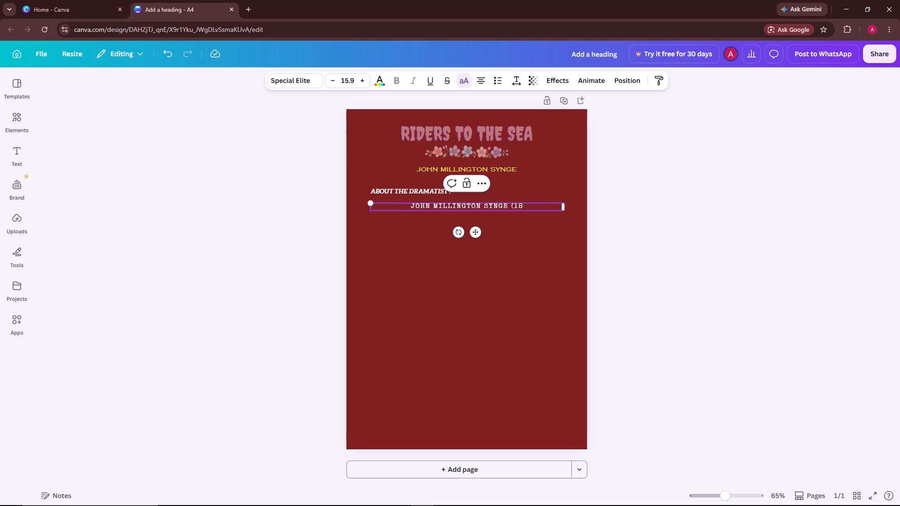
text(71)
key(space)
key(BackSpace)
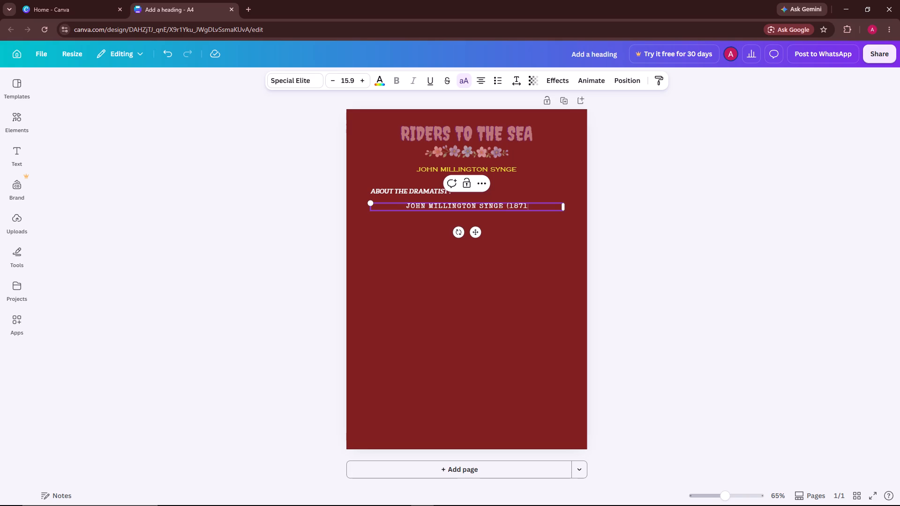
key(minus)
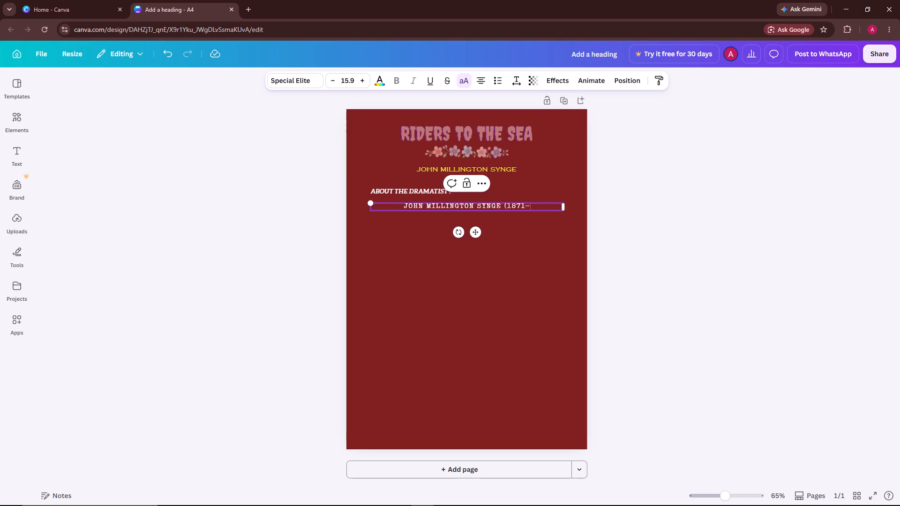
key(space)
text(16)
key(BackSpace)
text(9)
key(space)
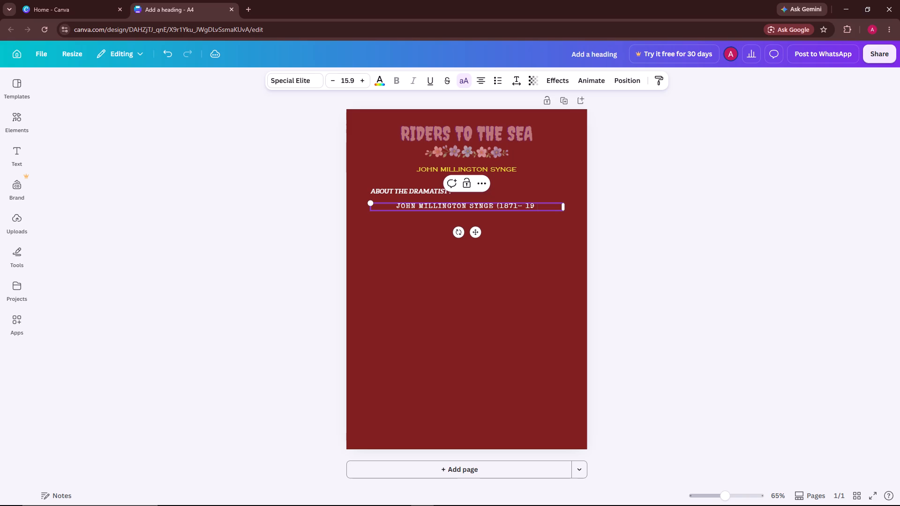
key(BackSpace)
text(09)
key(shift+parenright)
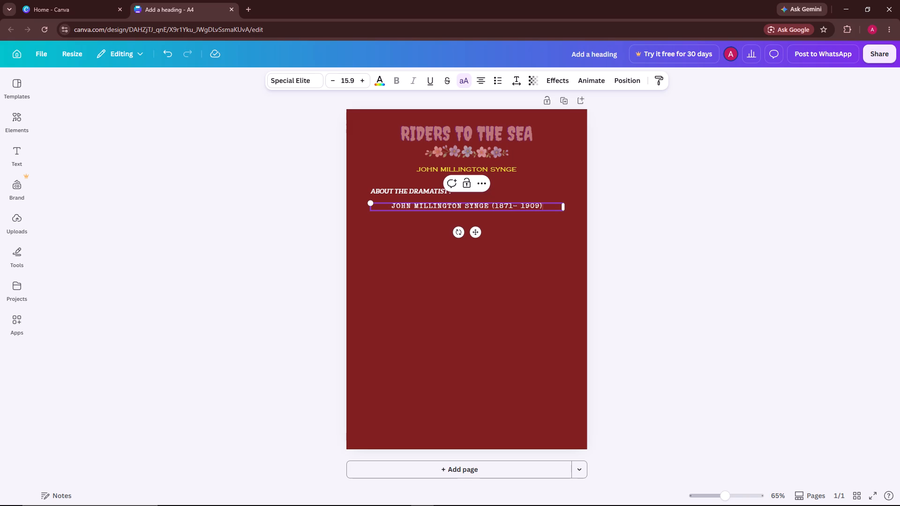
key(space)
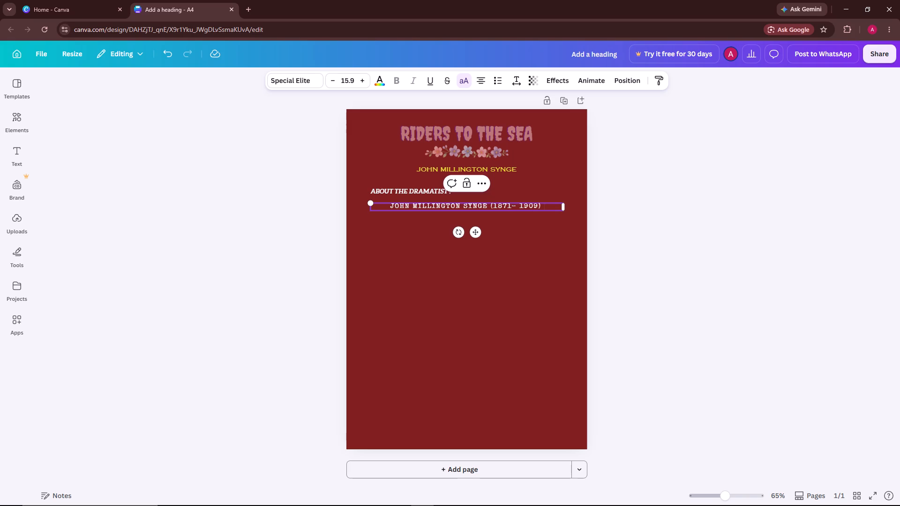
Continue the biography sentence after the years with "was a pioneering irish dramatist".
text(was)
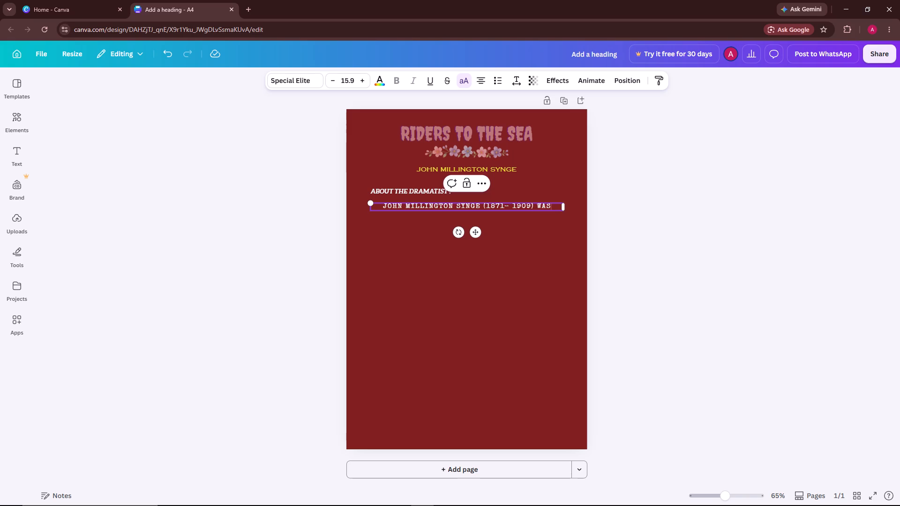
key(space)
text(a)
key(space)
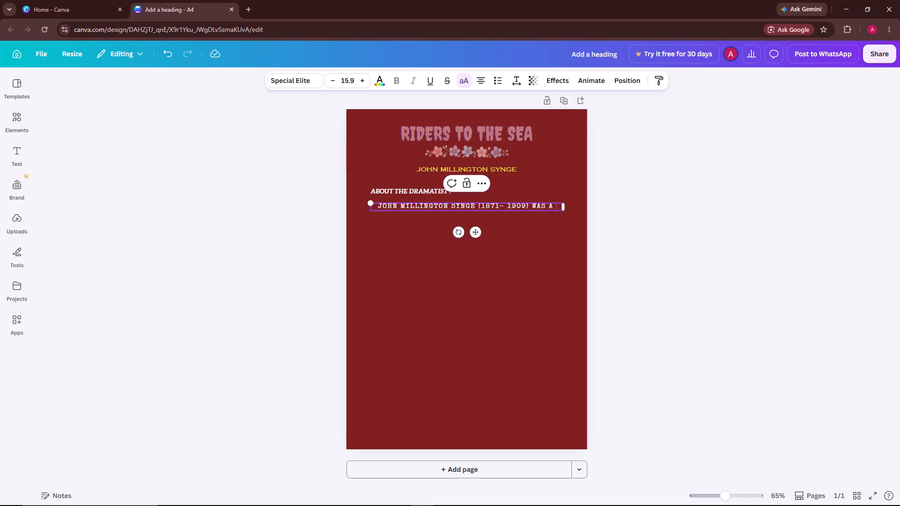
text(po)
key(i)
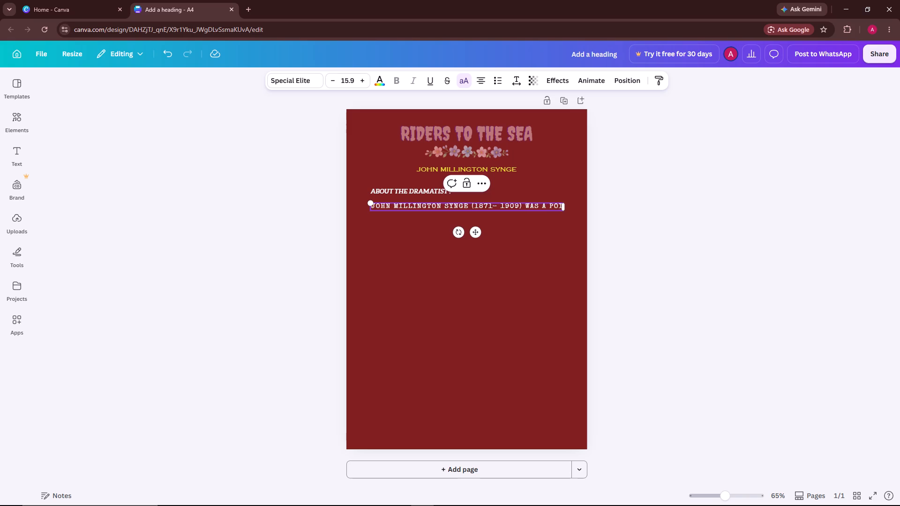
key(BackSpace)
key(BackSpace)
text(io)
text(nee)
text(ring)
key(space)
text(ir)
text(ish)
key(space)
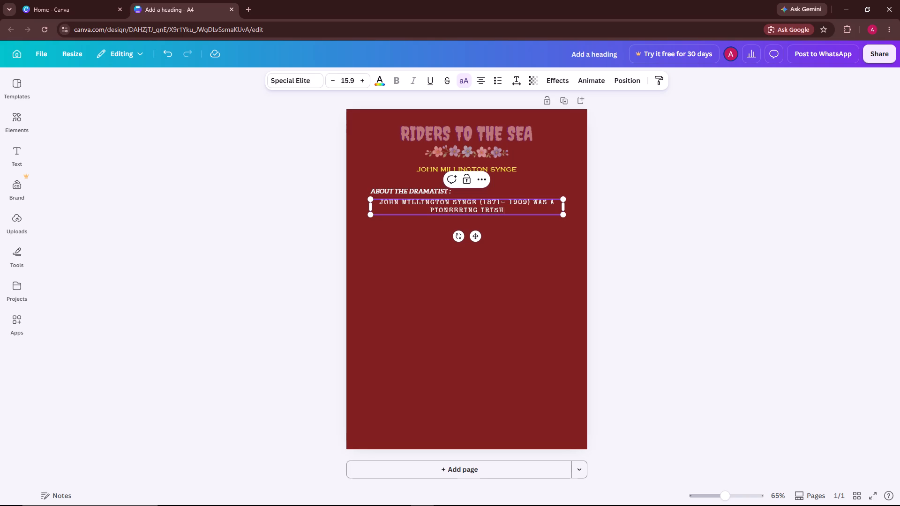
text(dramatist)
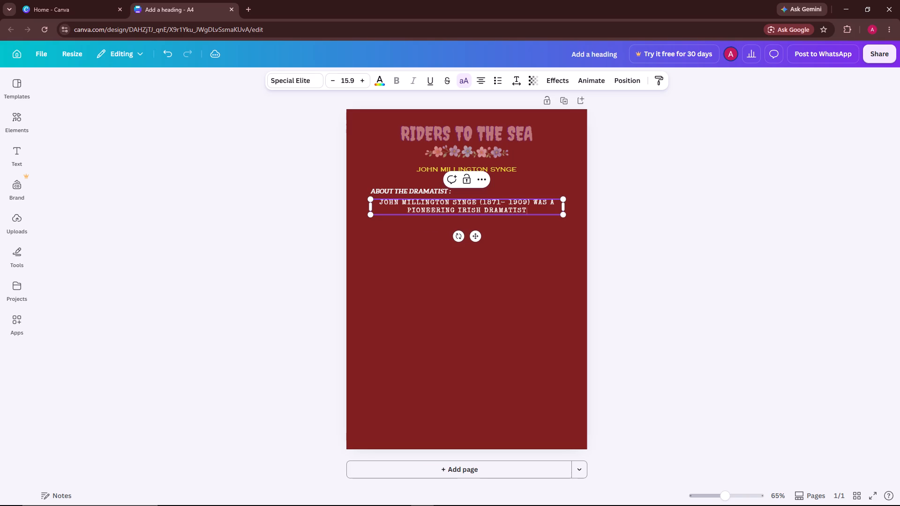
key(space)
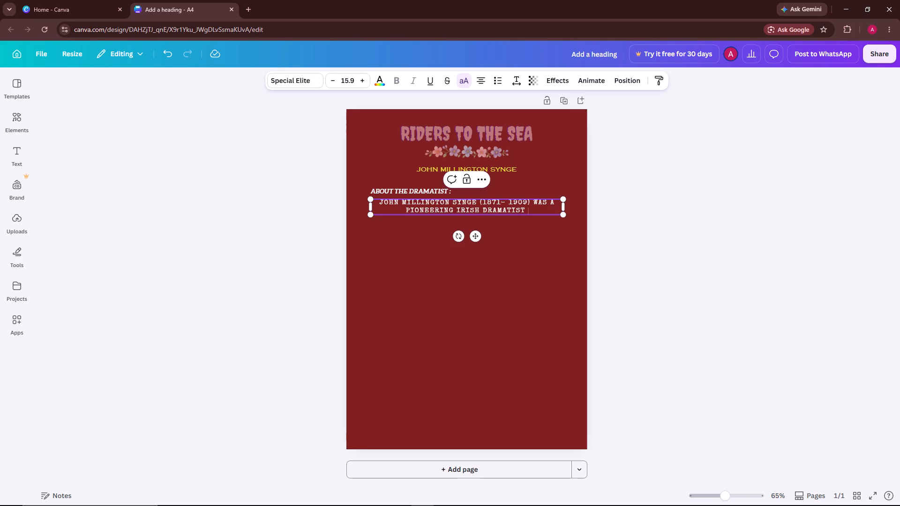
Extend the biography sentence with "and poet whose work".
text(and)
key(space)
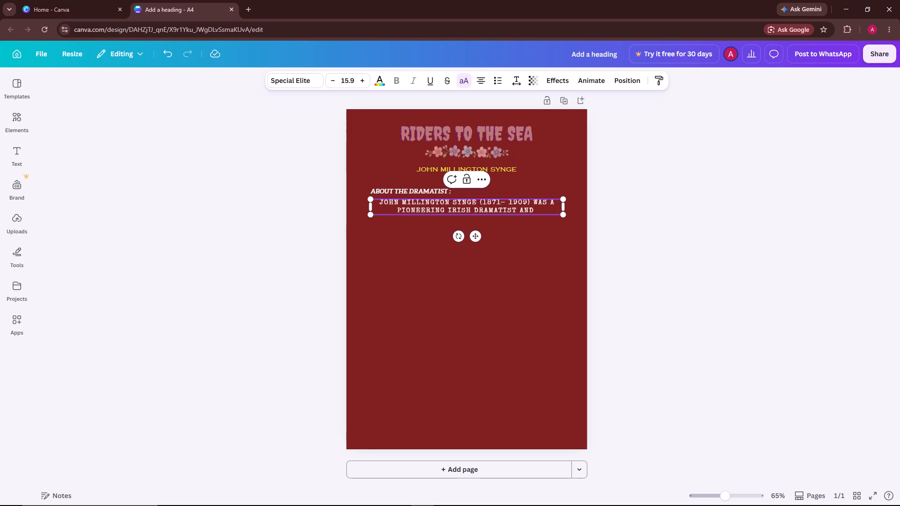
text(po)
text(et)
key(space)
text(who)
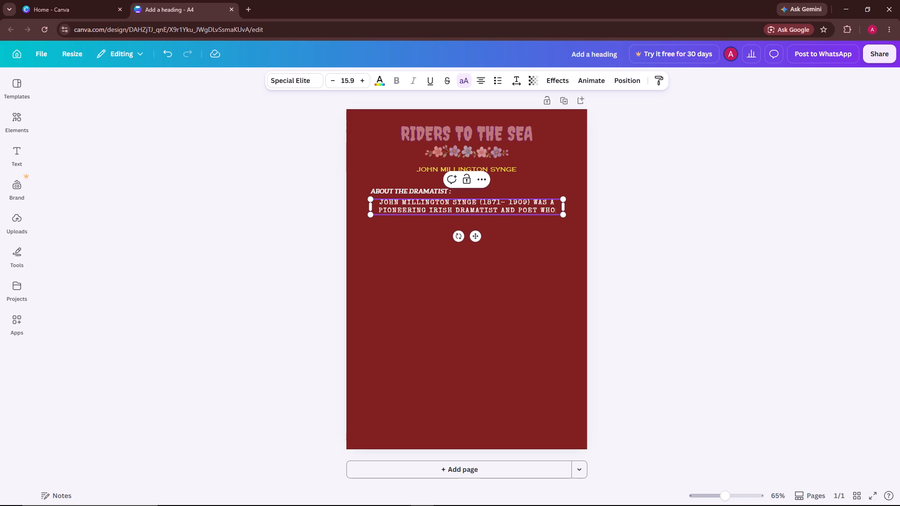
text(se)
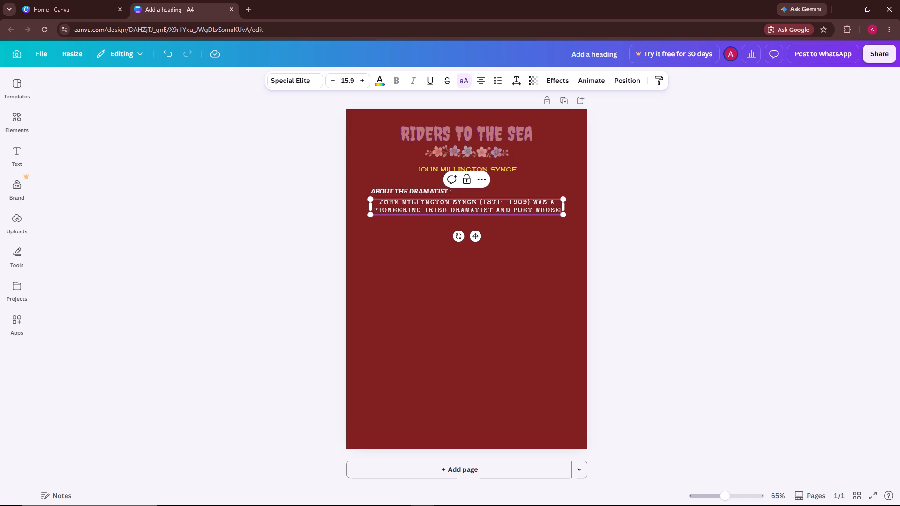
key(space)
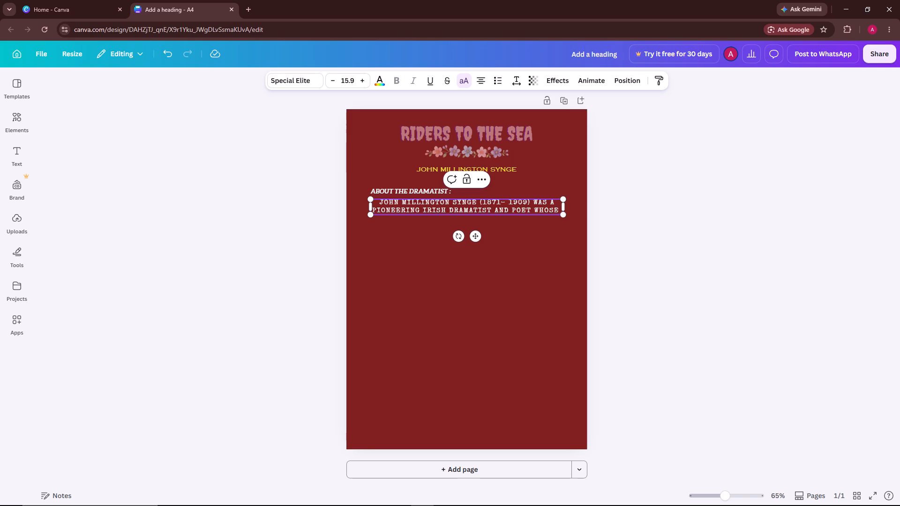
key(w)
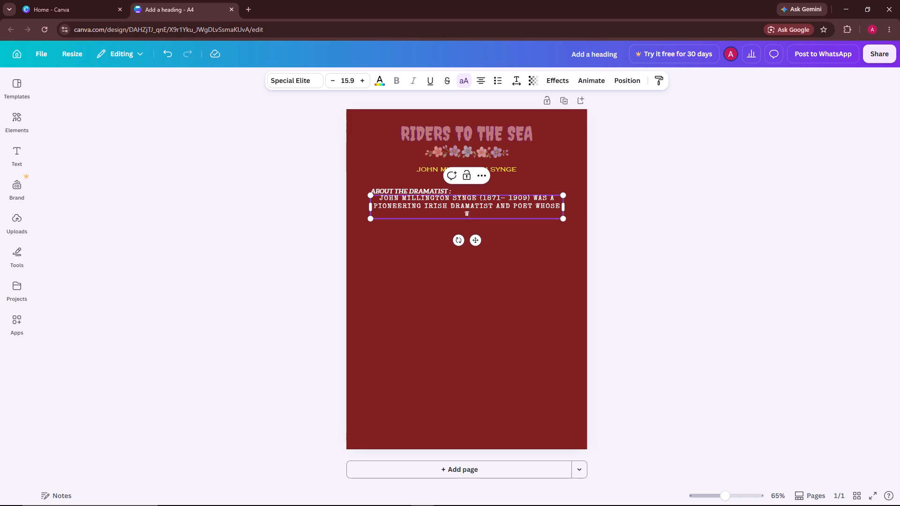
key(o)
text(rk)
key(space)
Continue the biography sentence after "whose work" with "significantly contributed to the".
text(sign)
text(ifi)
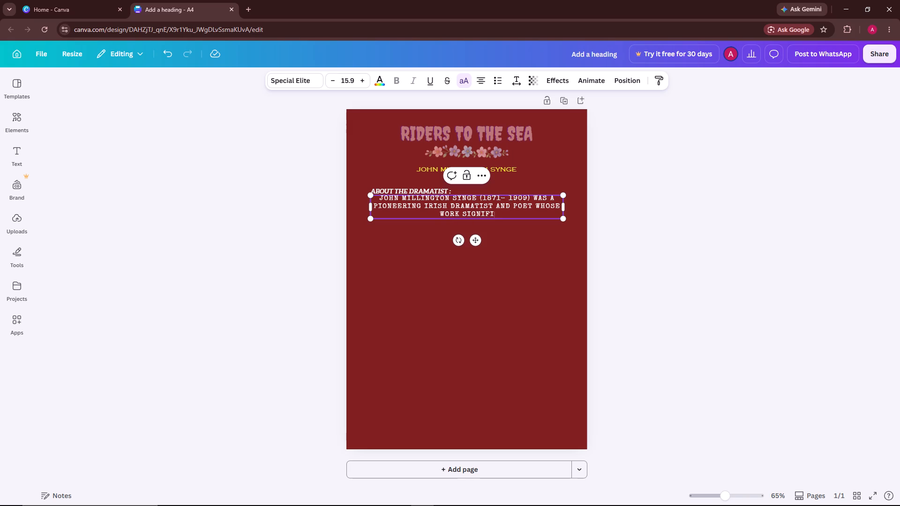
text(cantly)
key(space)
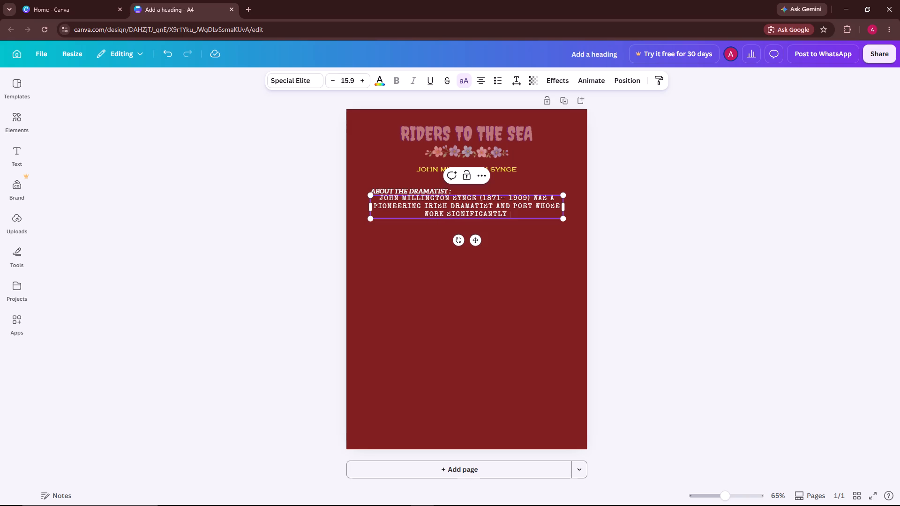
text(contributed)
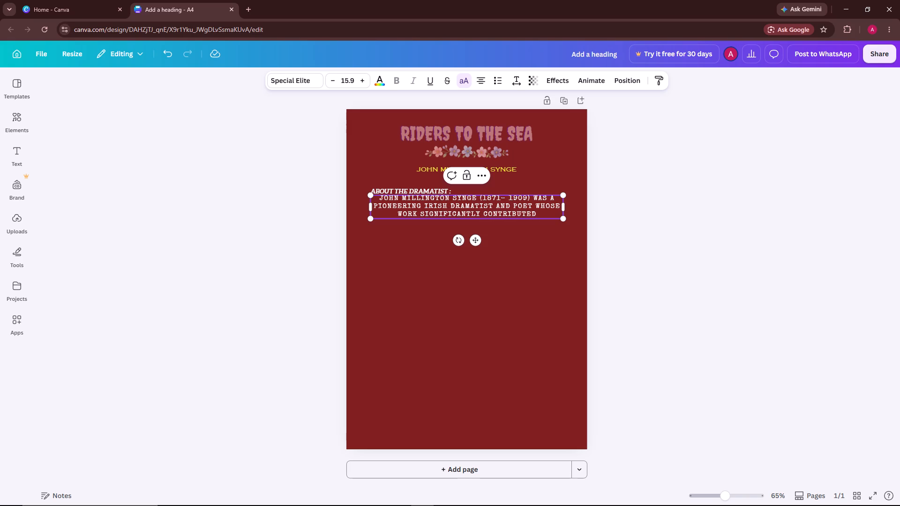
key(space)
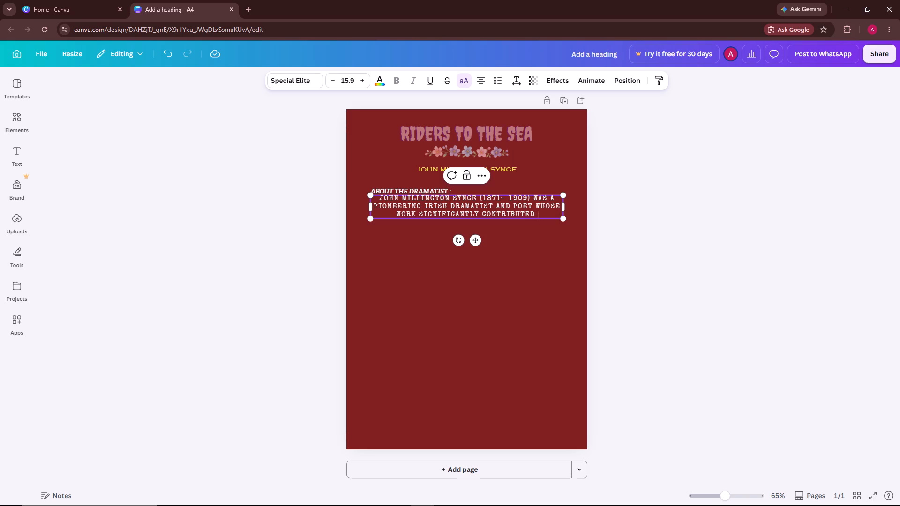
text(to)
key(space)
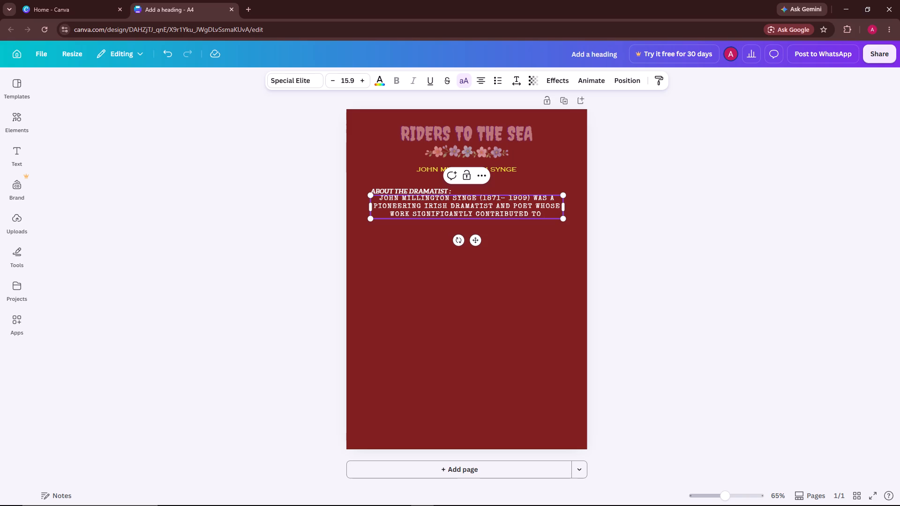
text(th)
text(e)
key(space)
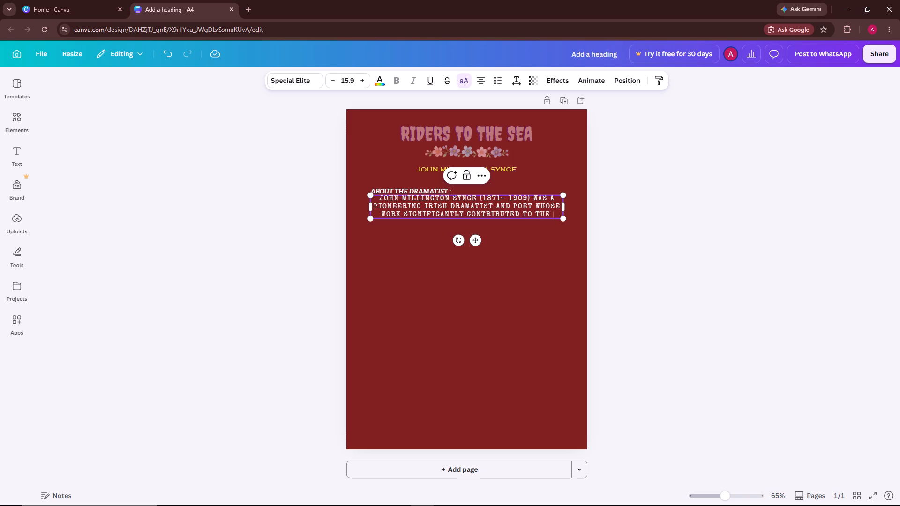
Finish the first biography sentence with "irish literary revival.".
text(irish)
key(space)
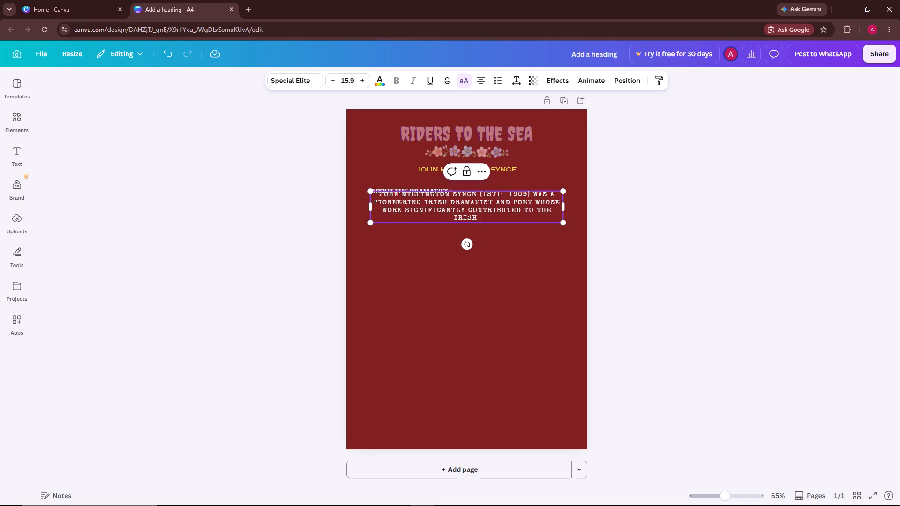
text(litr)
key(BackSpace)
text(ere)
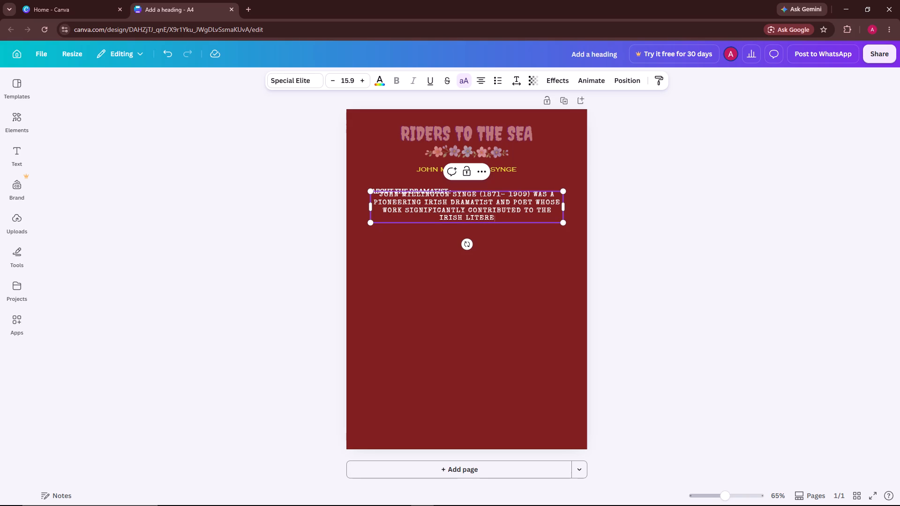
key(BackSpace)
text(ary)
key(space)
text(revival)
key(space)
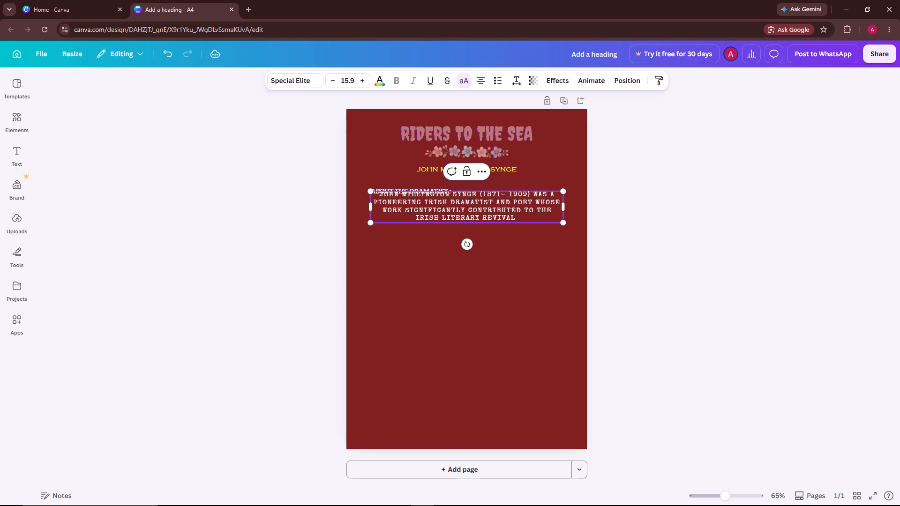
key(BackSpace)
text(.)
key(space)
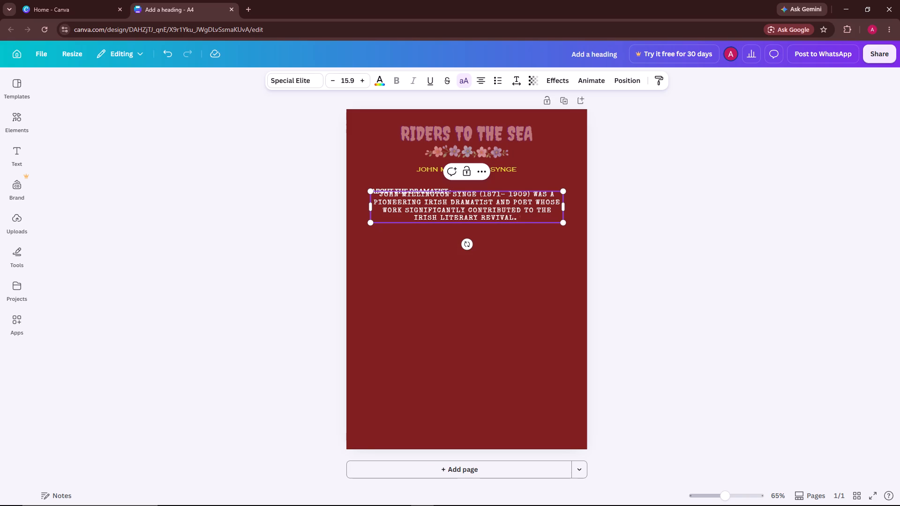
Start the second biography sentence with "synge is renowned for his".
text(sy)
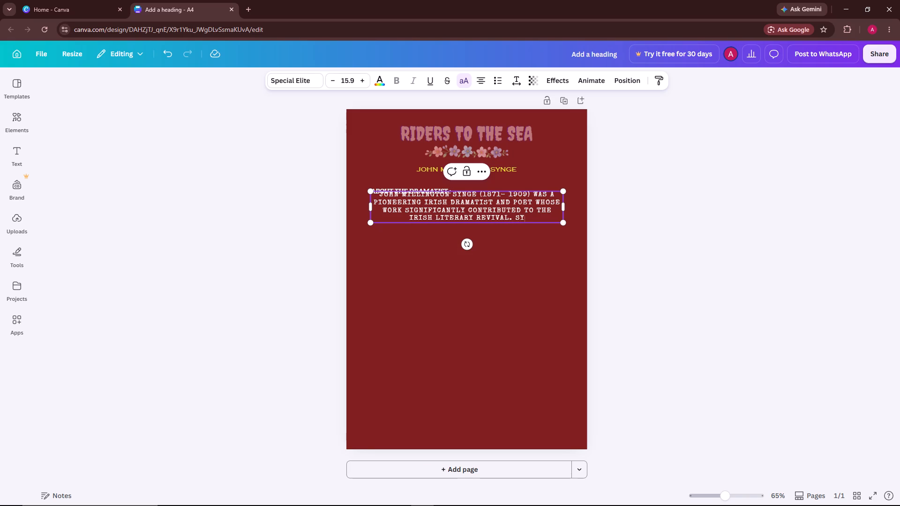
text(ng)
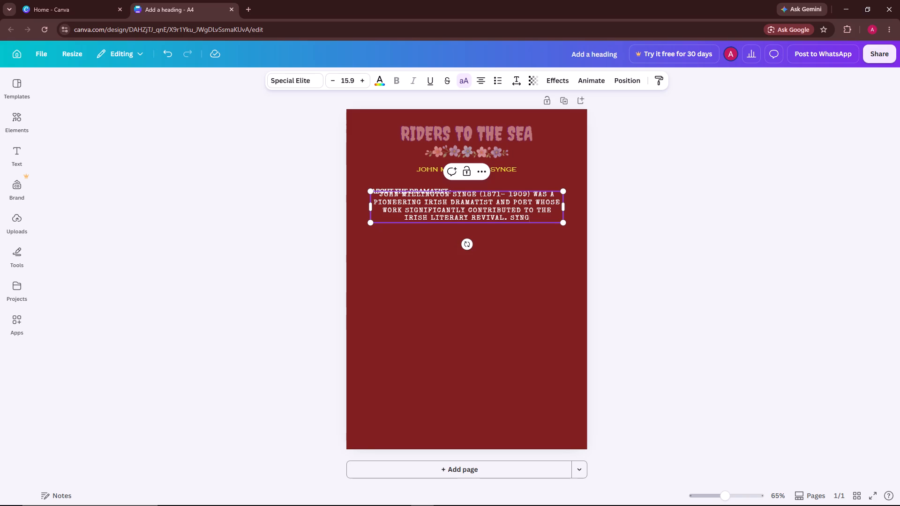
text(e is)
key(space)
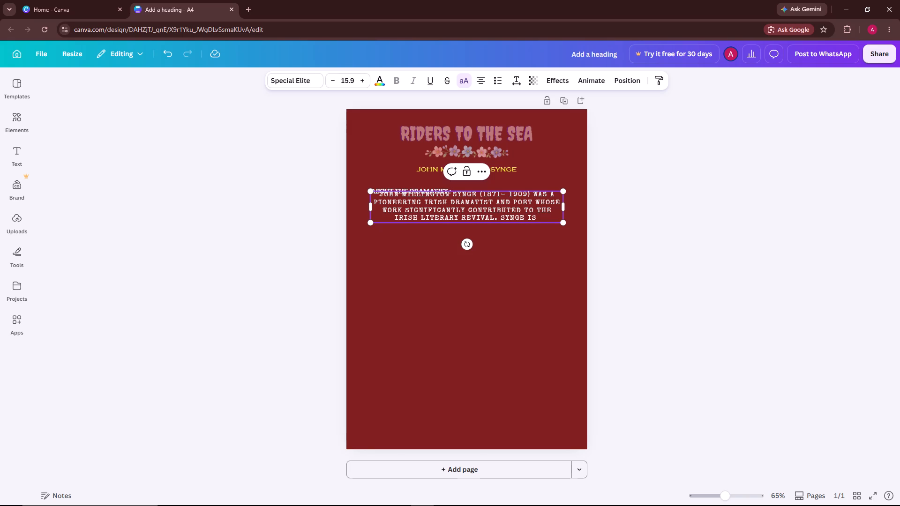
text(re)
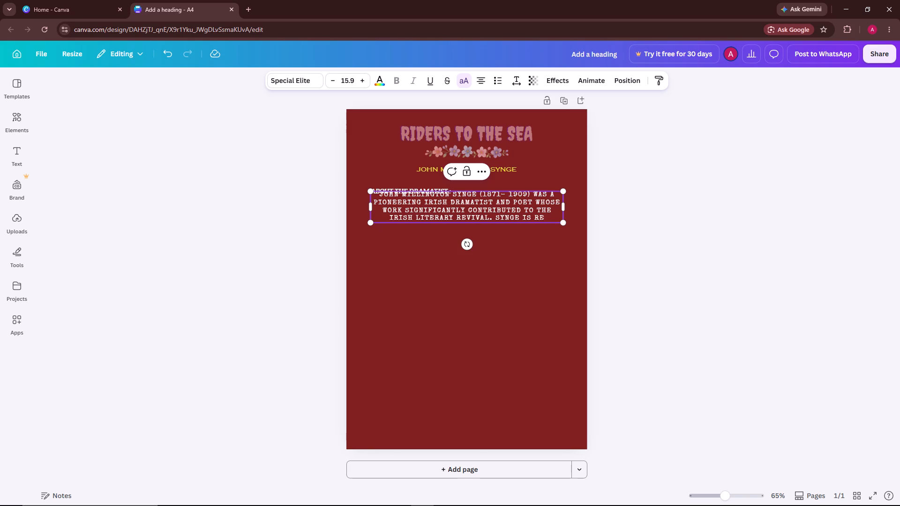
text(no)
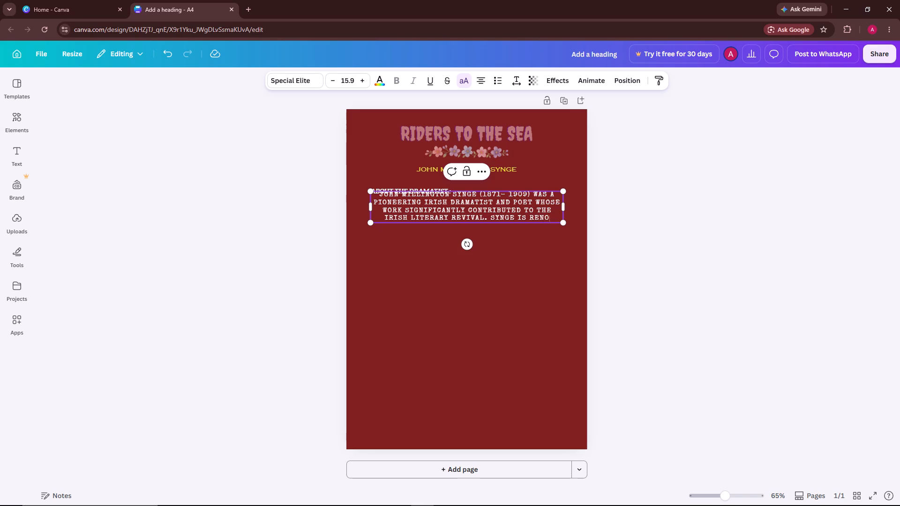
text(wn)
key(e)
text(d for)
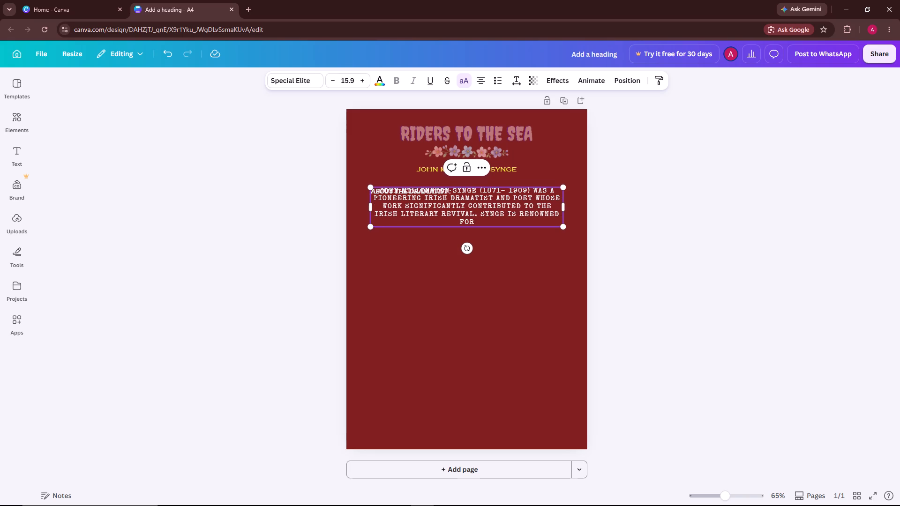
key(space)
text(hid)
key(BackSpace)
text(s)
key(space)
Continue the second biography sentence with "vivid portrayals of".
text(vi)
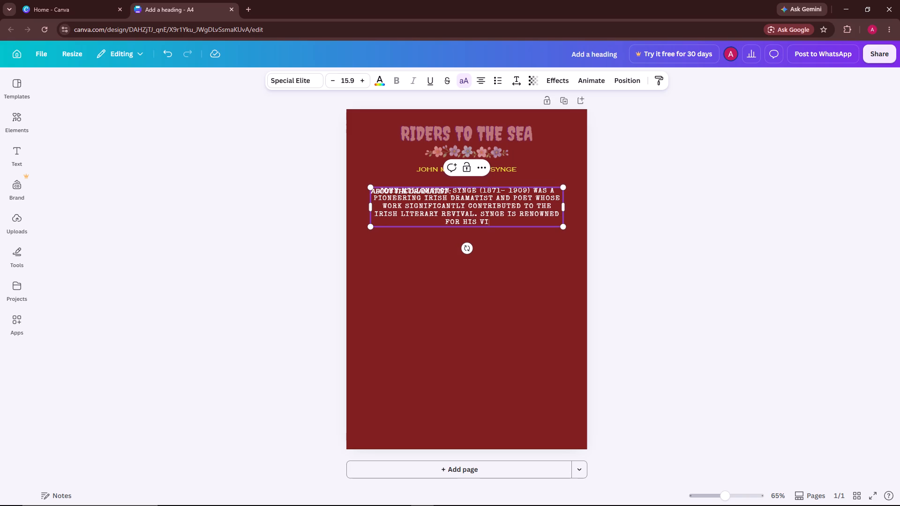
text(vis)
key(BackSpace)
text(d)
key(space)
text(por)
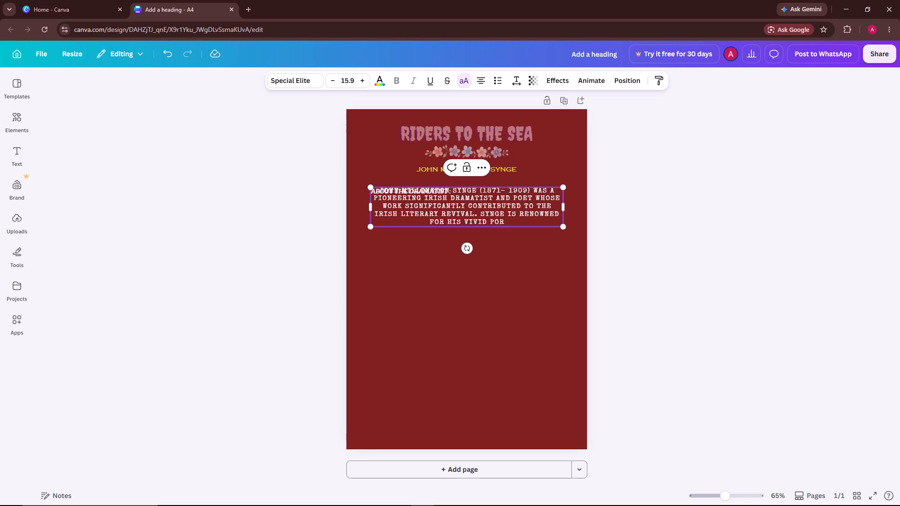
text(tr)
key(a)
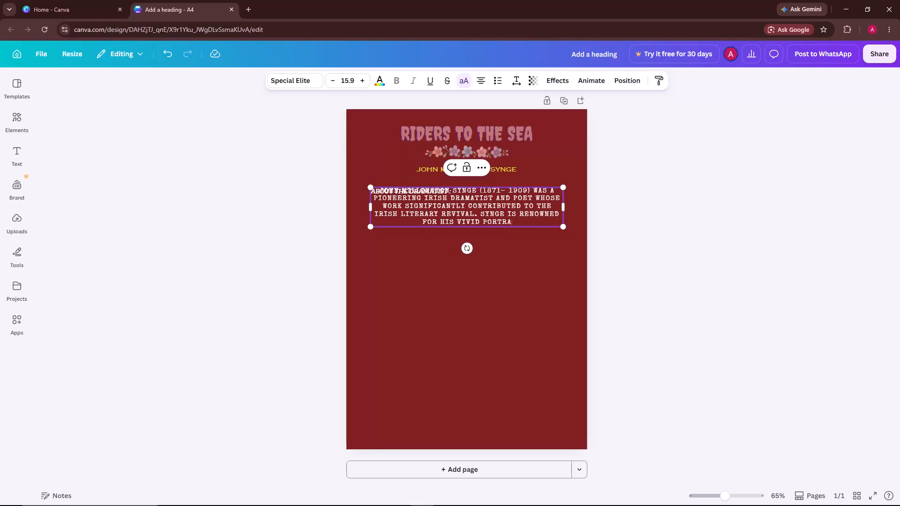
text(ya)
text(ls)
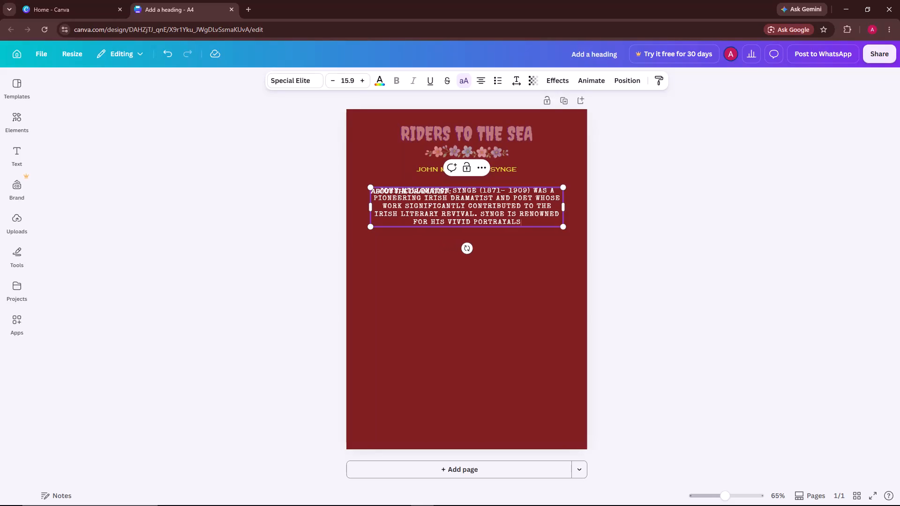
key(space)
text(of)
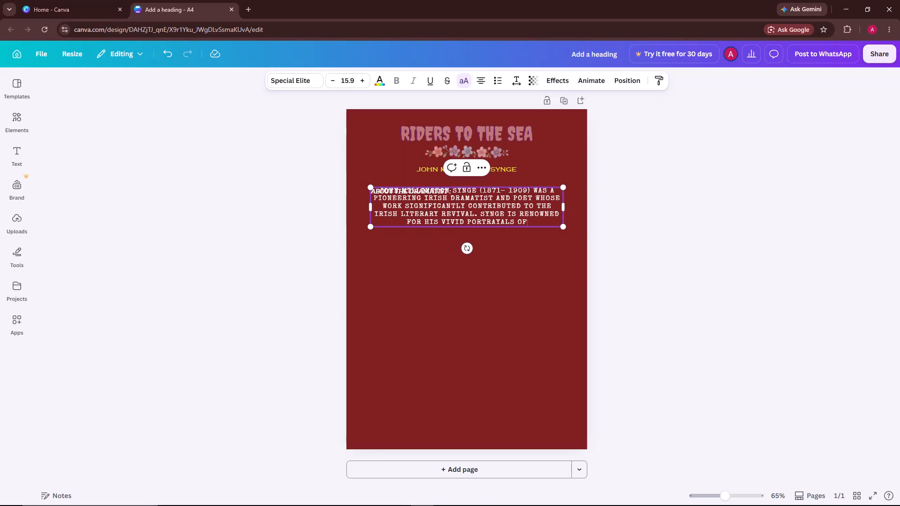
key(space)
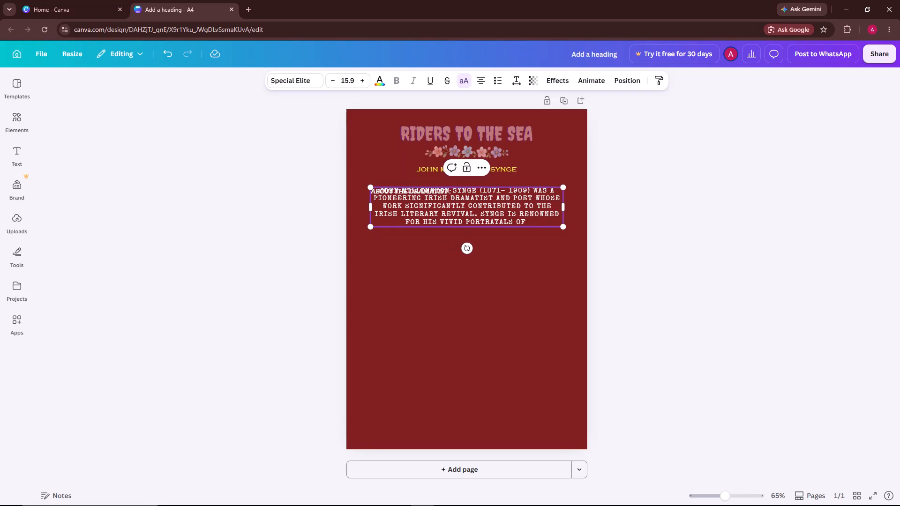
Extend the second biography sentence with "rural irish life," including the comma.
text(rural)
key(space)
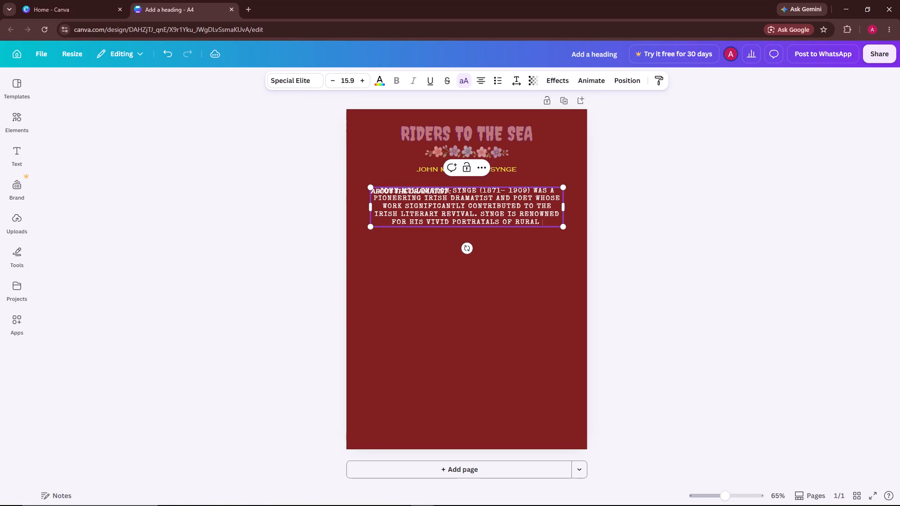
text(irish)
key(space)
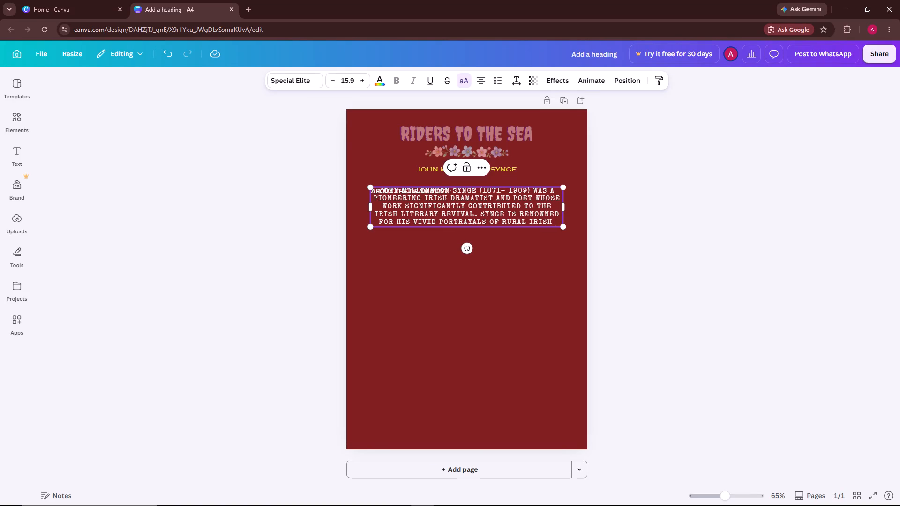
text(life)
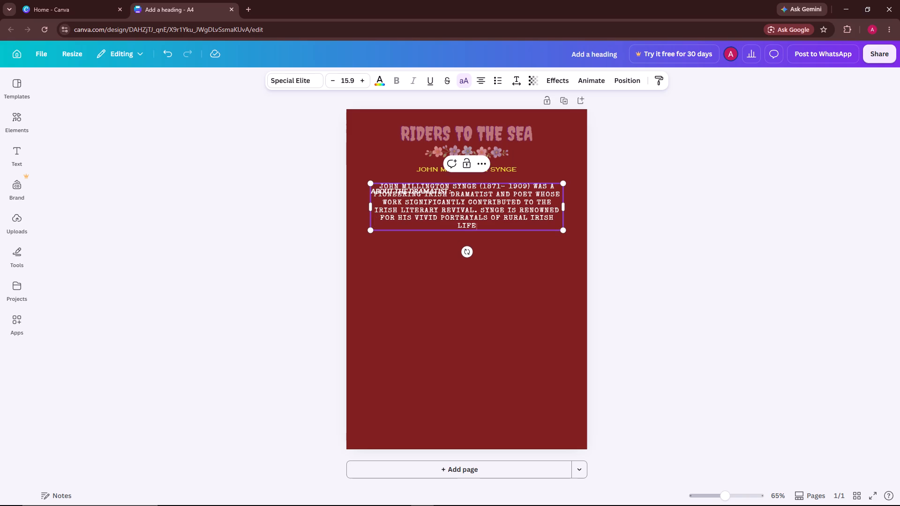
key(space)
key(BackSpace)
text(,)
key(space)
Continue the second biography sentence with "often drawing on local dialects," including the comma.
key(o)
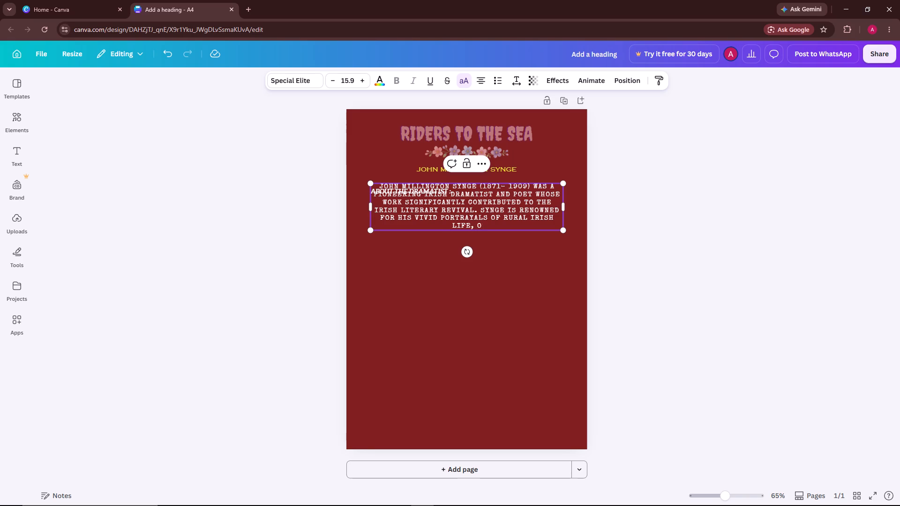
text(ften)
key(space)
text(dr)
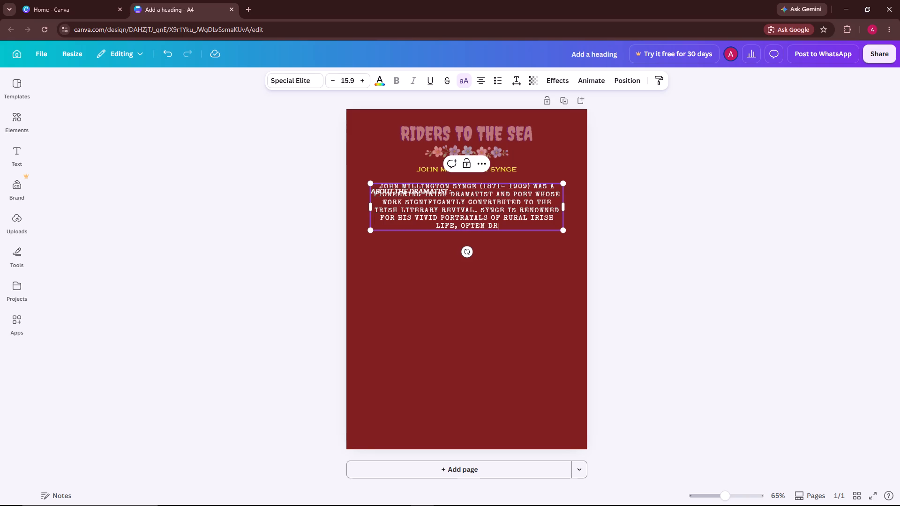
text(aw)
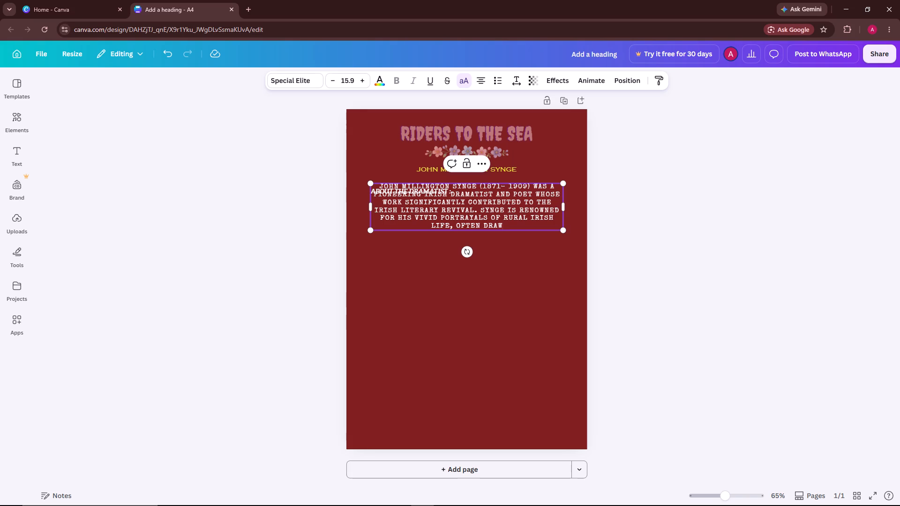
text(ing)
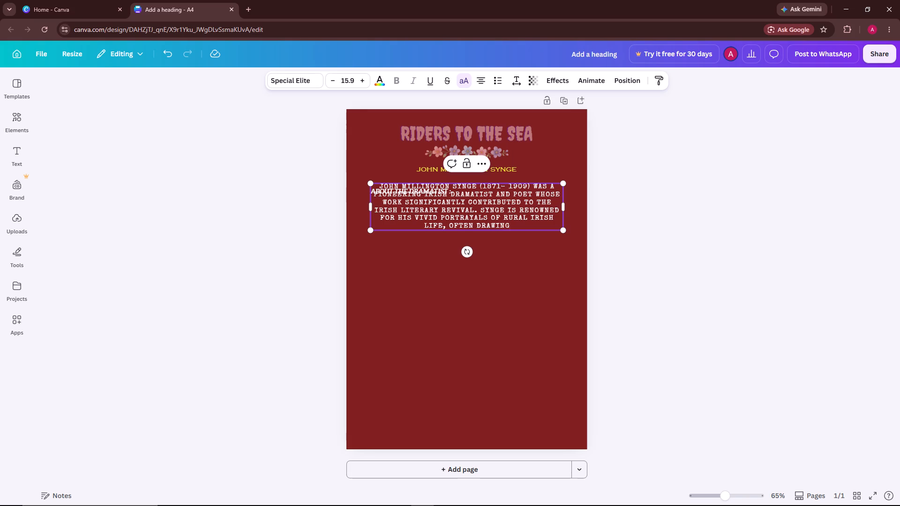
key(space)
text(on local)
key(space)
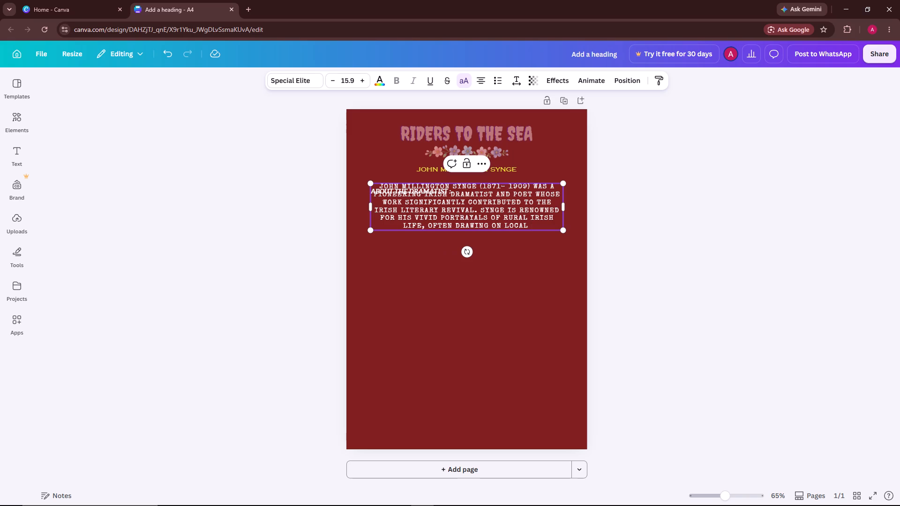
text(dia)
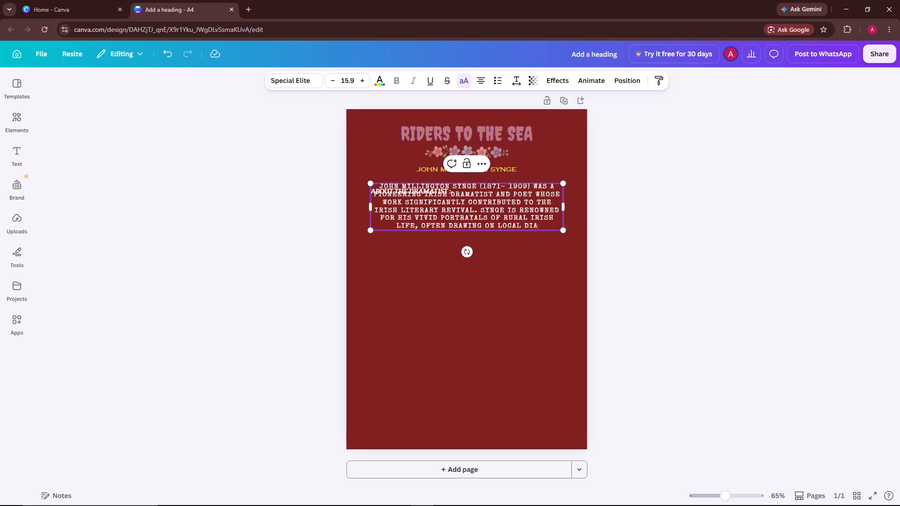
text(lec)
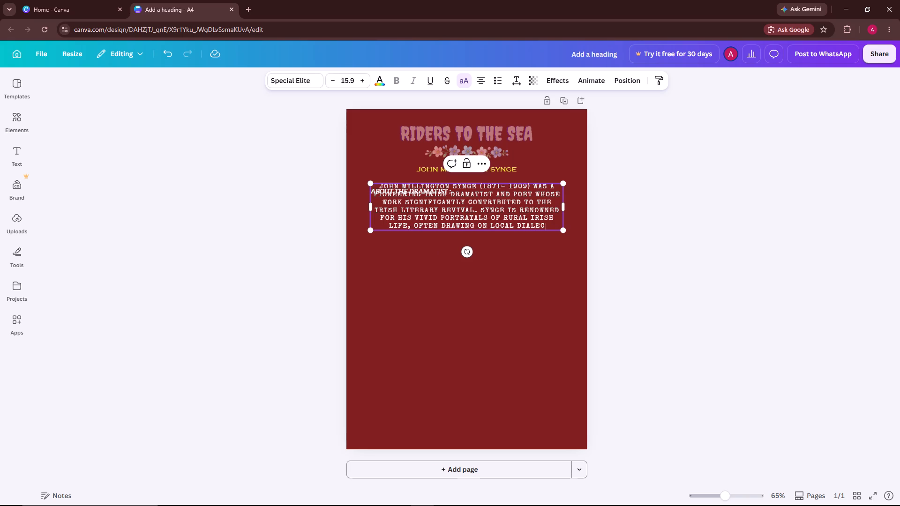
text(ts,)
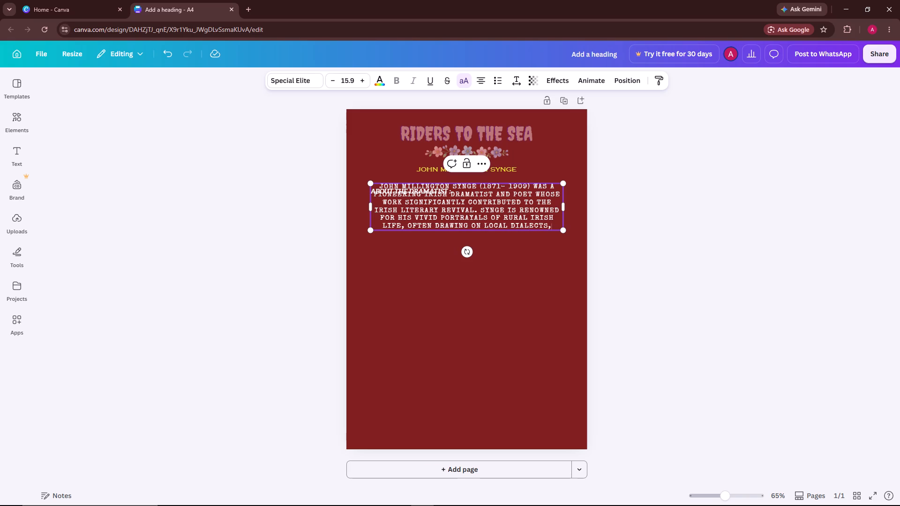
key(space)
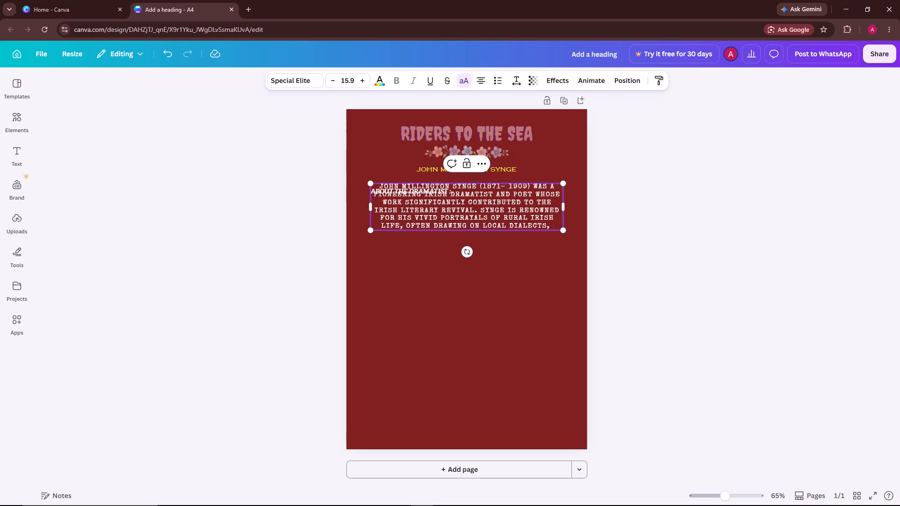
Extend the second biography sentence with "folklore, and the".
text(fol)
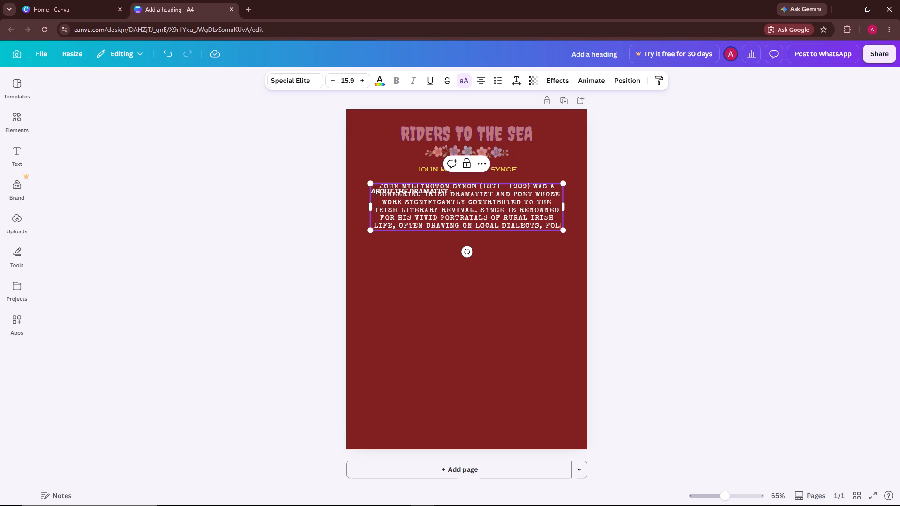
text(klo)
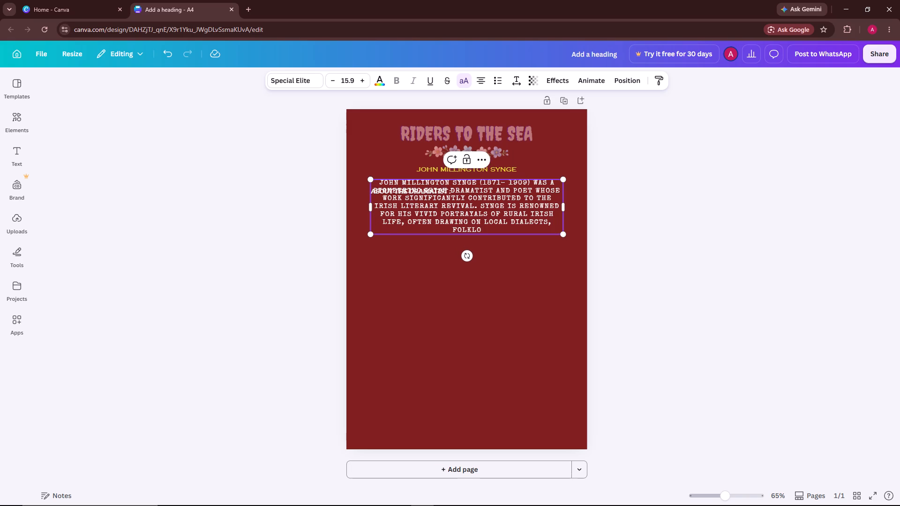
text(re)
text(,)
key(space)
text(and)
key(space)
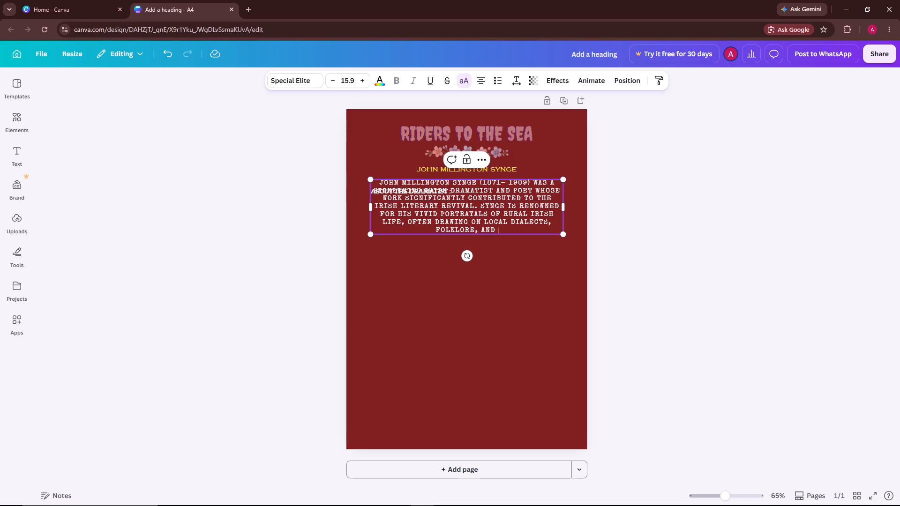
text(the)
key(space)
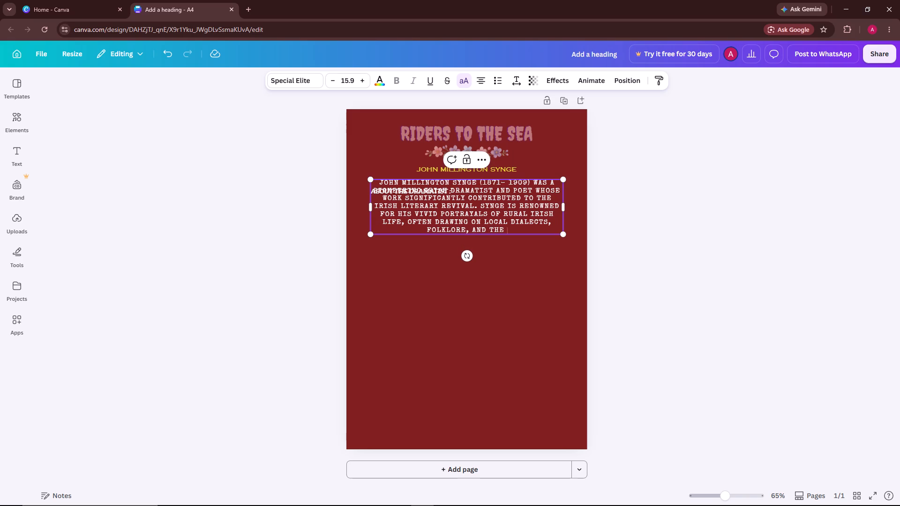
Continue the second biography sentence with "stark realities of".
text(stark)
key(space)
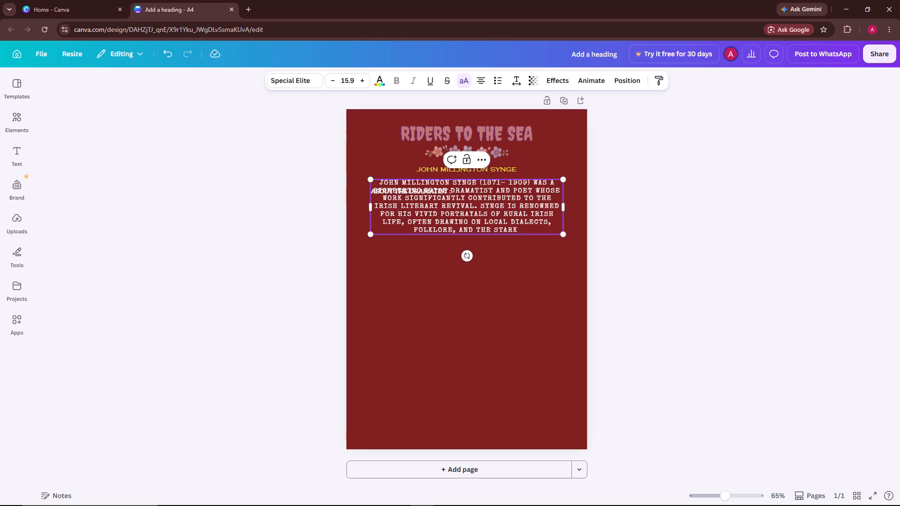
text(realiti)
text(es)
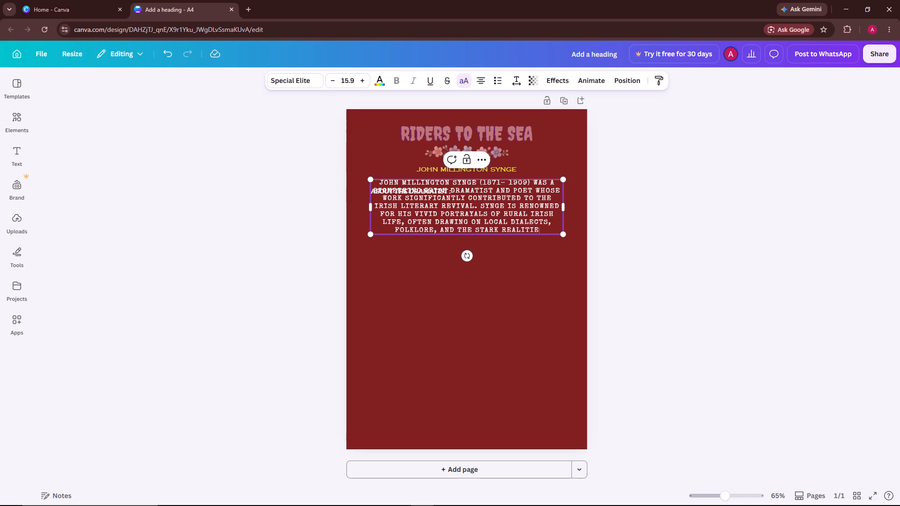
key(space)
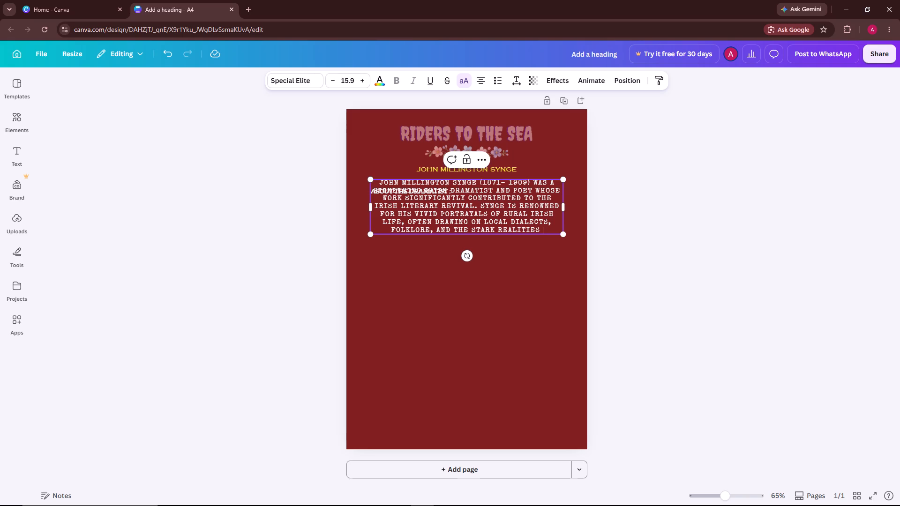
text(of)
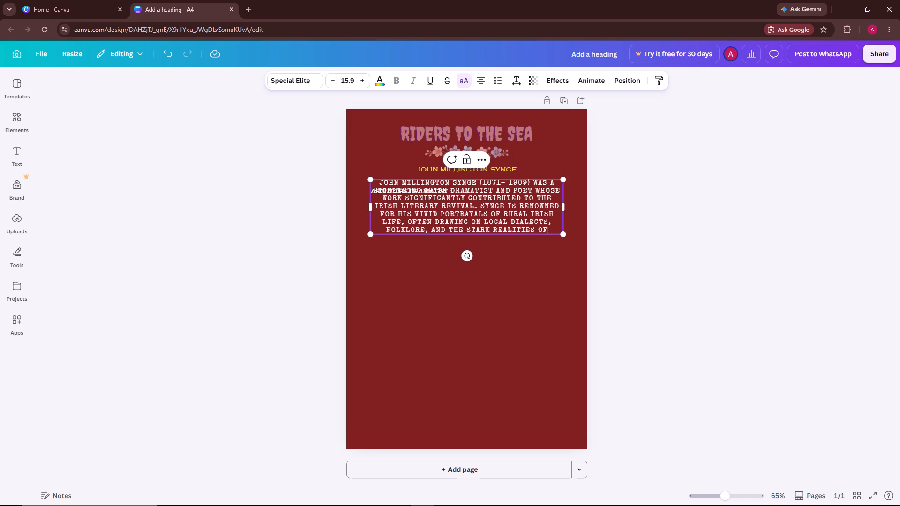
key(space)
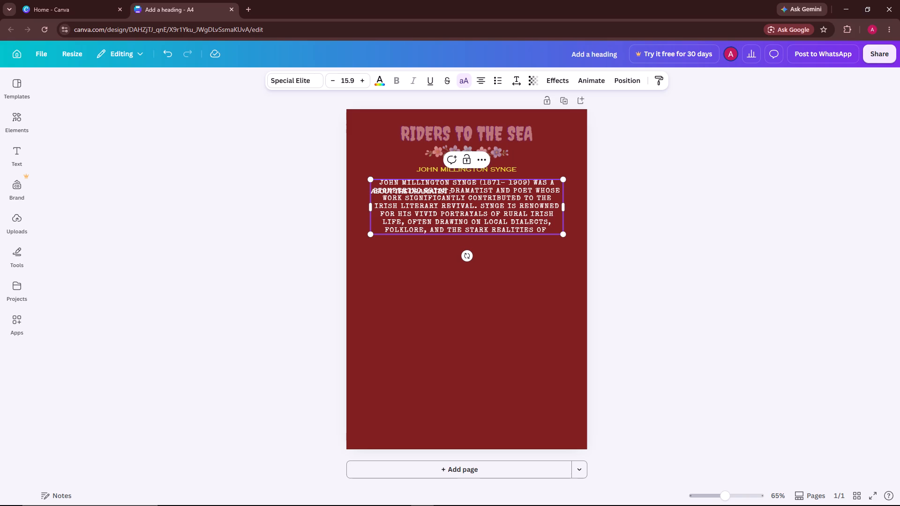
Finish the second biography sentence with "island existence." including the full stop.
text(ise)
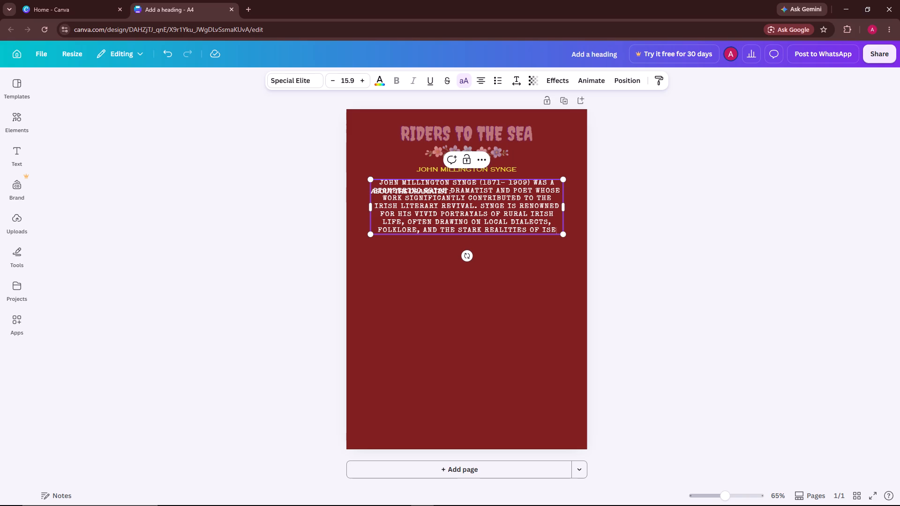
key(BackSpace)
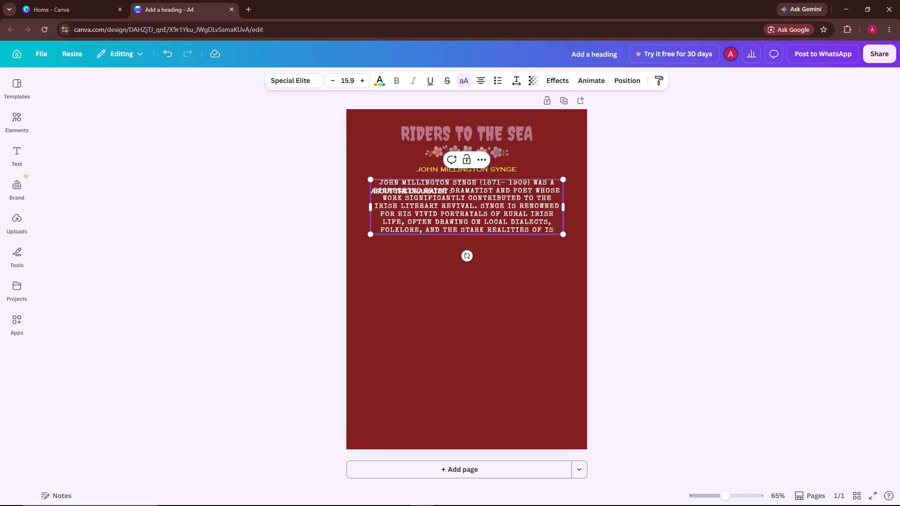
text(land)
key(space)
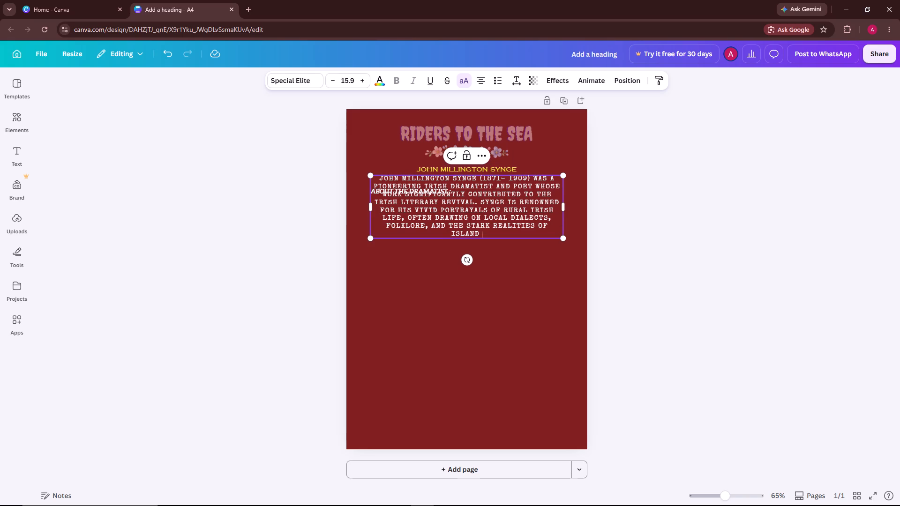
text(exis)
key(t)
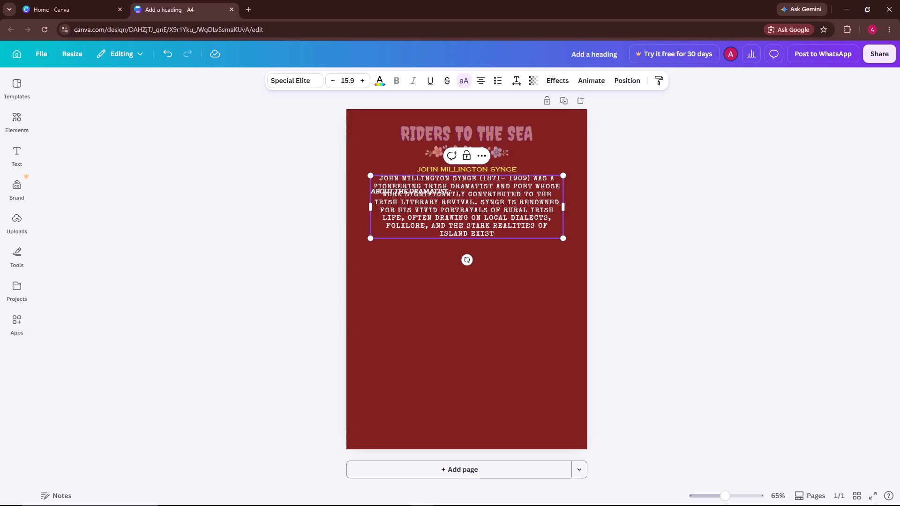
text(en)
text(ce)
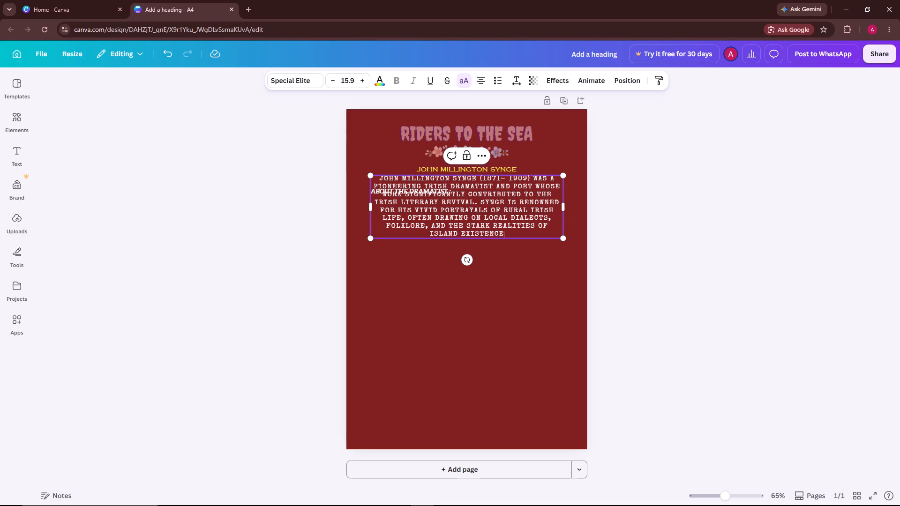
text(.)
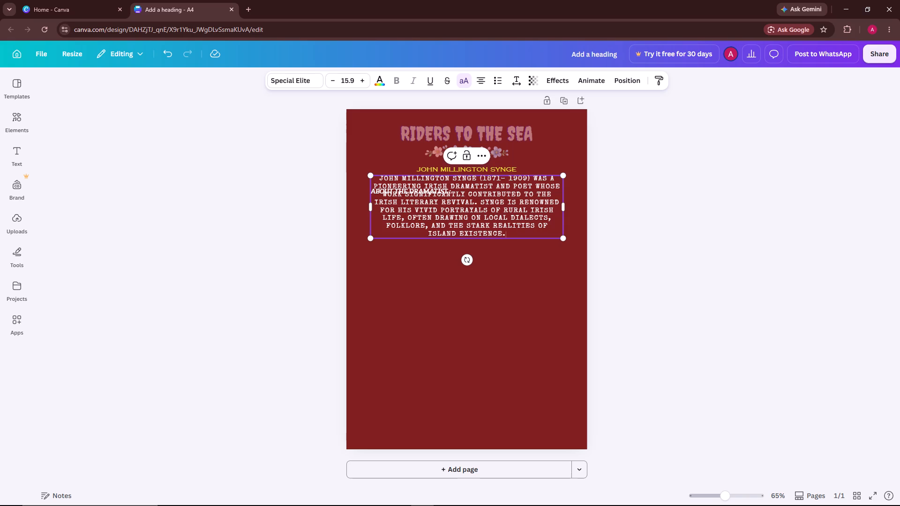
Start the third biography sentence with "his plays, characterized by".
key(space)
text(his pla)
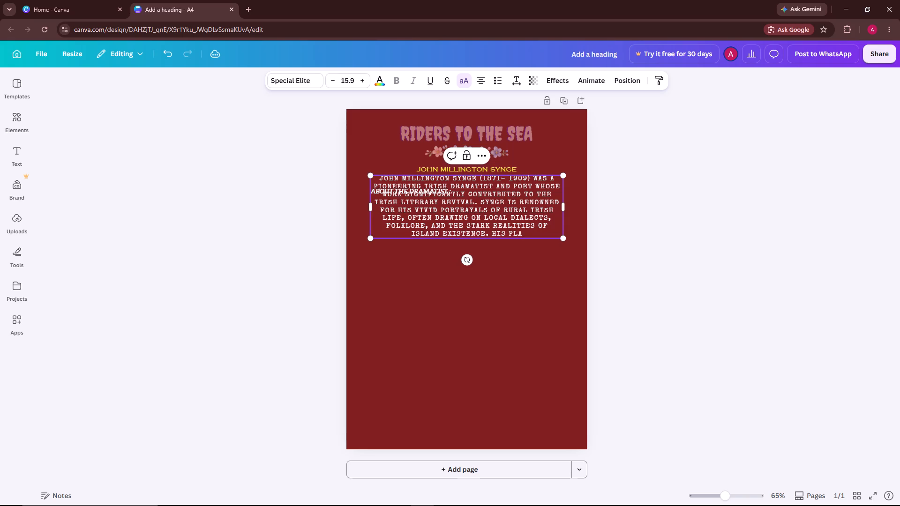
text(ys,)
key(space)
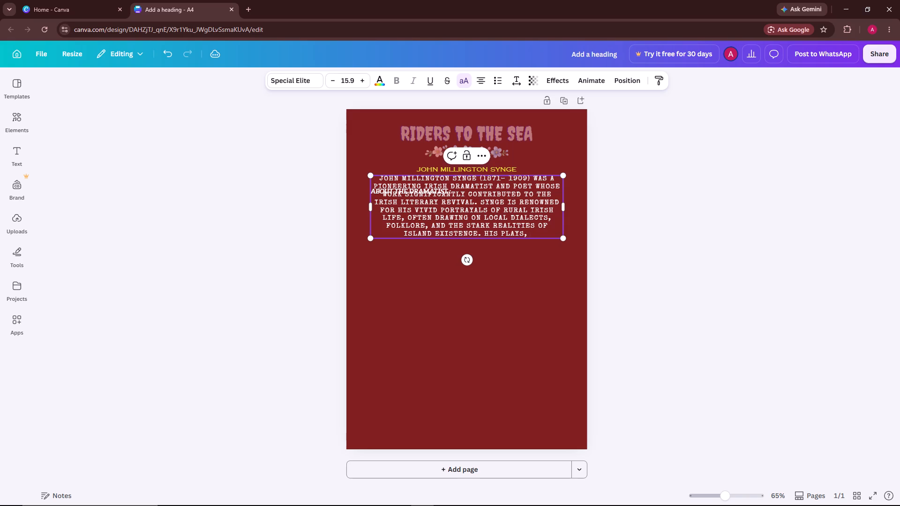
text(cha)
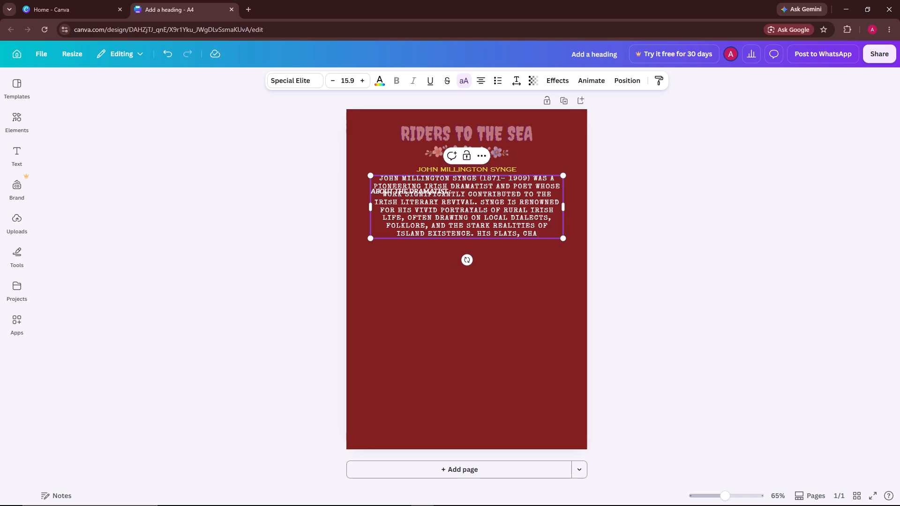
text(ra)
text(cter)
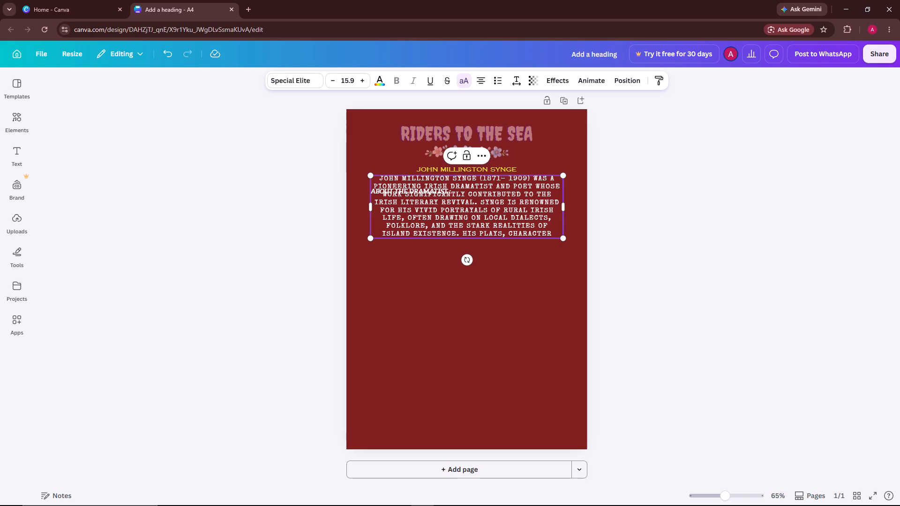
key(i)
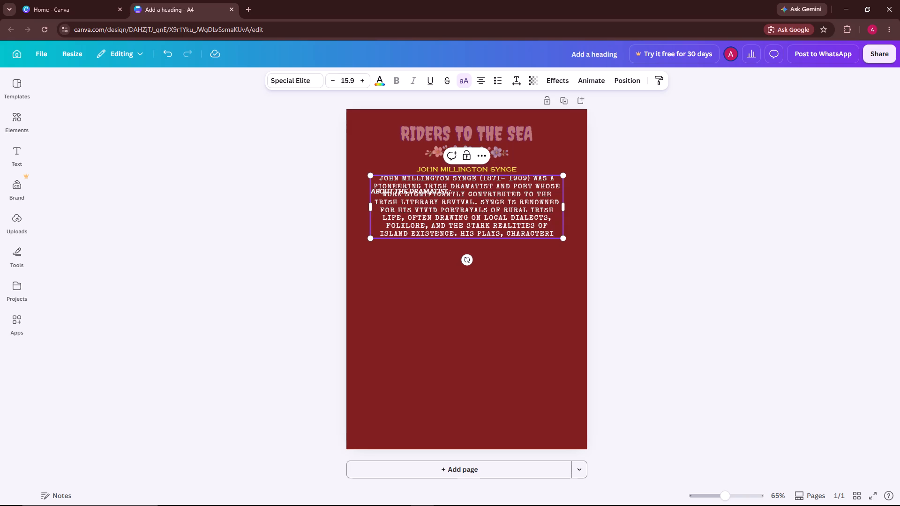
text(zr)
key(BackSpace)
text(ed)
key(space)
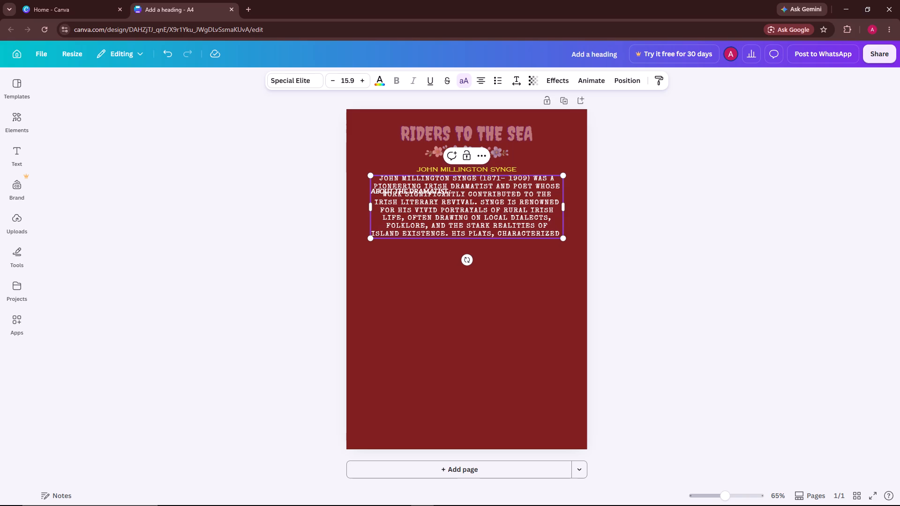
text(by)
key(space)
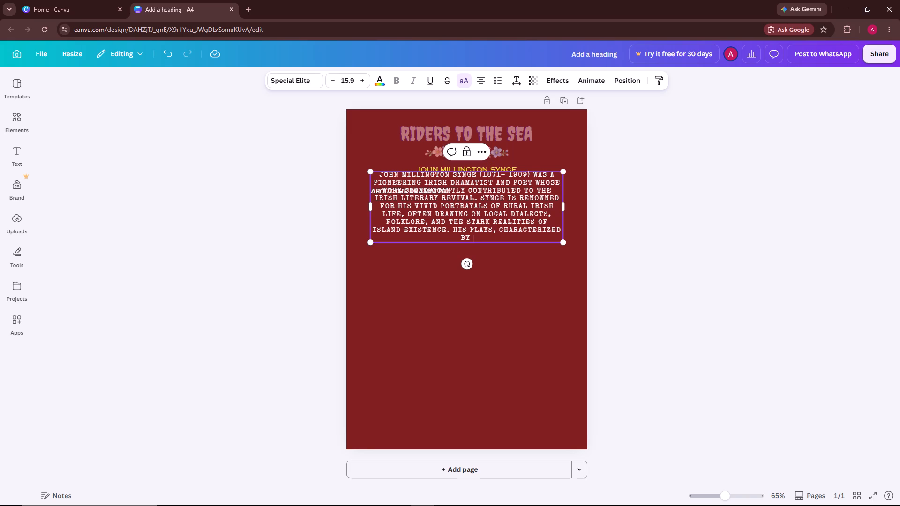
Continue the third biography sentence with "lycical dialogue".
key(l)
key(y)
text(ci)
text(ca)
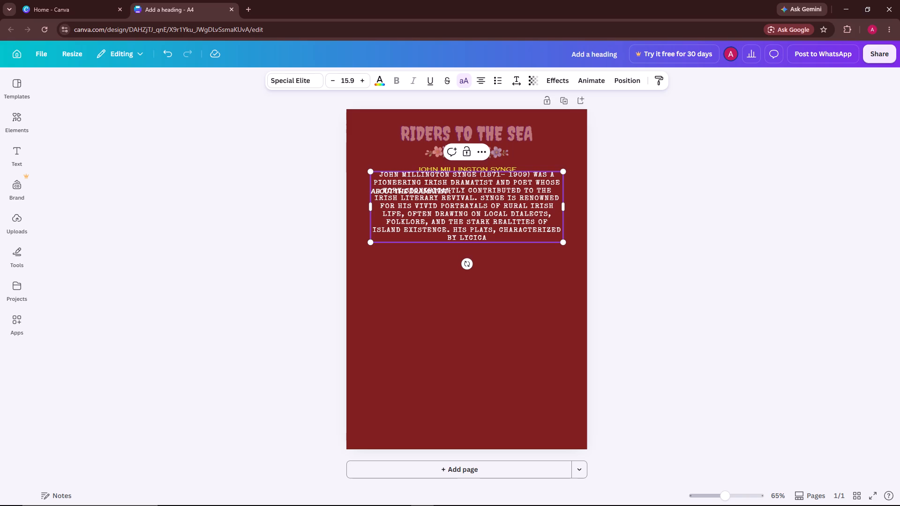
text(l)
key(space)
text(dialou)
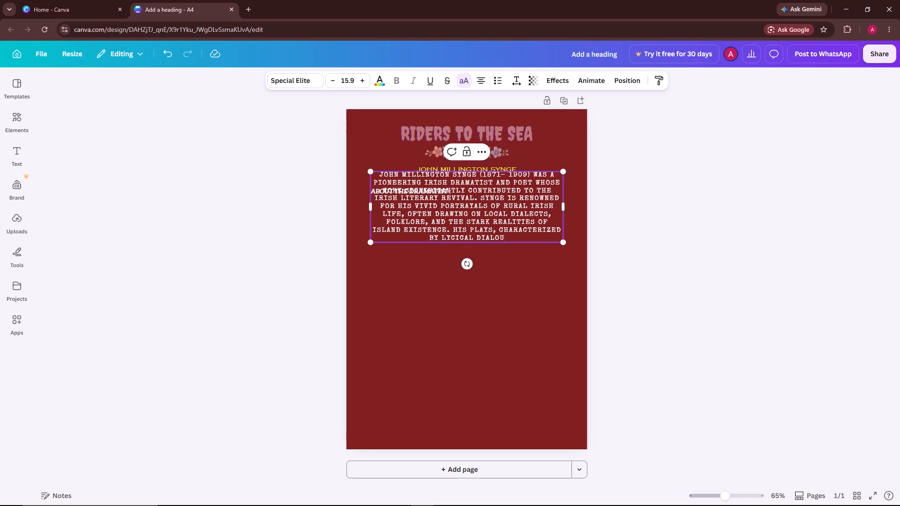
key(BackSpace)
text(gu)
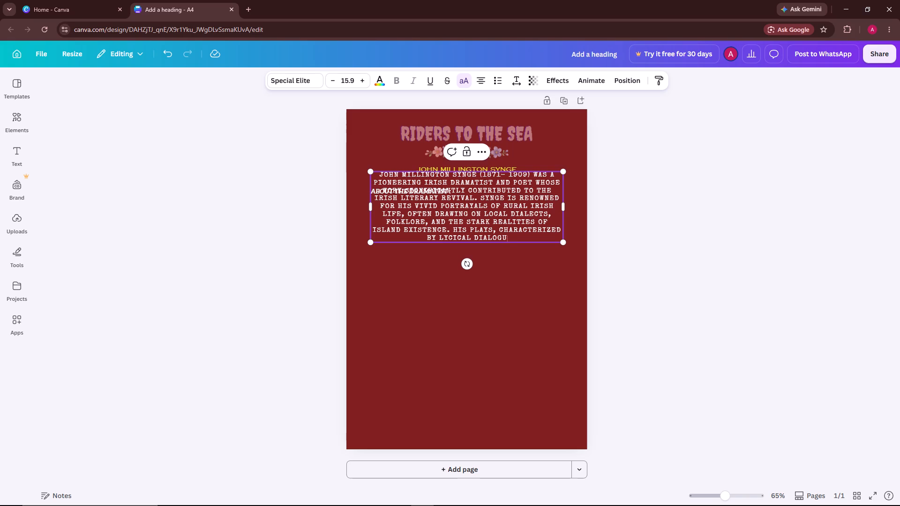
text(e)
key(space)
Extend the third biography sentence with "and a deep empathy".
text(and)
key(space)
text(a deep)
key(space)
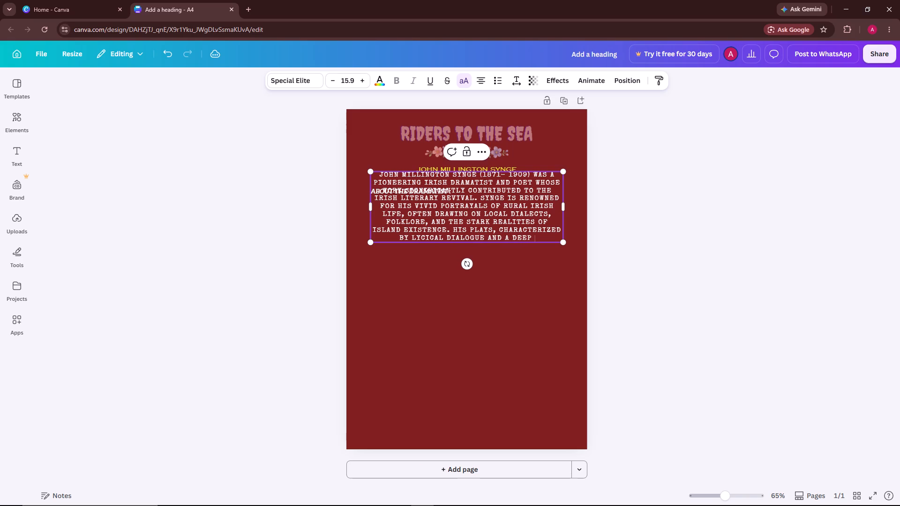
text(emp)
text(athy)
key(space)
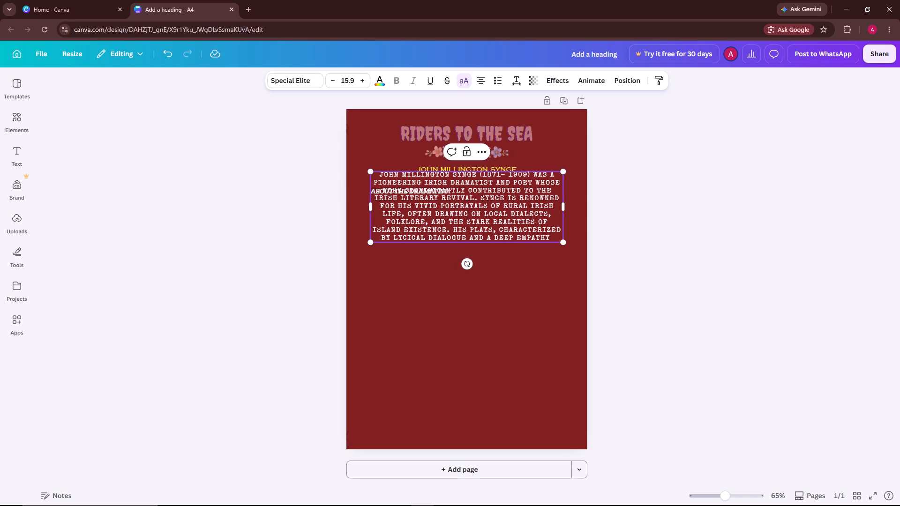
Continue the third biography sentence with "for his characters, explore".
text(for)
key(space)
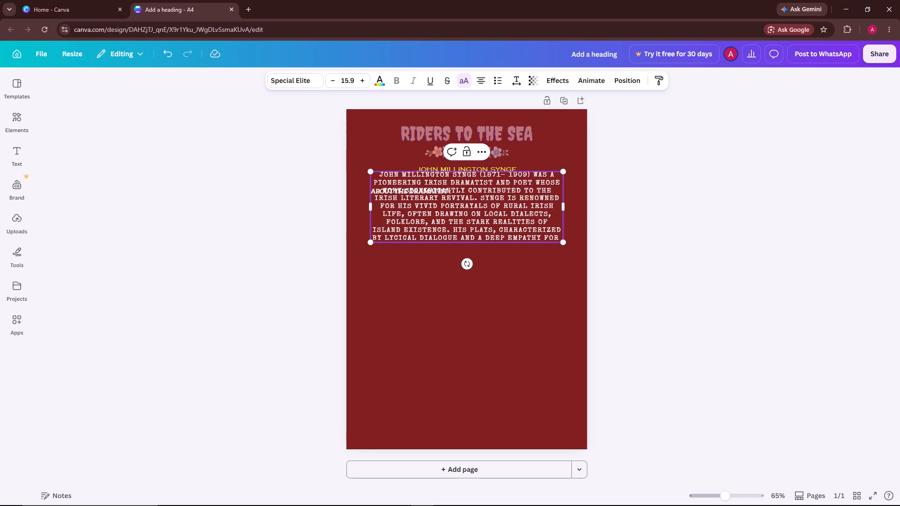
text(his)
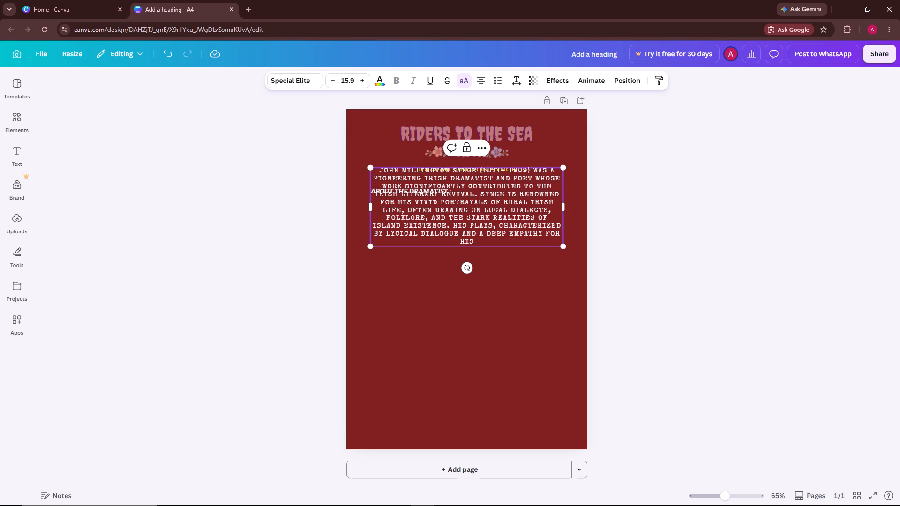
key(space)
text(chare)
key(BackSpace)
text(acter)
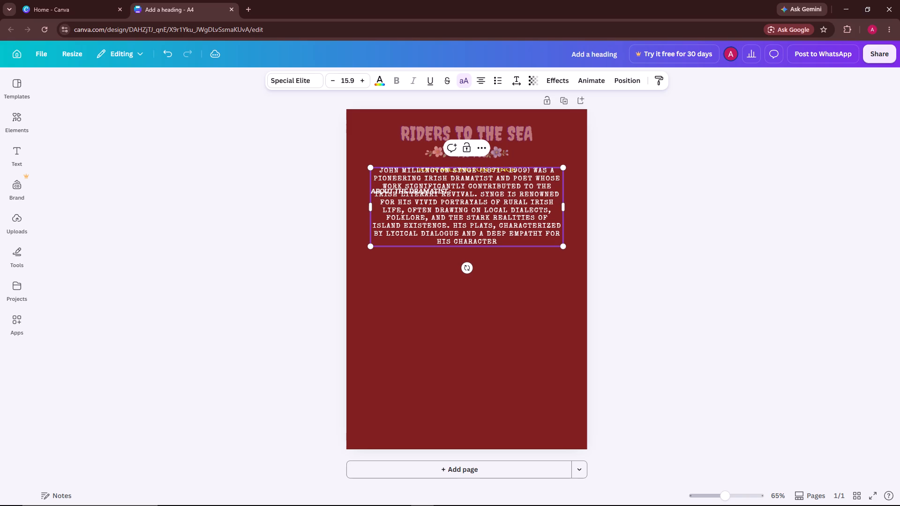
text(s)
key(space)
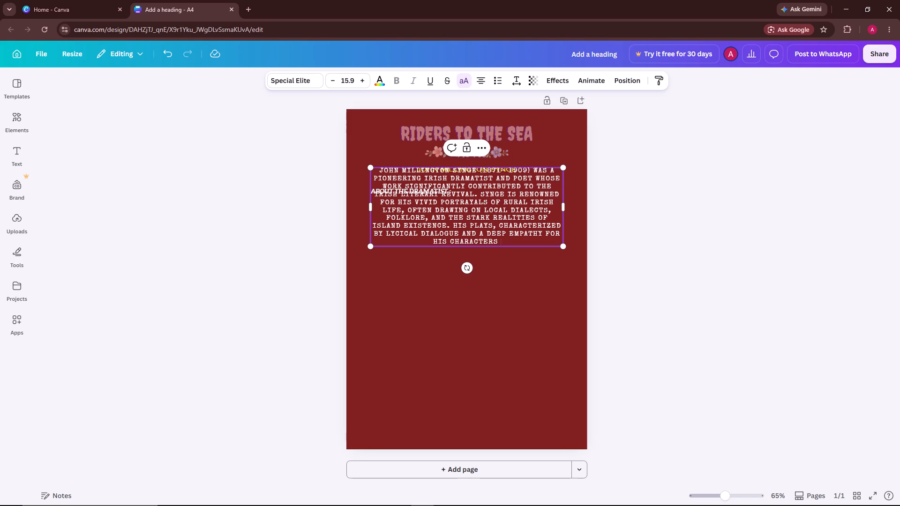
key(BackSpace)
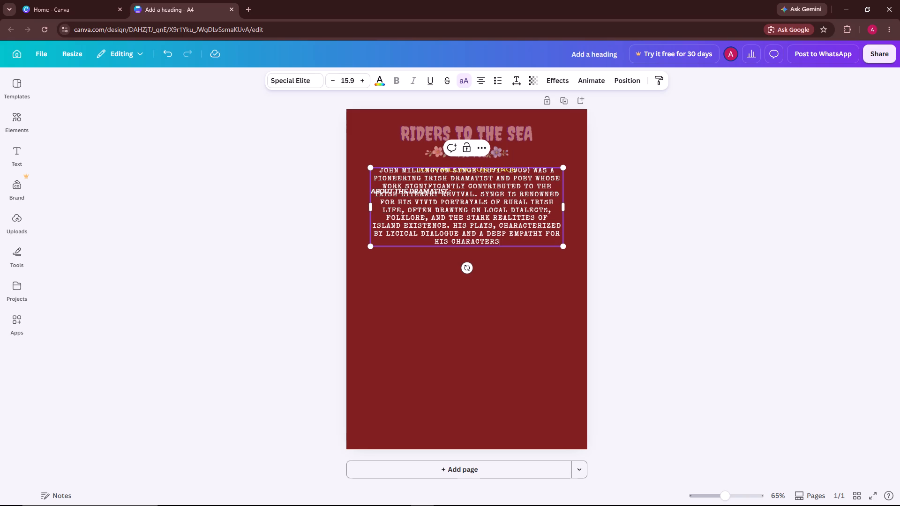
text(,)
key(space)
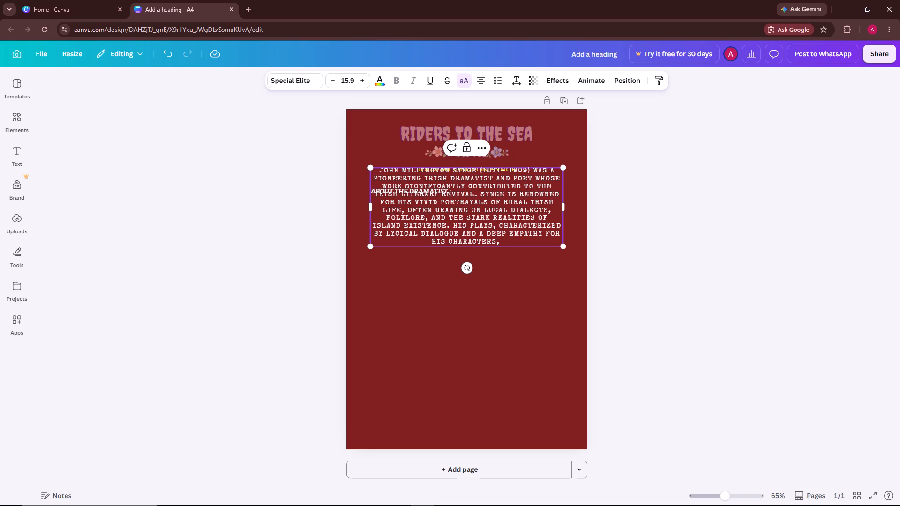
text(ex)
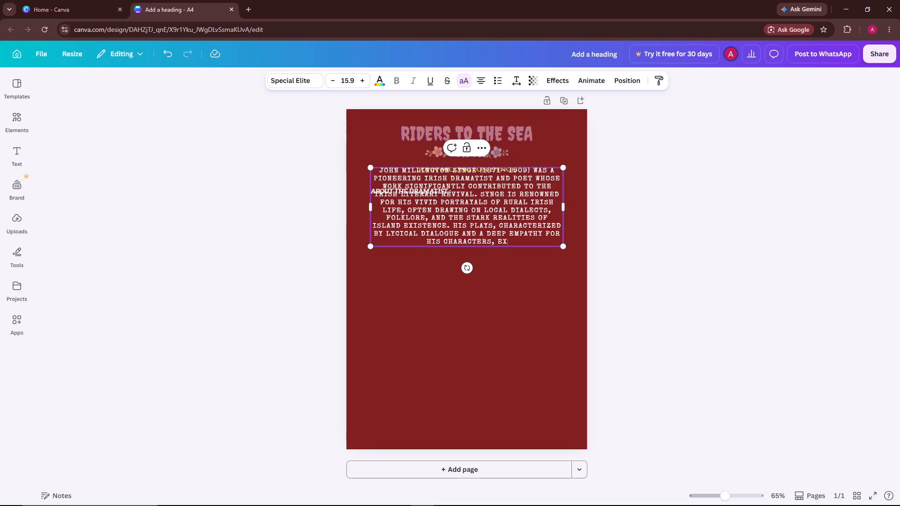
text(plore)
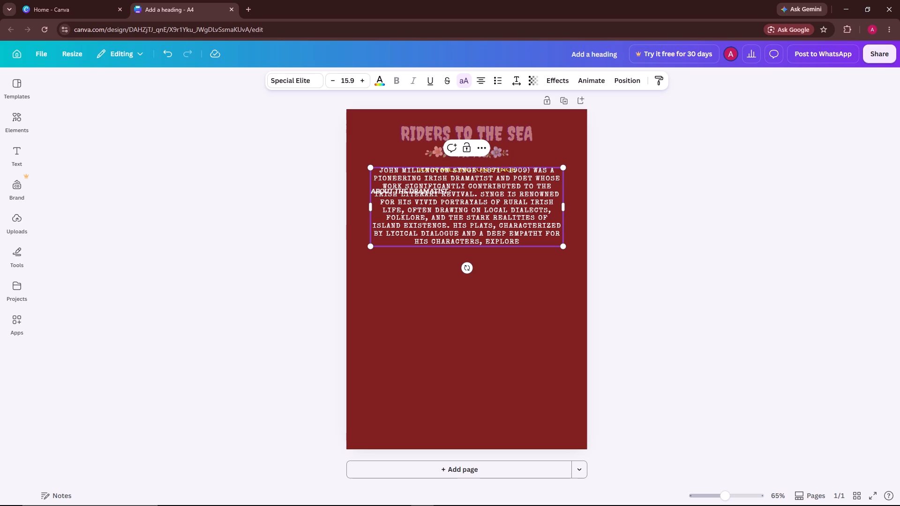
Move the biography text box down so it sits just below the "ABOUT THE DRAMATIST :" heading, centred on the page.
click(645, 238)
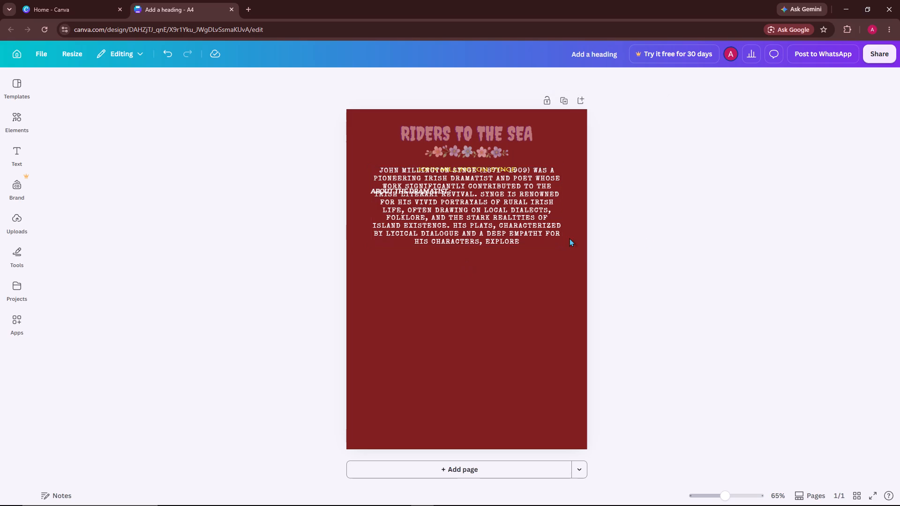
drag(502, 218, 504, 247)
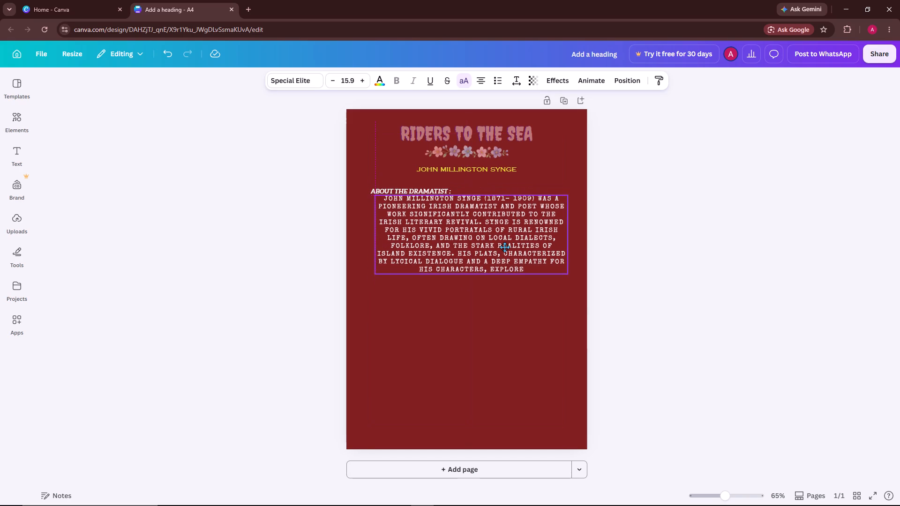
drag(504, 247, 502, 253)
Resume the third biography sentence at its end with "themes of myth,".
click(527, 271)
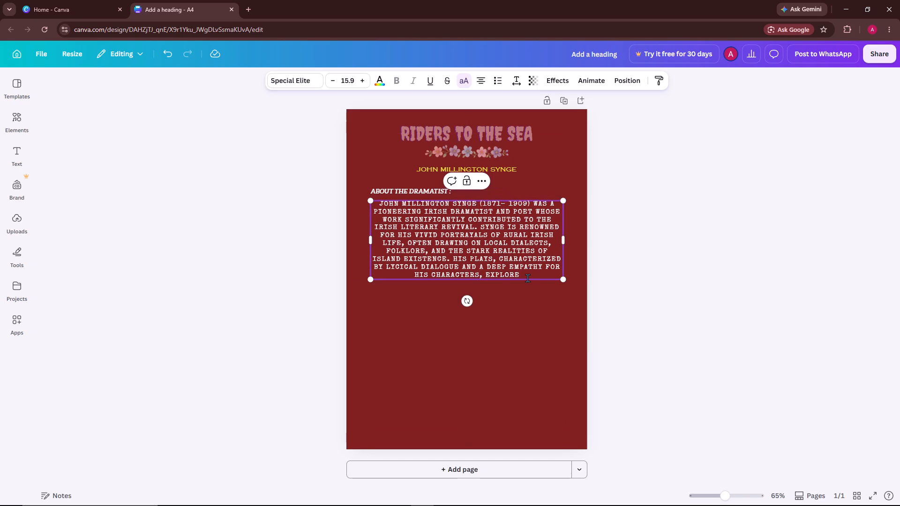
click(527, 276)
key(space)
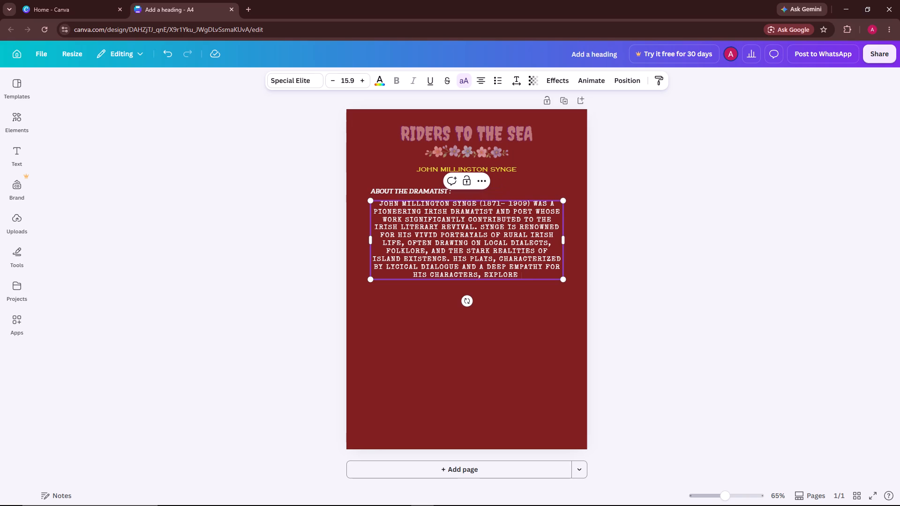
text(them)
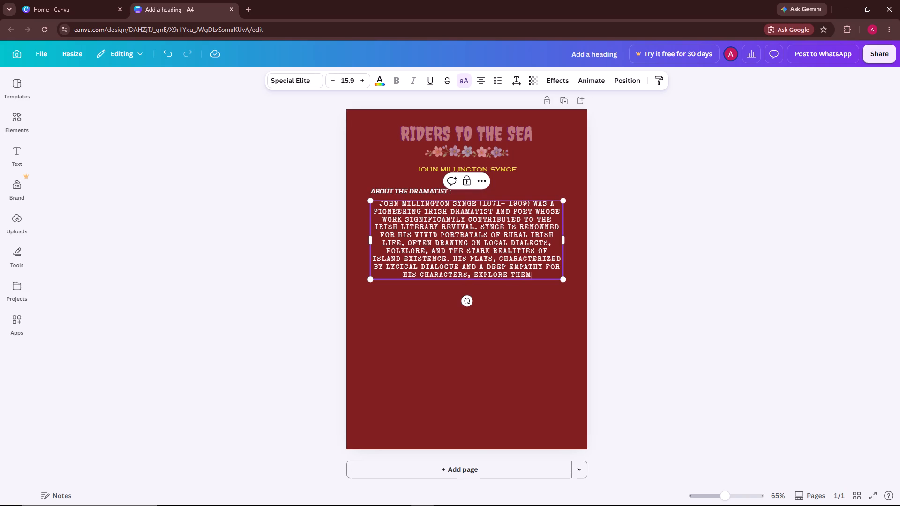
text(es)
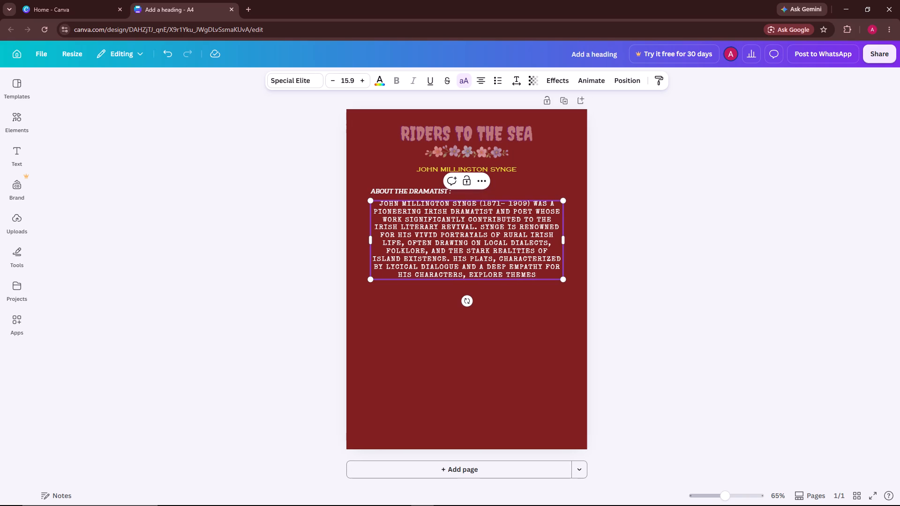
key(space)
text(of my)
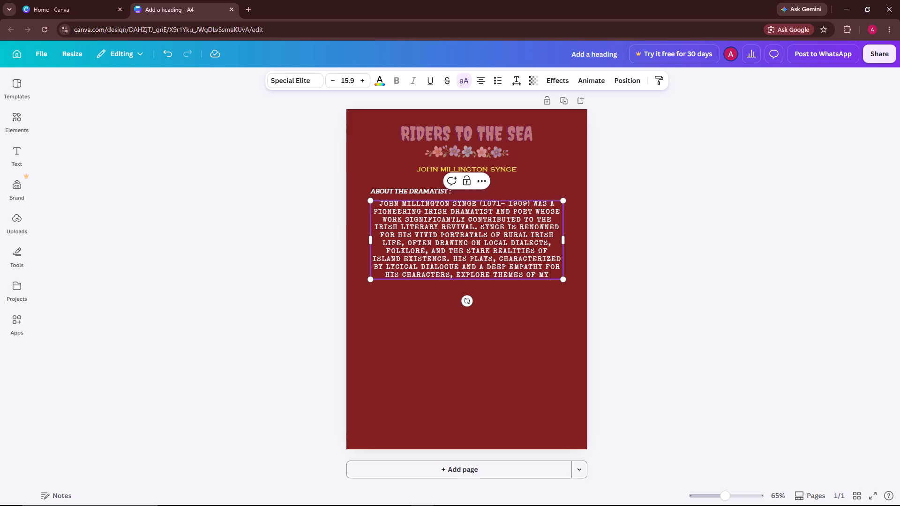
text(th)
text(,)
key(space)
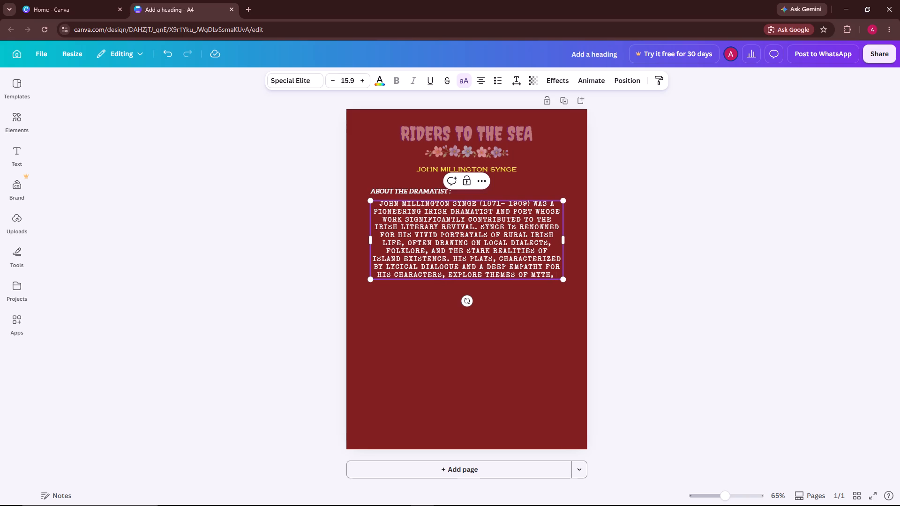
Extend the third biography sentence with "tradition, and the".
text(traditions)
key(BackSpace)
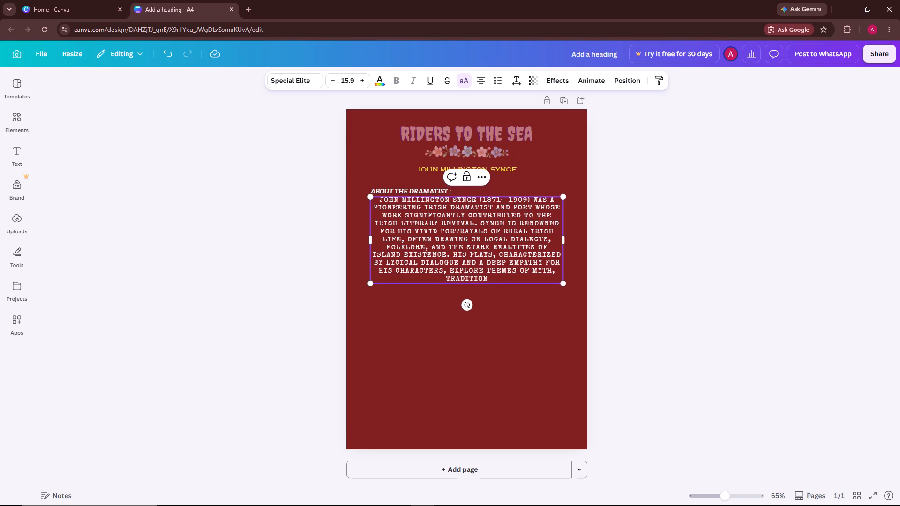
text(,)
key(space)
text(and)
key(space)
text(th)
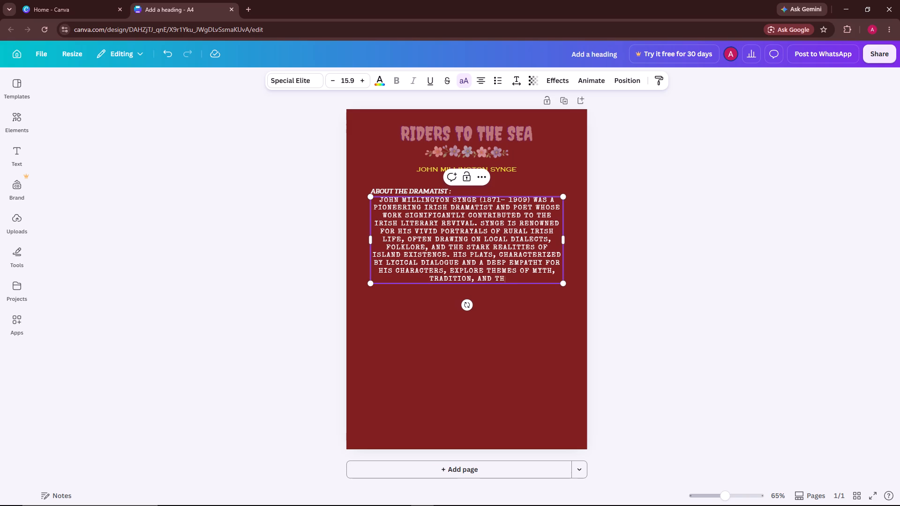
text(e)
key(space)
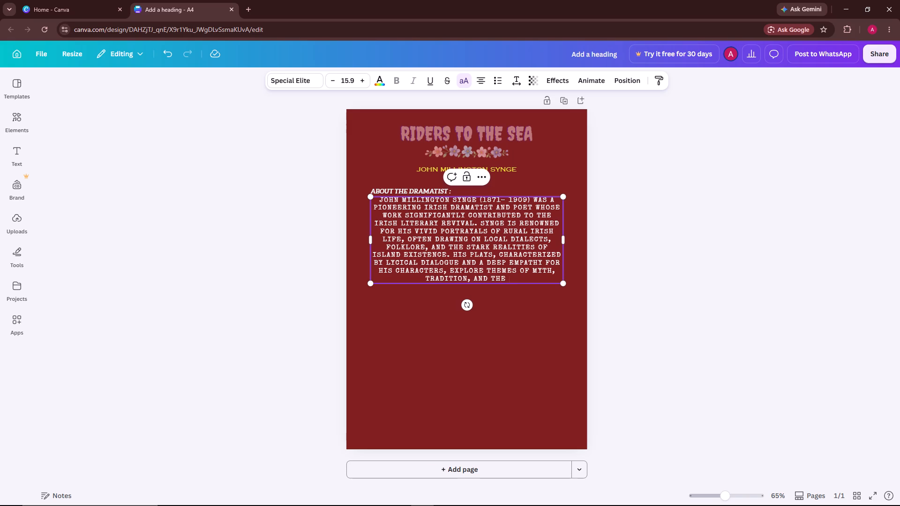
Continue the third biography sentence with "sometimes tragic interplay".
text(som)
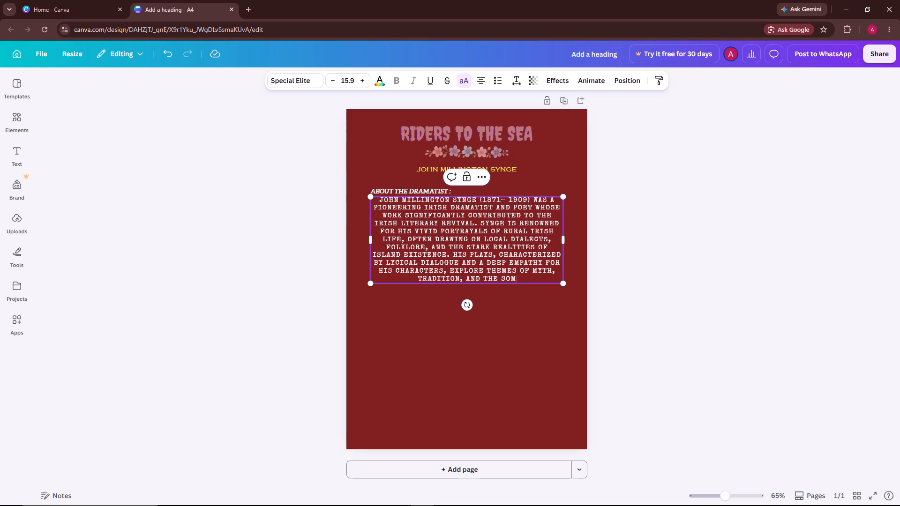
key(e)
text(time)
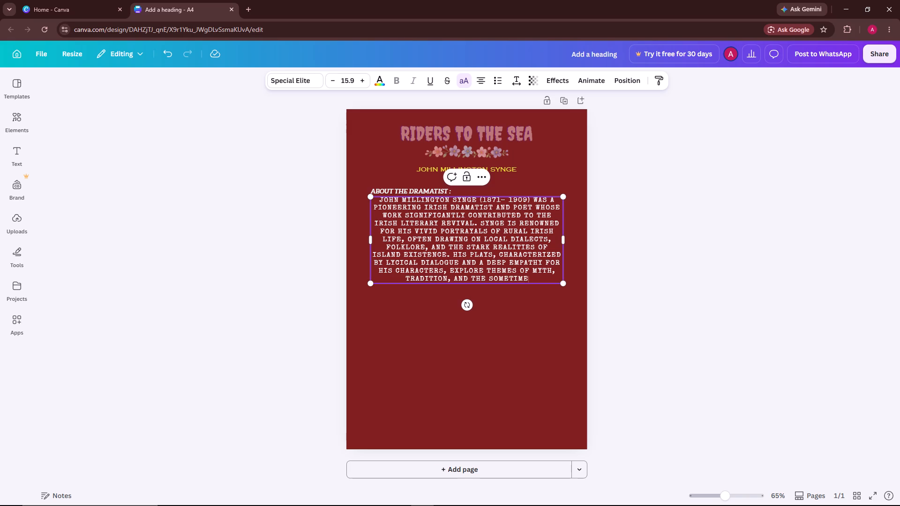
text(s)
key(space)
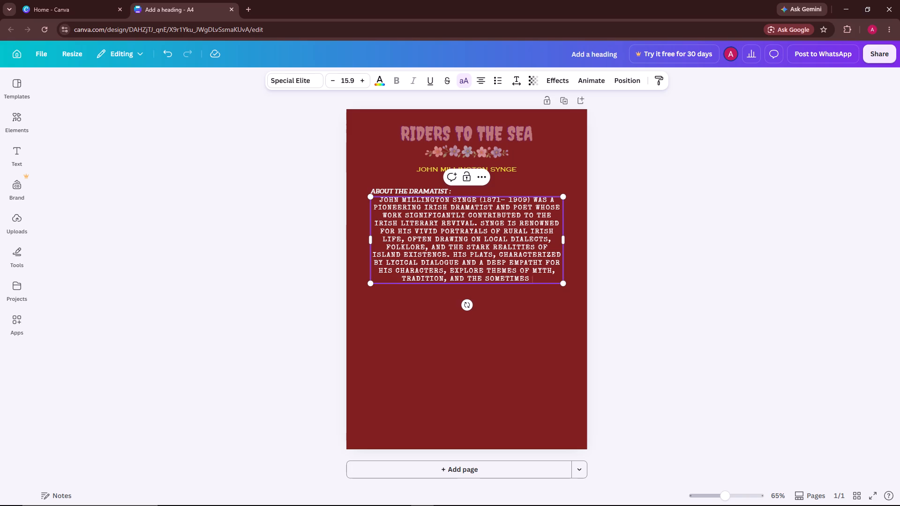
text(trag)
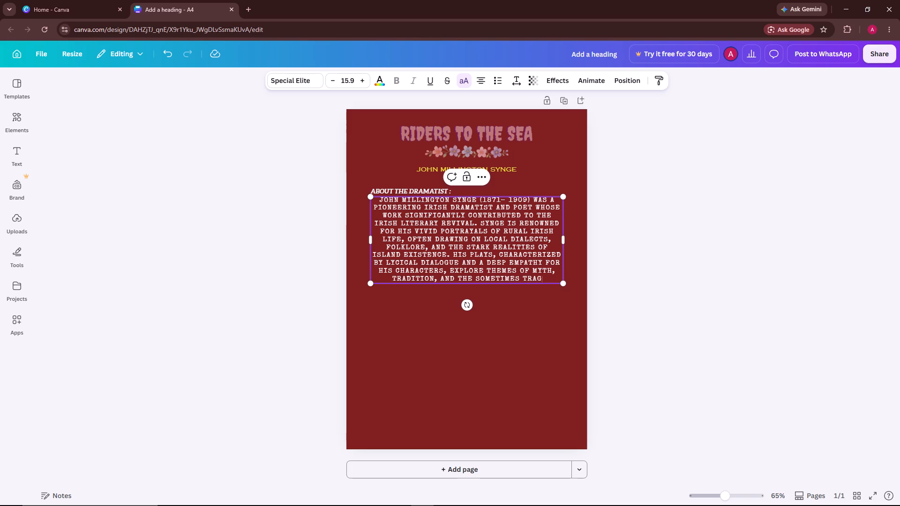
text(ic)
key(space)
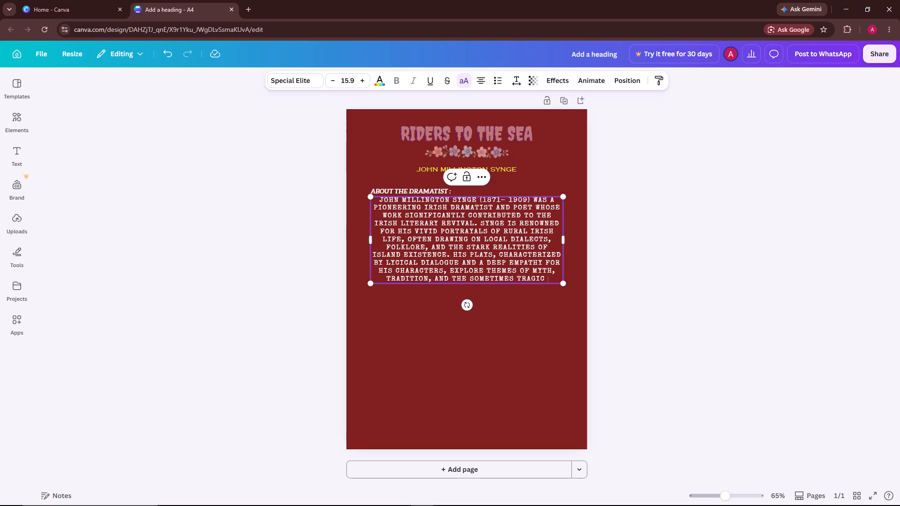
text(int)
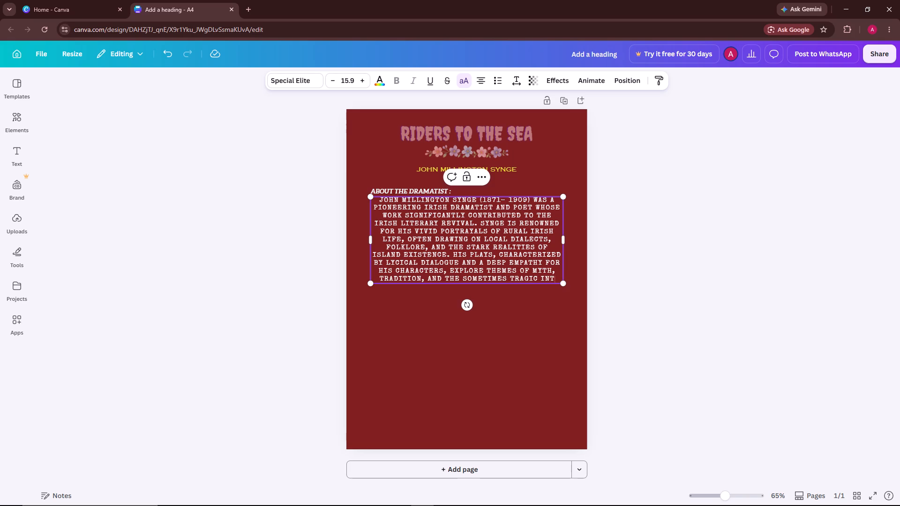
text(er)
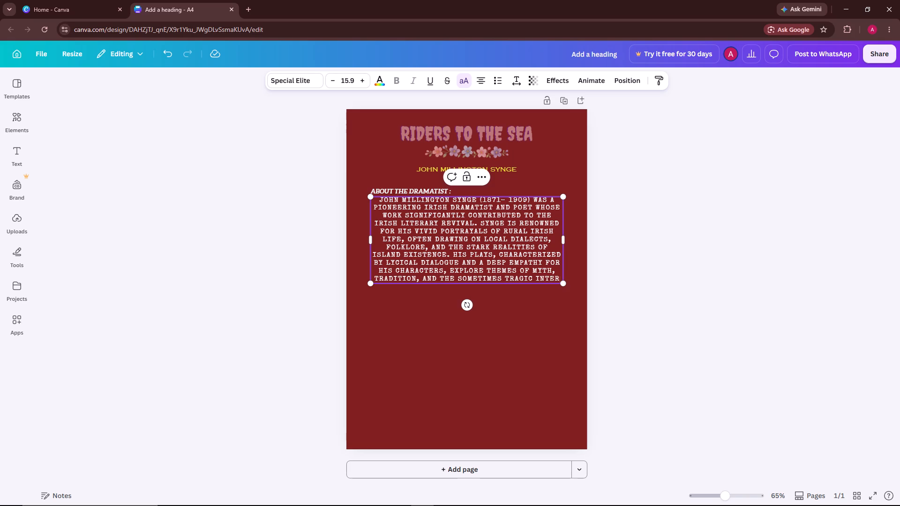
key(o)
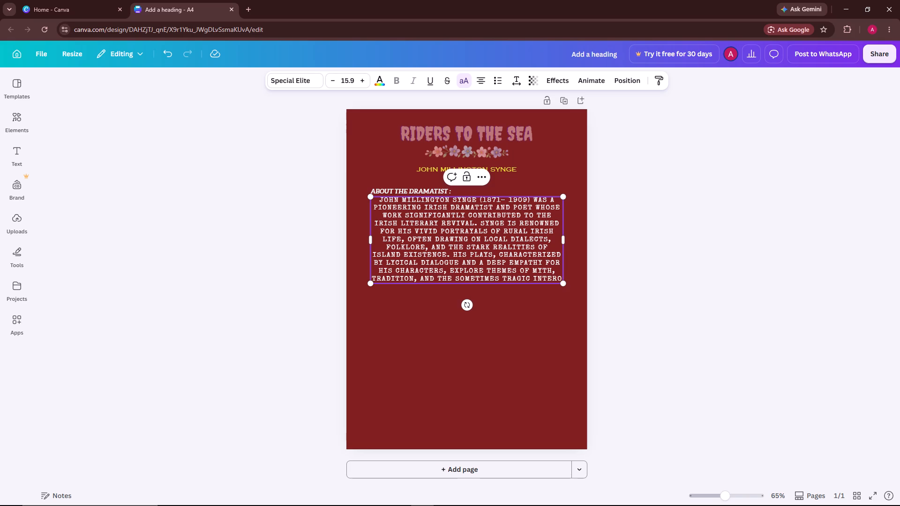
key(BackSpace)
text(play)
key(space)
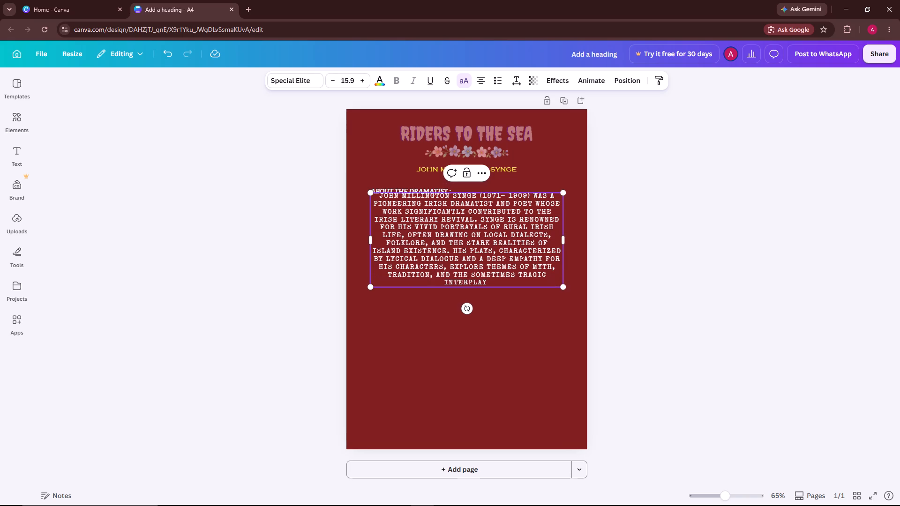
Finish the third biography sentence with "between humanity and nature.".
text(bet)
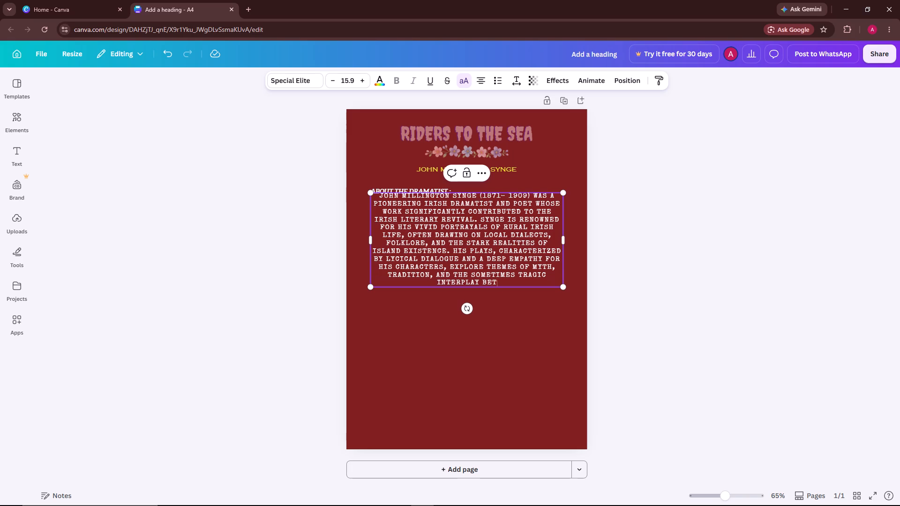
text(ween)
key(space)
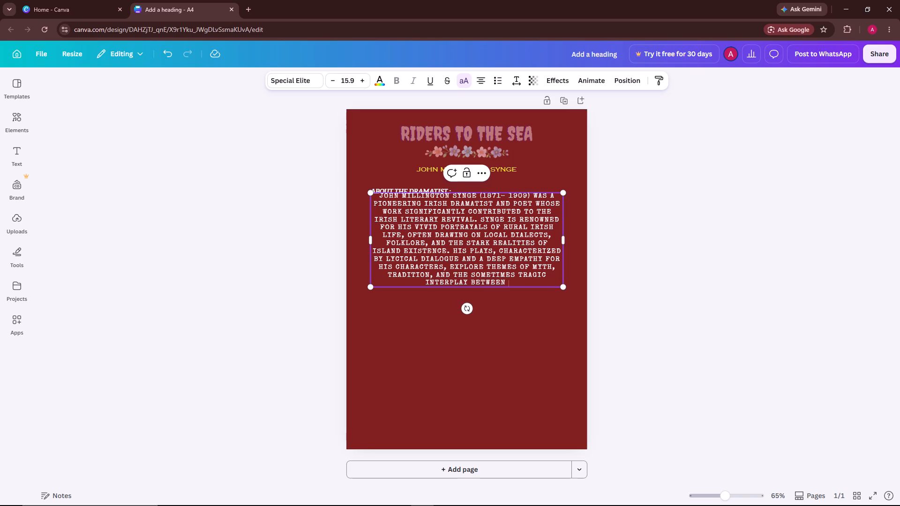
text(humanity)
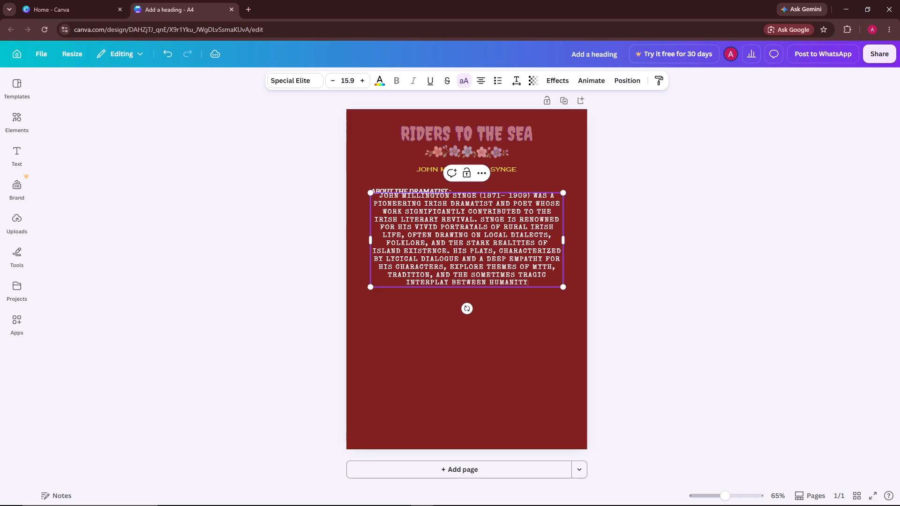
key(space)
text(and)
key(space)
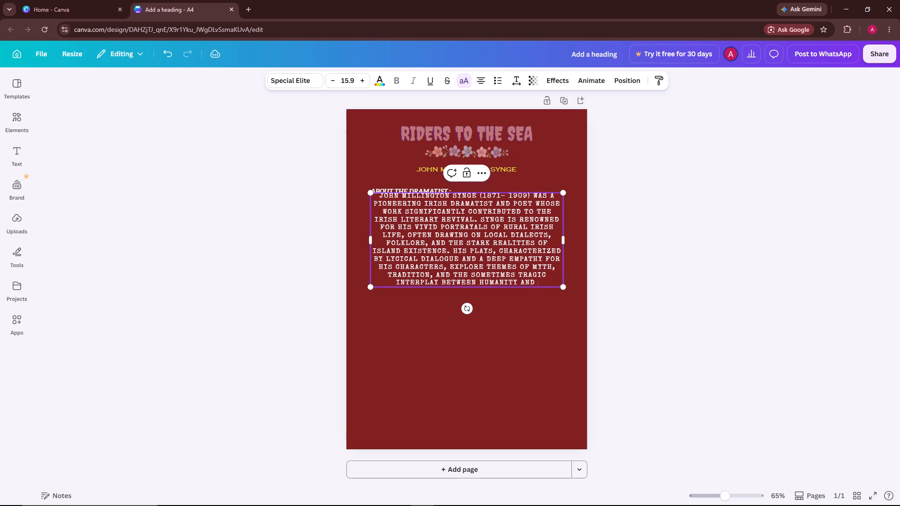
text(nature)
text(.)
key(space)
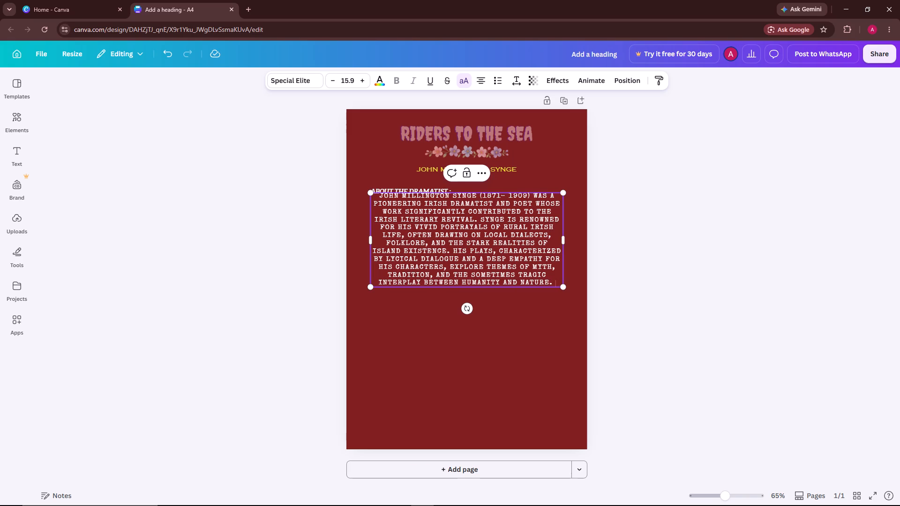
Begin the fourth biography sentence with "Synge's innovative dramatic style,".
text(syn)
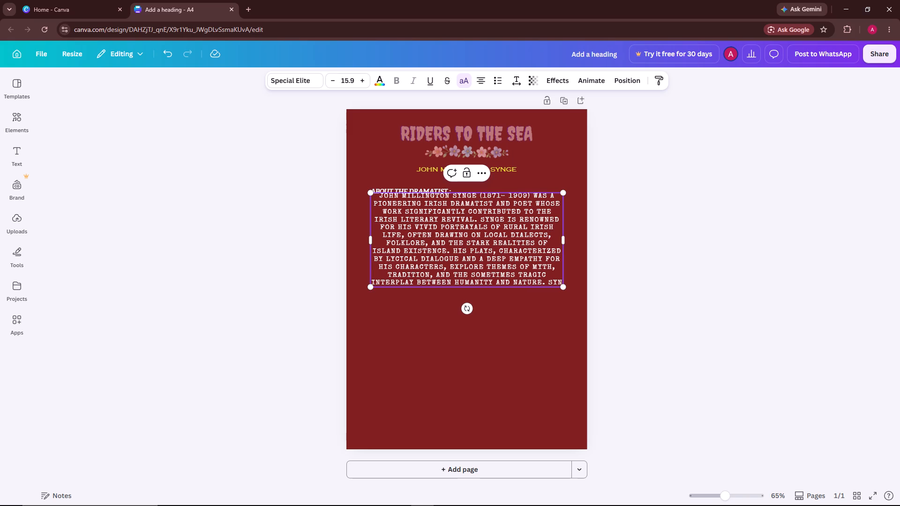
text(ge)
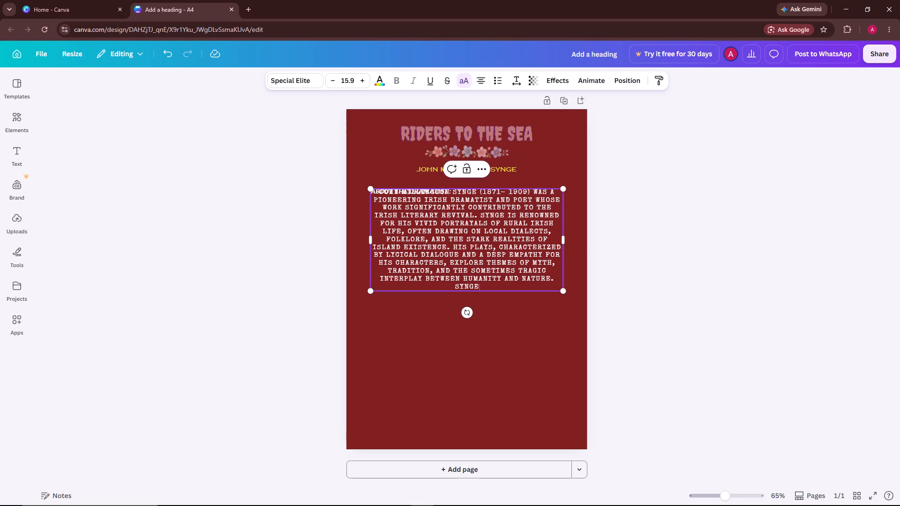
text('s)
key(space)
text(inno)
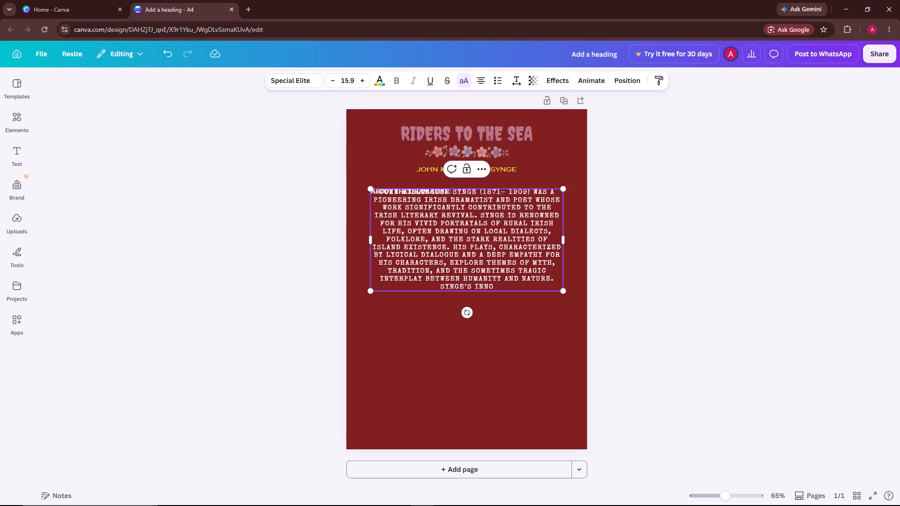
text(vative)
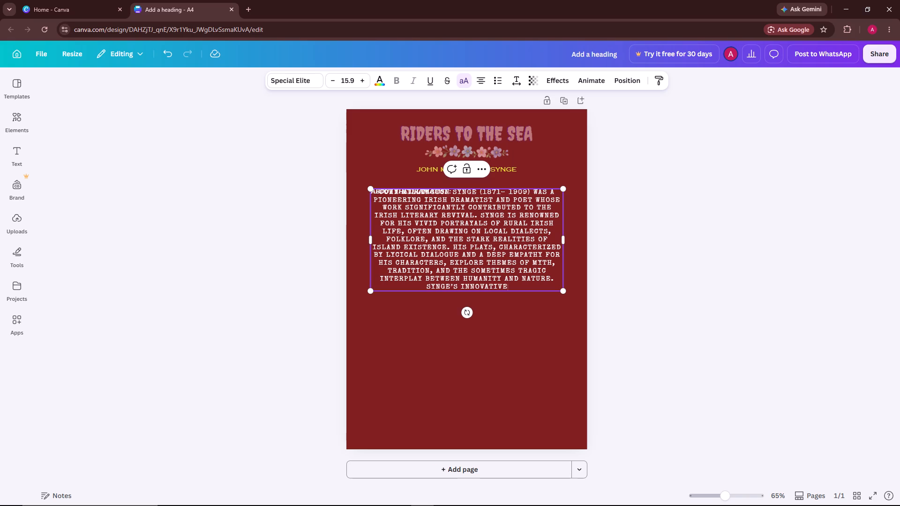
key(space)
text(dramatic)
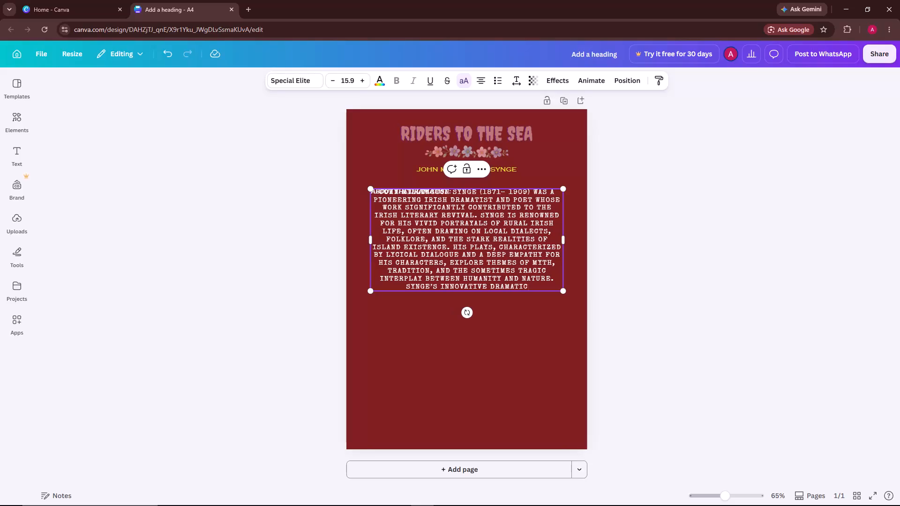
key(space)
text(s)
text(ty)
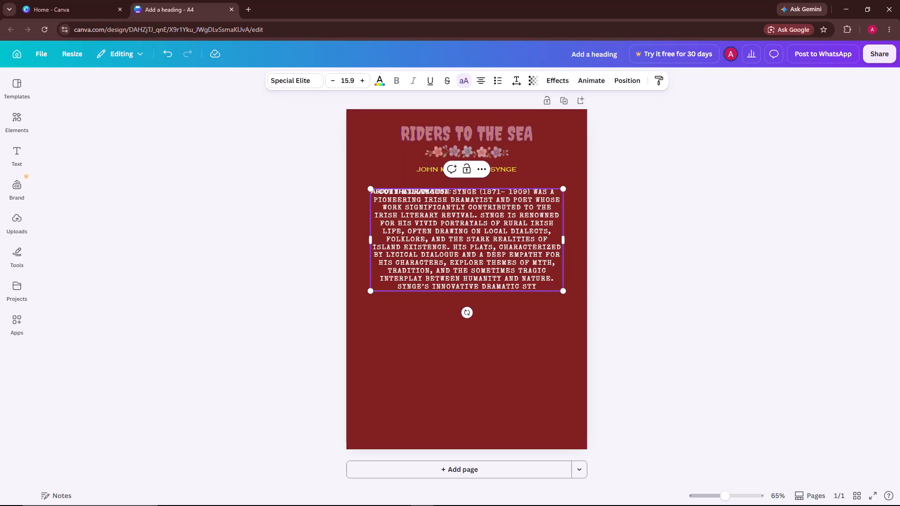
text(le)
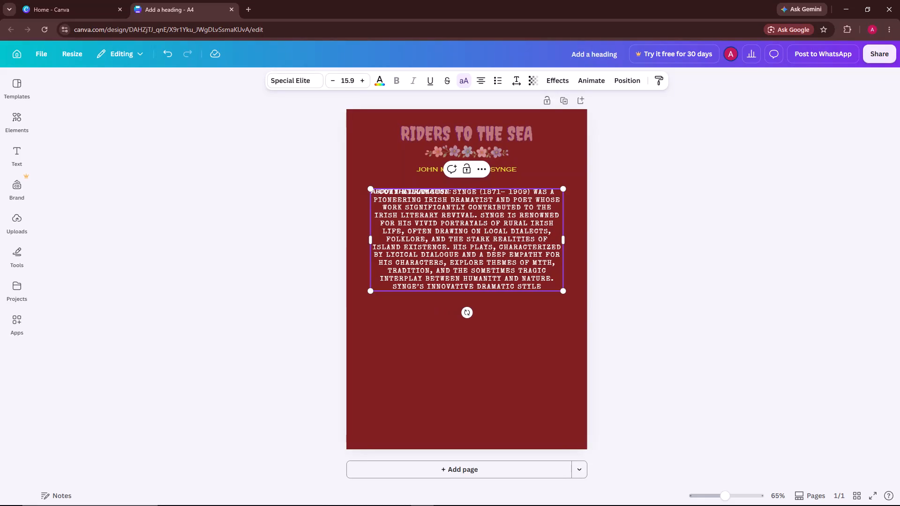
key(comma)
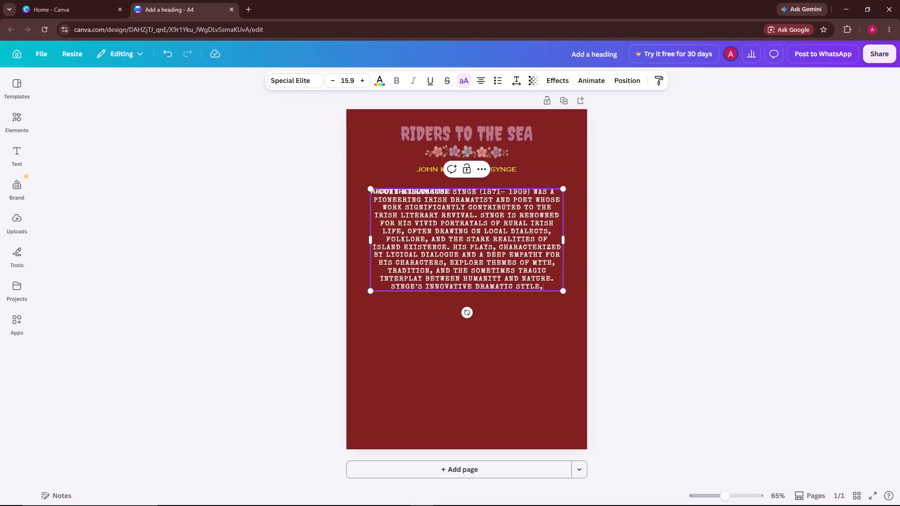
key(space)
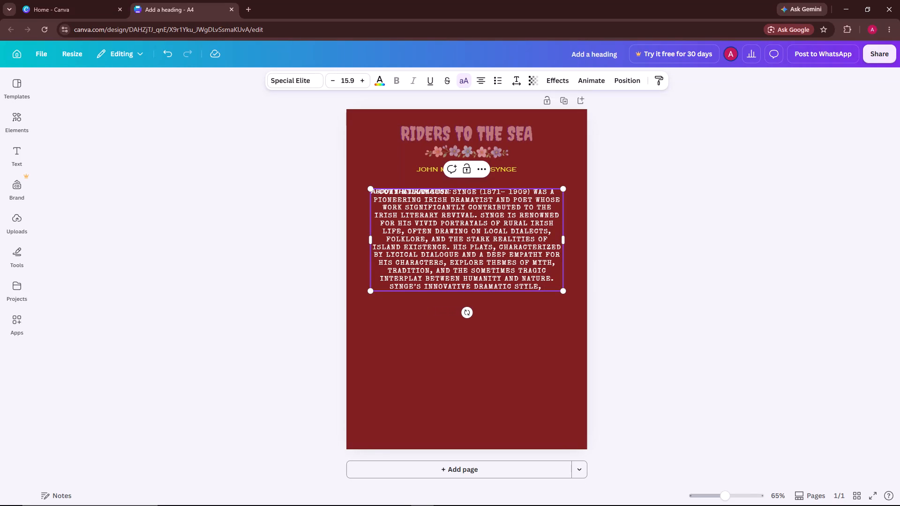
Extend the fourth biography sentence with "which blended".
text(wg)
key(BackSpace)
text(hich)
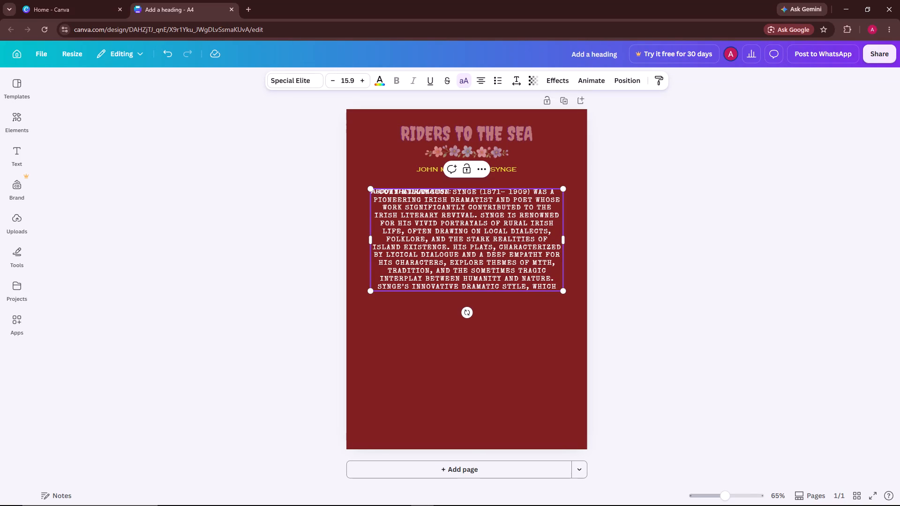
key(space)
text(bl)
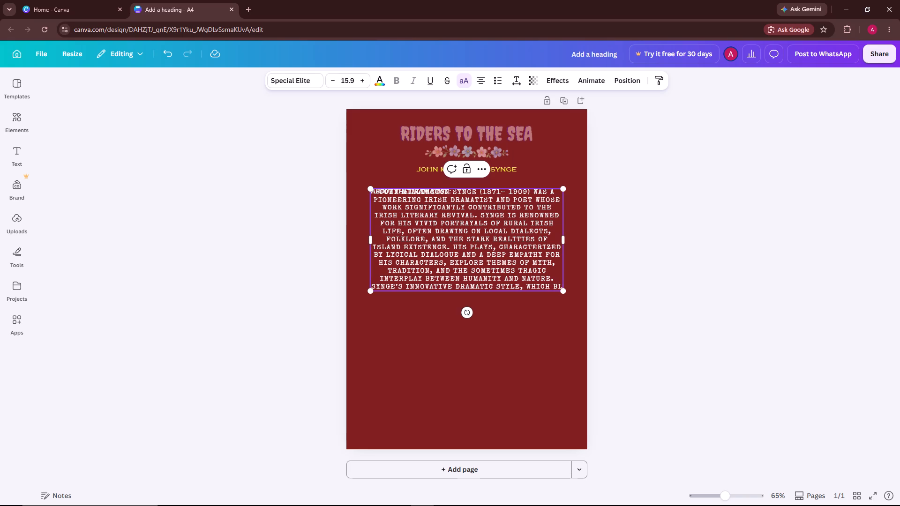
key(e)
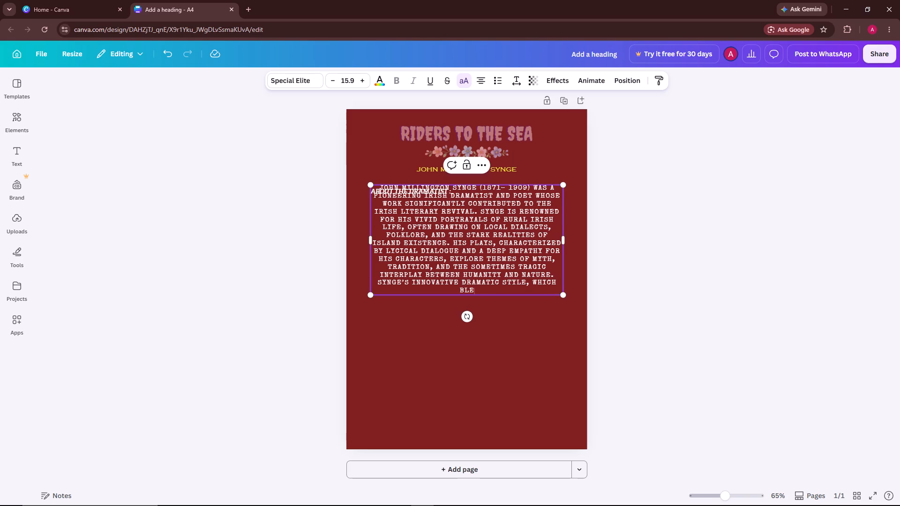
text(nde)
key(d)
key(space)
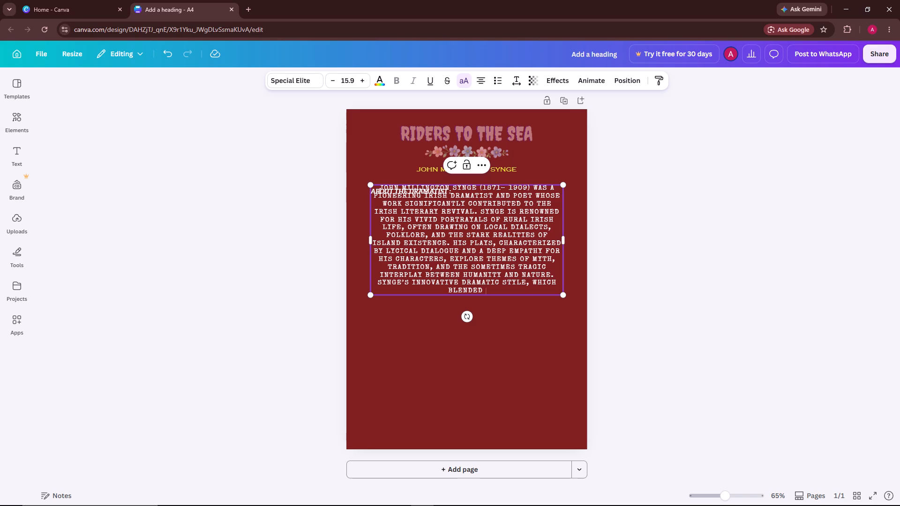
Continue the fourth biography sentence with "naturalism with poetic".
text(natu)
text(ra)
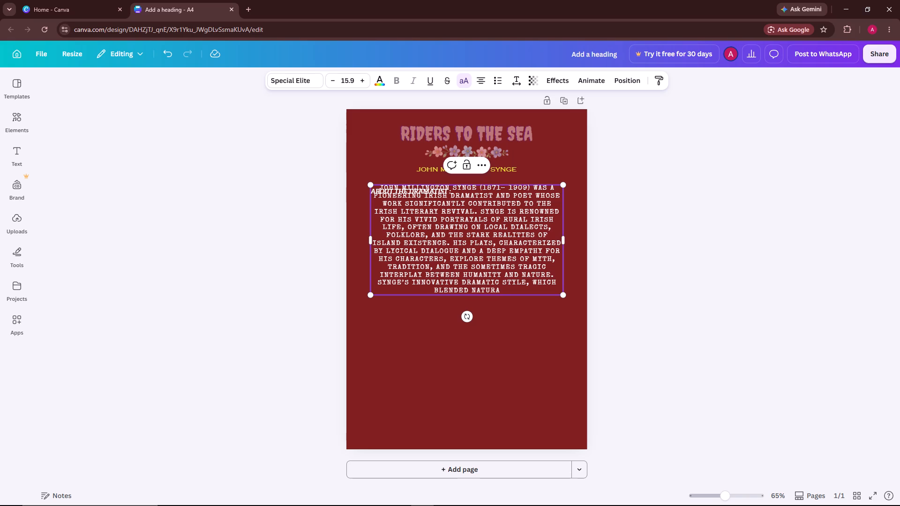
text(lism)
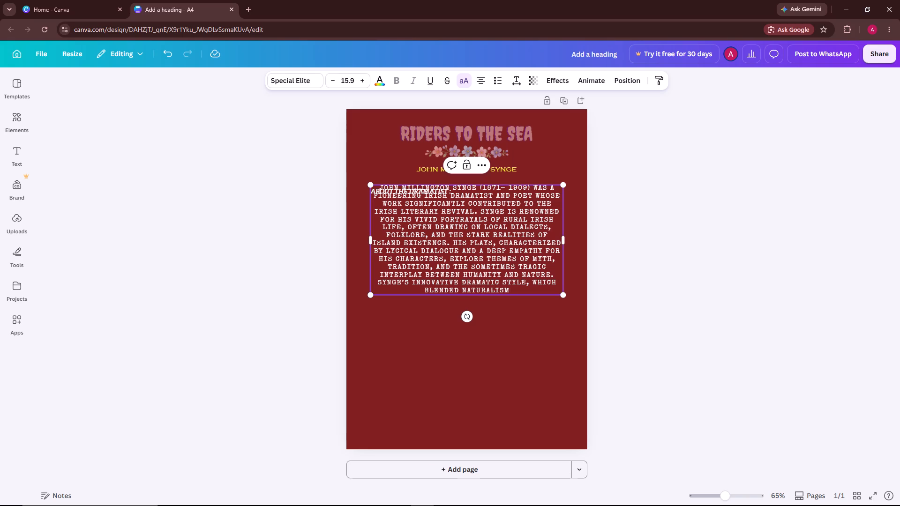
key(space)
text(wi)
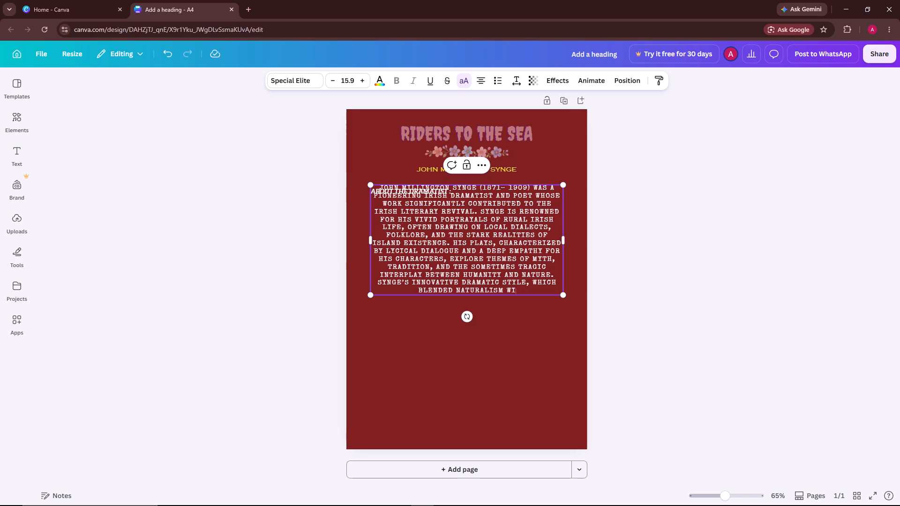
text(th)
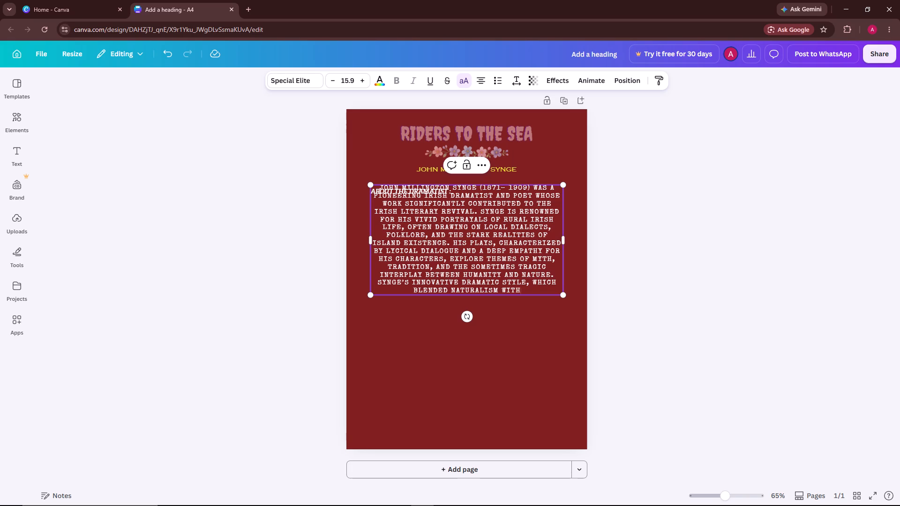
key(space)
key(p)
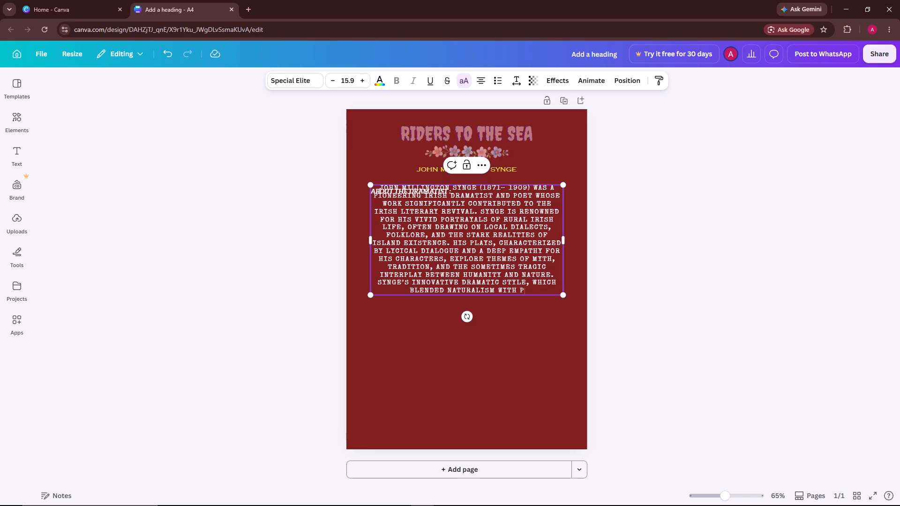
key(o)
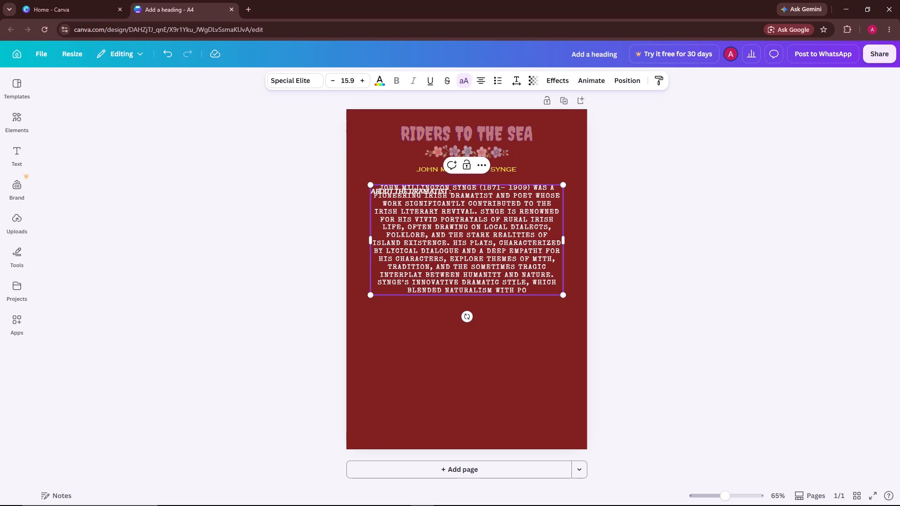
text(etic)
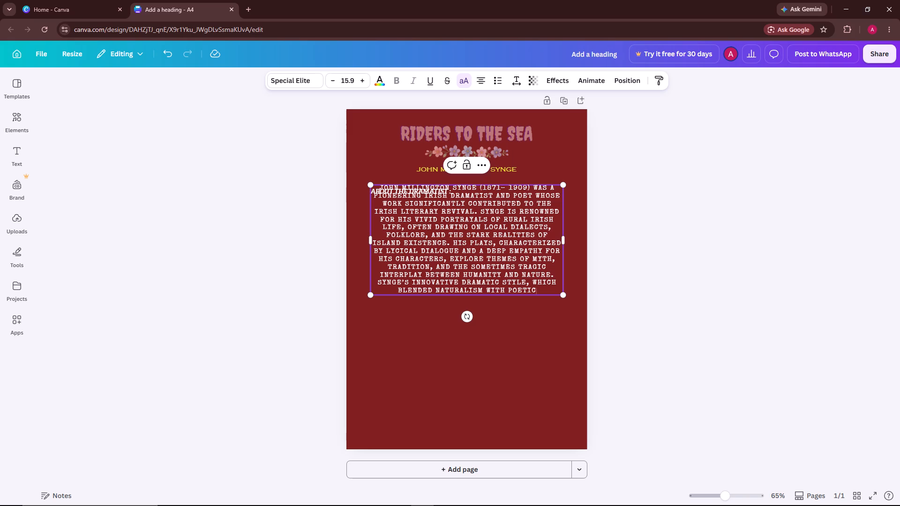
key(space)
Add "aymbolism," to the fourth biography sentence, closing its clause with a comma.
text(ay)
text(mbo)
key(l)
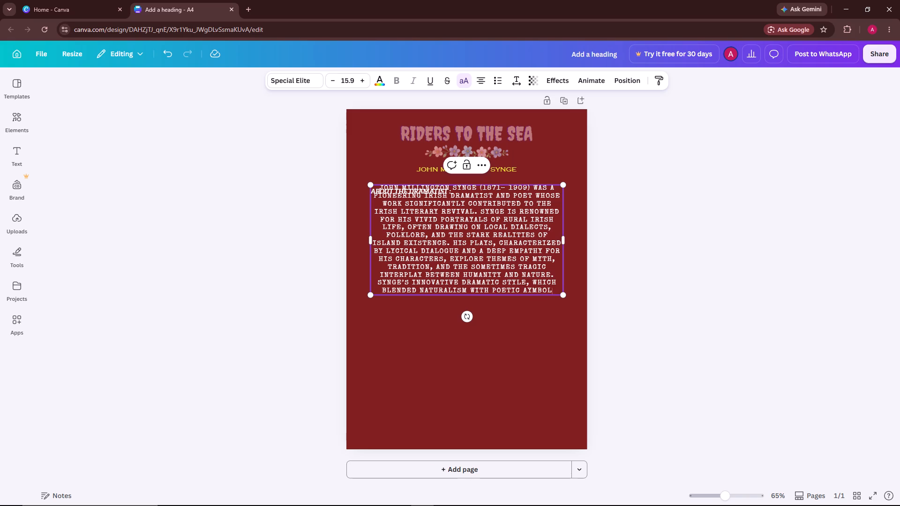
key(i)
text(sm)
key(period)
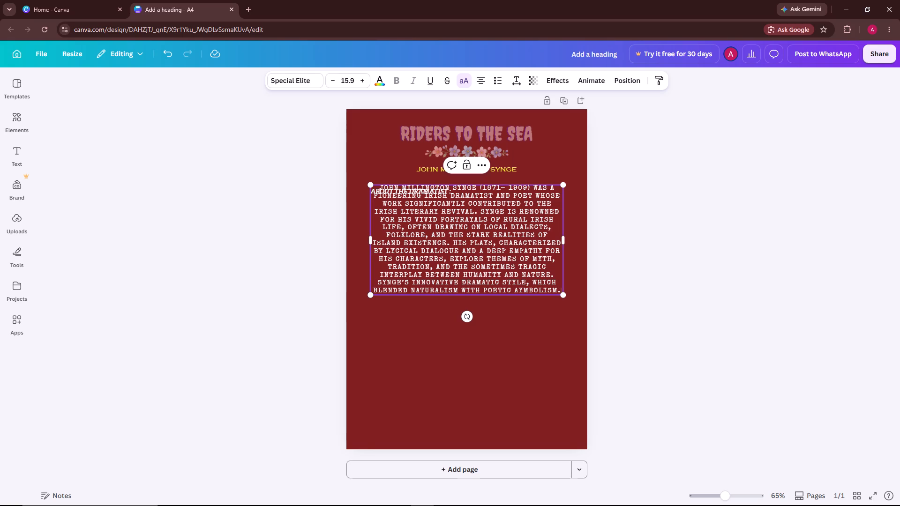
key(BackSpace)
text(,)
key(space)
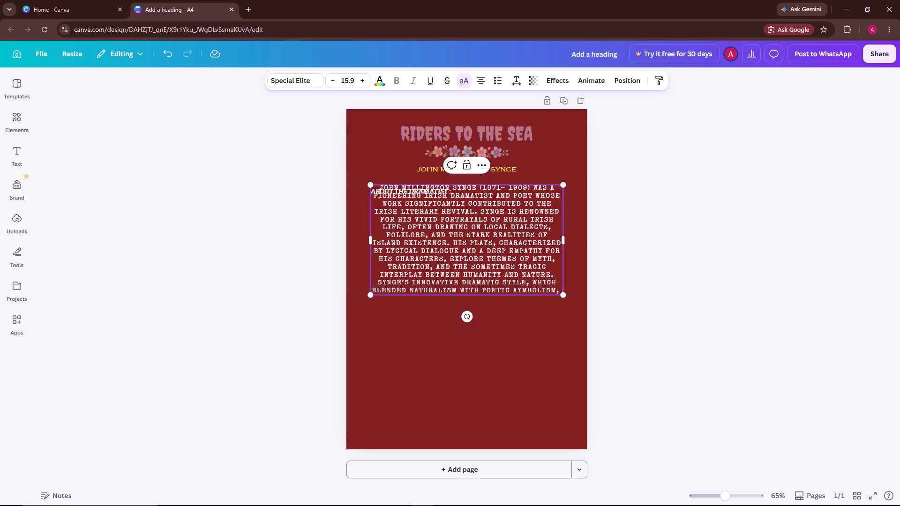
Continue the fourth biography sentence with "paved the way for a more".
text(paved)
key(space)
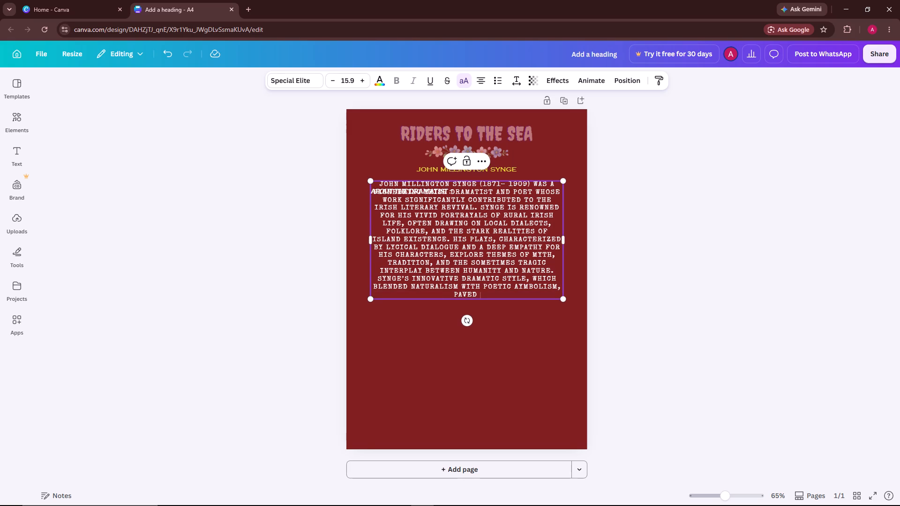
text(the way)
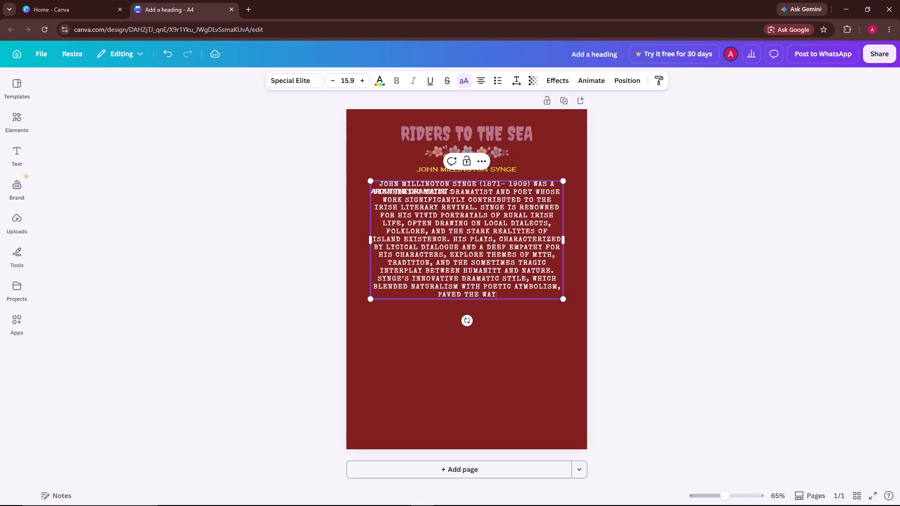
key(space)
text(for)
key(space)
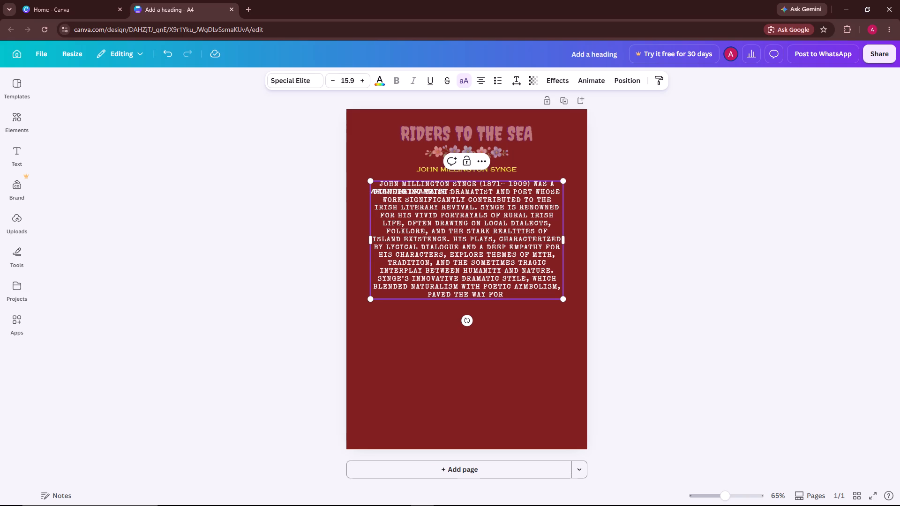
text(a)
key(space)
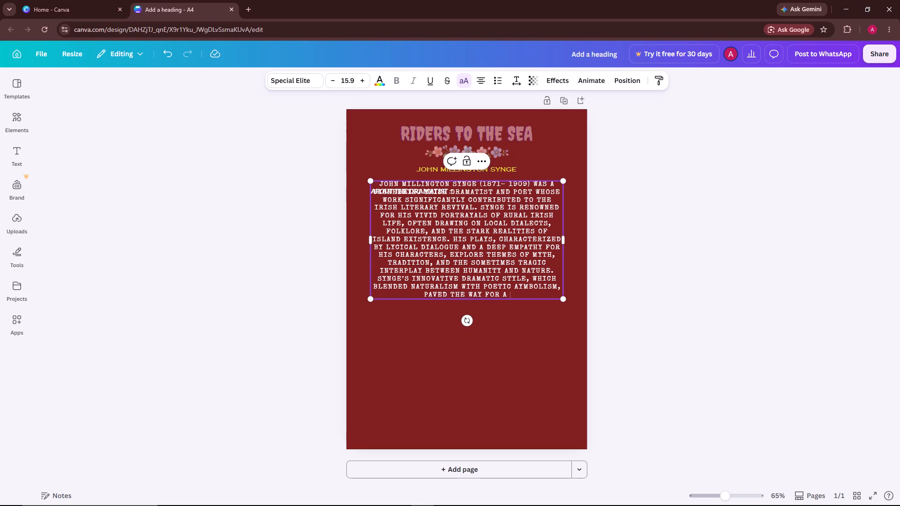
text(more)
key(space)
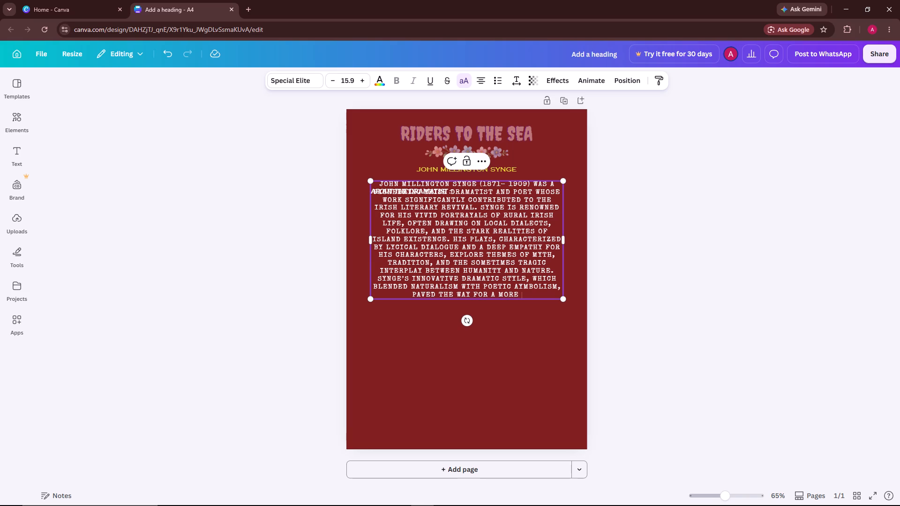
Extend the fourth biography sentence with "authentic representation".
text(authen)
text(tiv)
key(BackSpace)
key(c)
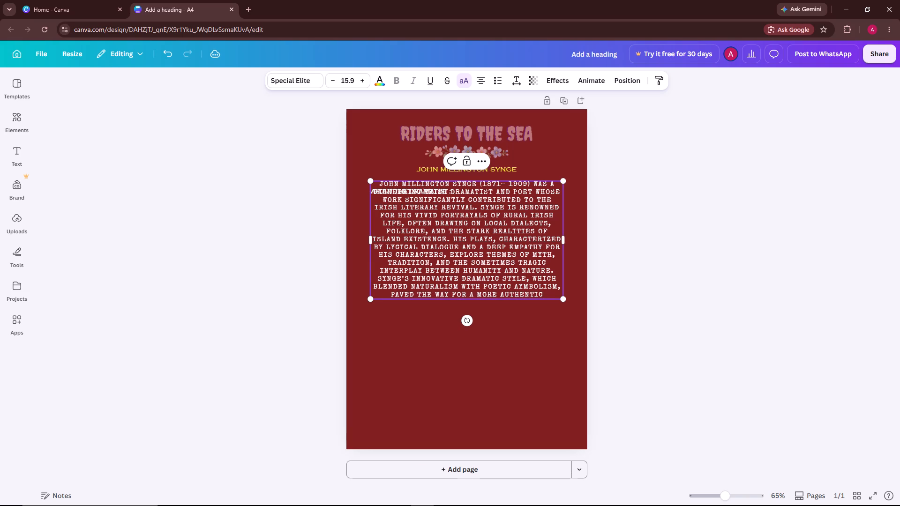
key(space)
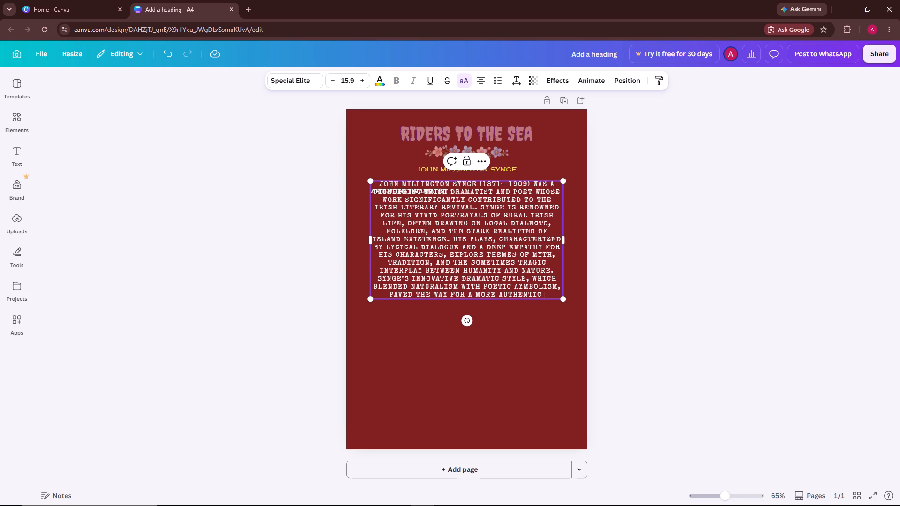
text(repr)
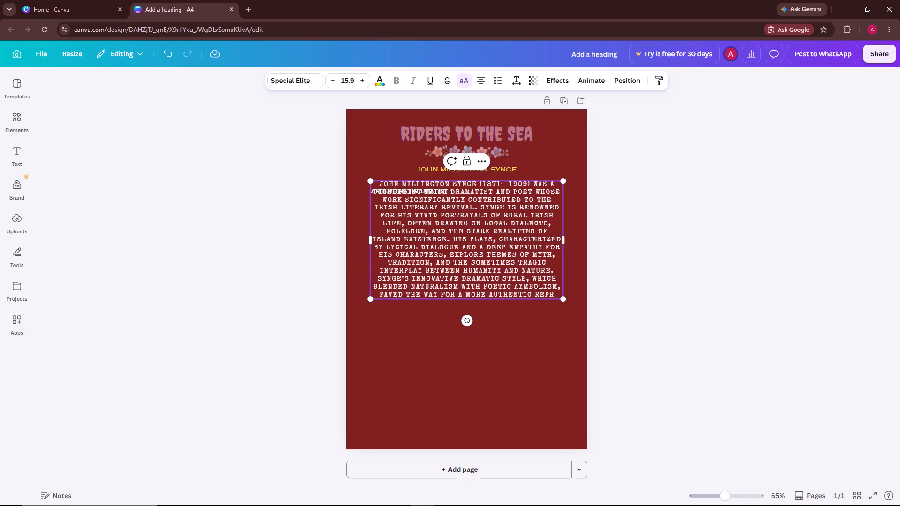
key(e)
text(sen)
text(tation)
key(space)
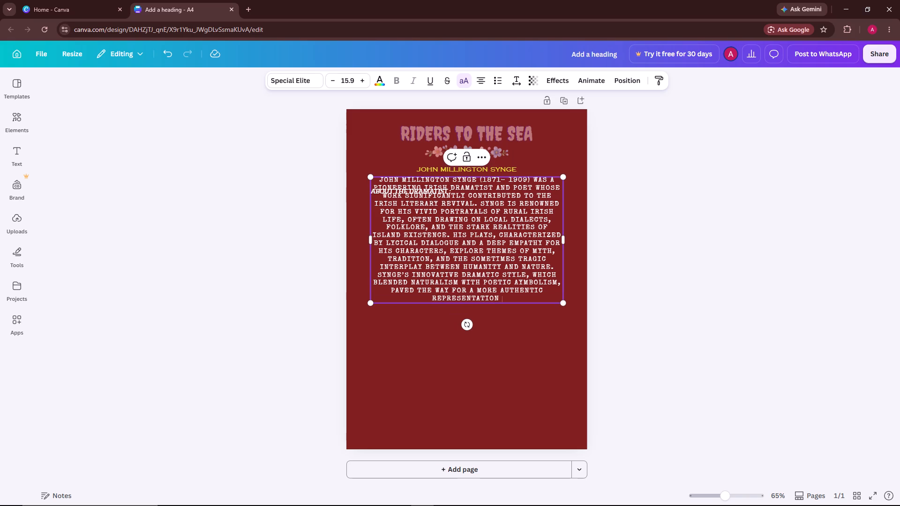
Continue the fourth biography sentence with "of Irish cultural".
text(of)
key(space)
text(irish)
key(space)
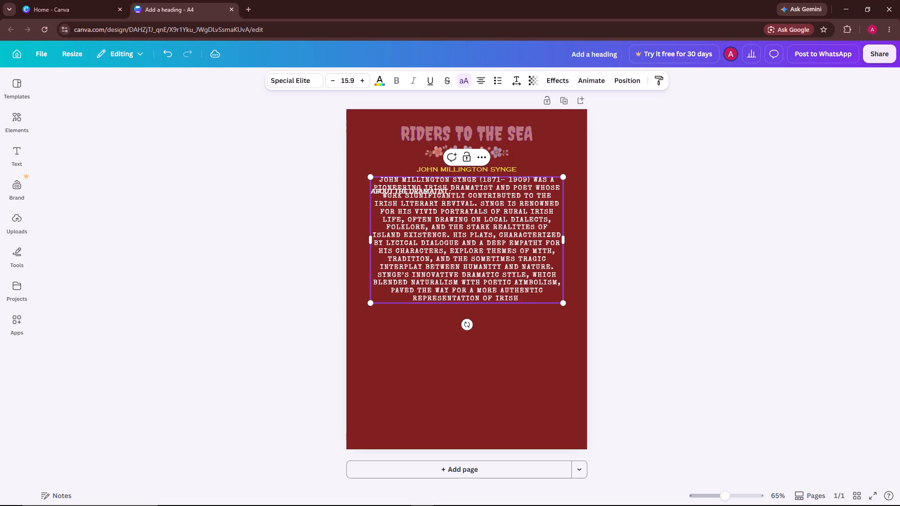
text(ci)
key(BackSpace)
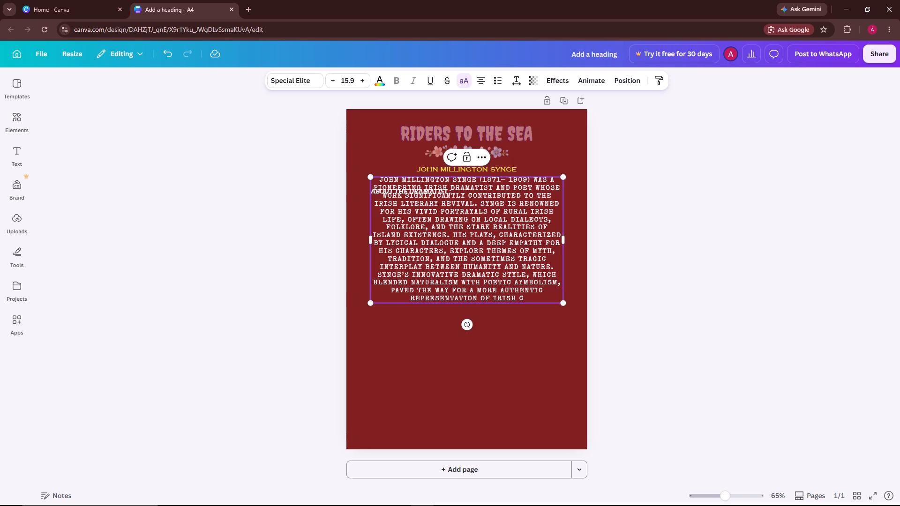
text(ul)
text(tu)
text(ca)
key(BackSpace)
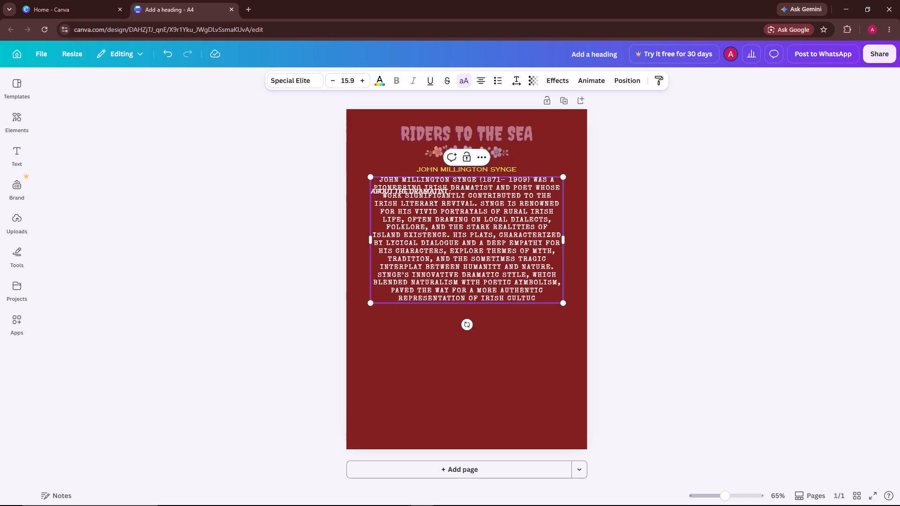
key(BackSpace)
text(ral)
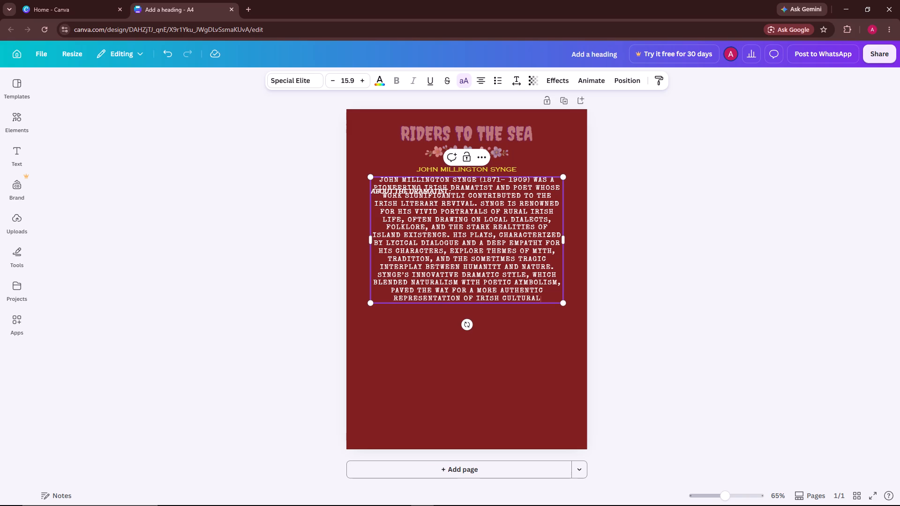
key(space)
Finish the fourth biography sentence with "identity on the stage." and leave text editing.
text(ident)
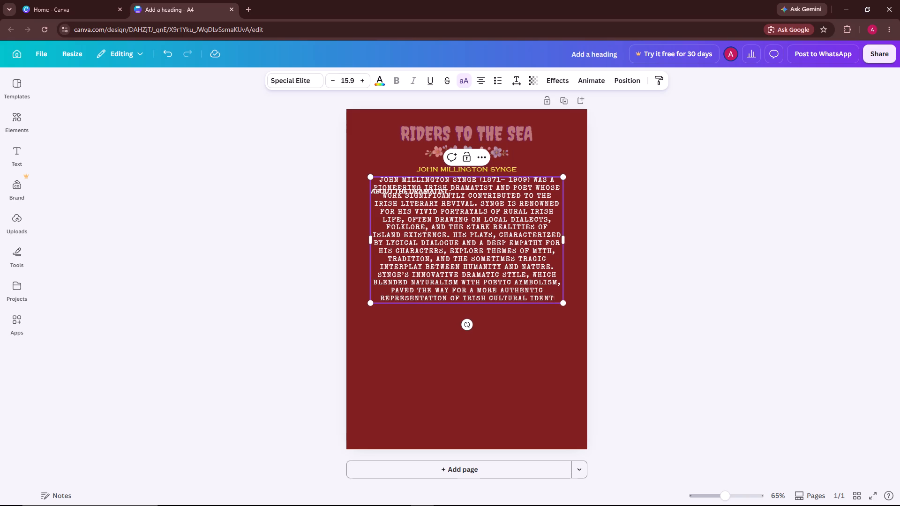
text(ity on the)
key(space)
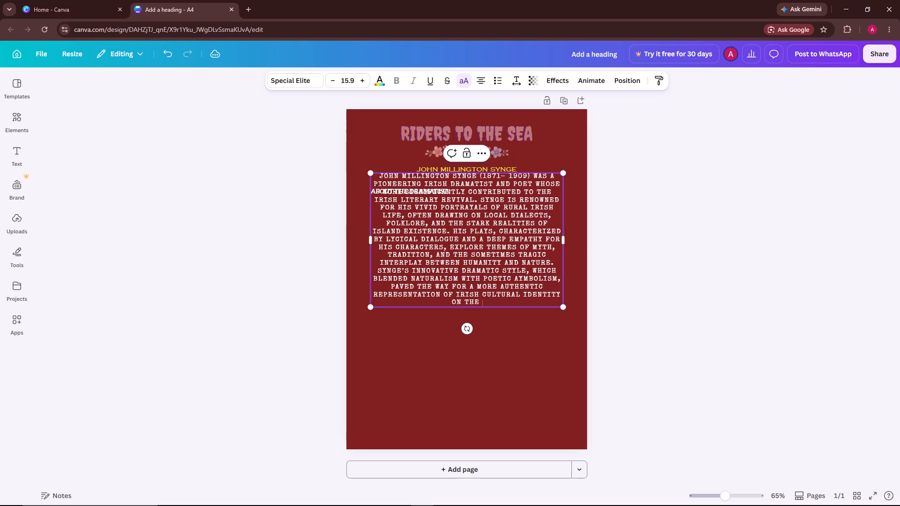
text(stage)
key(period)
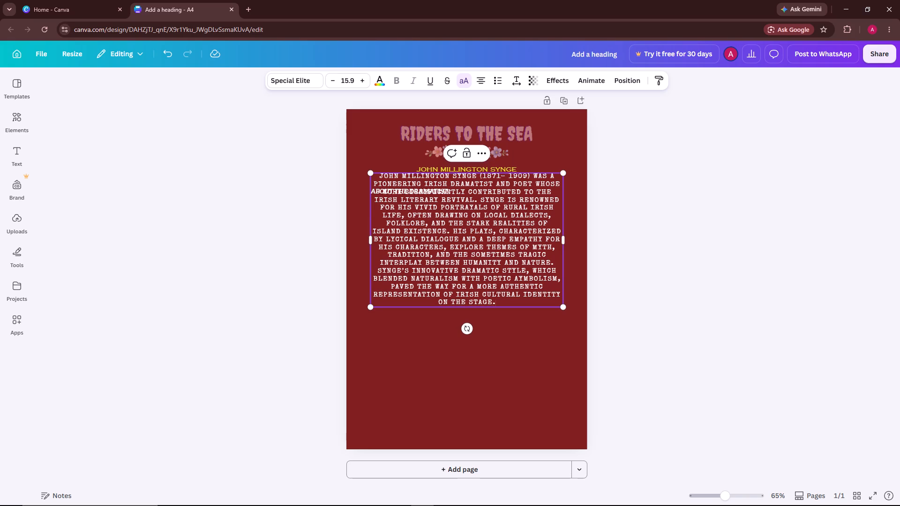
click(624, 270)
Move the biography text block down so it sits just below the "ABOUT THE DRAMATIST" heading.
drag(471, 253, 471, 253)
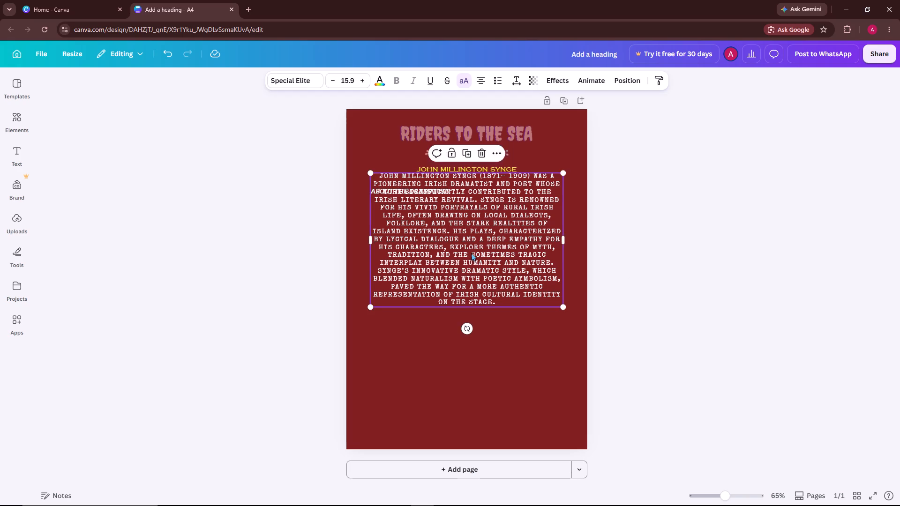
drag(471, 253, 469, 281)
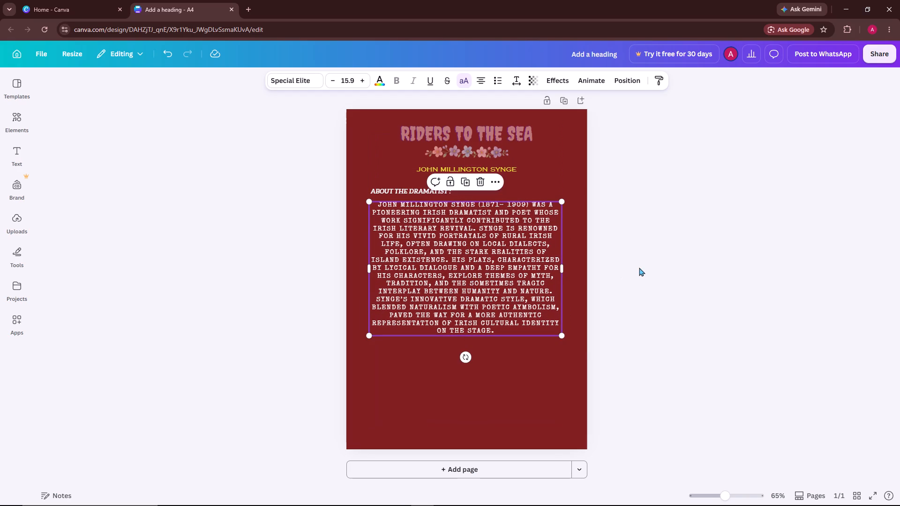
Duplicate the "ABOUT THE DRAMATIST :" heading and place the copy just below the biography, aligned with the original heading's left edge.
click(663, 267)
scroll(475, 267, down, 2)
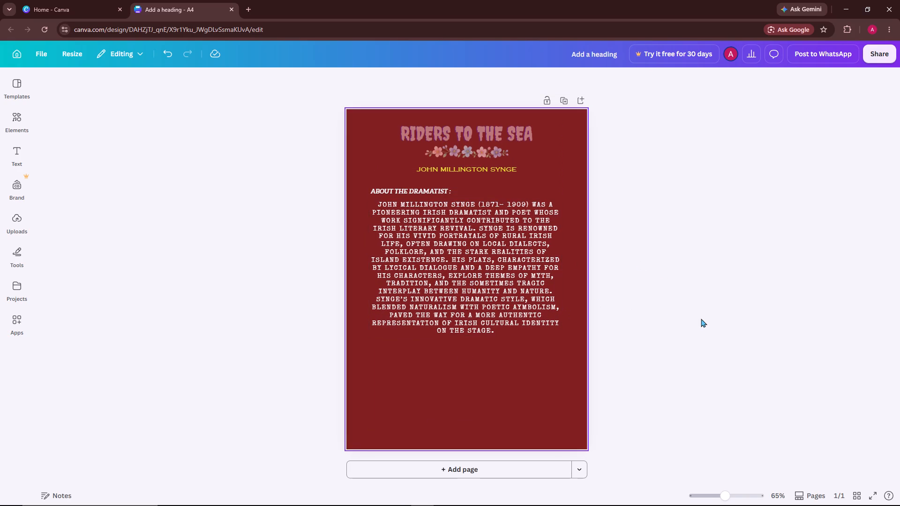
click(432, 192)
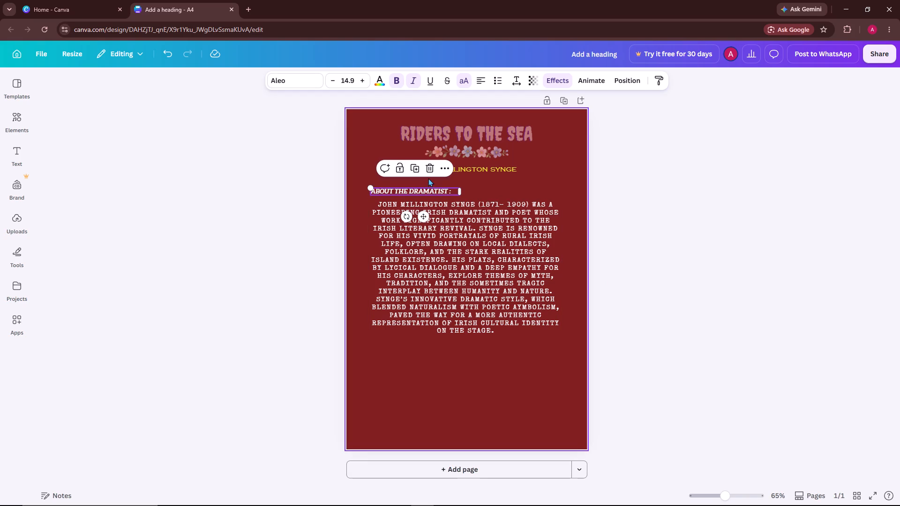
click(419, 173)
drag(434, 196, 442, 270)
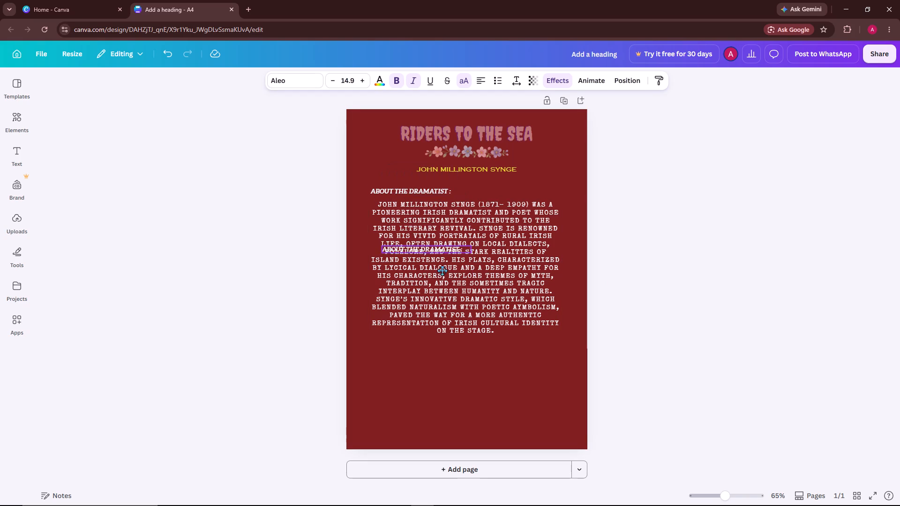
drag(442, 270, 433, 349)
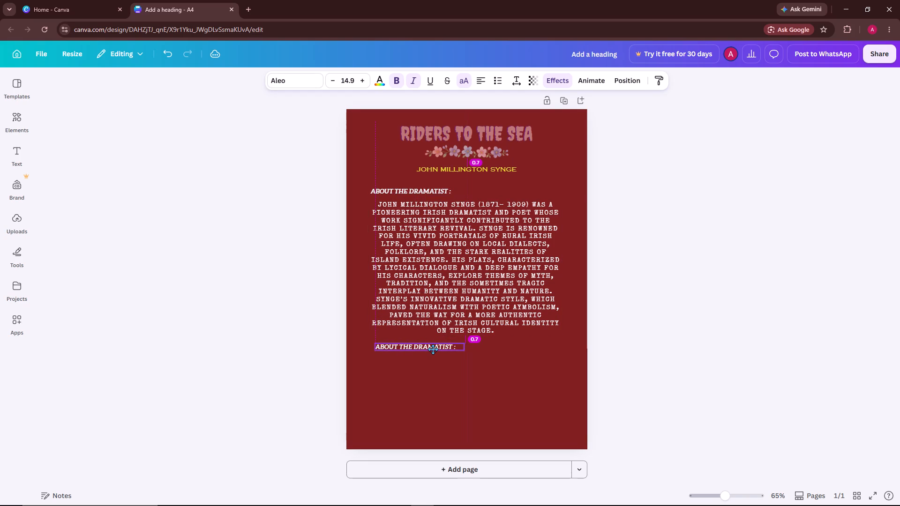
drag(433, 349, 432, 351)
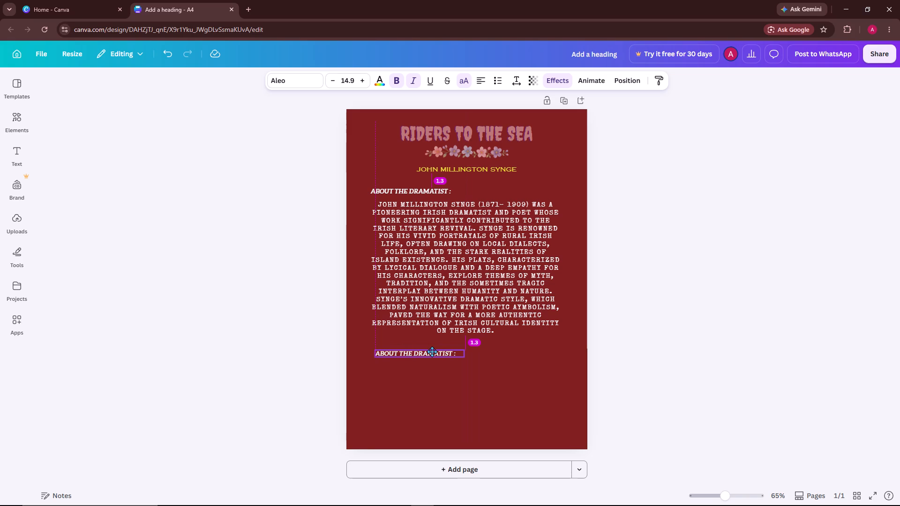
drag(432, 351, 430, 351)
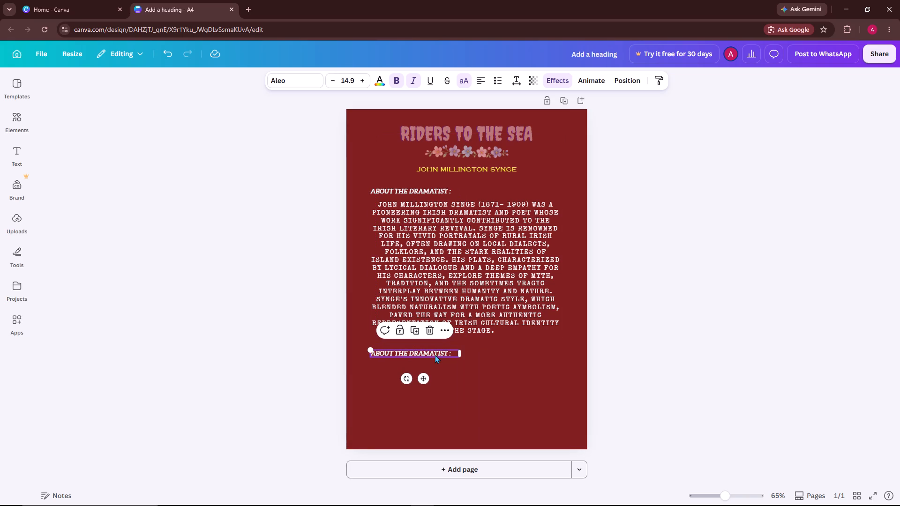
click(496, 350)
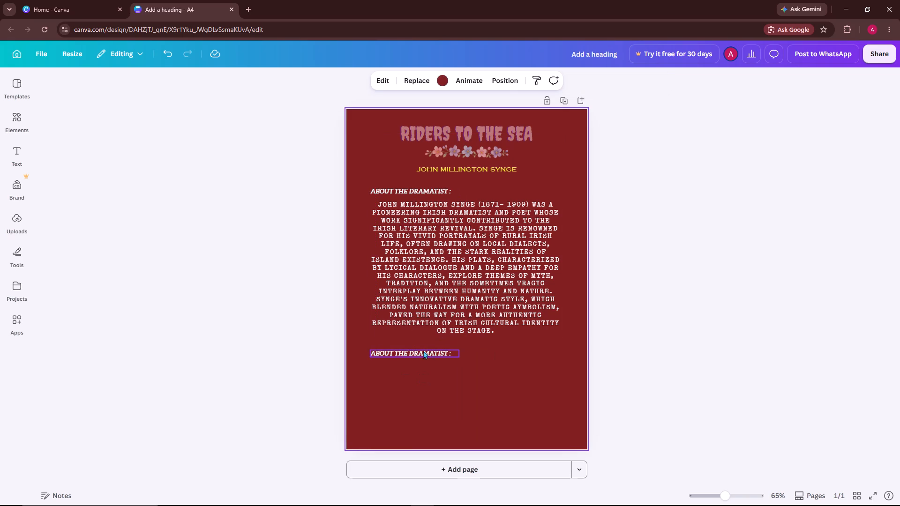
drag(414, 351, 414, 347)
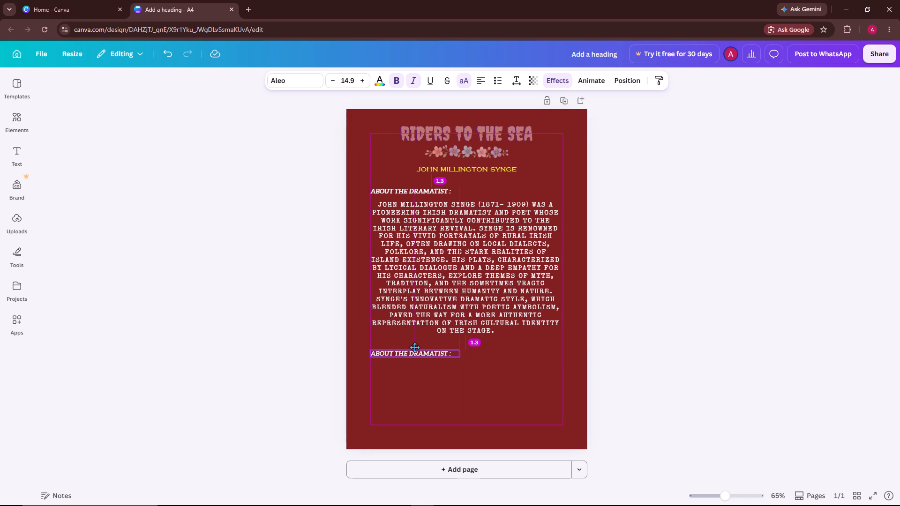
drag(414, 347, 414, 346)
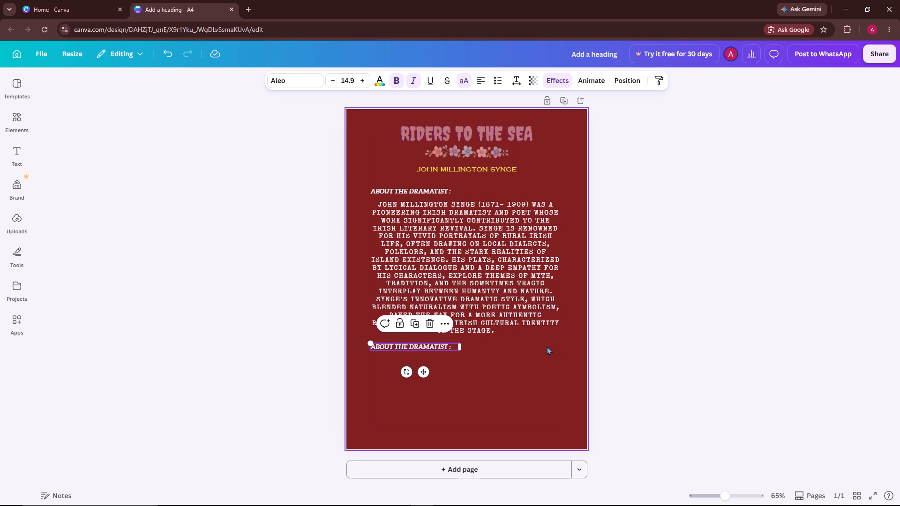
click(532, 345)
Replace the copied heading's text with "about the drama :" and leave text editing.
click(441, 346)
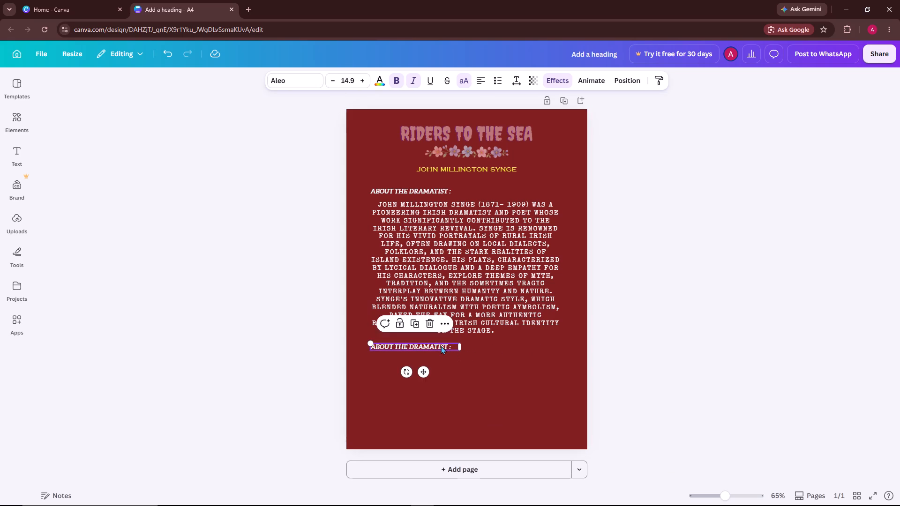
click(441, 346)
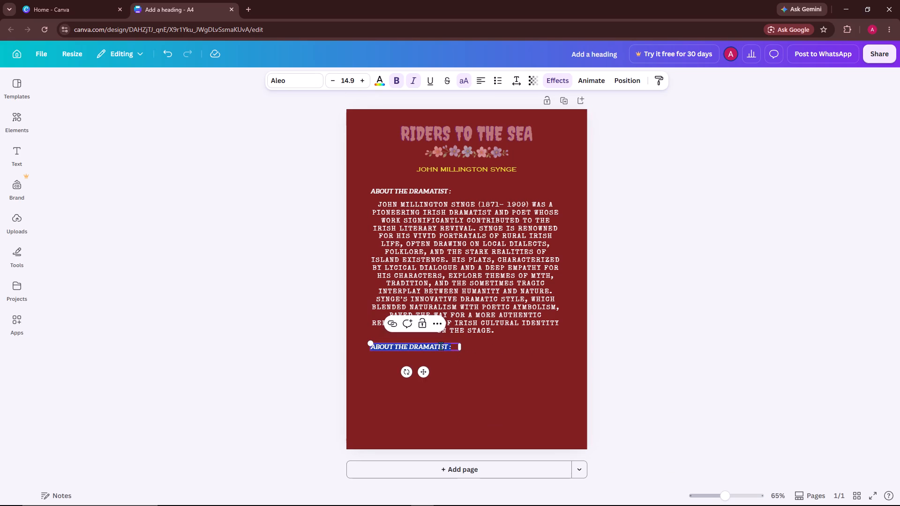
key(BackSpace)
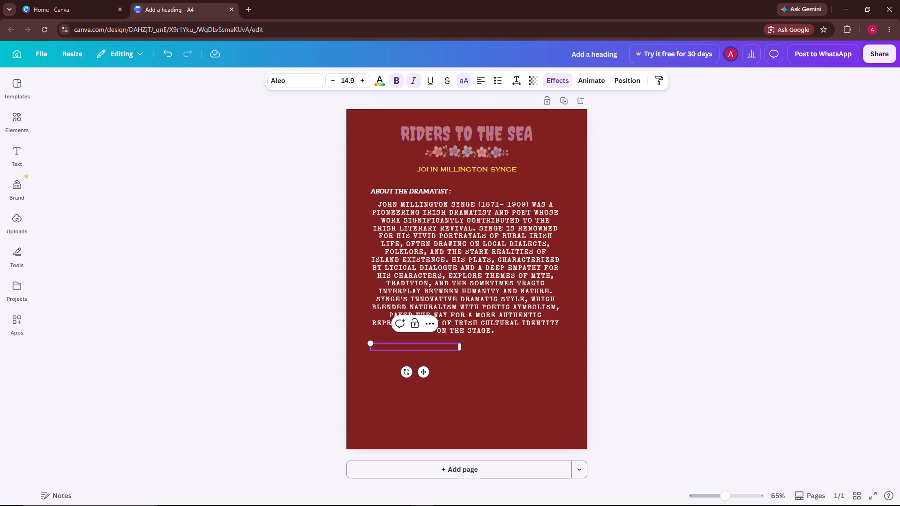
key(a)
text(bout the drama)
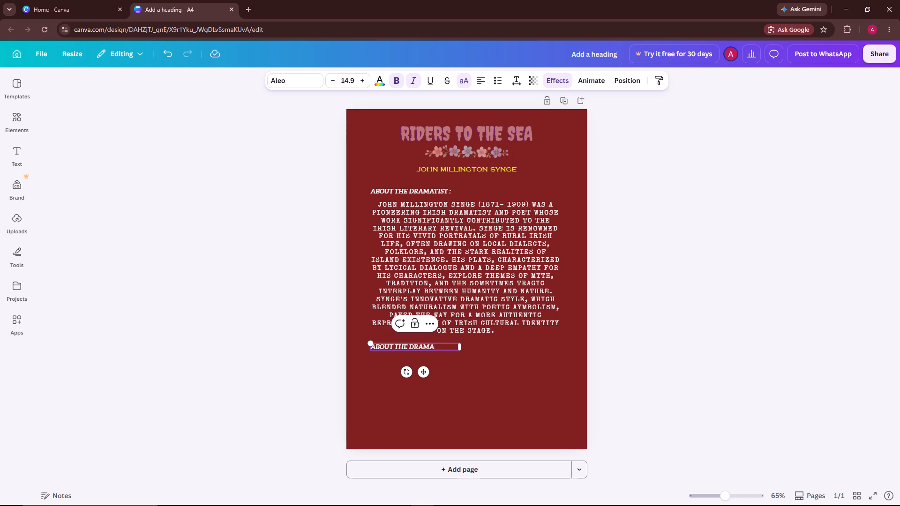
key(shift+colon)
key(BackSpace)
key(space)
key(shift+colon)
click(453, 366)
Duplicate the biography text block, scale the copy down to about 13.9 font size, and move it near the page's bottom edge.
click(433, 287)
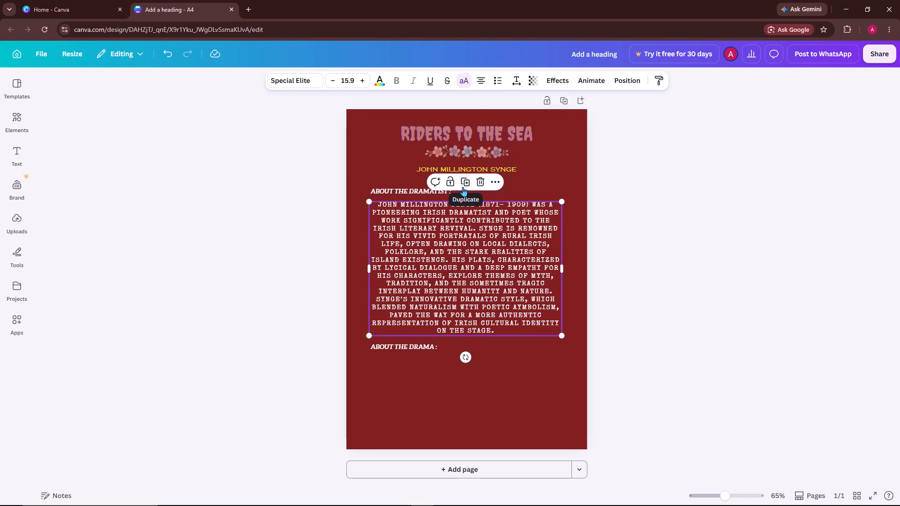
drag(468, 273, 464, 338)
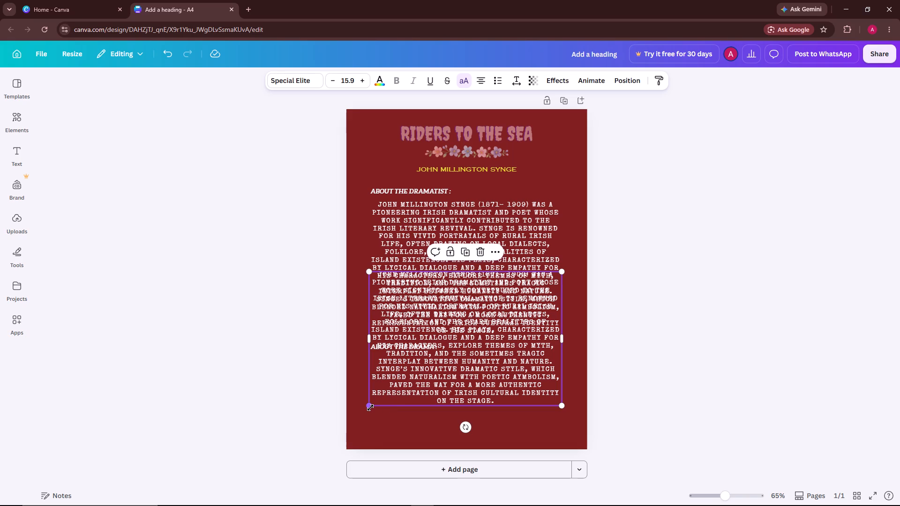
drag(370, 408, 420, 338)
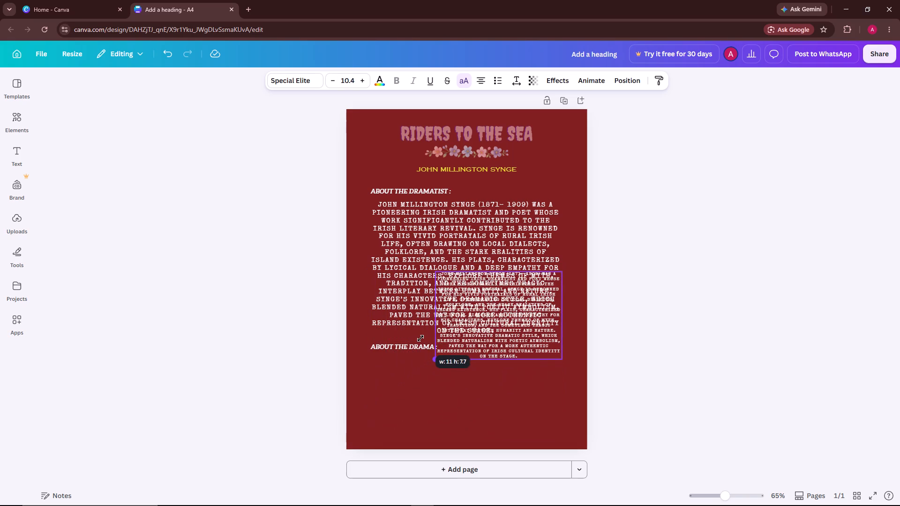
drag(420, 338, 378, 367)
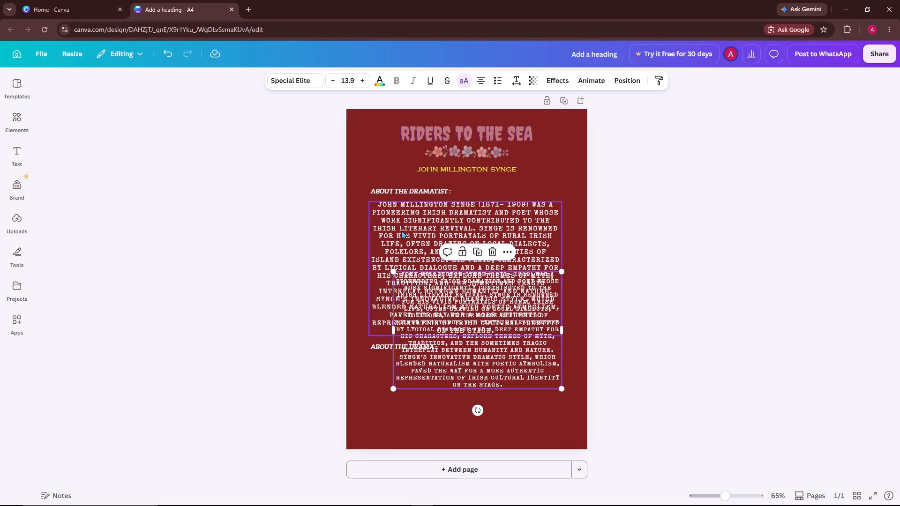
click(401, 231)
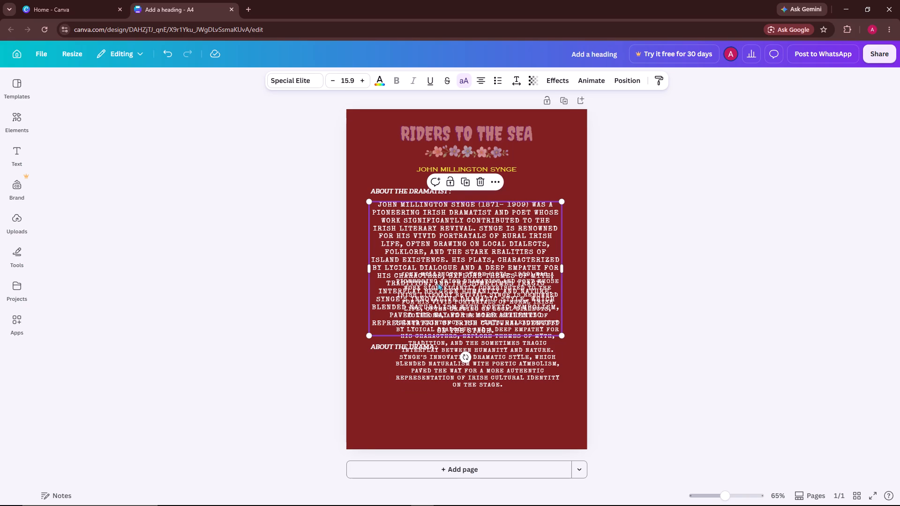
drag(534, 376, 539, 410)
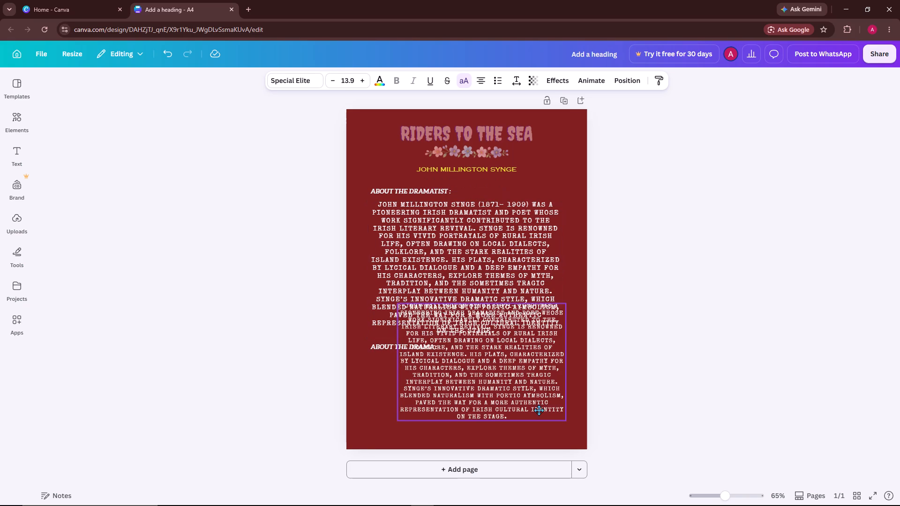
drag(539, 410, 534, 427)
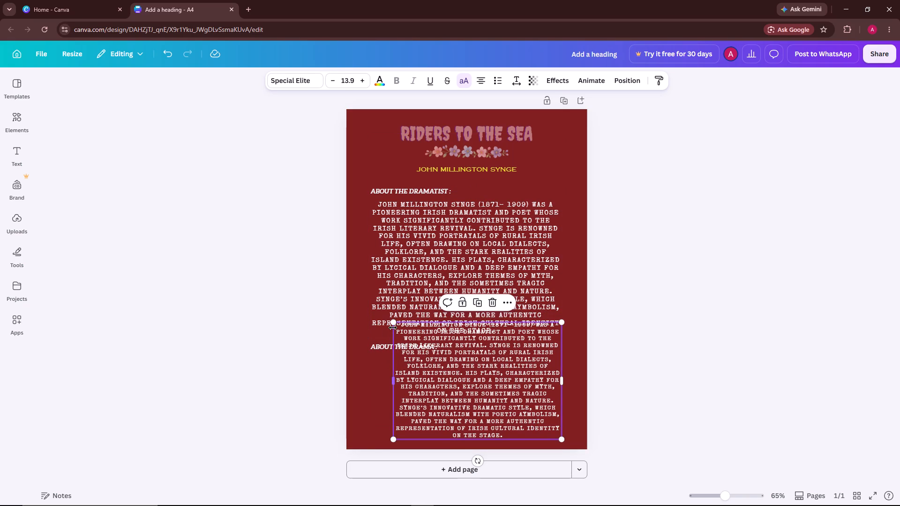
Shrink and widen the biography copy to about 9.5 font size, fitting it below the "ABOUT THE DRAMA :" heading.
drag(394, 324, 430, 381)
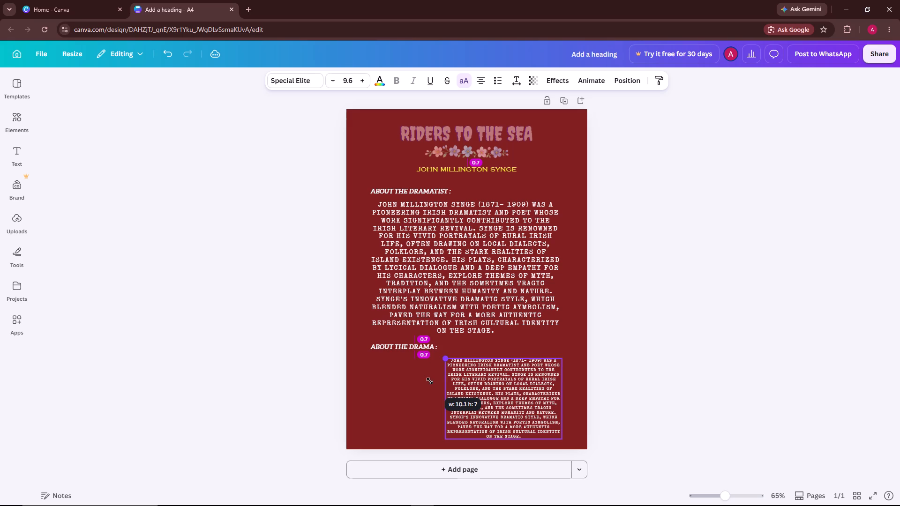
drag(430, 381, 448, 388)
drag(459, 397, 372, 397)
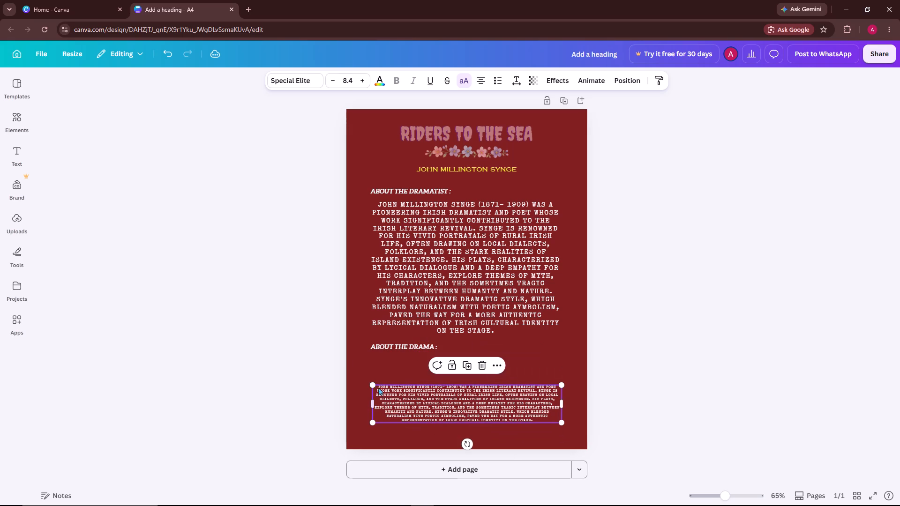
drag(370, 387, 366, 334)
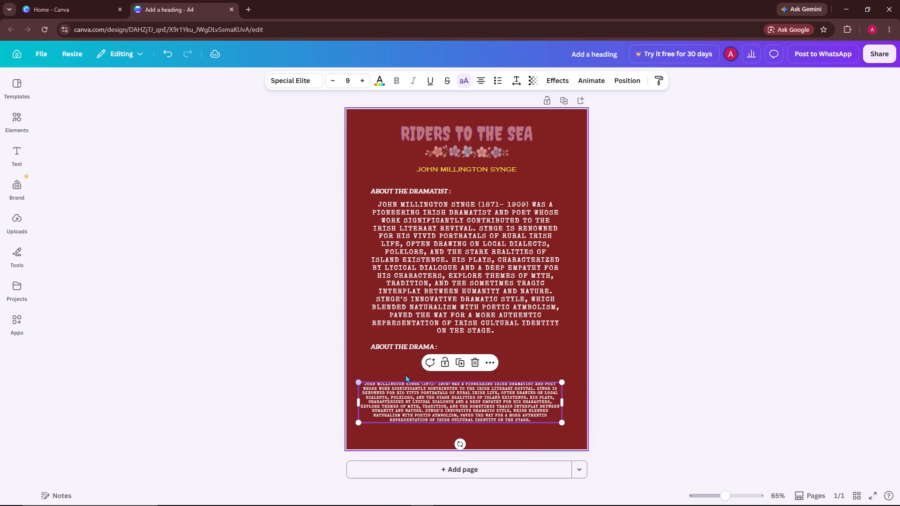
drag(560, 420, 567, 440)
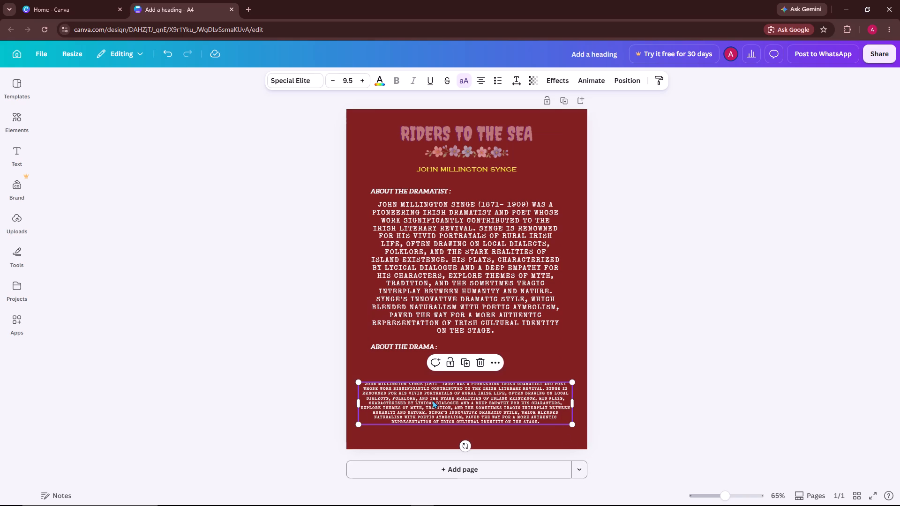
drag(440, 405, 439, 395)
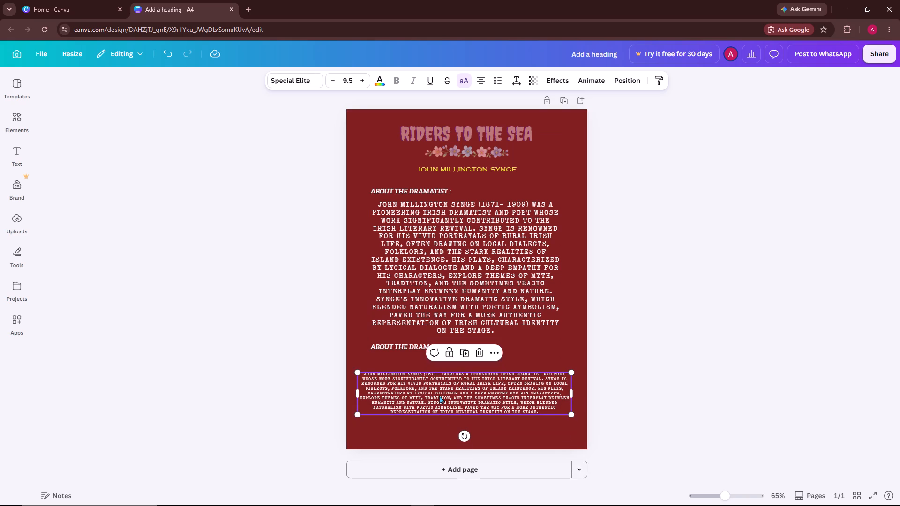
Clear the copied biography text below the "ABOUT THE DRAMA :" heading and enter "g" in its place.
click(351, 83)
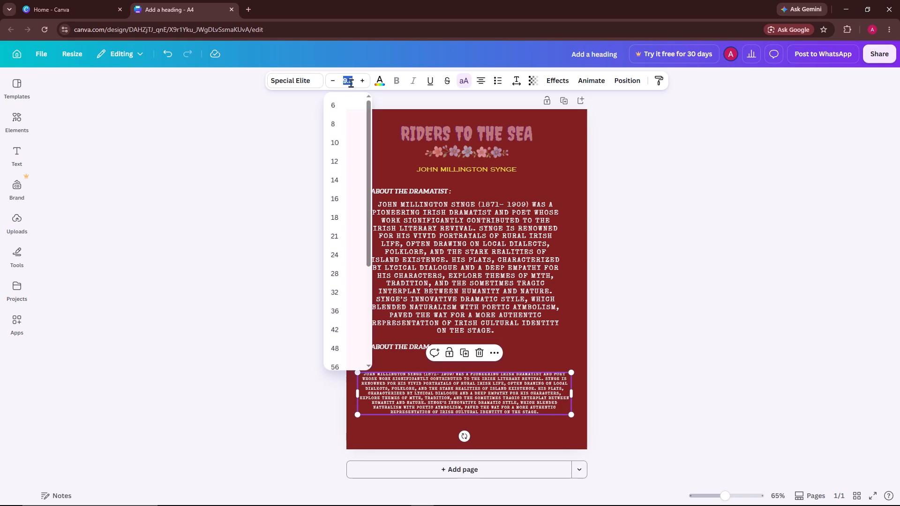
click(491, 382)
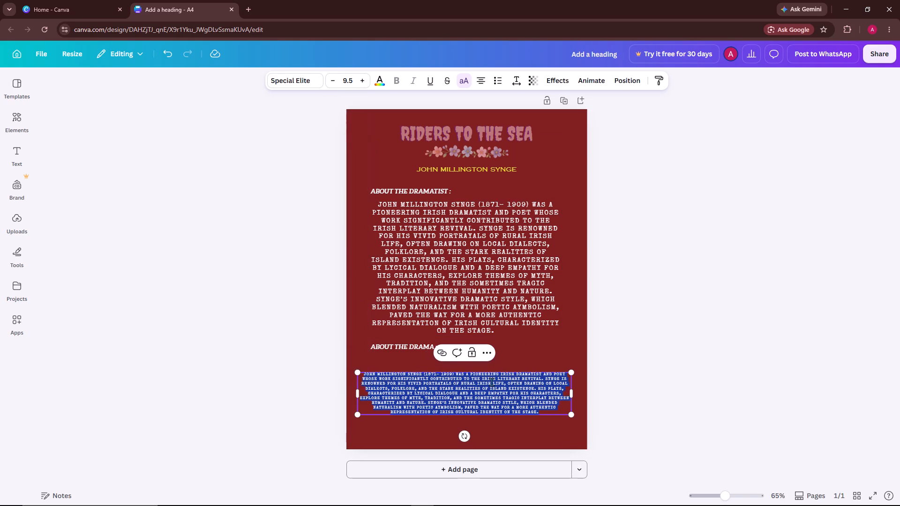
key(BackSpace)
key(g)
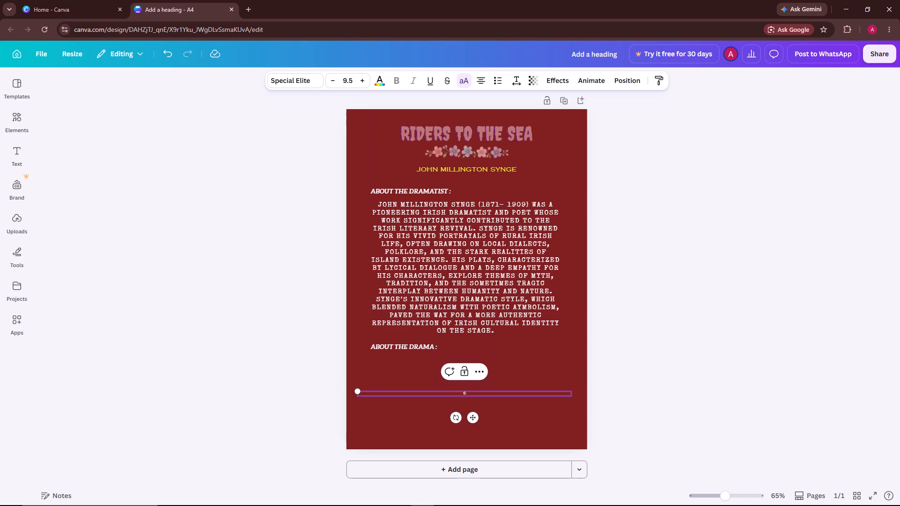
Set the font size of the text block below "ABOUT THE DRAMA :" to 15.9.
click(345, 82)
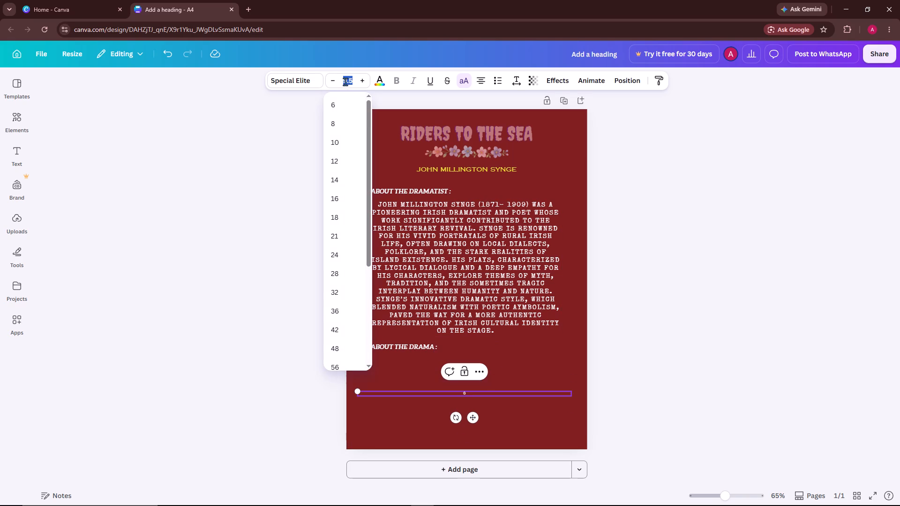
key(1)
key(5)
text(.9)
key(Return)
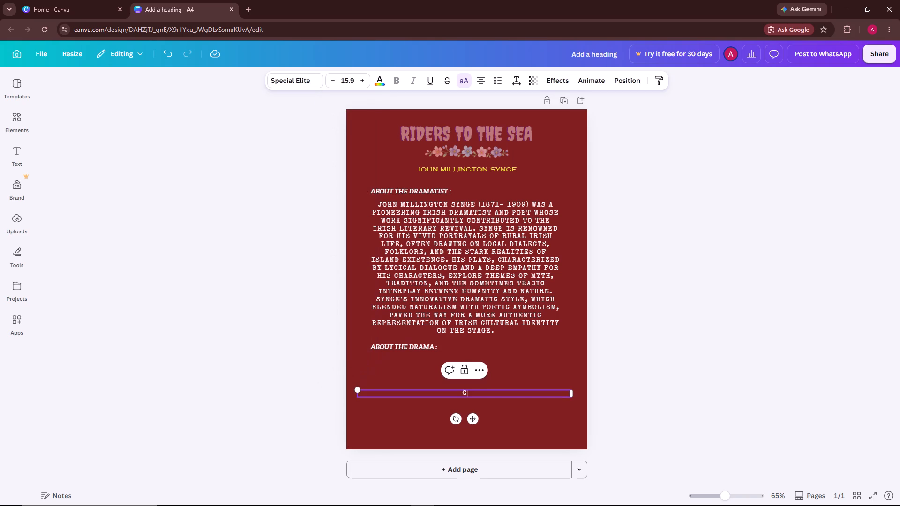
Move the "G" text block up, closer to the "ABOUT THE DRAMA :" heading, checking it against the biography block.
click(692, 306)
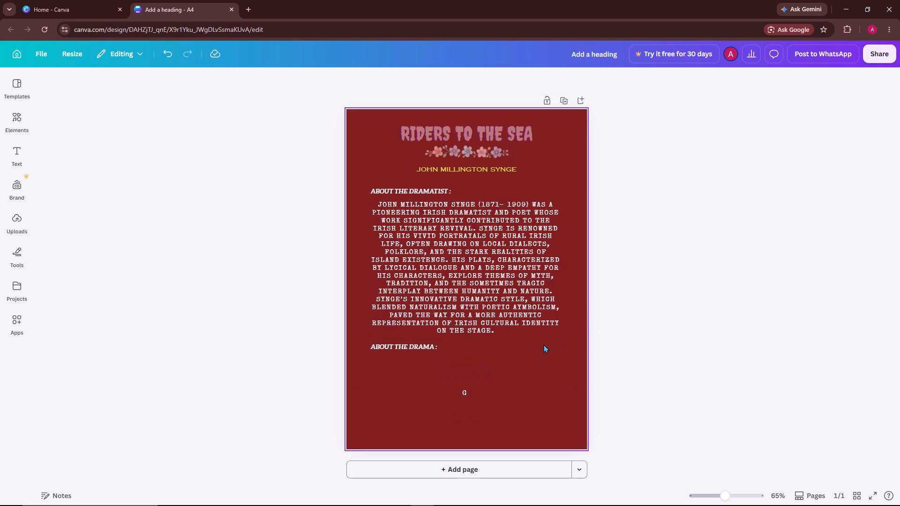
drag(477, 392, 477, 378)
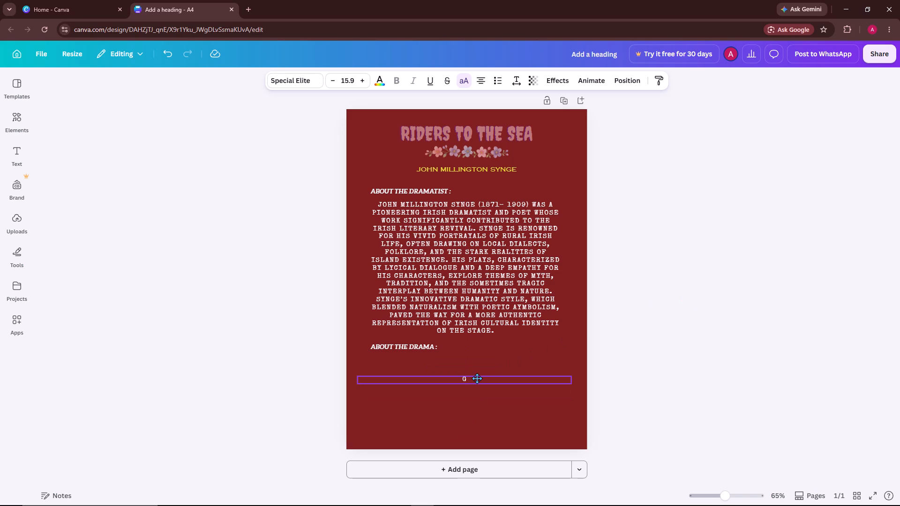
drag(477, 378, 482, 382)
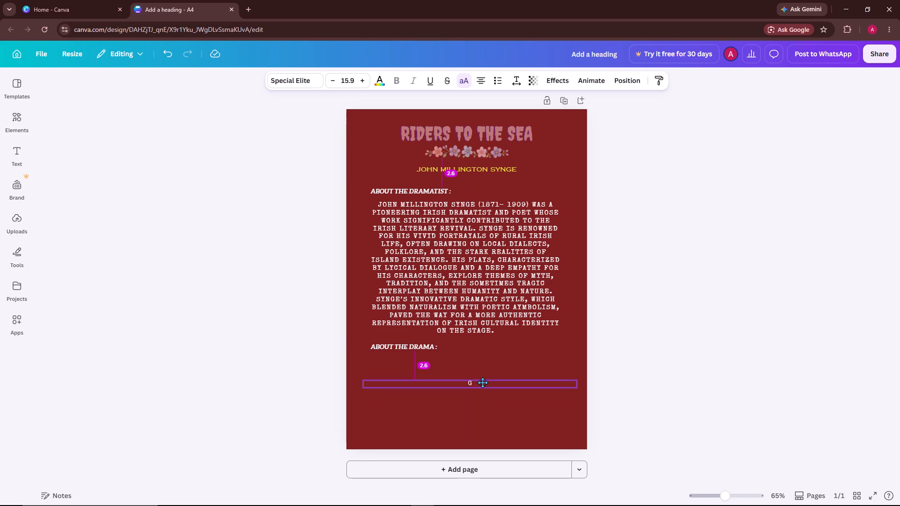
drag(482, 382, 480, 391)
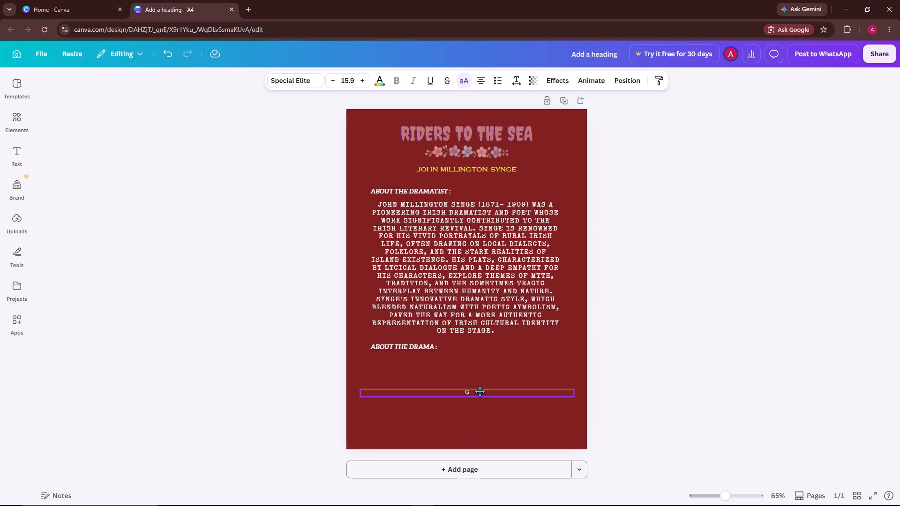
drag(480, 391, 480, 382)
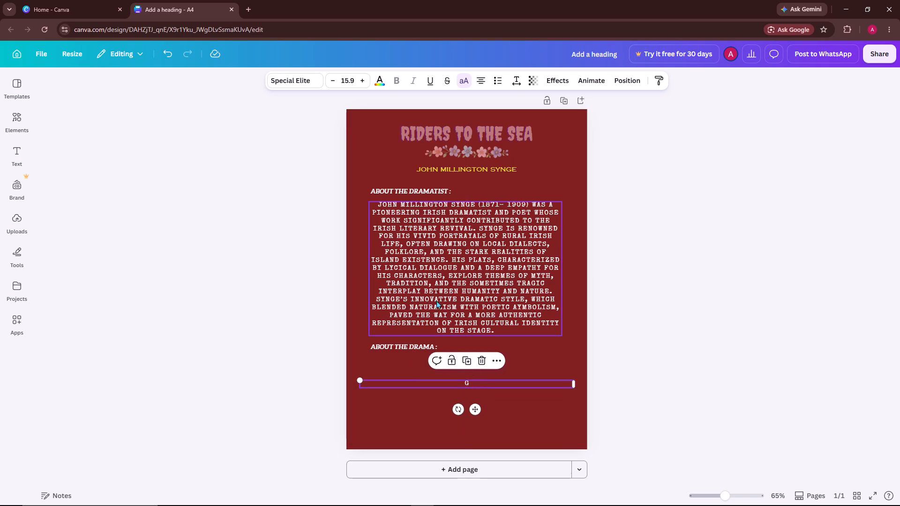
click(428, 246)
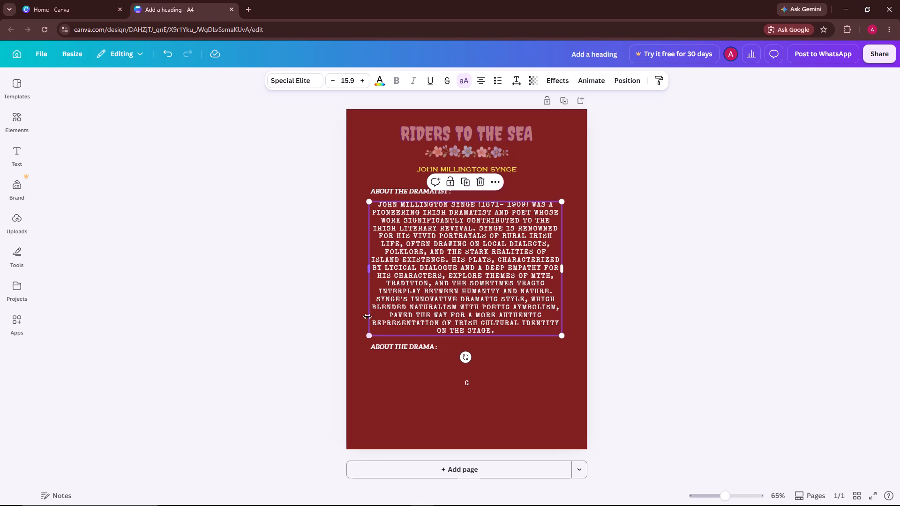
click(471, 387)
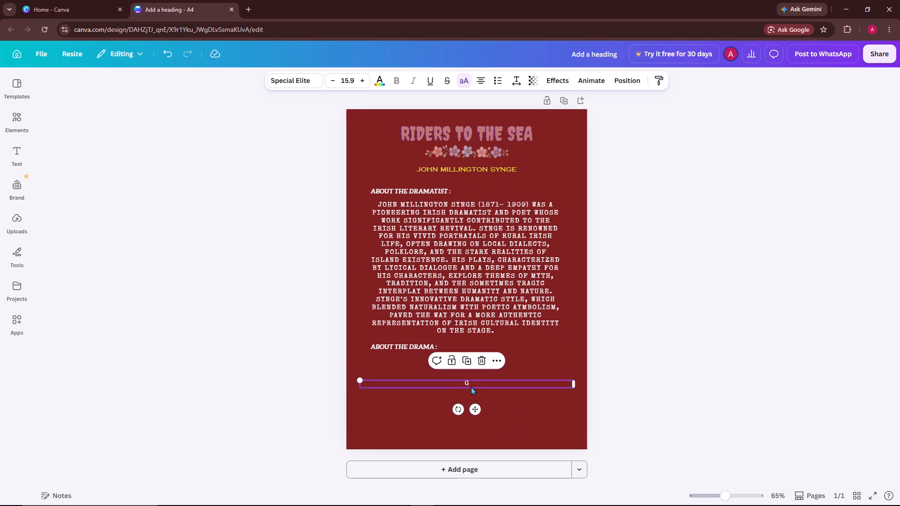
click(435, 281)
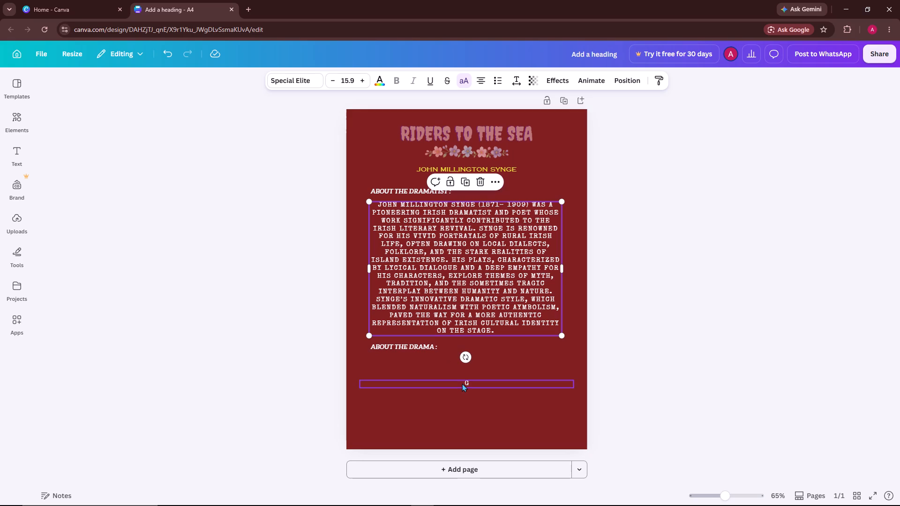
click(462, 383)
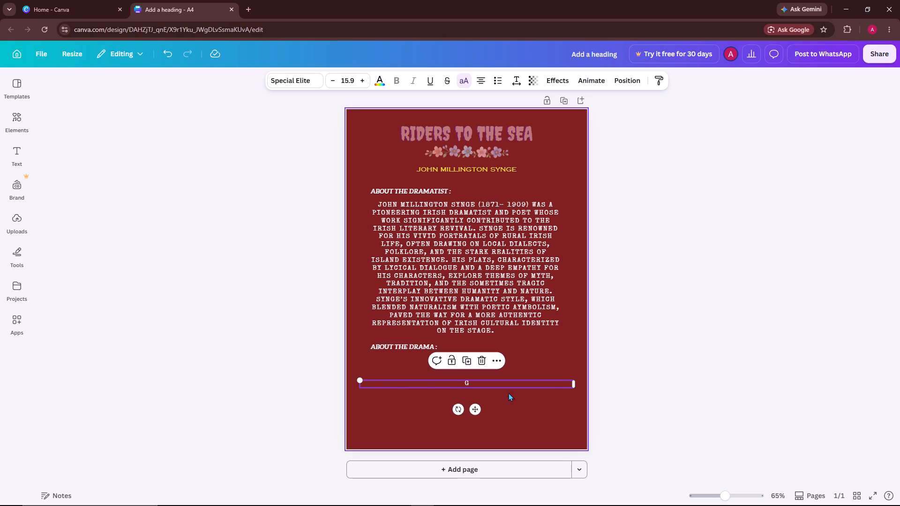
Narrow the "G" text block to the biography's width and place it just below "ABOUT THE DRAMA :", aligned with the biography's edges.
drag(574, 384, 570, 384)
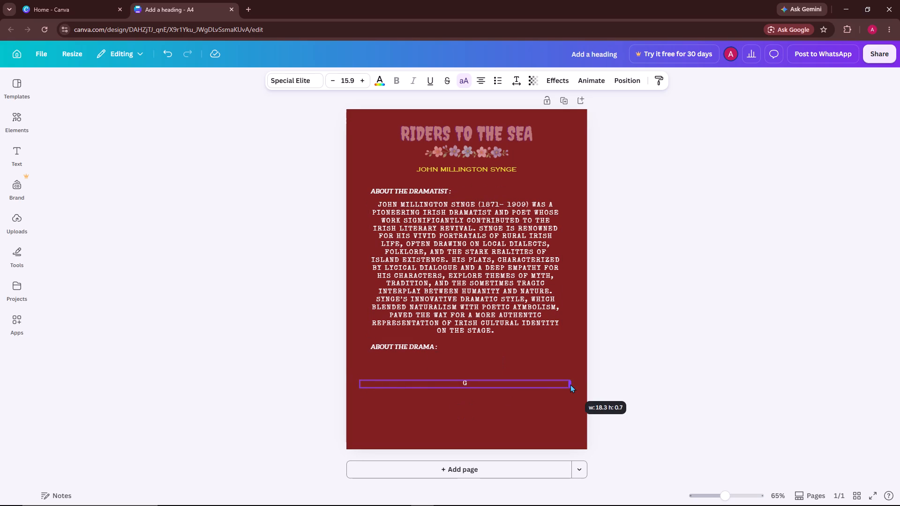
drag(570, 384, 561, 384)
drag(487, 384, 494, 382)
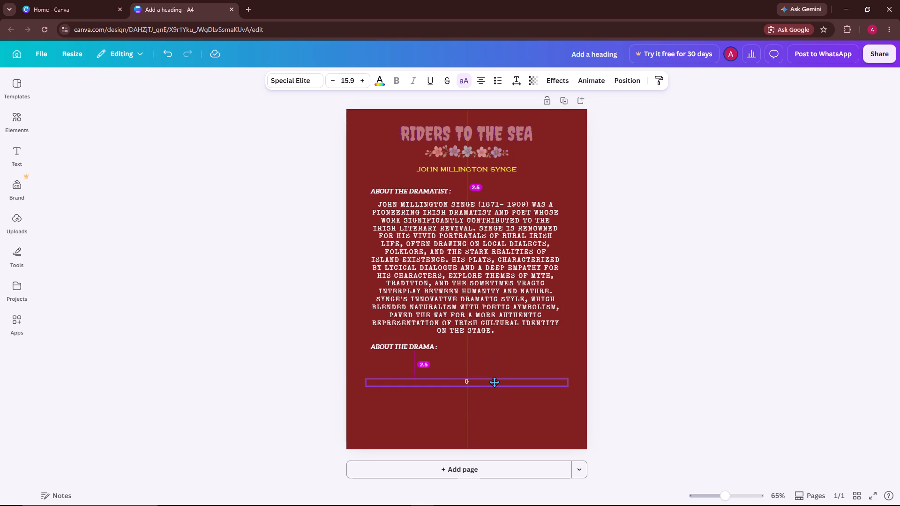
drag(494, 382, 492, 373)
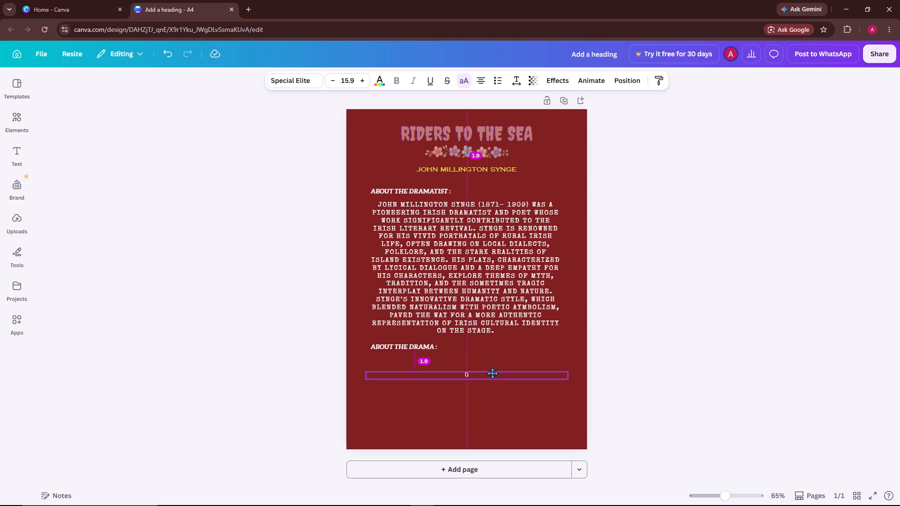
drag(492, 373, 502, 370)
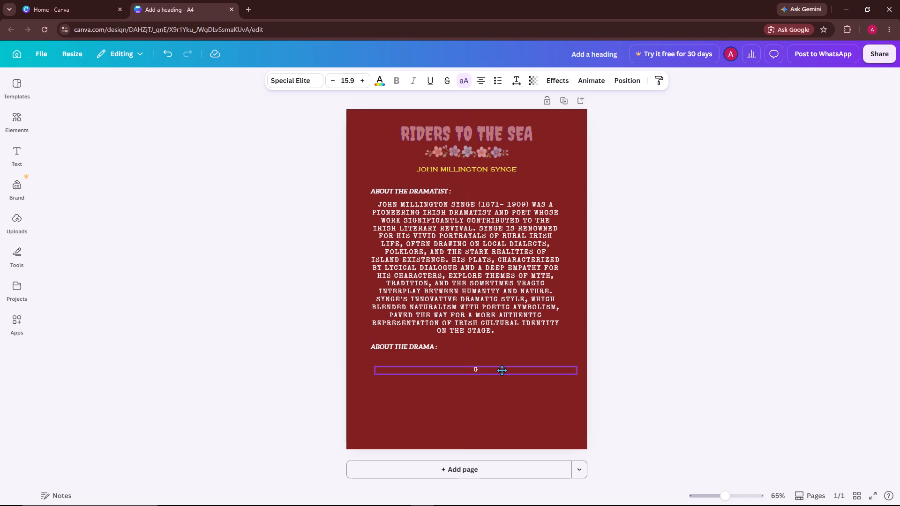
drag(502, 370, 498, 370)
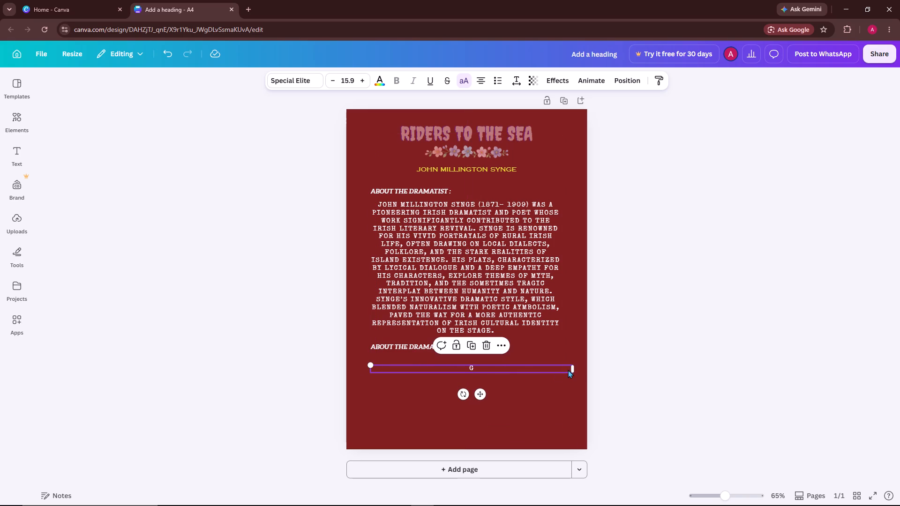
click(571, 370)
click(573, 374)
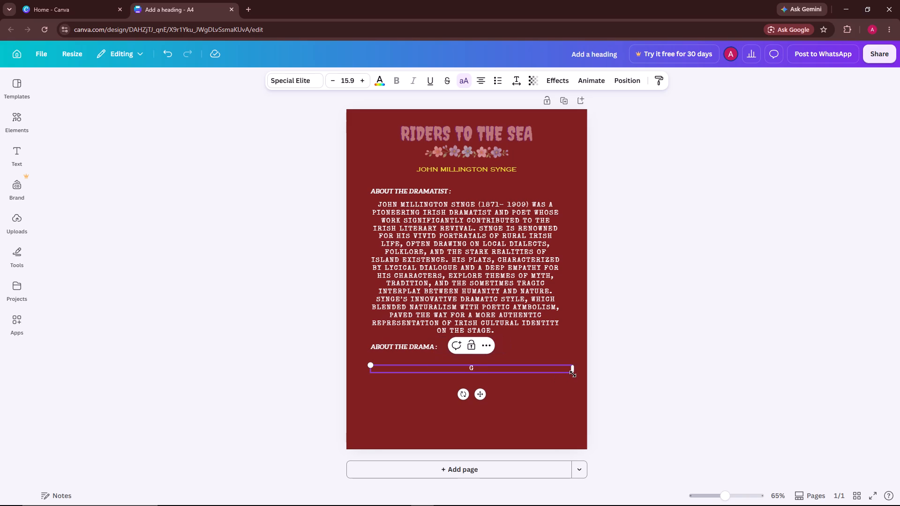
drag(573, 370, 569, 371)
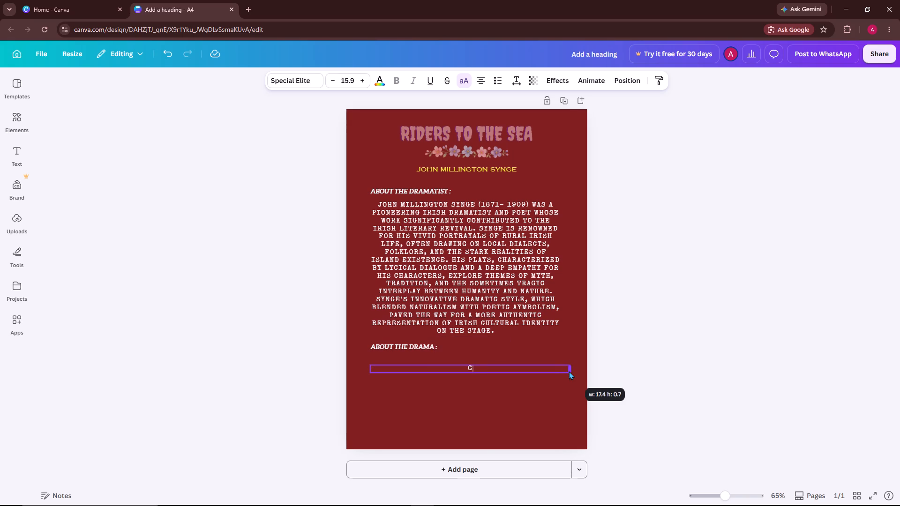
drag(569, 371, 566, 372)
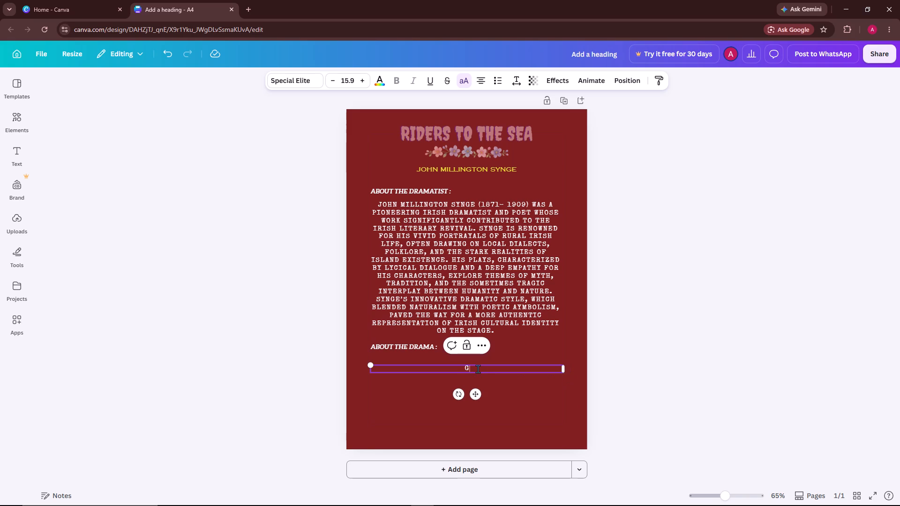
Replace the "g" below "ABOUT THE DRAMA :" with "riderss to the sea is one of synges most celebrated one-act plays.".
key(BackSpace)
text(riderss to the)
key(space)
text(se)
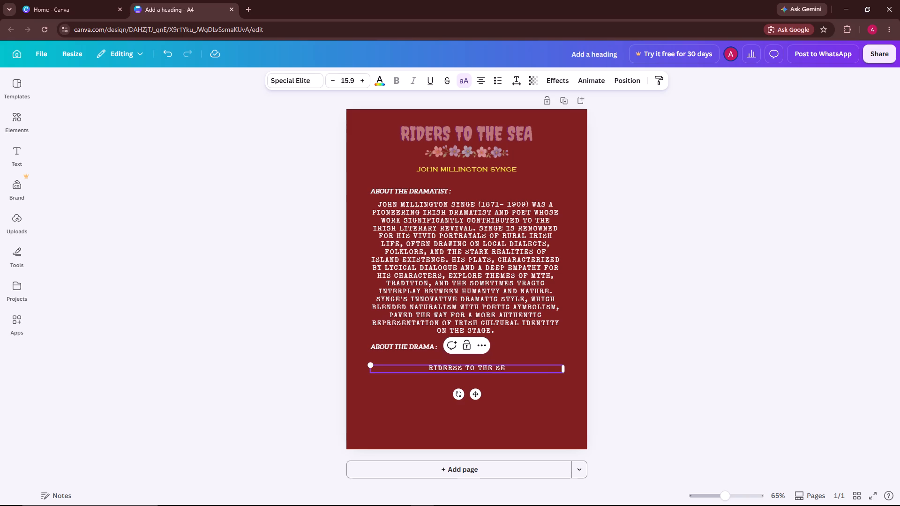
key(a)
key(space)
text(is)
key(space)
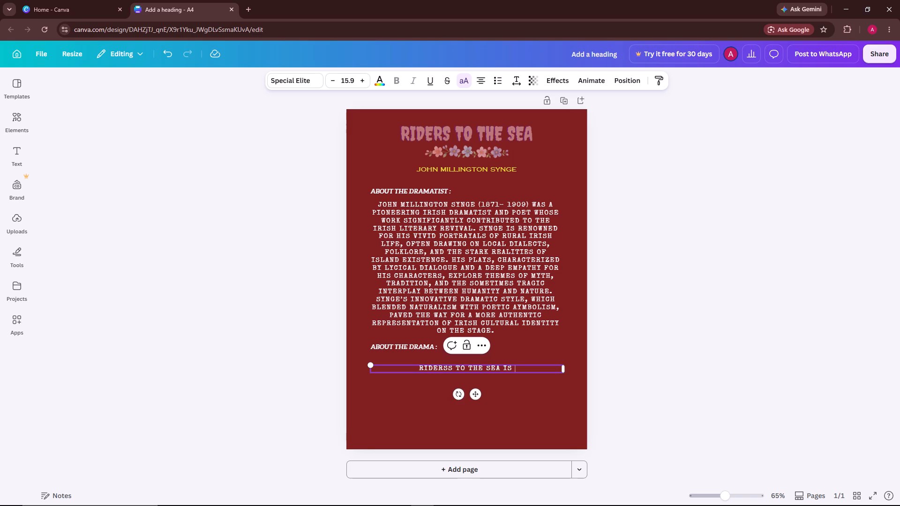
text(one)
key(space)
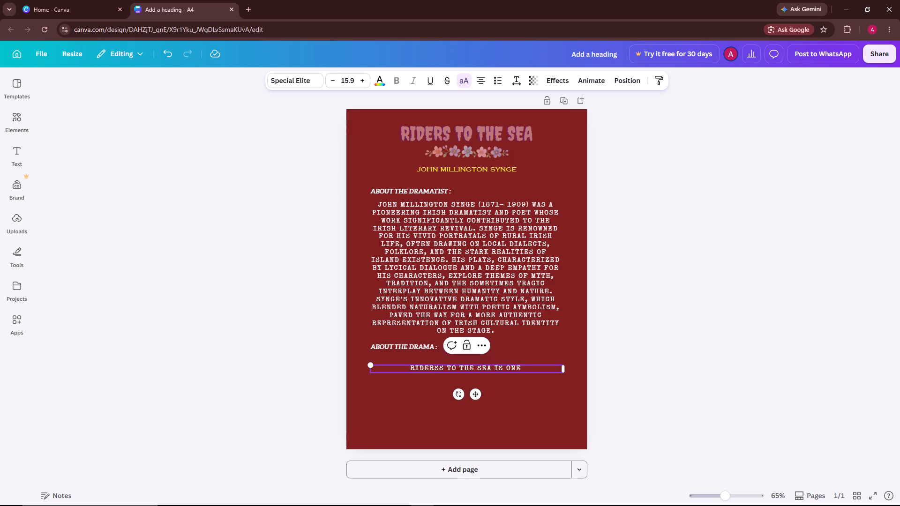
key(o)
text(f)
key(space)
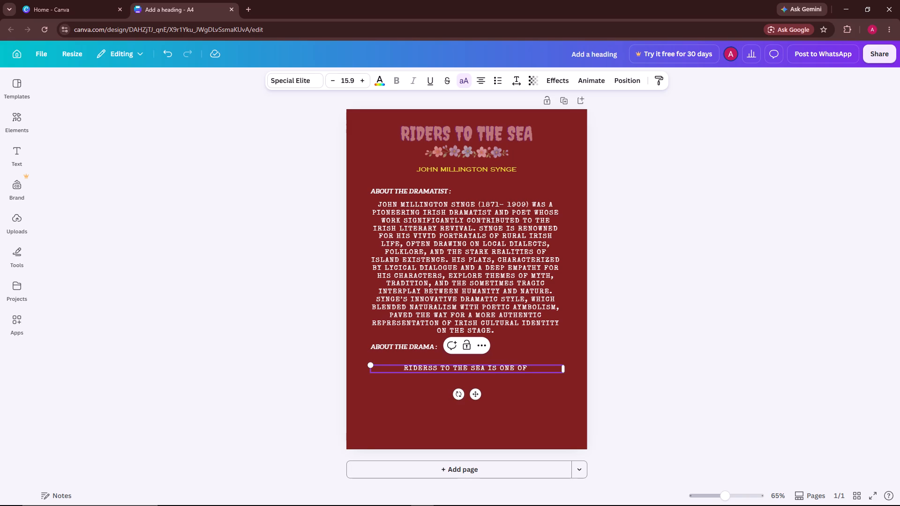
text(syn)
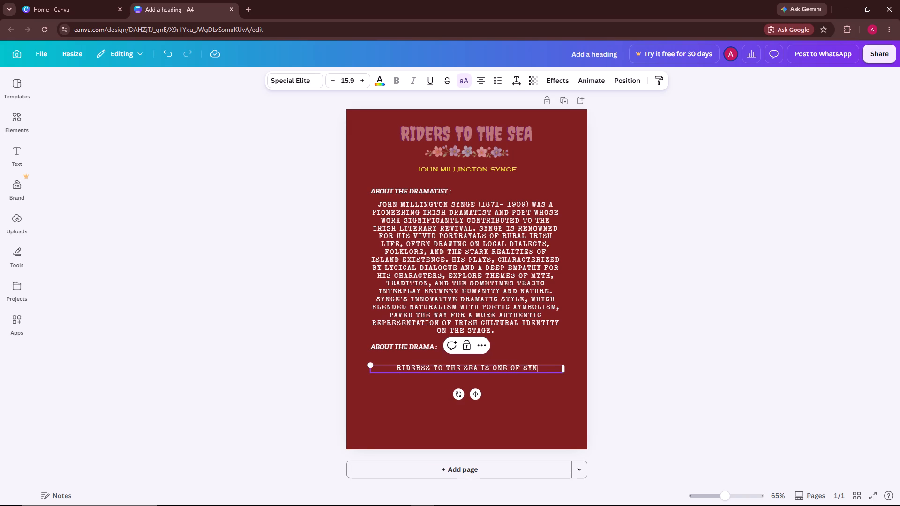
text(ges)
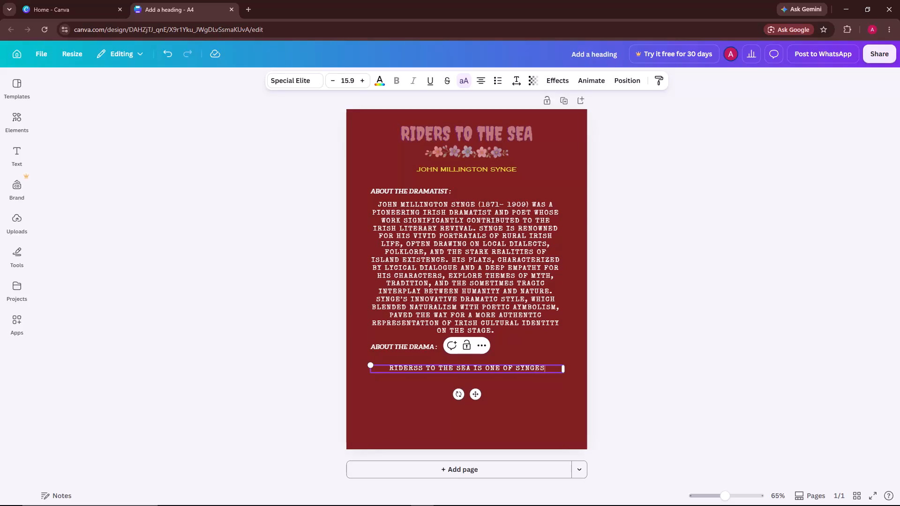
key(space)
text(mo)
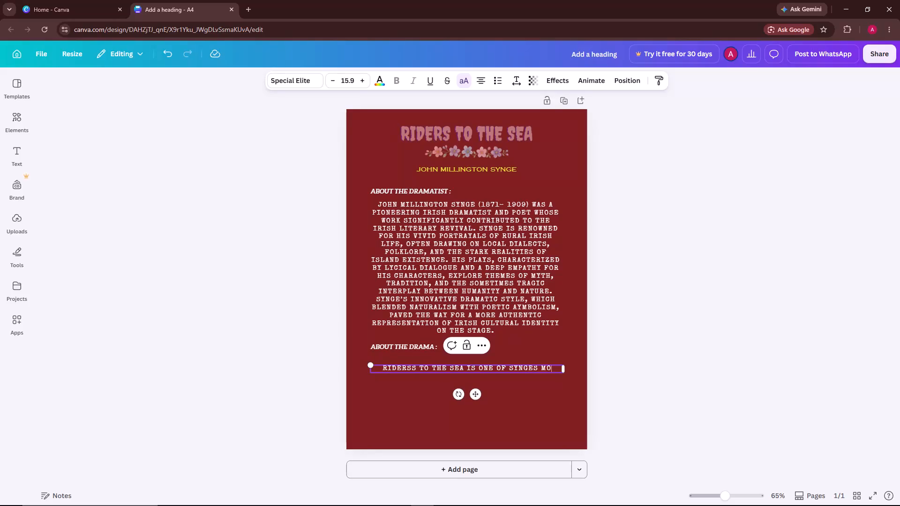
text(st)
key(space)
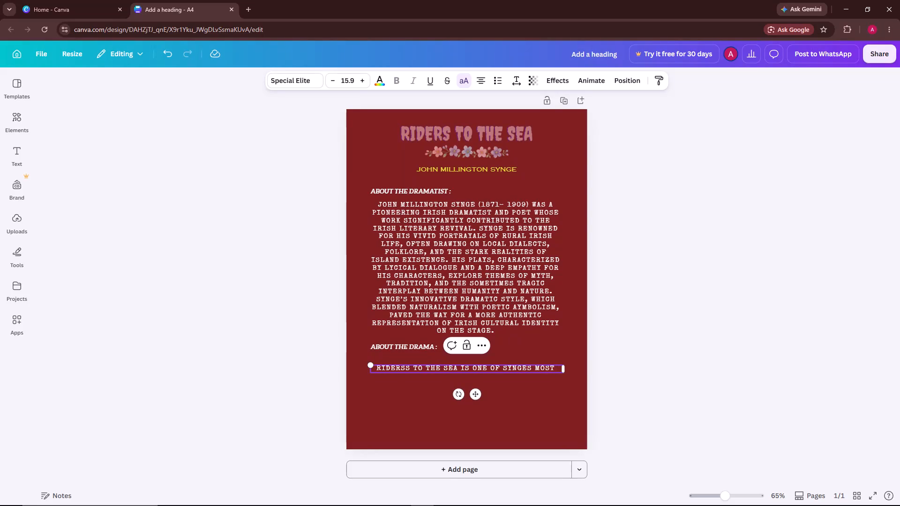
text(cele)
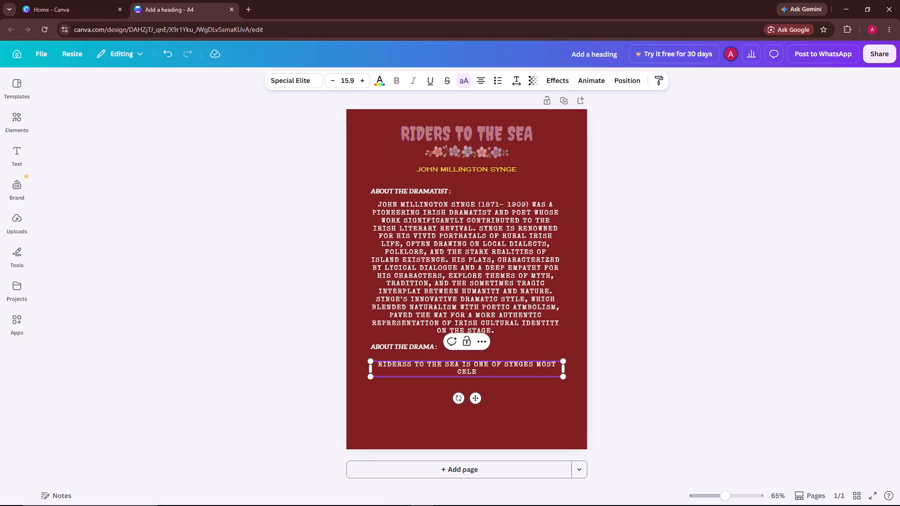
text(bra)
text(ted)
key(space)
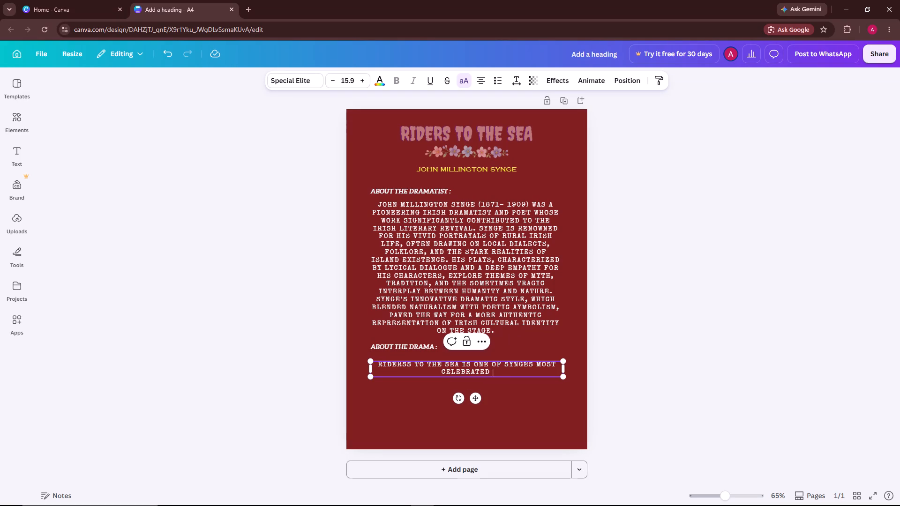
text(one)
key(minus)
text(ac)
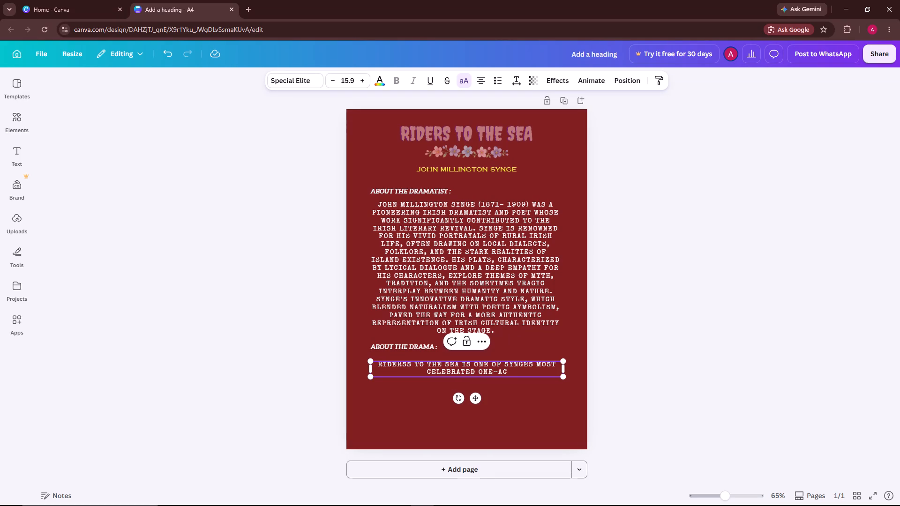
text(t)
key(space)
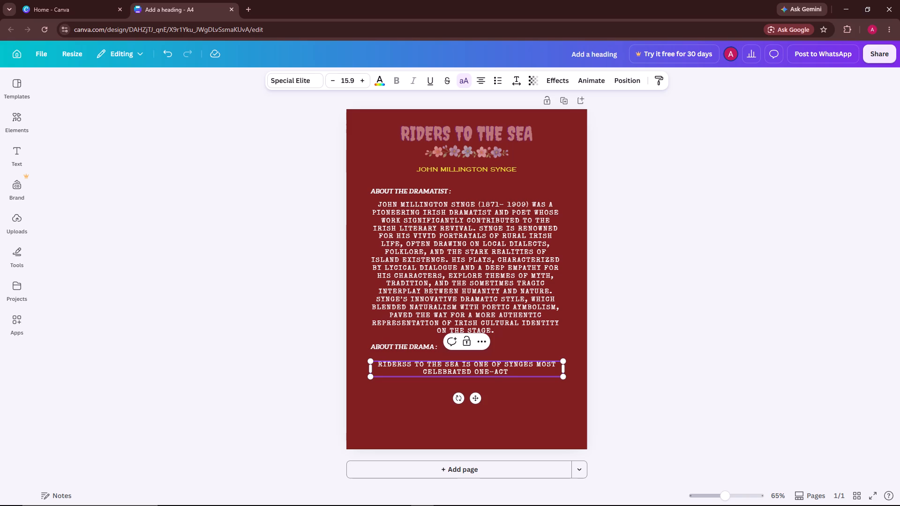
text(plat)
key(BackSpace)
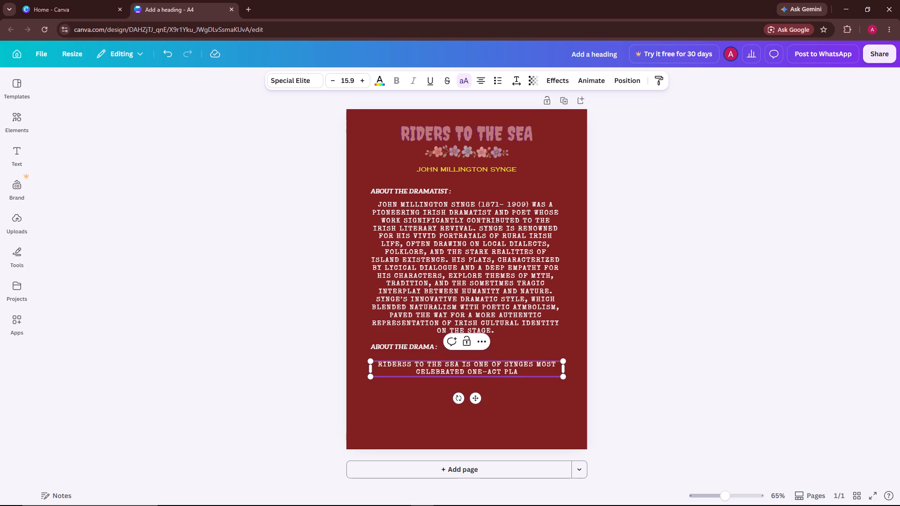
text(ys.)
key(space)
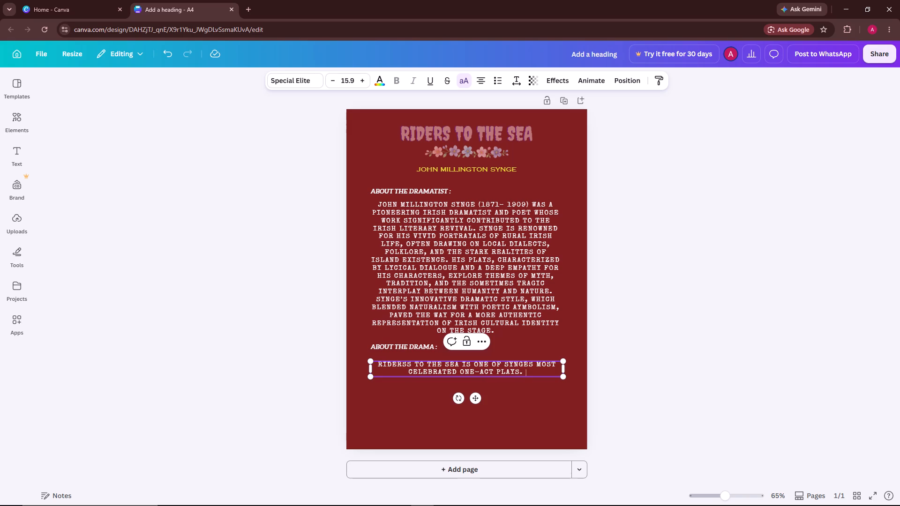
Continue the description below "ABOUT THE DRAMA :" with "set on a remote aran island backdrop,".
text(sr)
key(BackSpace)
text(et)
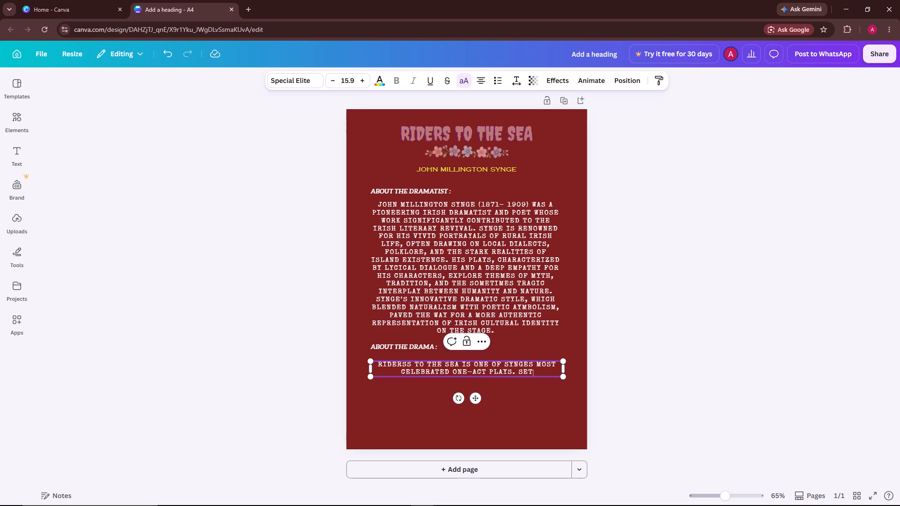
key(space)
text(on a)
key(space)
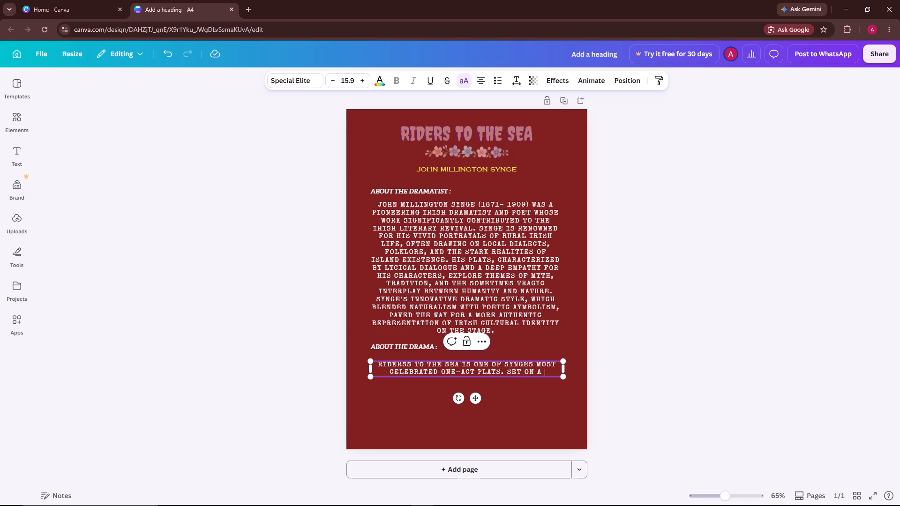
text(remote)
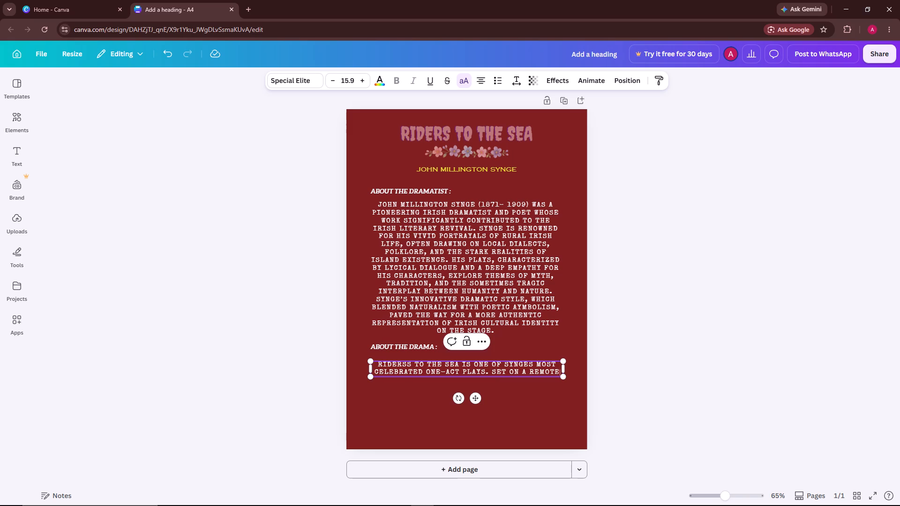
key(space)
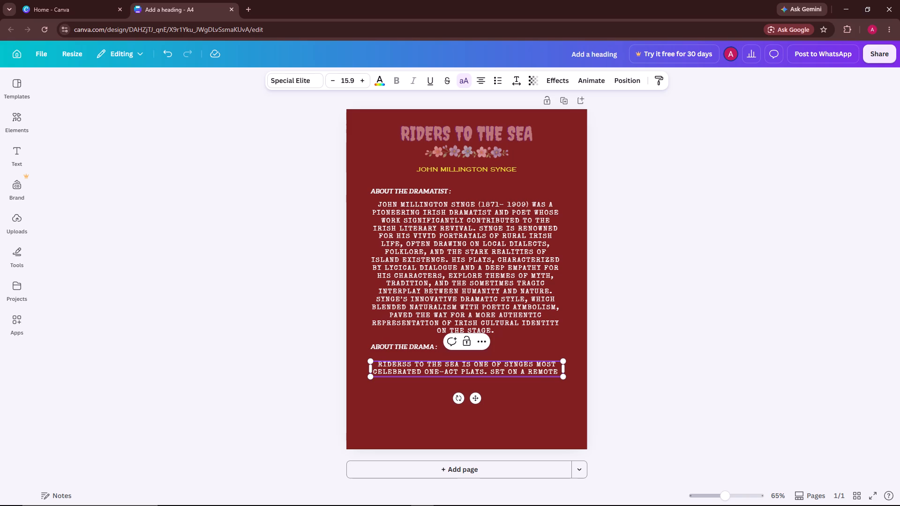
text(aran)
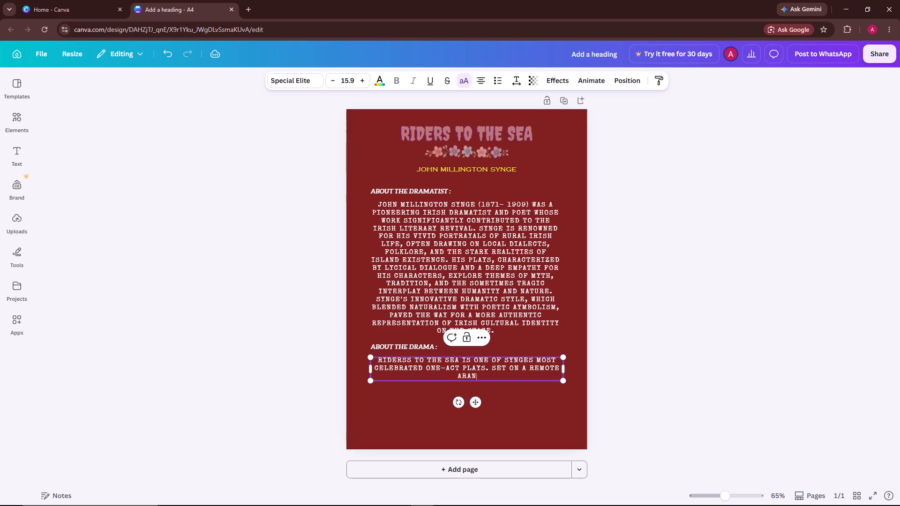
key(space)
text(is)
text(land)
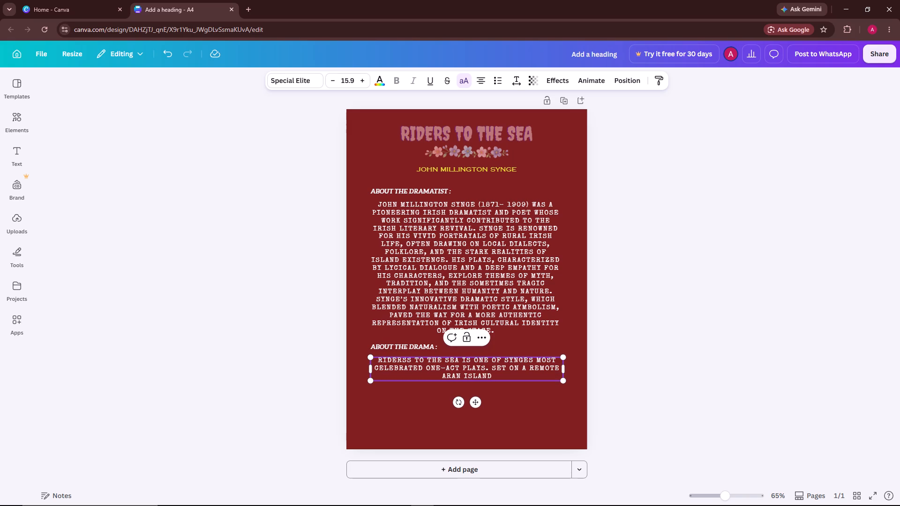
key(space)
text(ba)
text(ck)
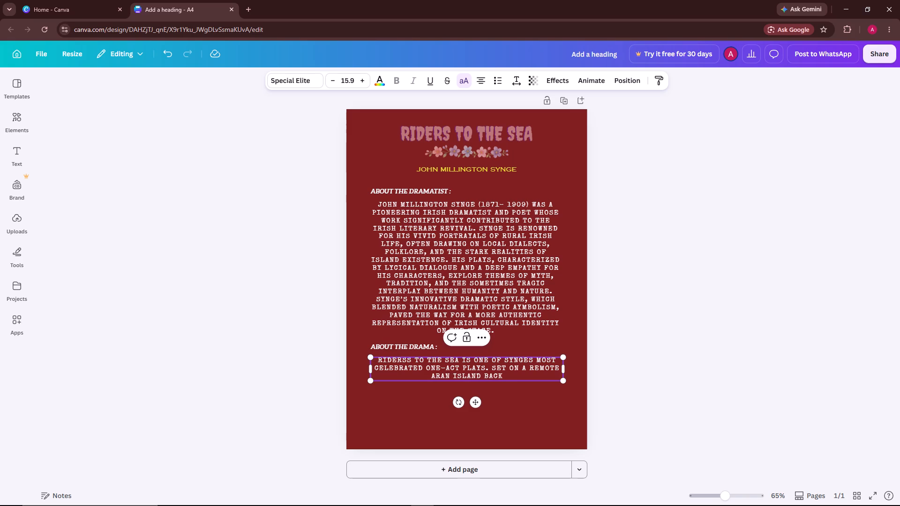
text(dro)
text(p,)
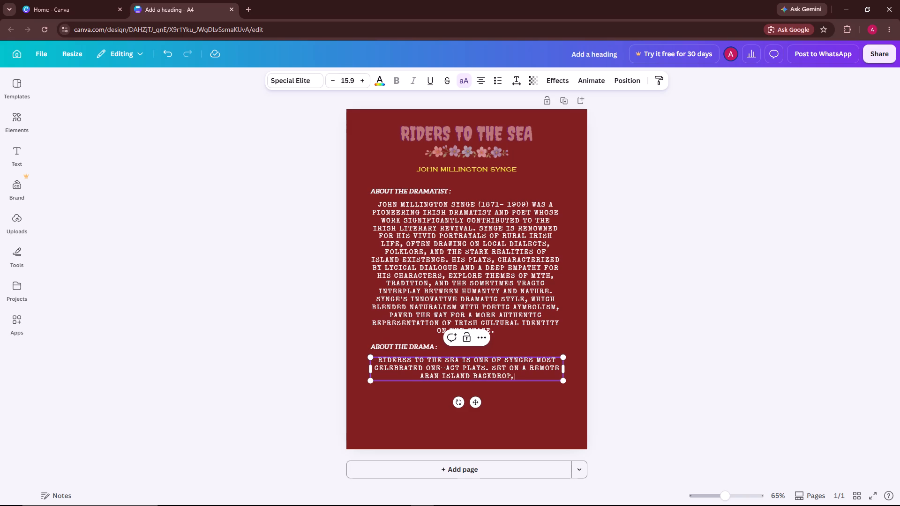
key(space)
Add "the play centers on the relentless struggle of an irish family" to the end of the drama description.
text(the play)
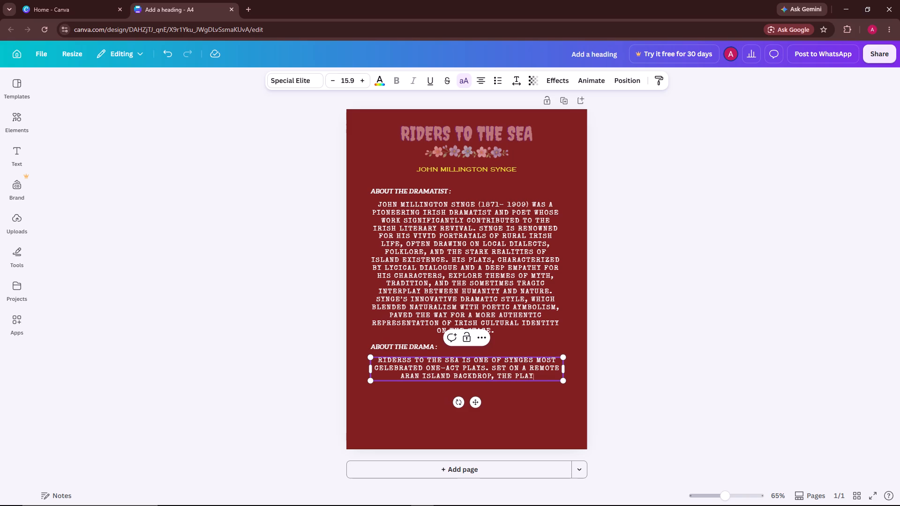
key(space)
text(cen)
text(ter)
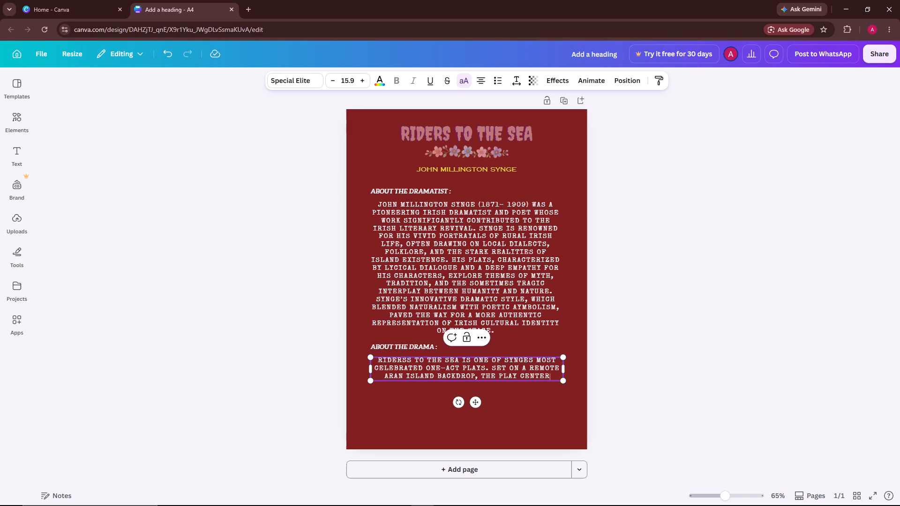
key(s)
key(space)
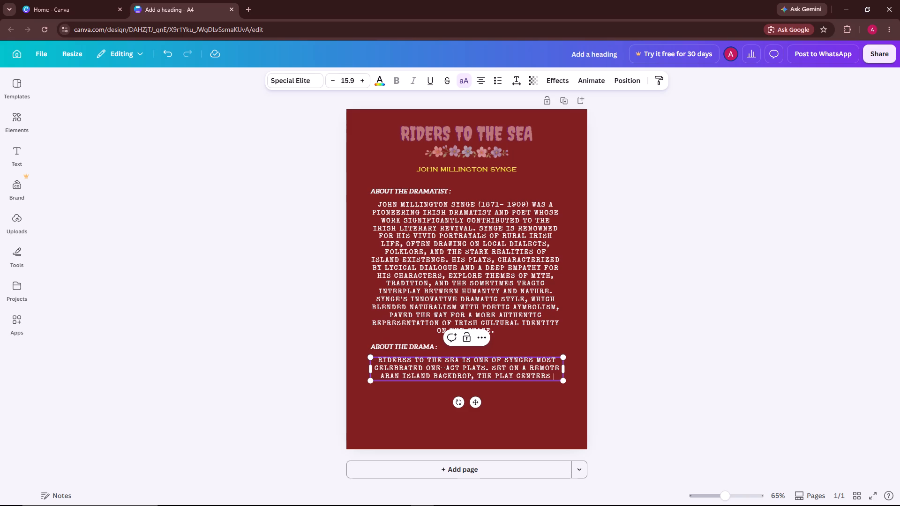
text(on the)
key(space)
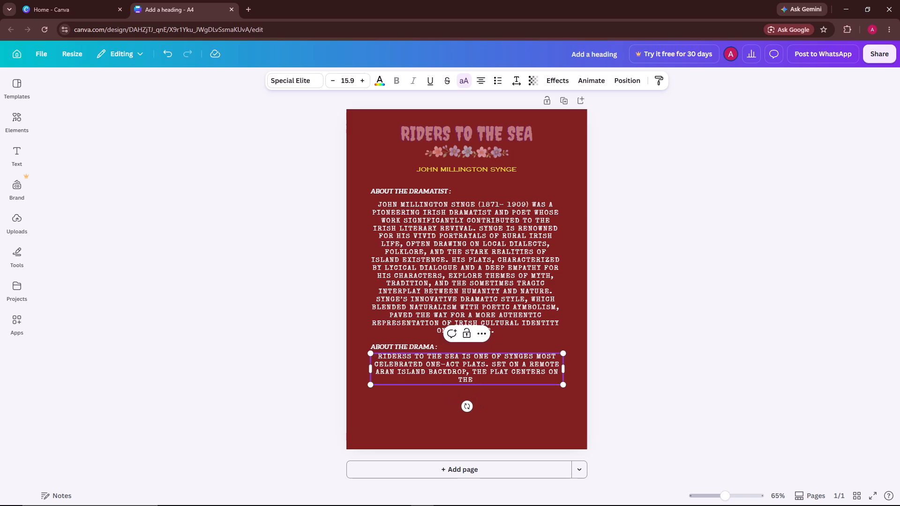
text(re)
text(lents)
key(BackSpace)
key(l)
text(ess)
key(space)
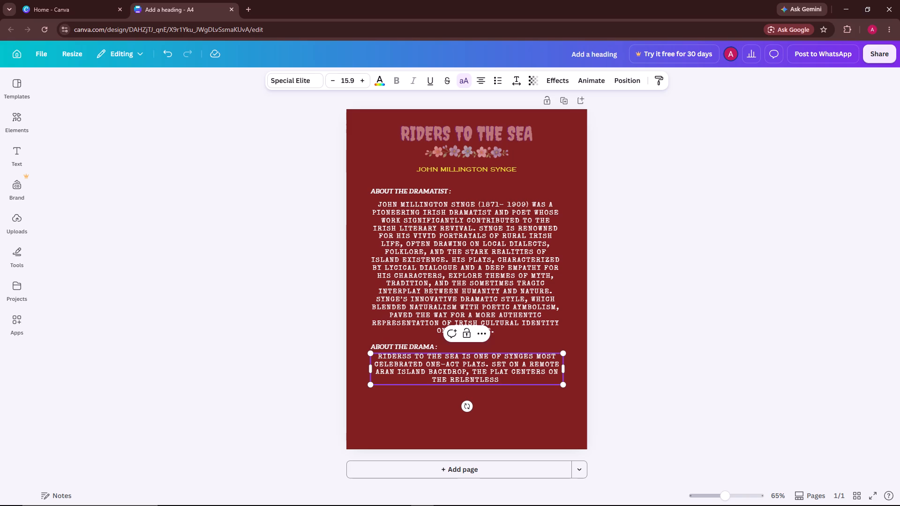
text(str)
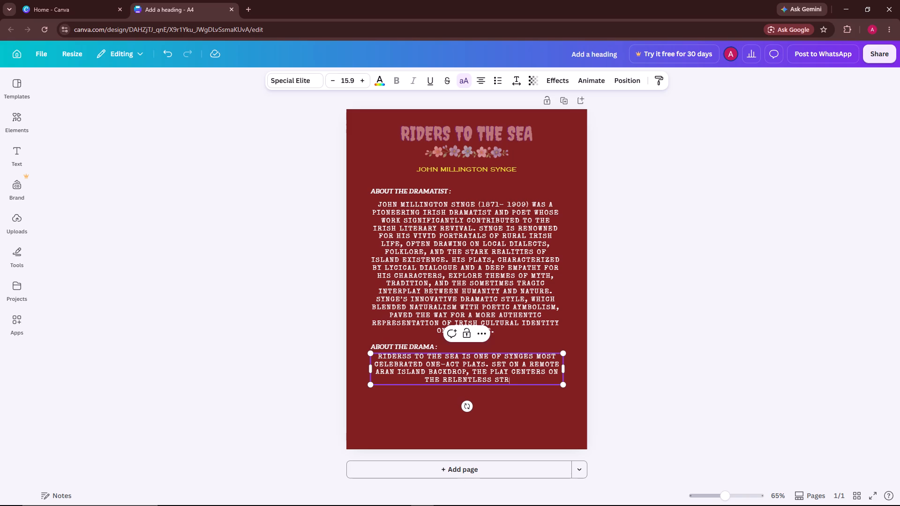
text(ugg)
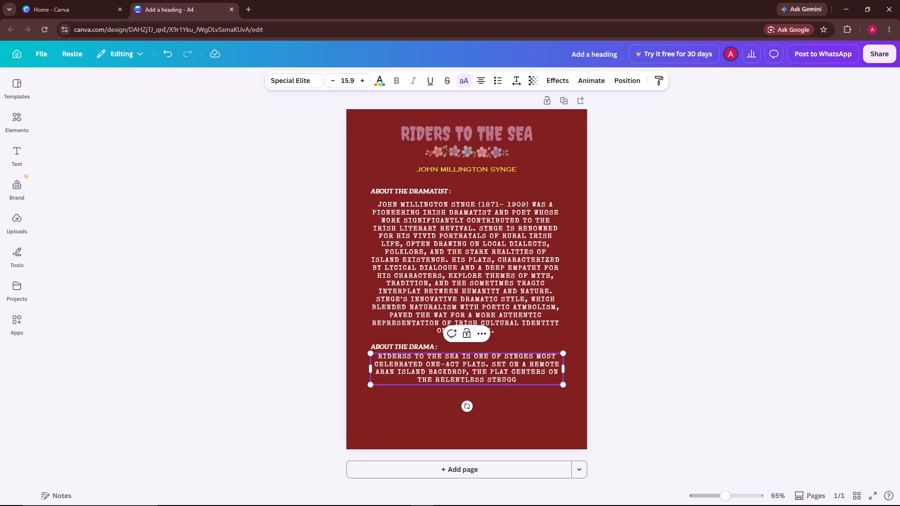
text(le)
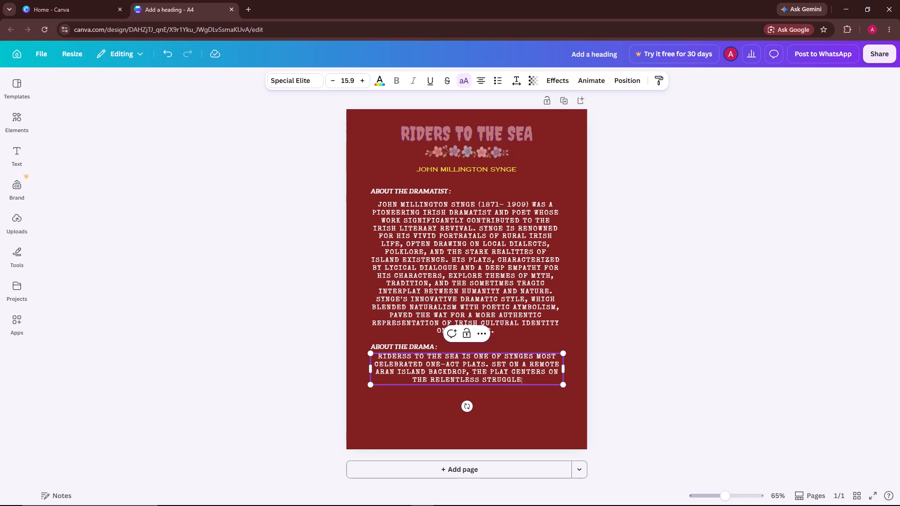
key(space)
text(of an)
key(space)
text(irish)
key(space)
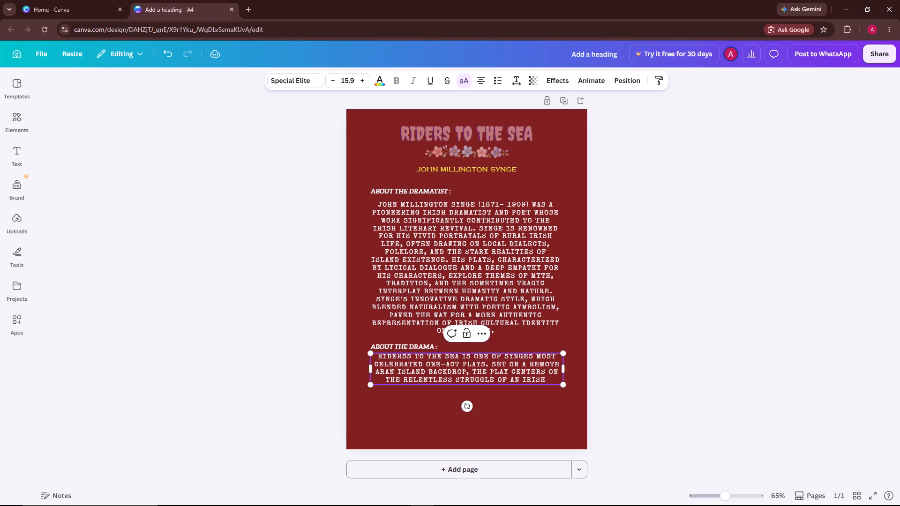
text(family)
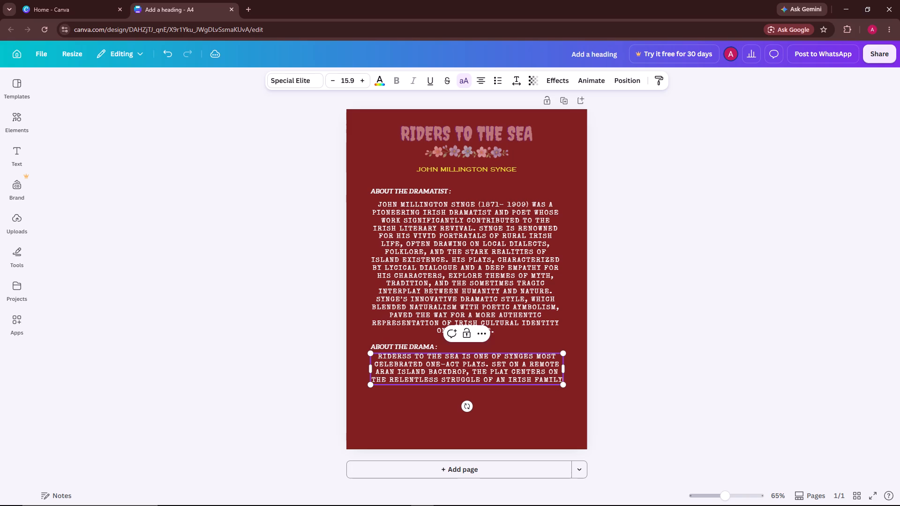
key(space)
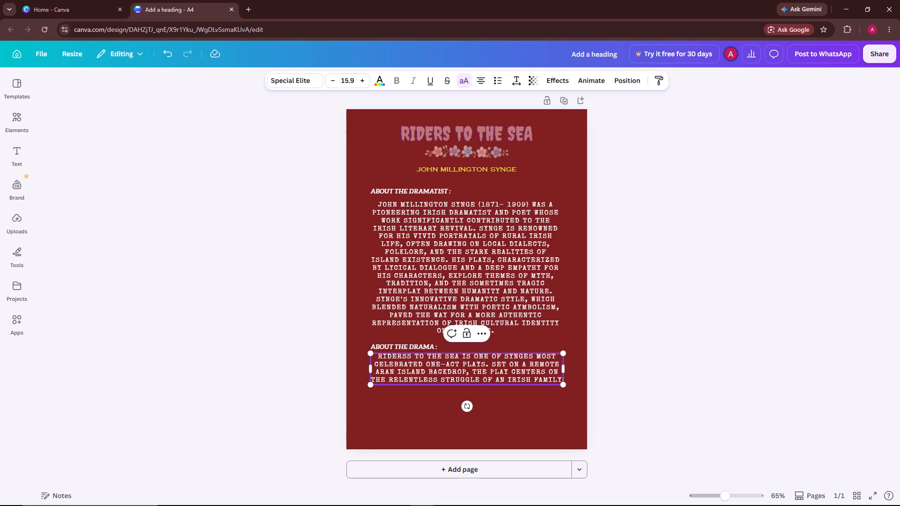
Complete the drama description's second sentence with "against the overwhelming force of the sea.".
text(against)
key(space)
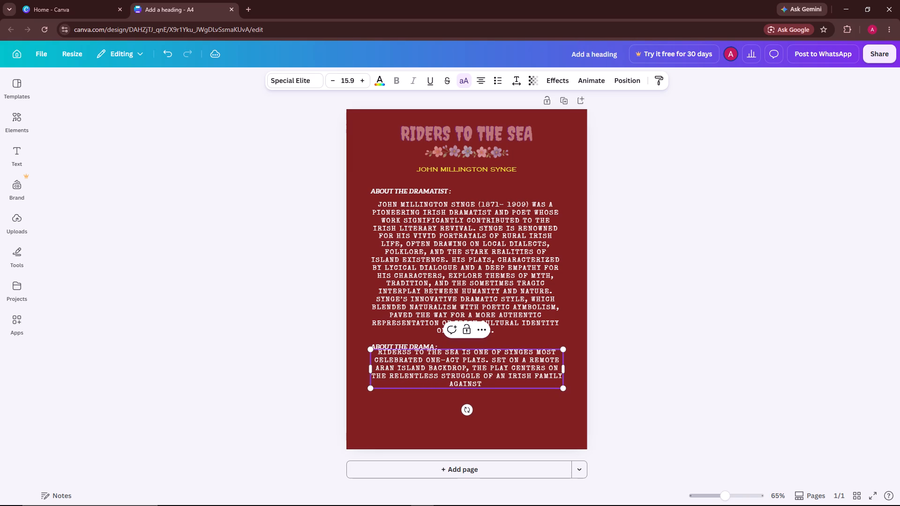
text(the)
key(space)
text(over)
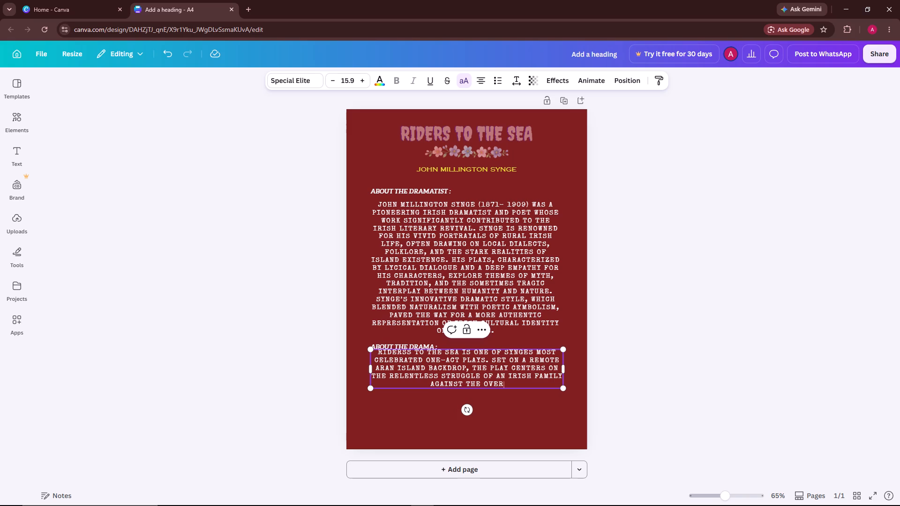
text(wh)
text(el)
text(ming)
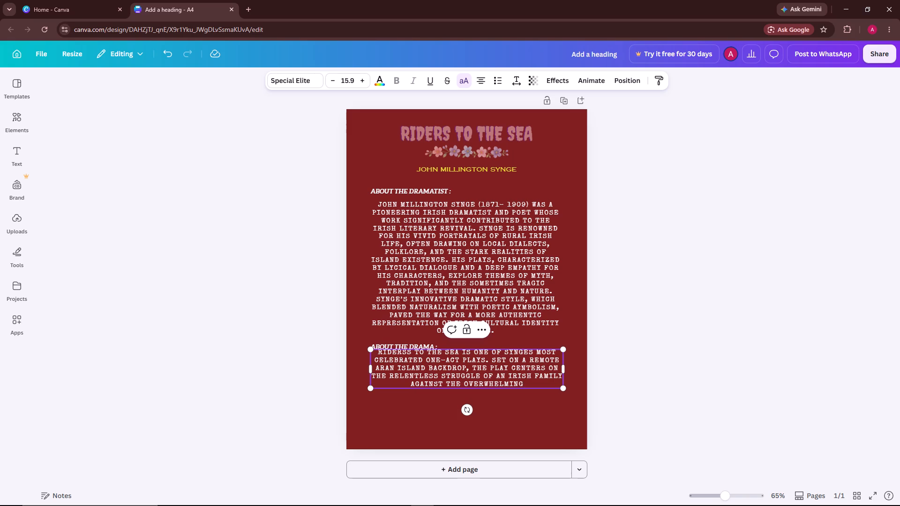
key(space)
text(g)
key(BackSpace)
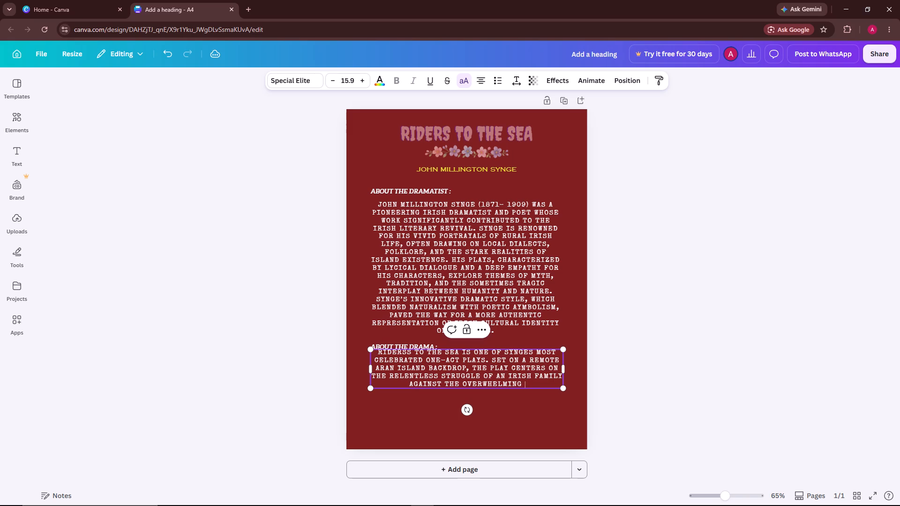
text(for)
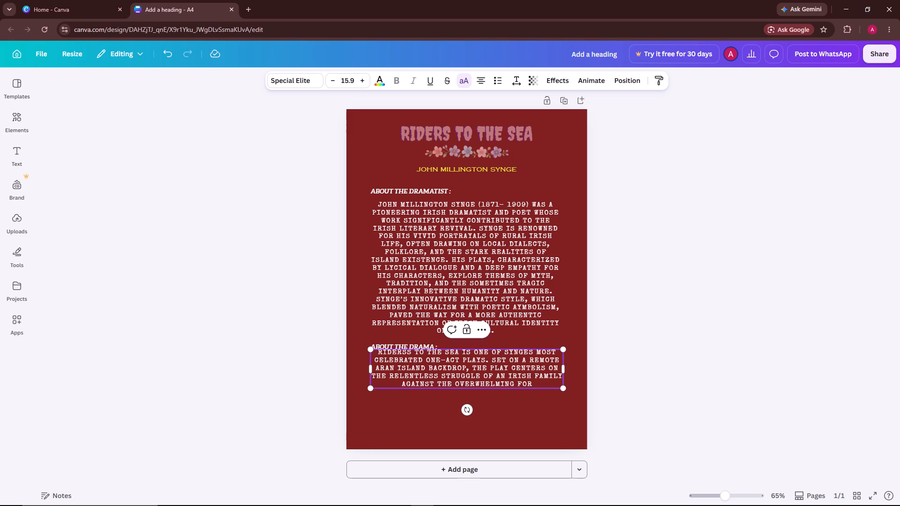
text(ce)
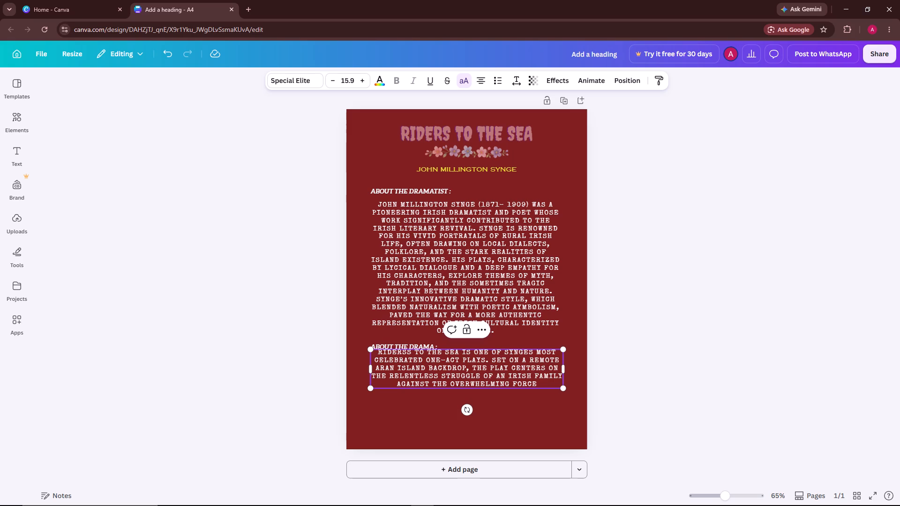
key(space)
text(of the)
key(space)
text(sea)
text(.)
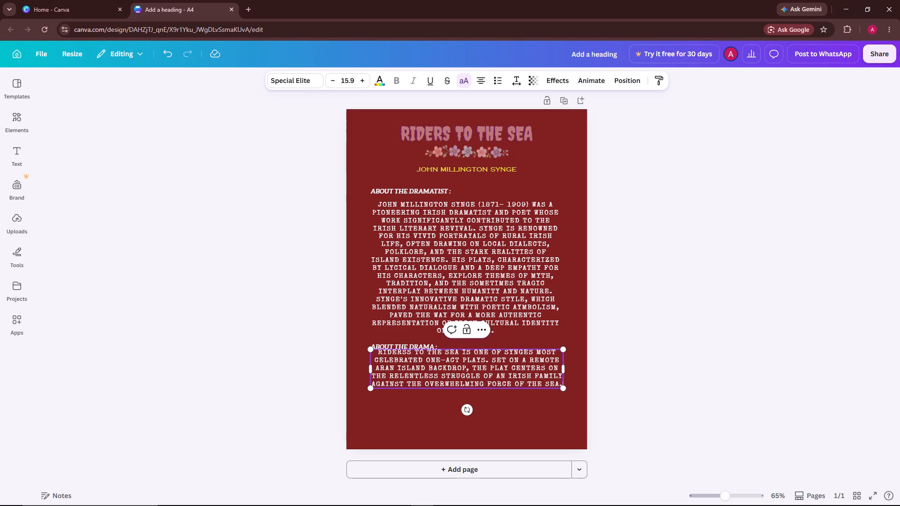
key(space)
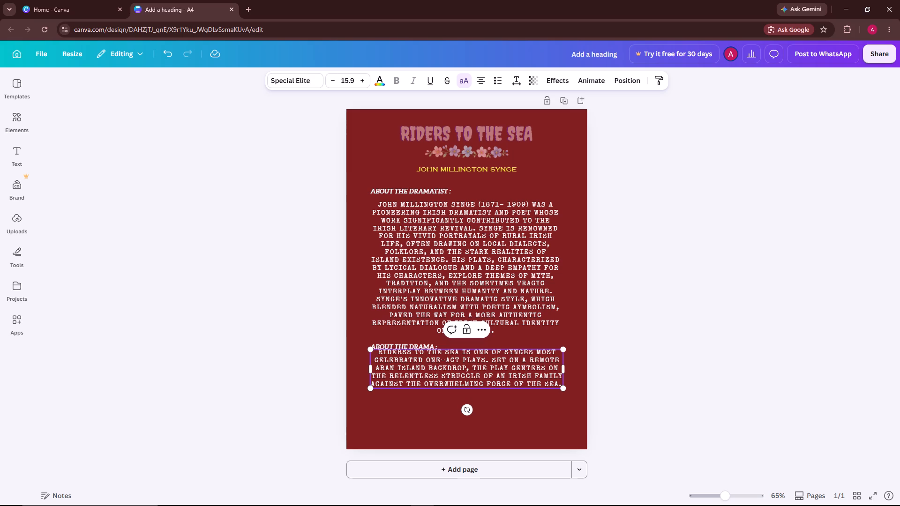
Start the third sentence of the drama description with "the elderly mother,".
text(the)
key(space)
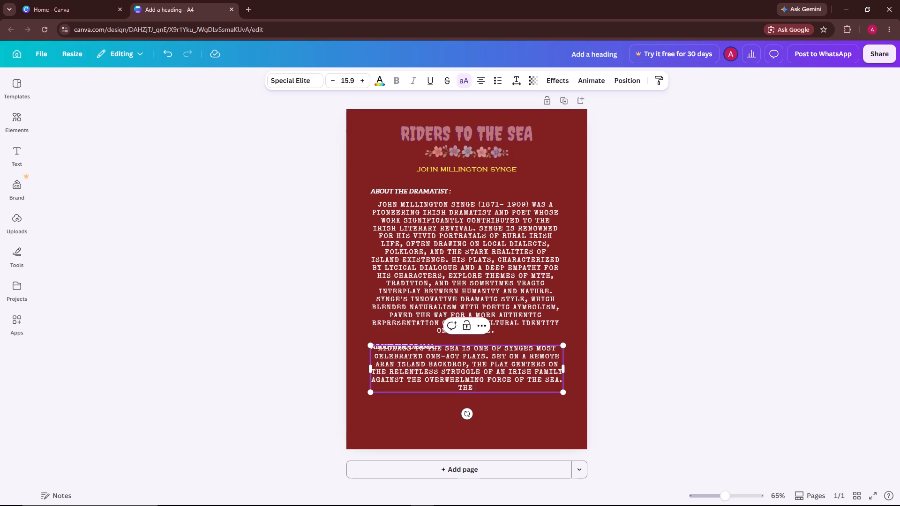
key(e)
text(lder)
key(BackSpace)
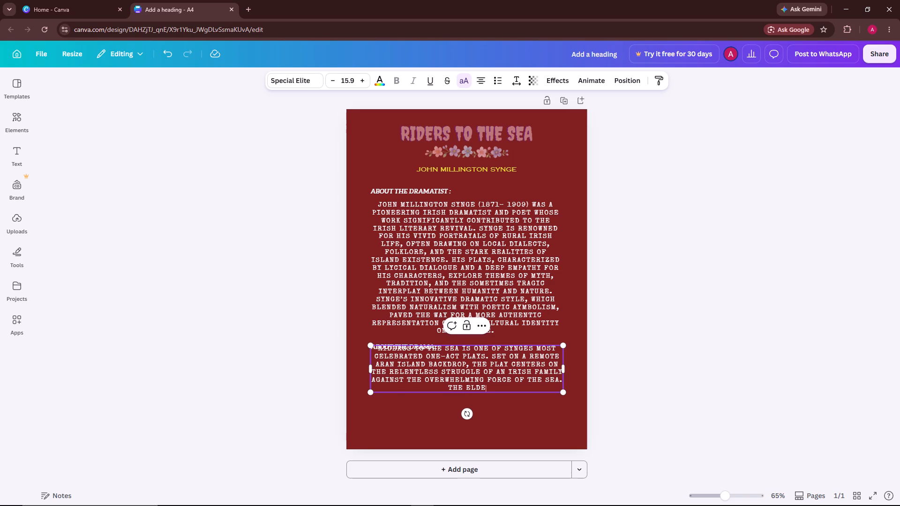
key(r)
key(l)
key(y)
key(space)
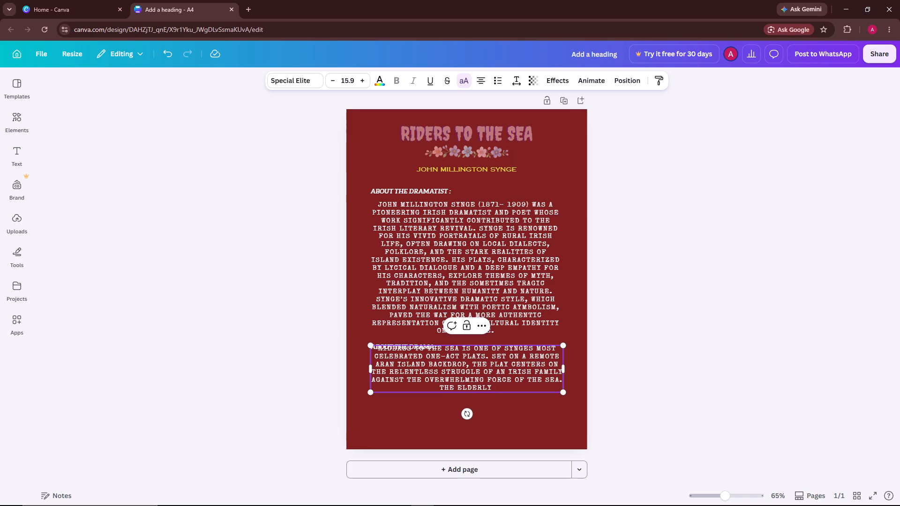
text(mother)
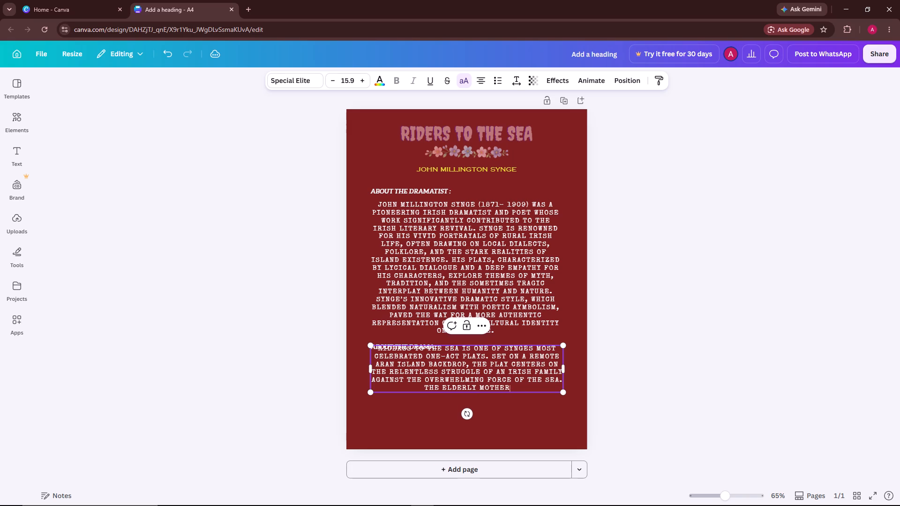
key(space)
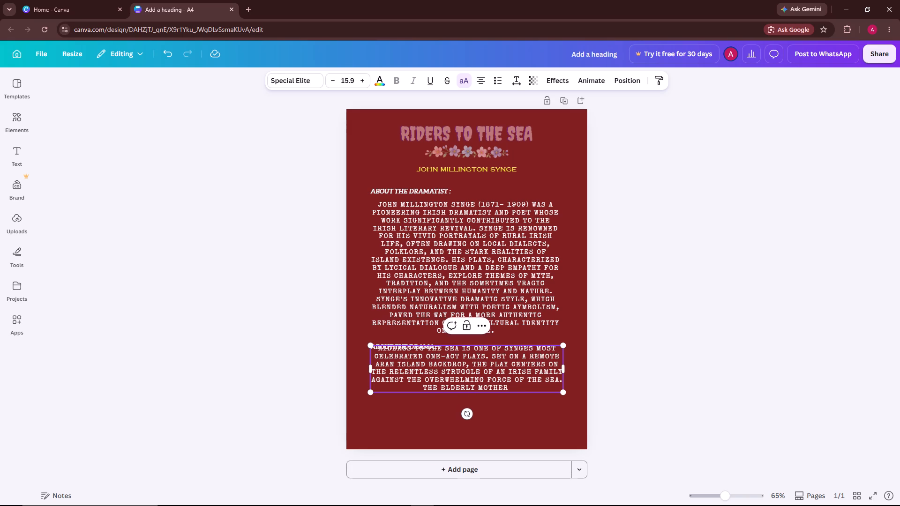
key(BackSpace)
text(,)
key(space)
Continue the sentence about the elderly mother with "who has already lost many of her sons".
key(e)
key(BackSpace)
text(who)
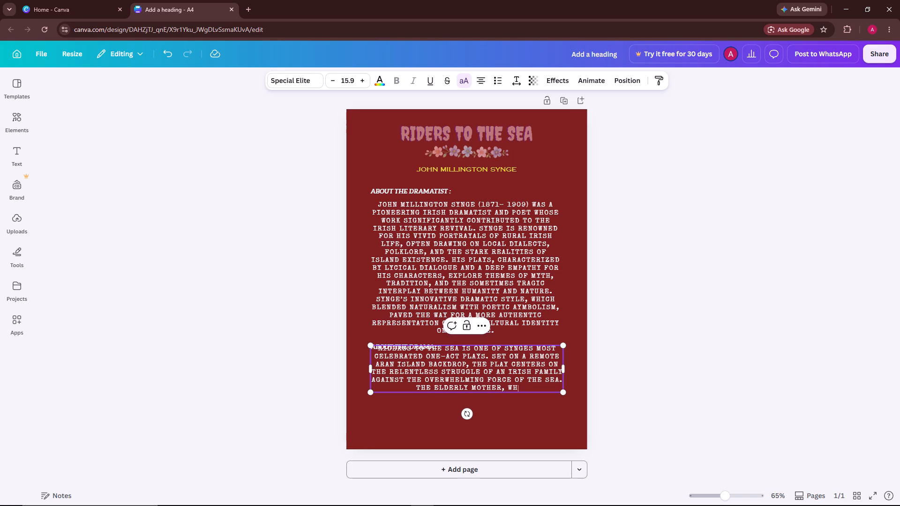
key(space)
text(has)
key(space)
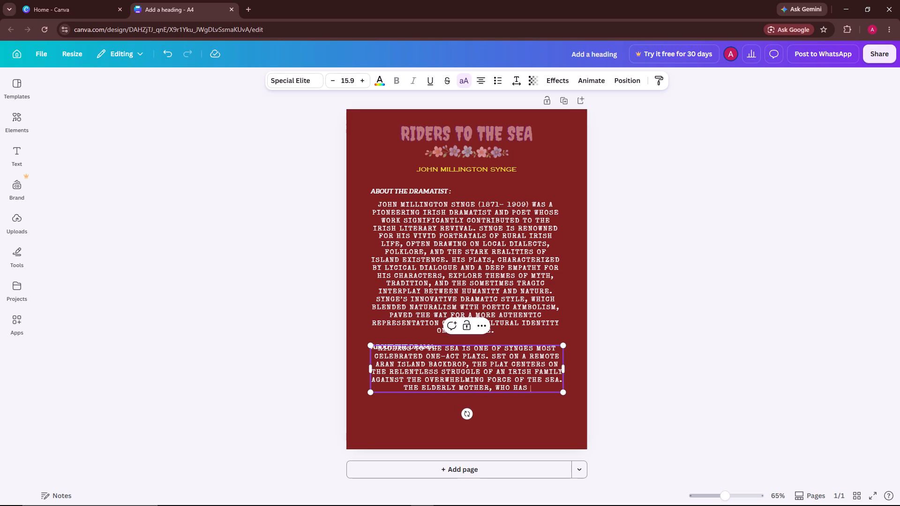
text(al)
key(r)
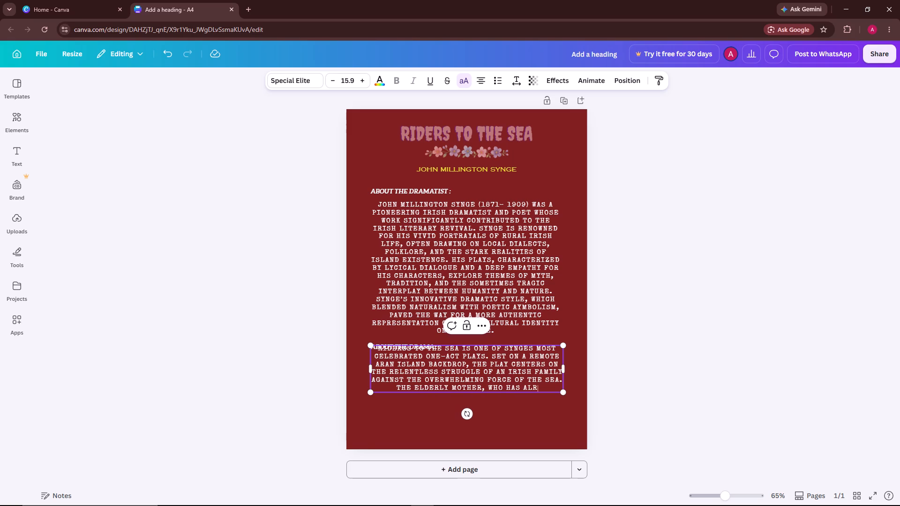
text(eady)
key(space)
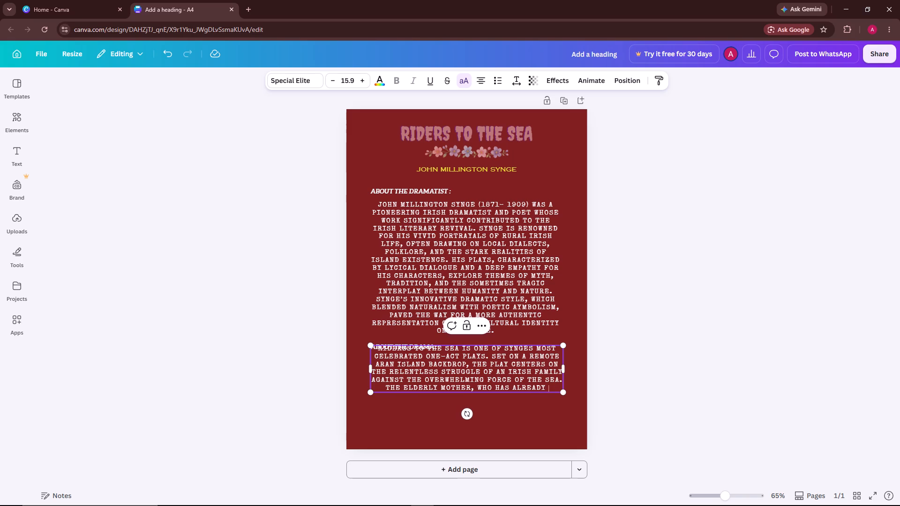
text(lost)
key(space)
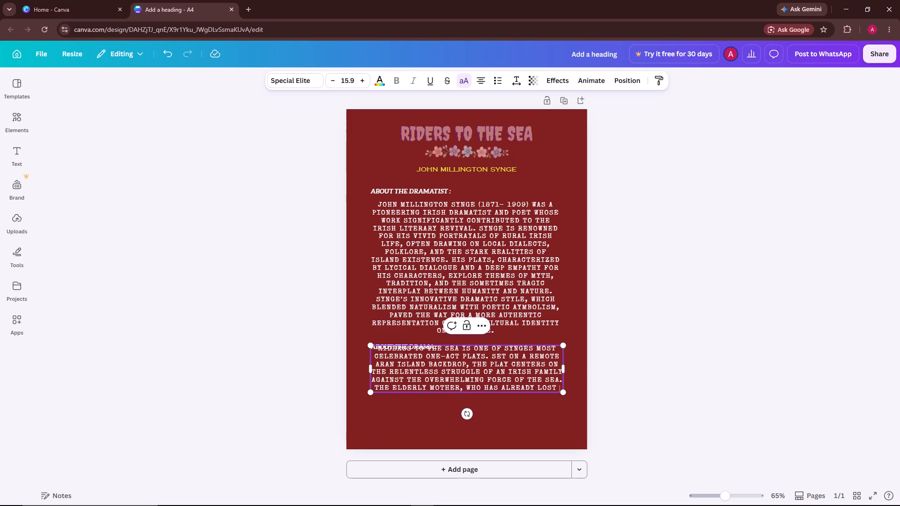
text(many of her)
key(space)
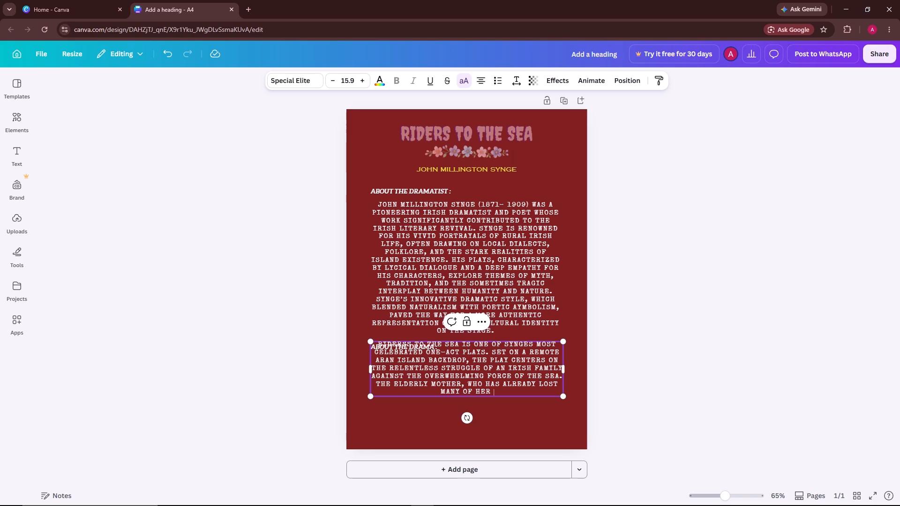
text(son)
key(s)
Complete the drama description's third sentence with "to the treacherous waves.".
key(space)
text(to)
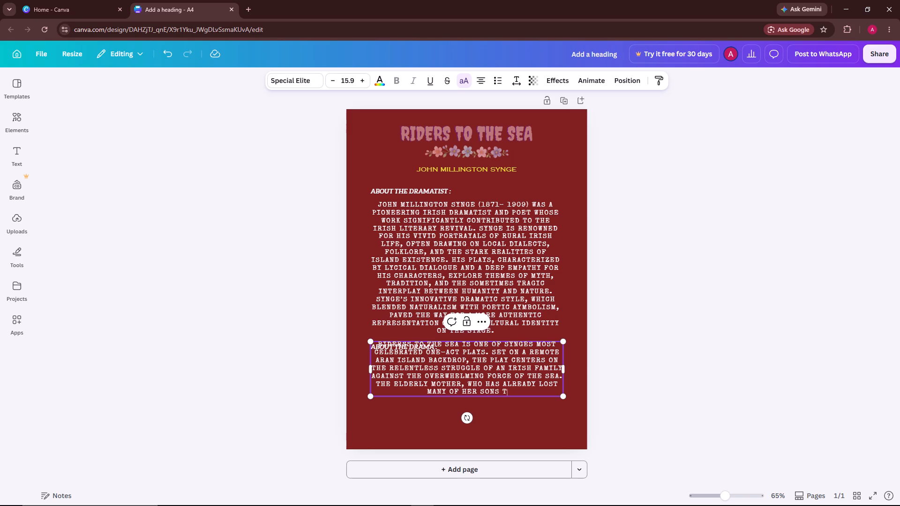
key(space)
text(the)
key(space)
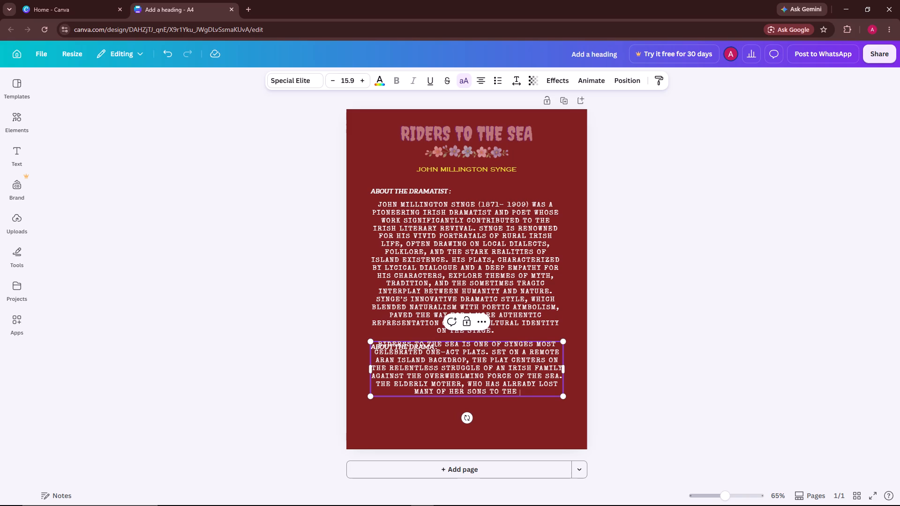
text(tr)
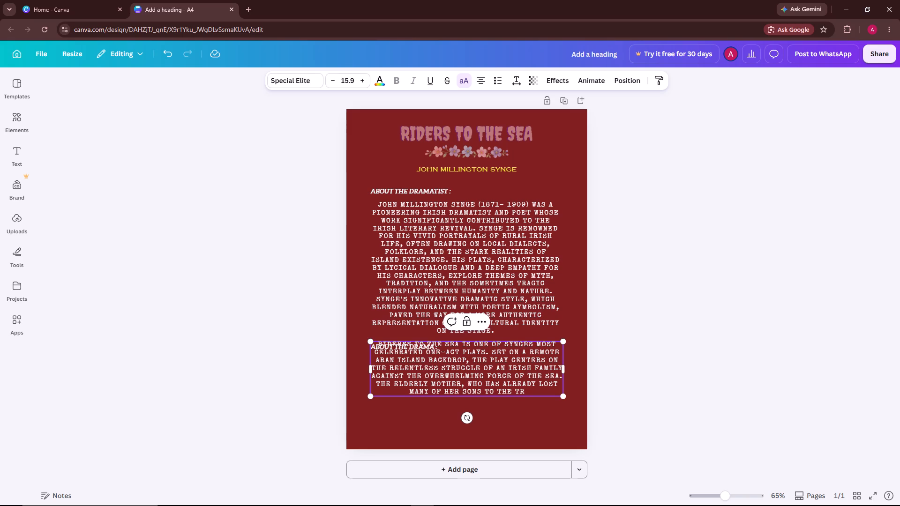
text(ea)
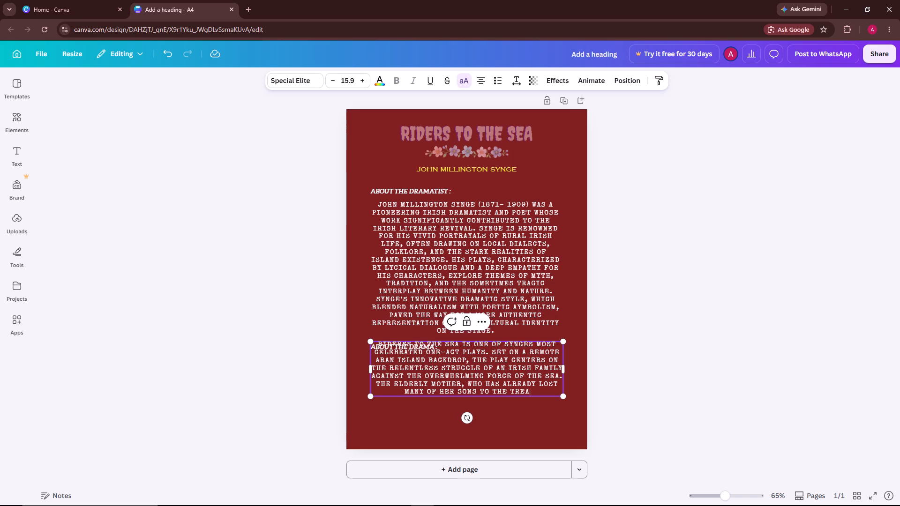
text(ch)
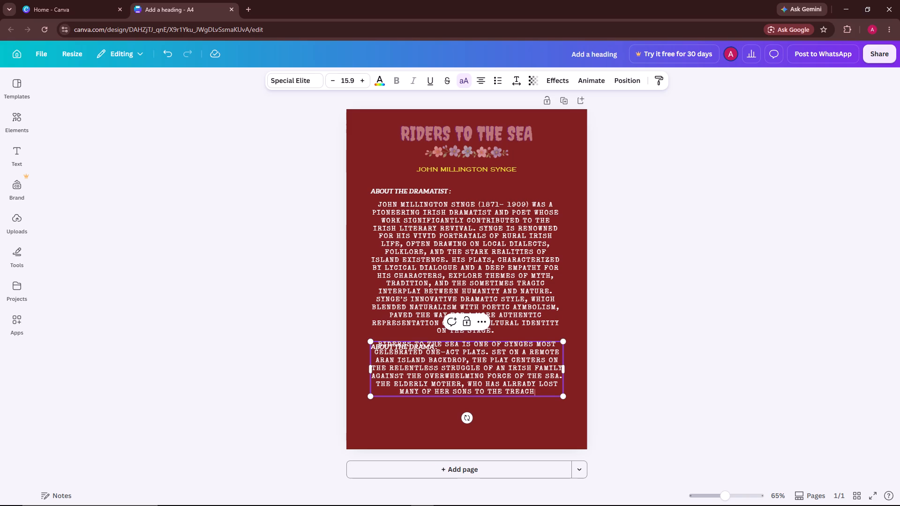
key(e)
text(rous)
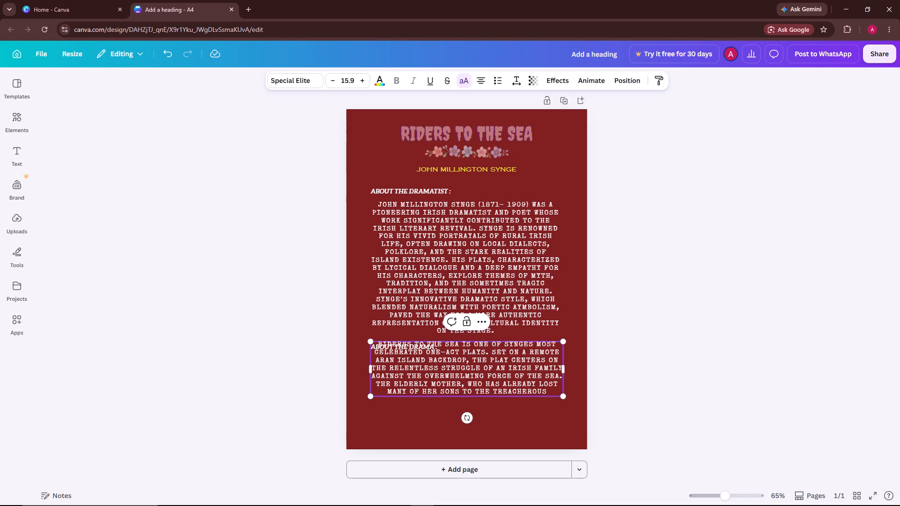
key(space)
text(wav)
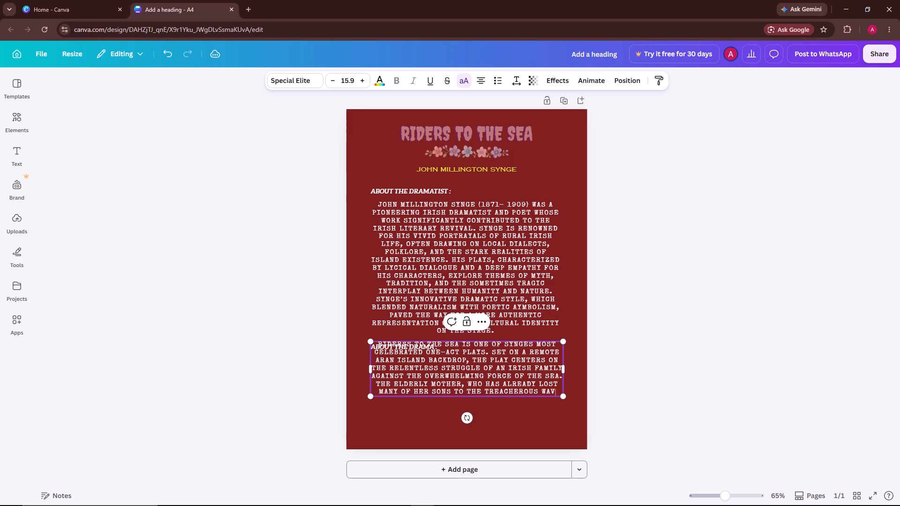
text(es)
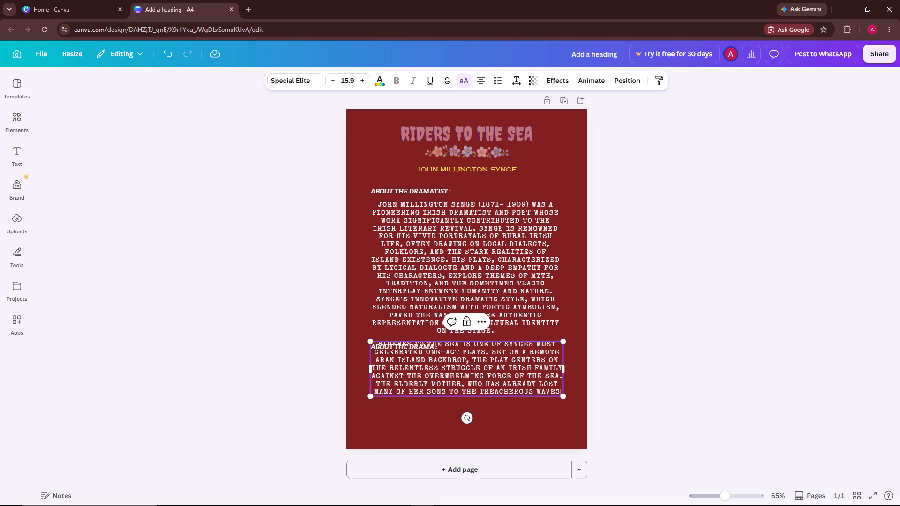
key(comma)
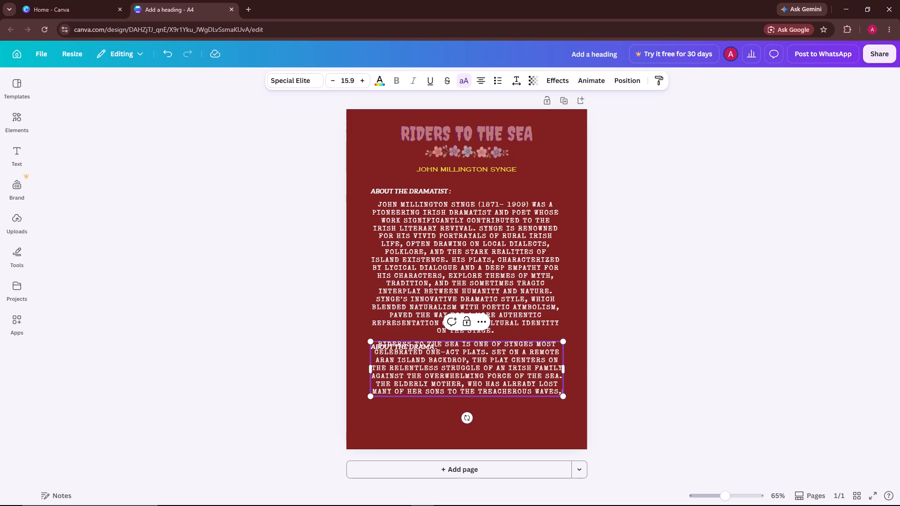
key(BackSpace)
key(period)
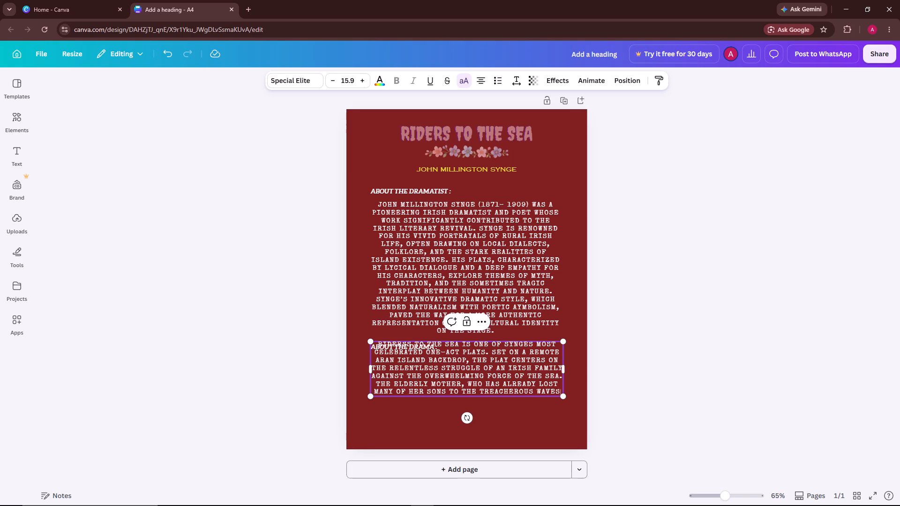
key(space)
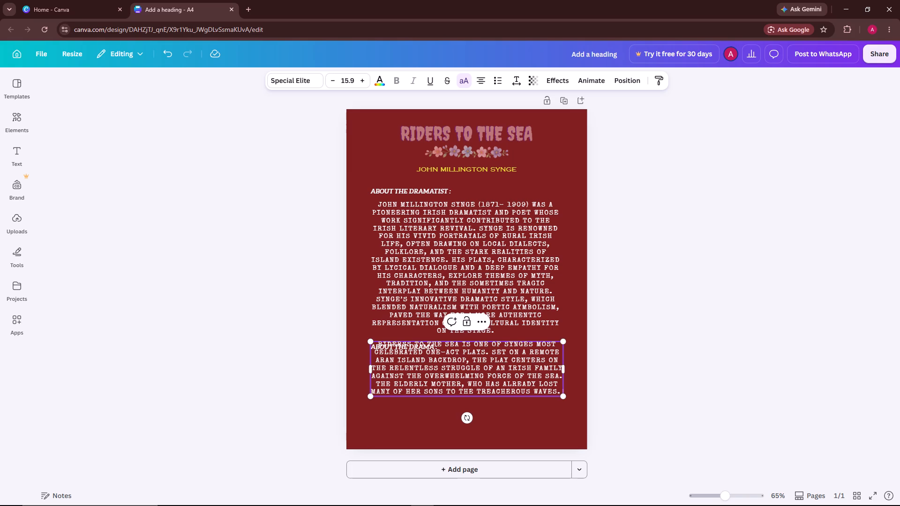
text(th)
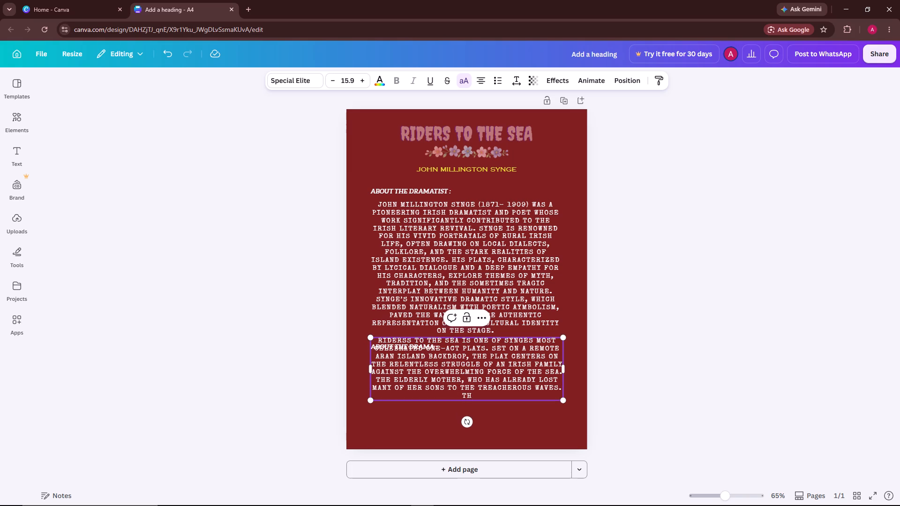
text(rough)
key(space)
text(its)
key(space)
text(stark)
key(space)
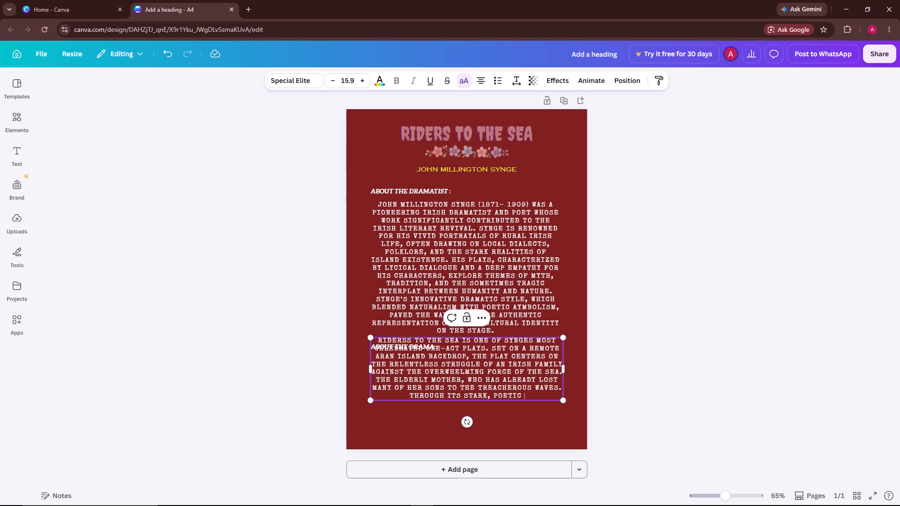
text(lang)
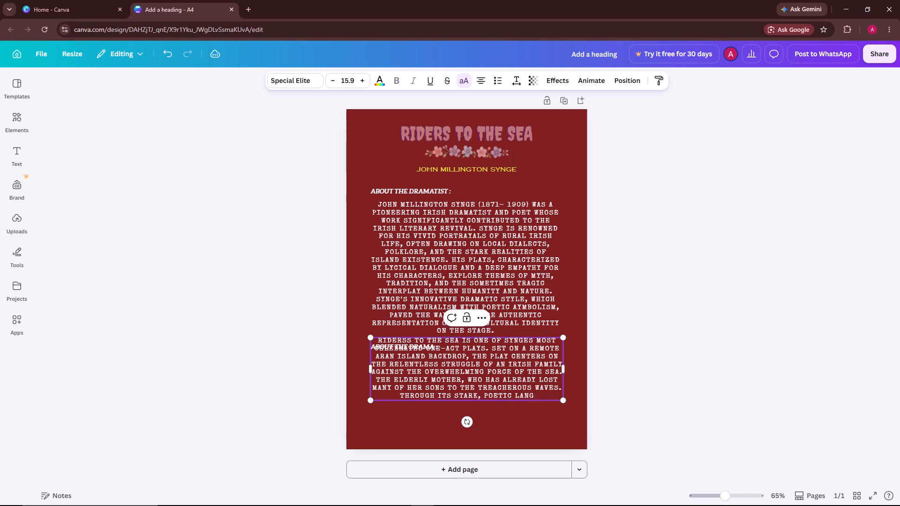
text(ua)
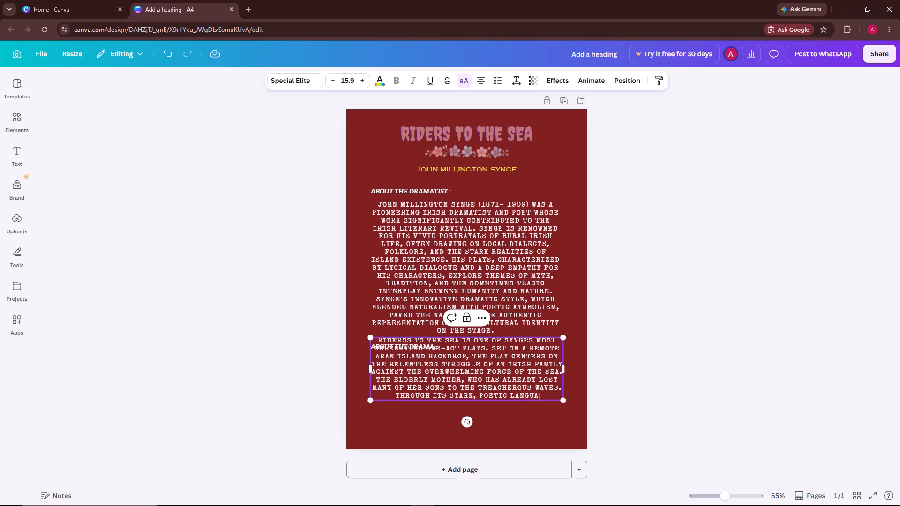
text(ge)
key(space)
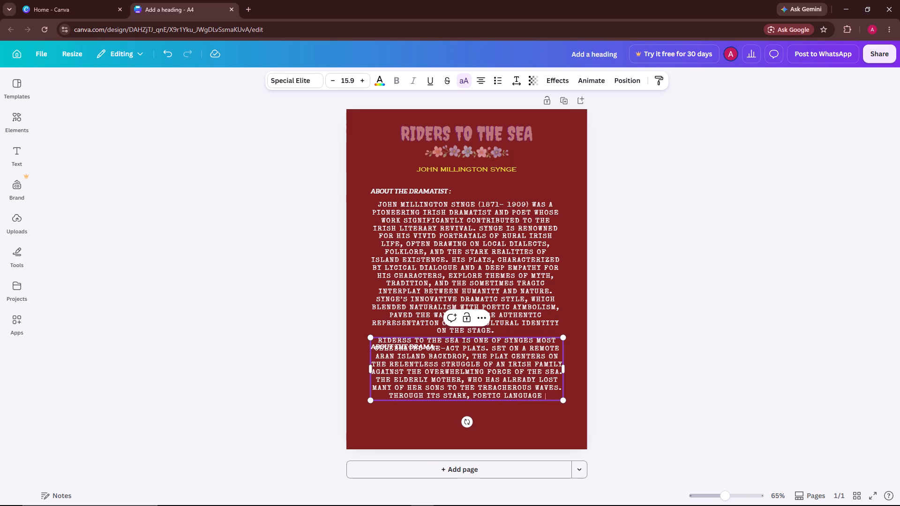
text(and)
key(space)
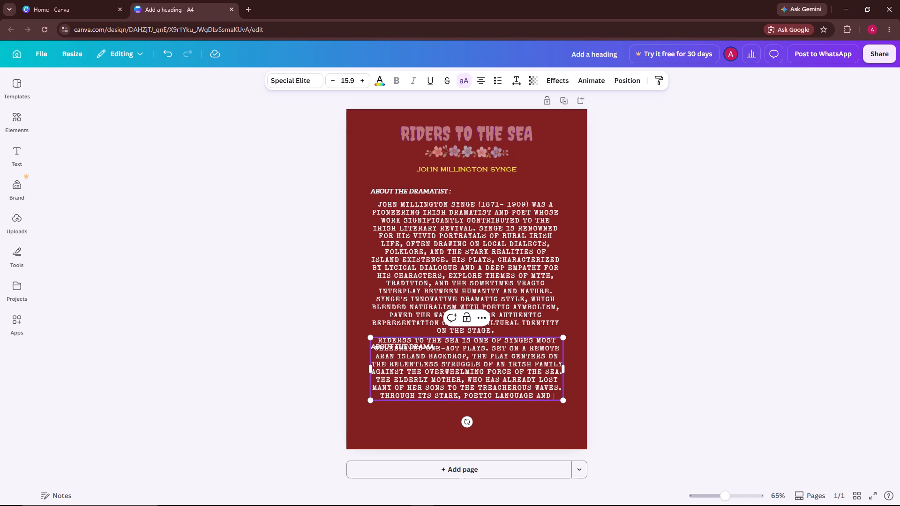
Add "atmospheric intensity," to the fourth sentence of the drama description.
text(at)
text(mo)
key(s)
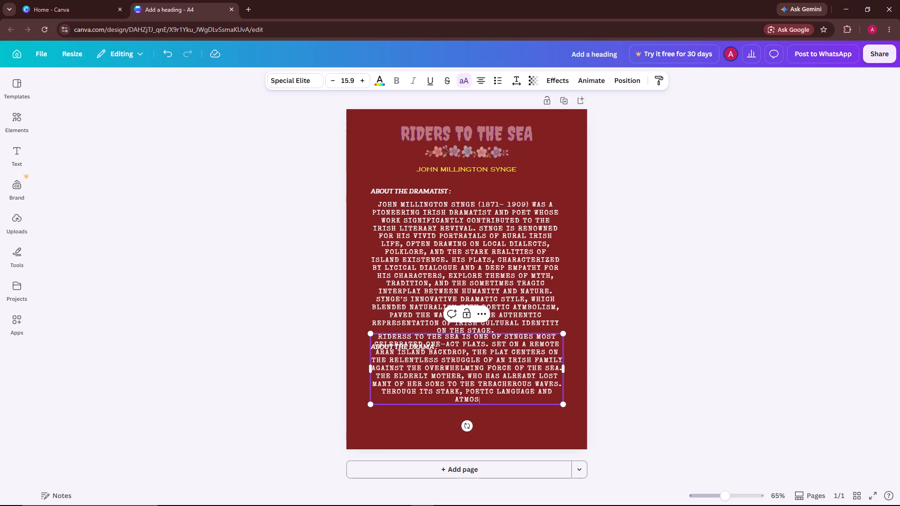
text(ph)
text(eric)
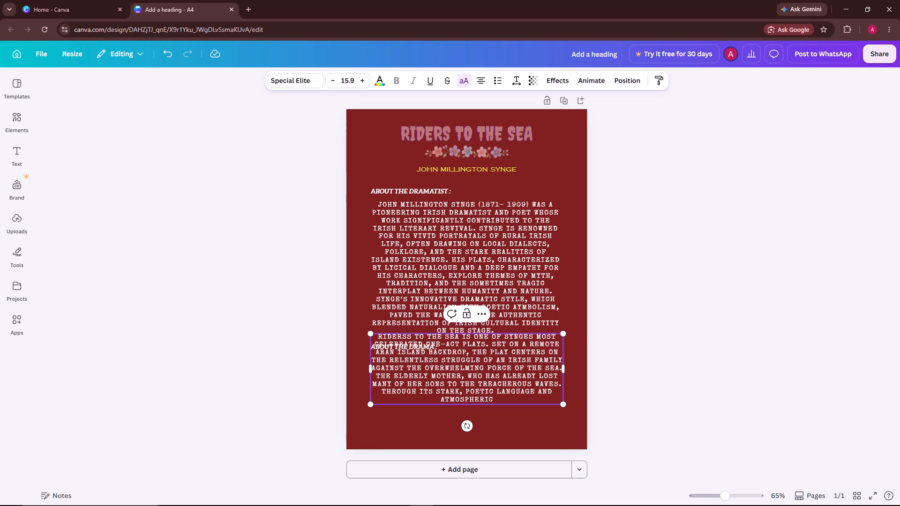
key(space)
text(inte)
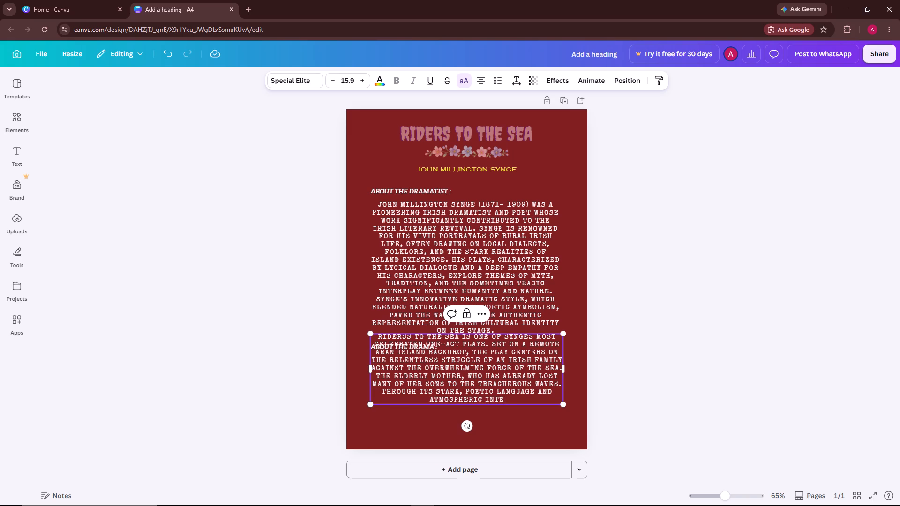
key(n)
text(sity)
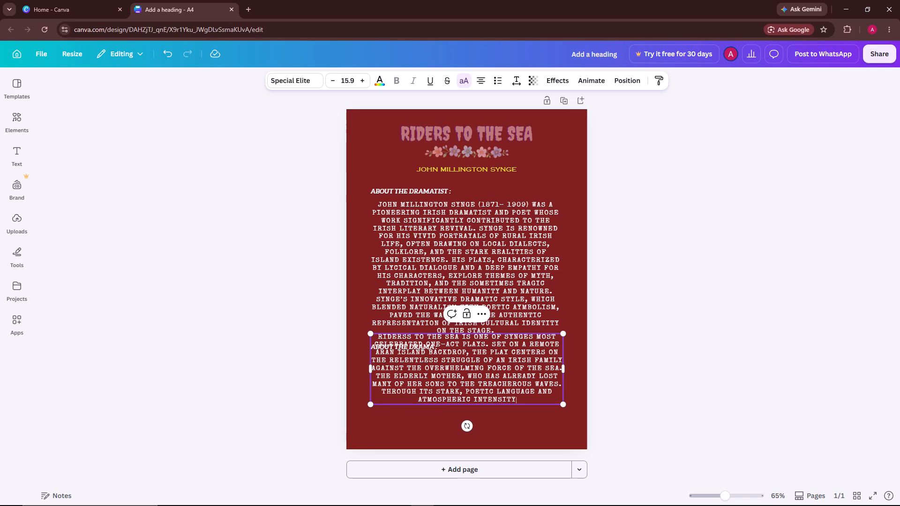
text(,)
key(space)
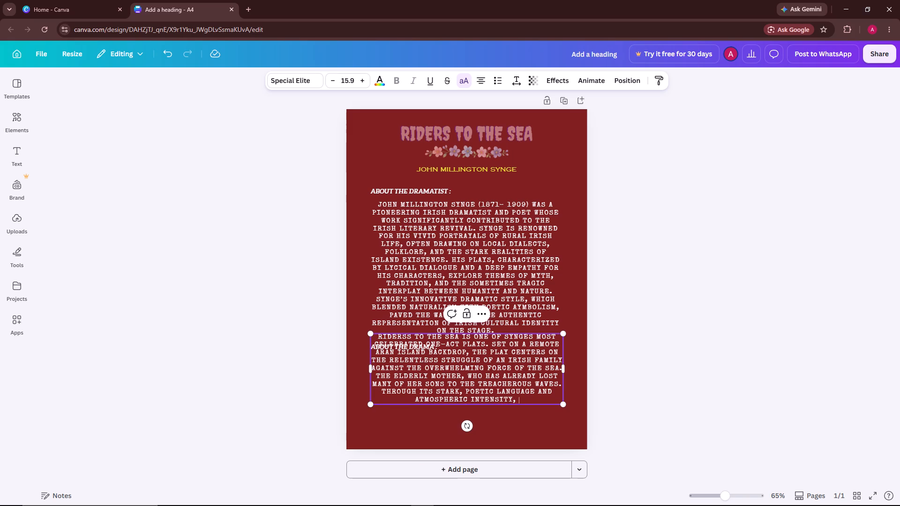
Continue the drama description's fourth sentence with "the play explores themes".
text(the plat)
key(BackSpace)
text(y)
key(space)
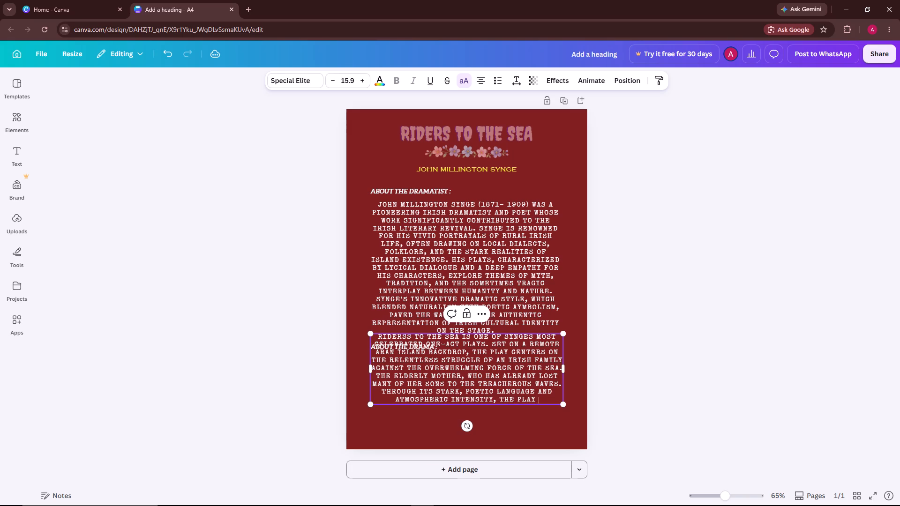
text(expl)
text(ores)
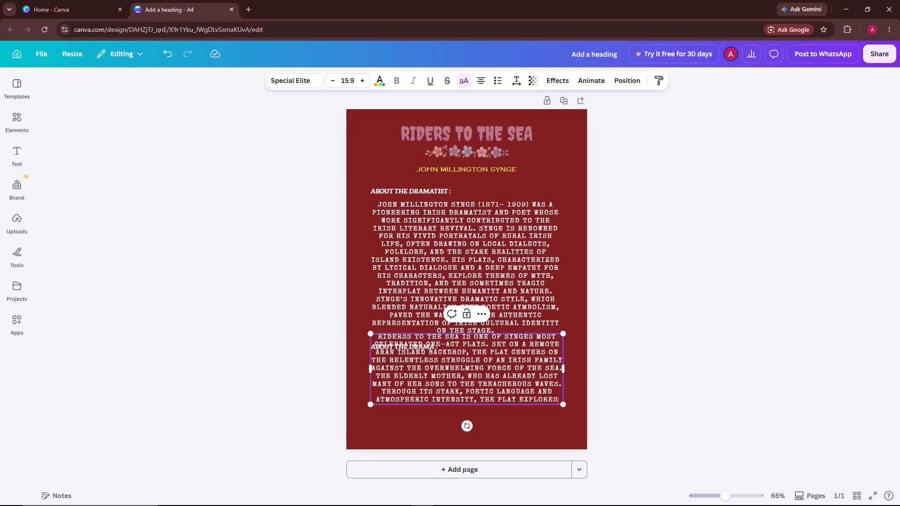
key(space)
text(themes)
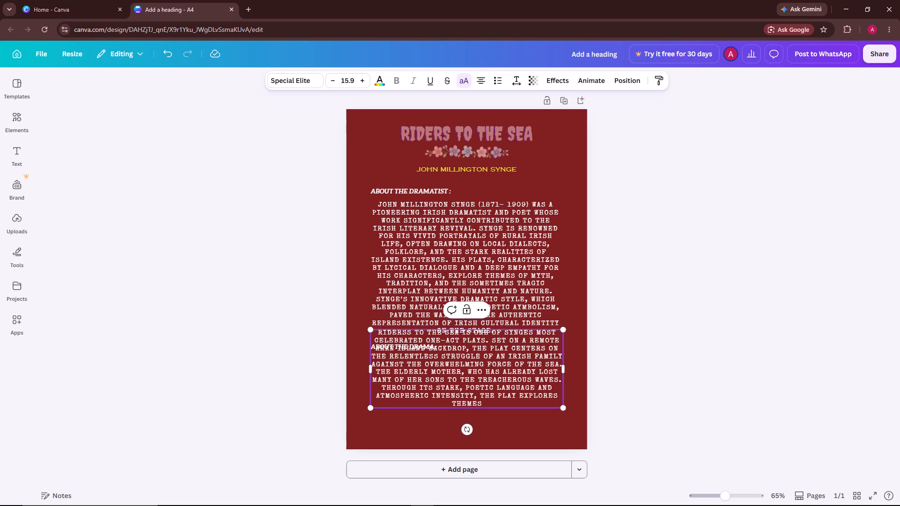
key(space)
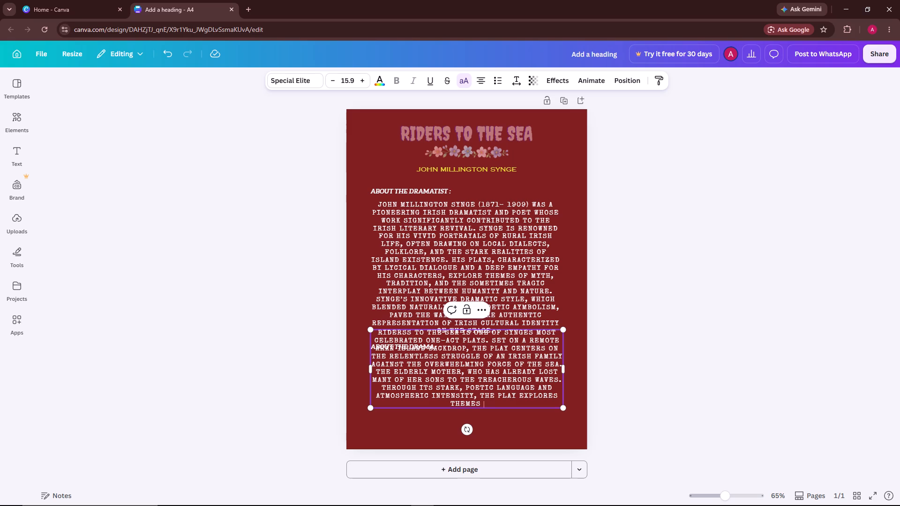
Add "of fatalism," after "themes" in the drama description.
text(of)
key(space)
text(fata)
key(space)
key(BackSpace)
text(lism)
key(space)
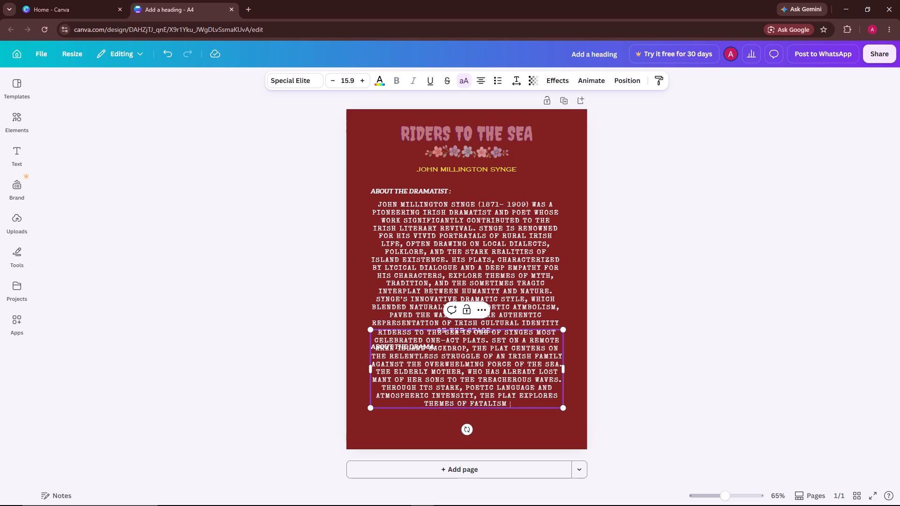
key(BackSpace)
text(,)
key(space)
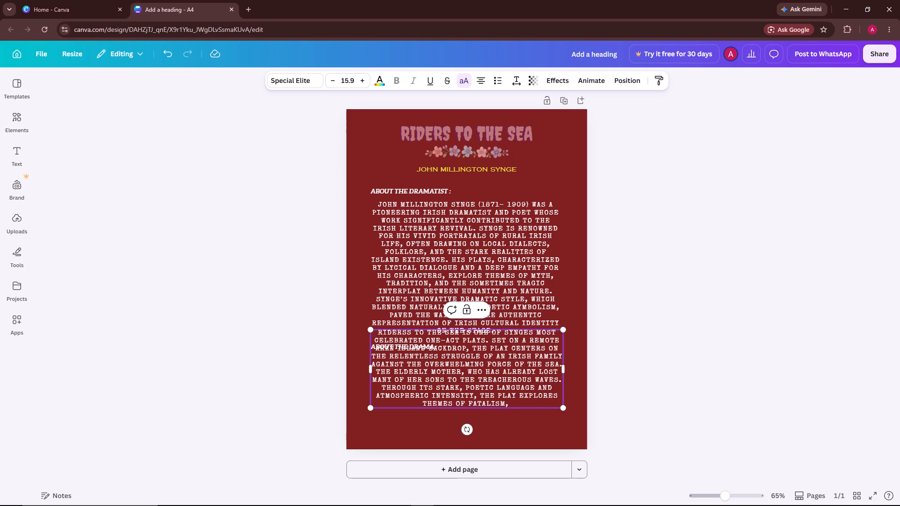
Extend the list of themes in the drama description with "the indomitable power of nature,".
text(the)
key(space)
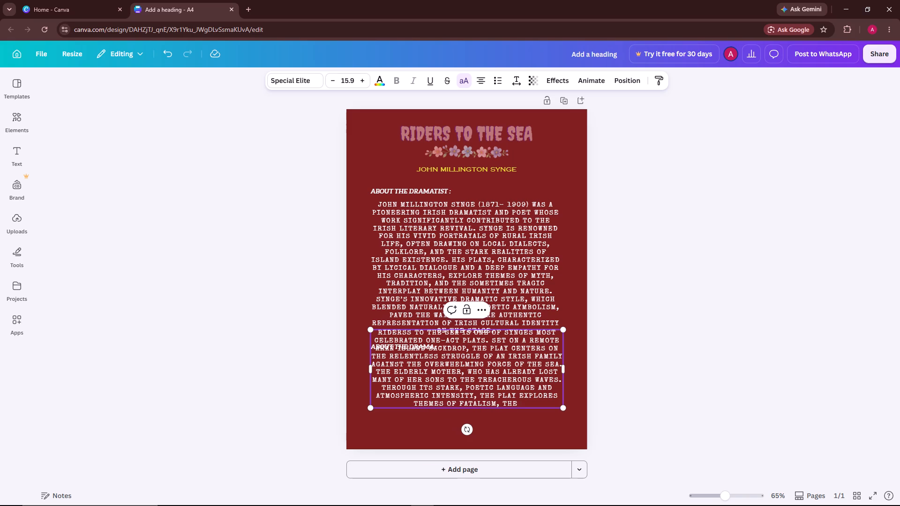
key(o)
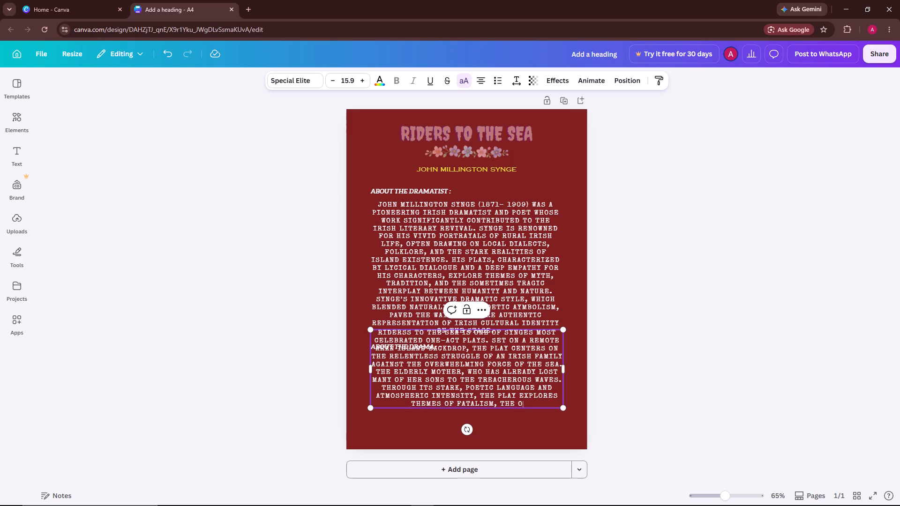
key(BackSpace)
text(indo)
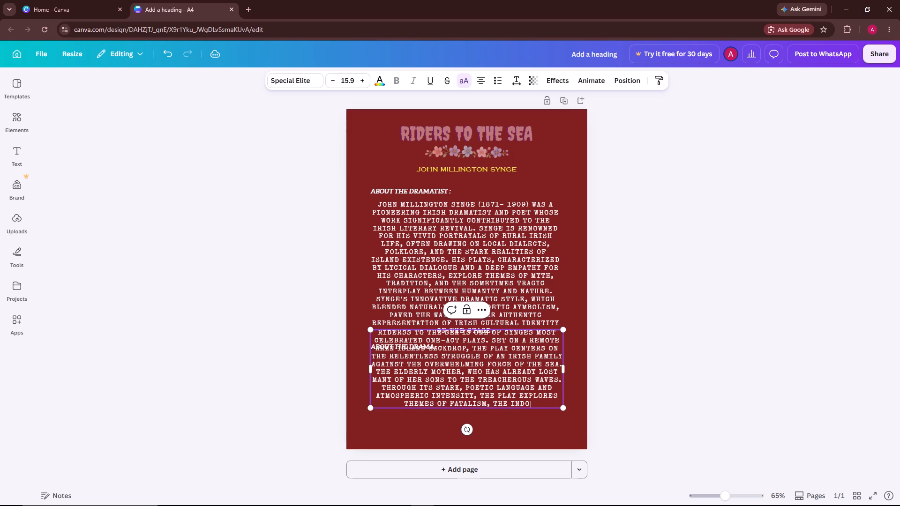
text(mi)
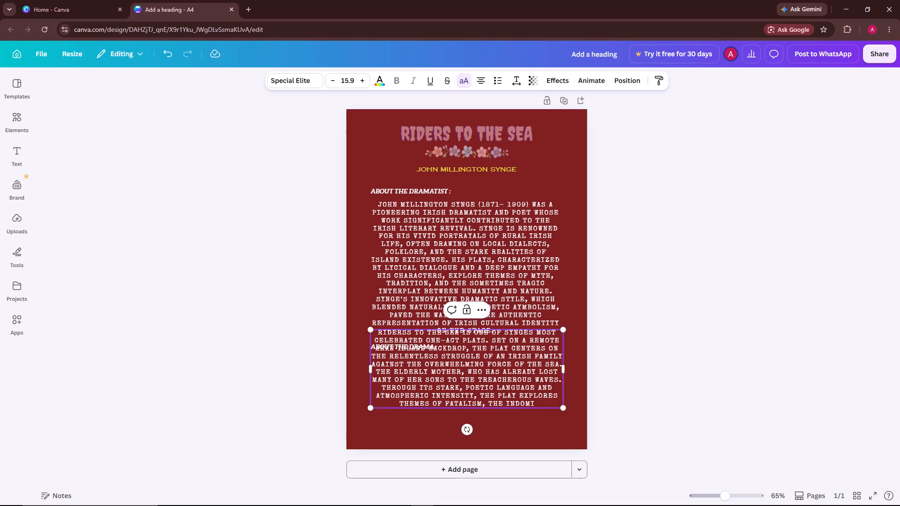
text(table)
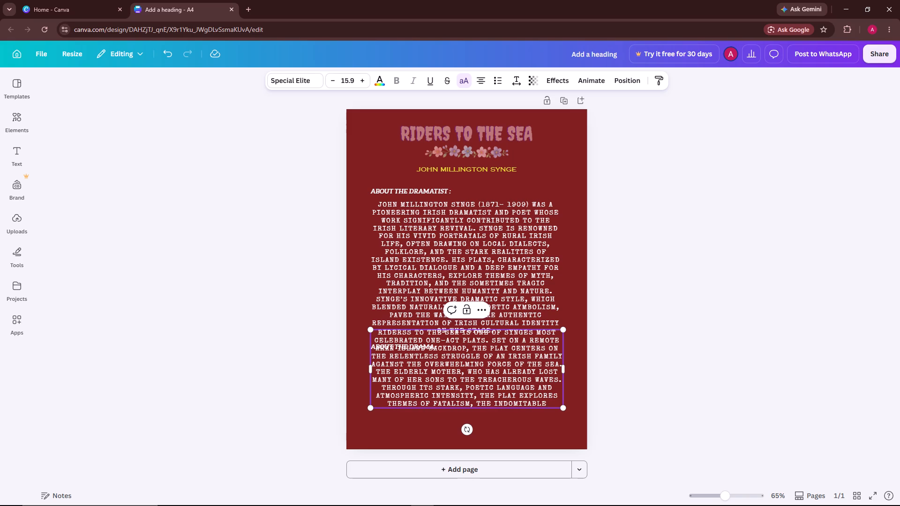
key(space)
text(po)
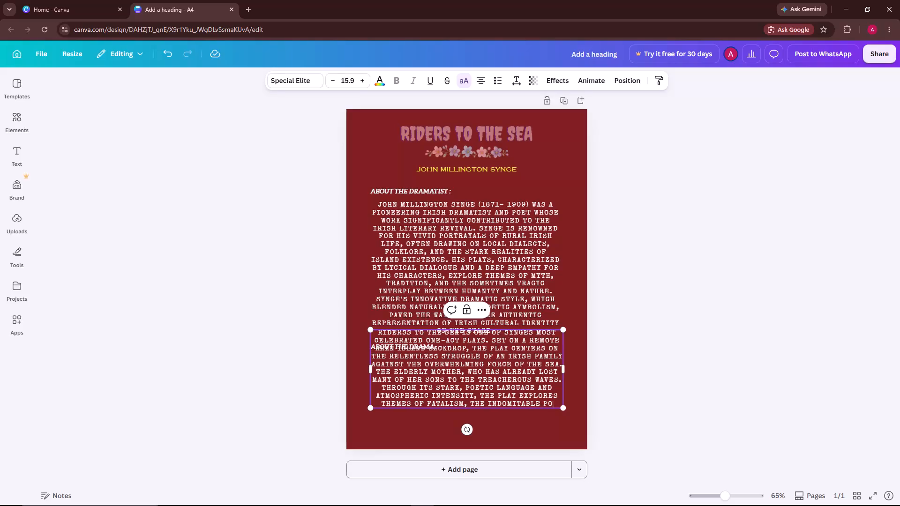
text(wer)
key(space)
text(of nature)
text(,)
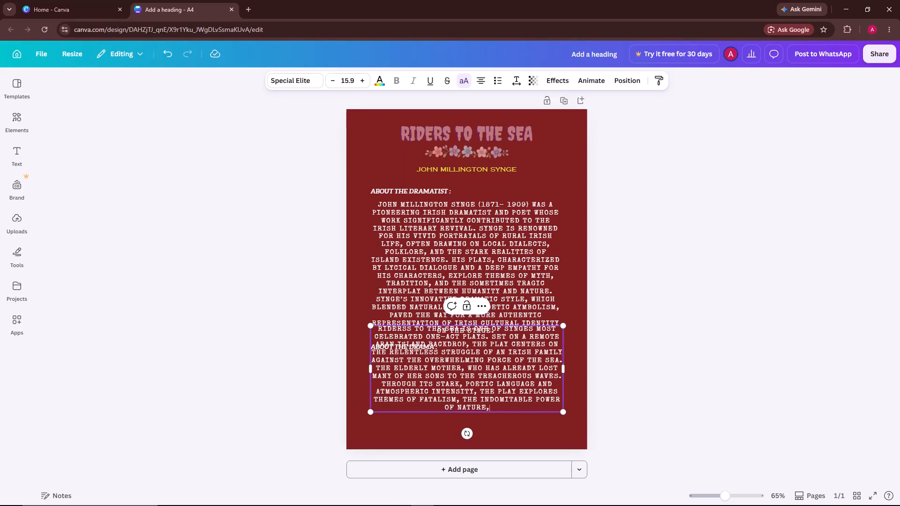
Add "and the enduring human sprit" to the list of themes in the drama description.
key(space)
text(and)
key(space)
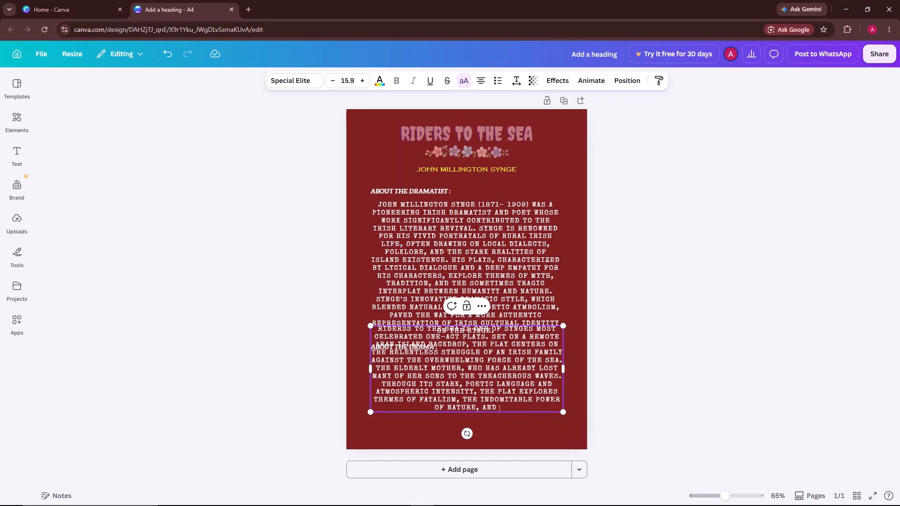
text(the)
key(space)
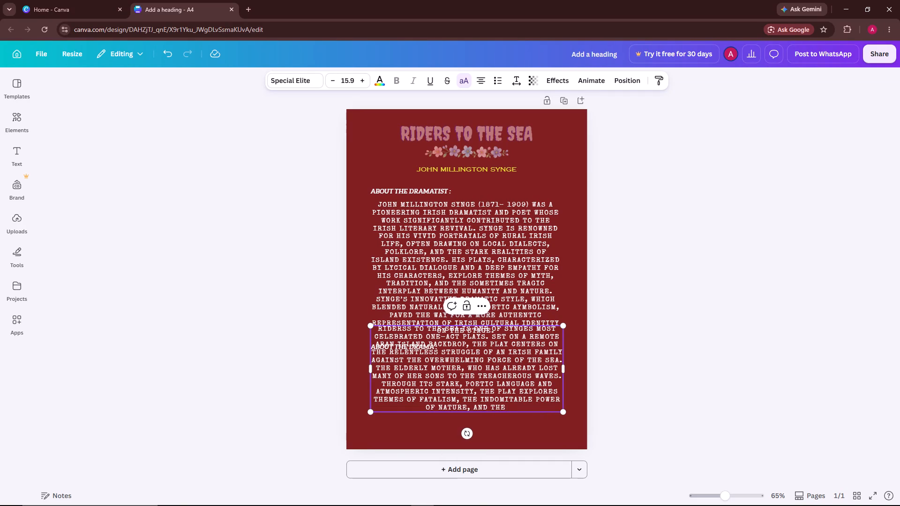
text(enduring)
key(space)
text(humsn)
key(BackSpace)
key(BackSpace)
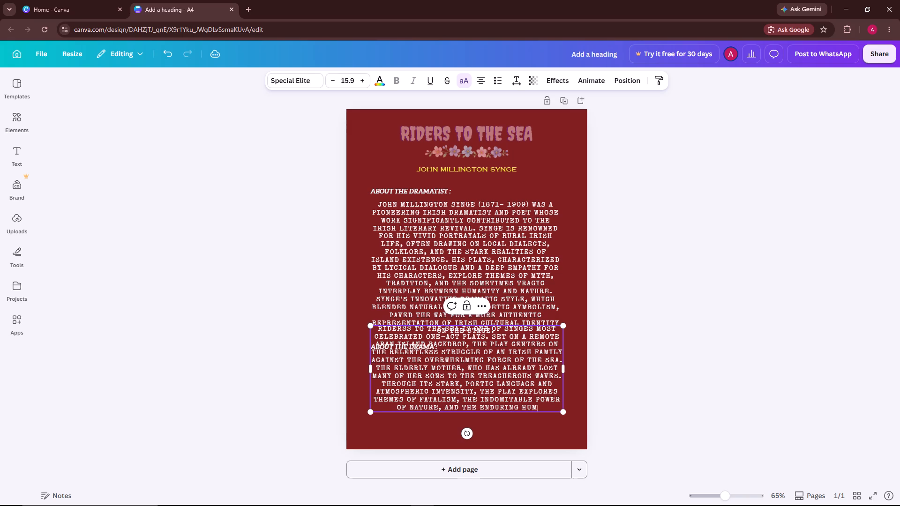
text(an)
key(space)
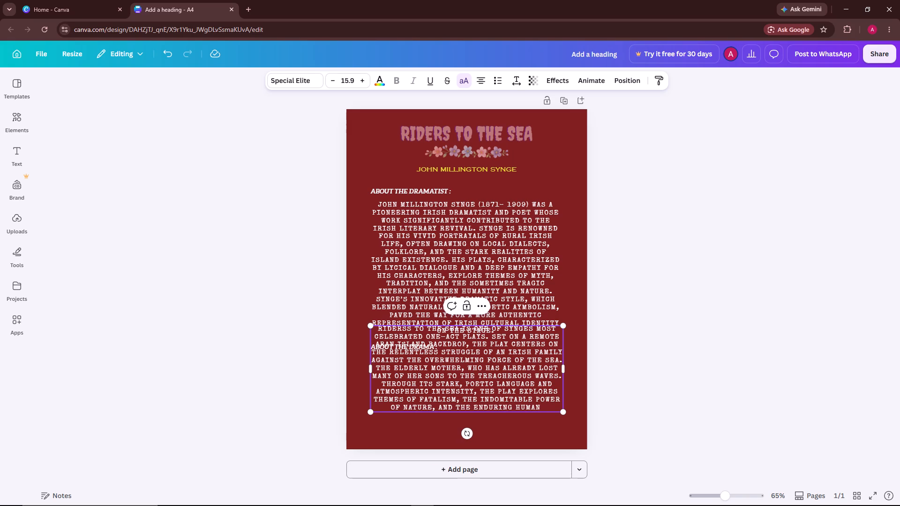
text(spri)
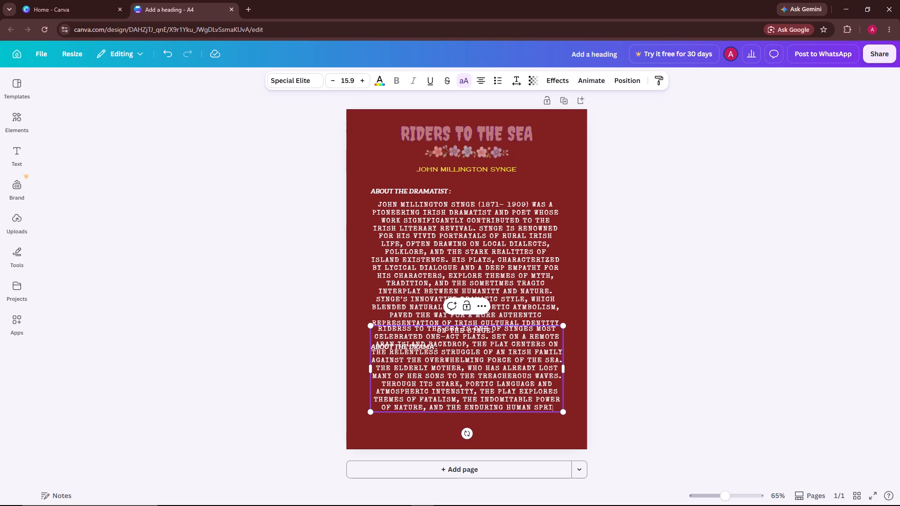
text(t)
key(space)
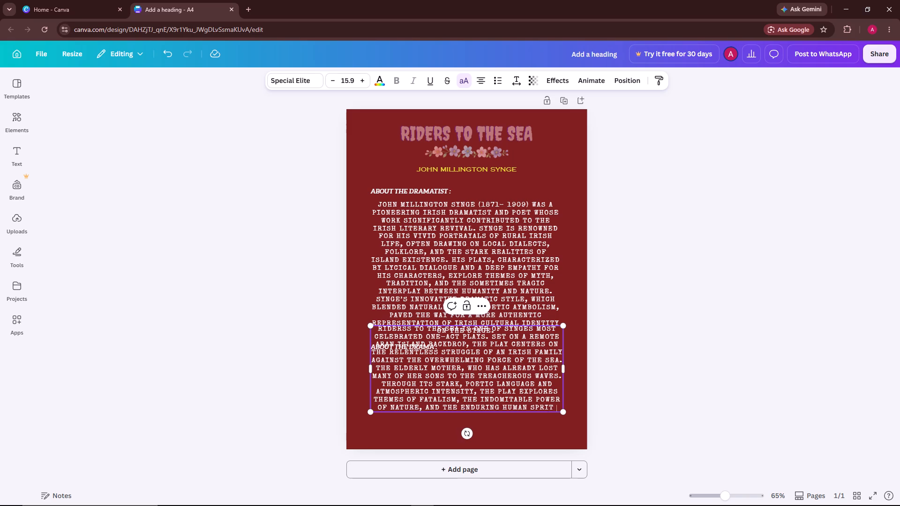
Continue the drama description after "human sprit" with "the face of".
text(the)
key(space)
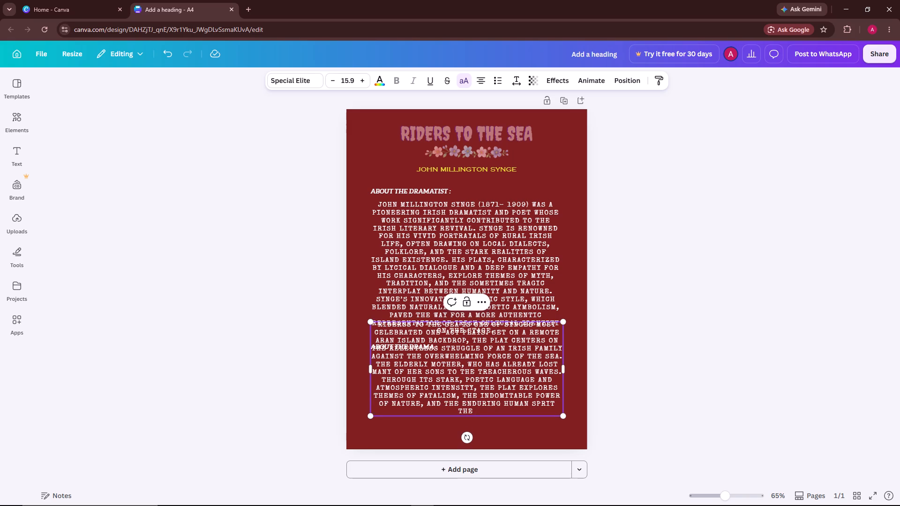
text(face)
key(space)
key(space)
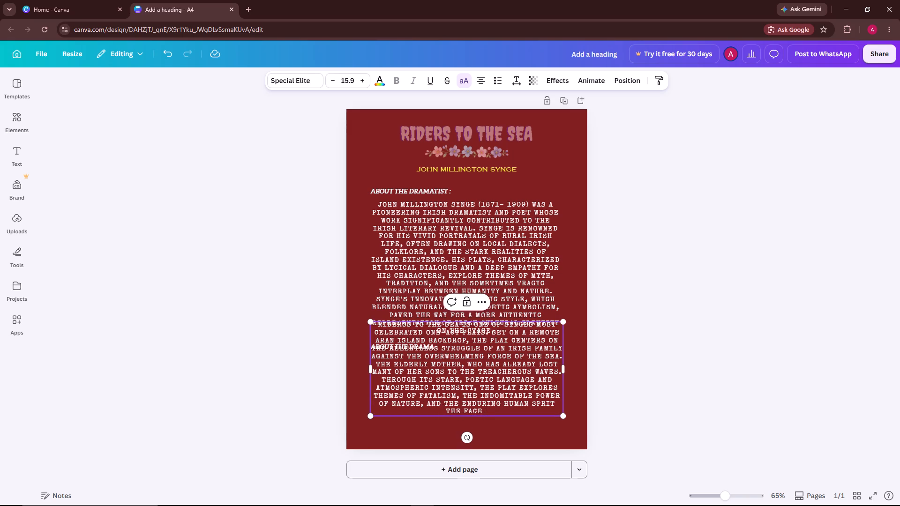
key(BackSpace)
text(of)
key(space)
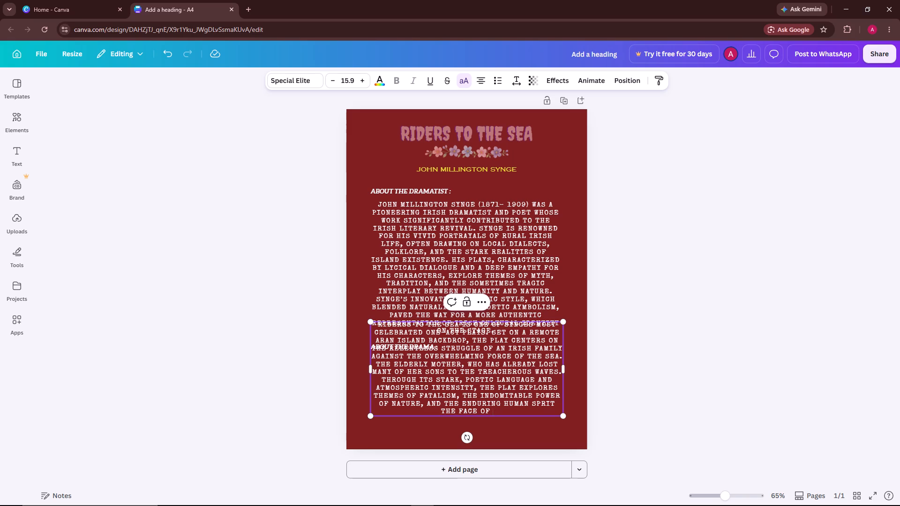
Finish the drama description's last sentence with "inevitable loss.", with a space between the two words.
text(in)
key(e)
text(vi)
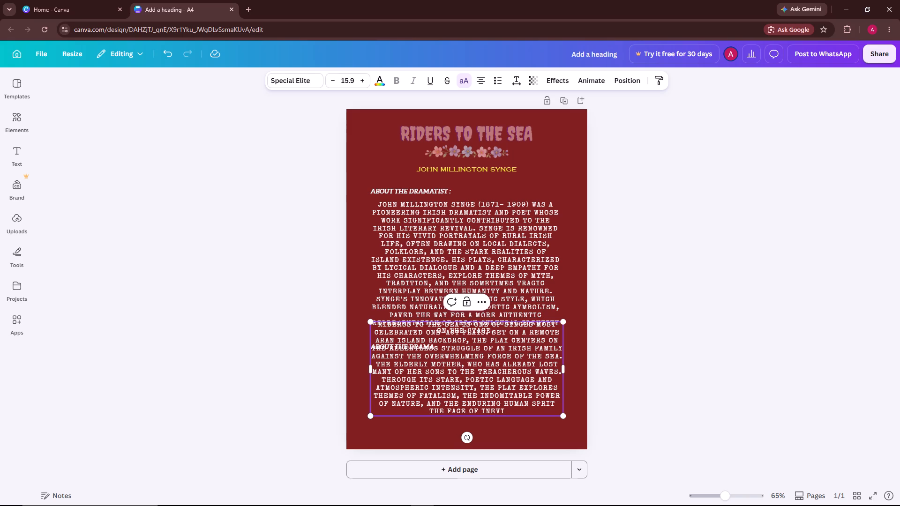
text(tabl)
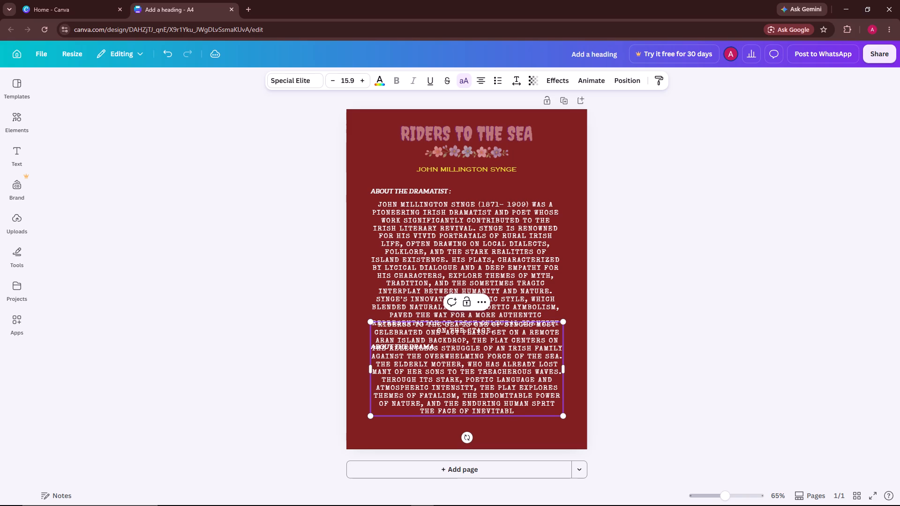
text(eloss)
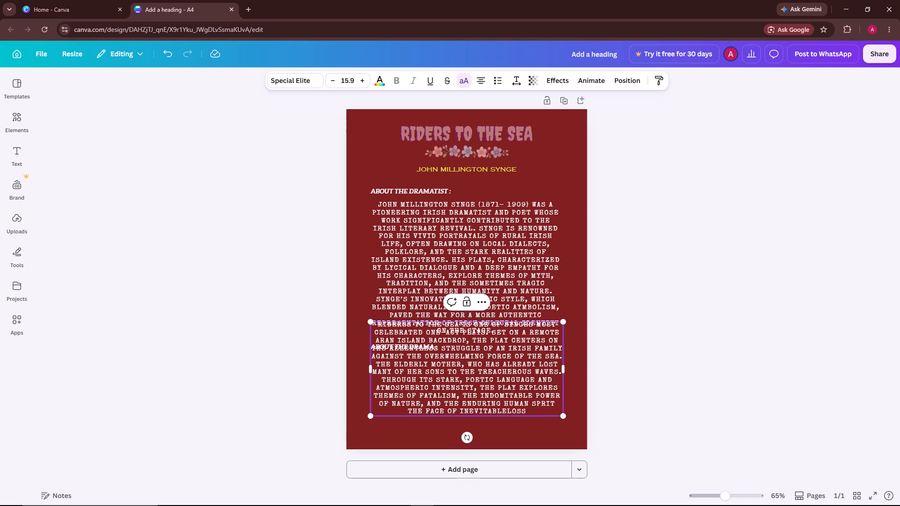
key(period)
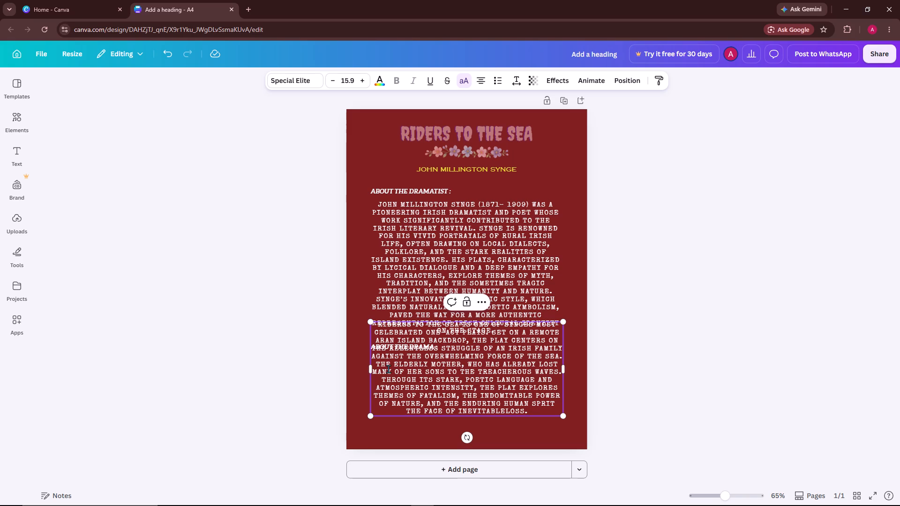
click(504, 410)
key(space)
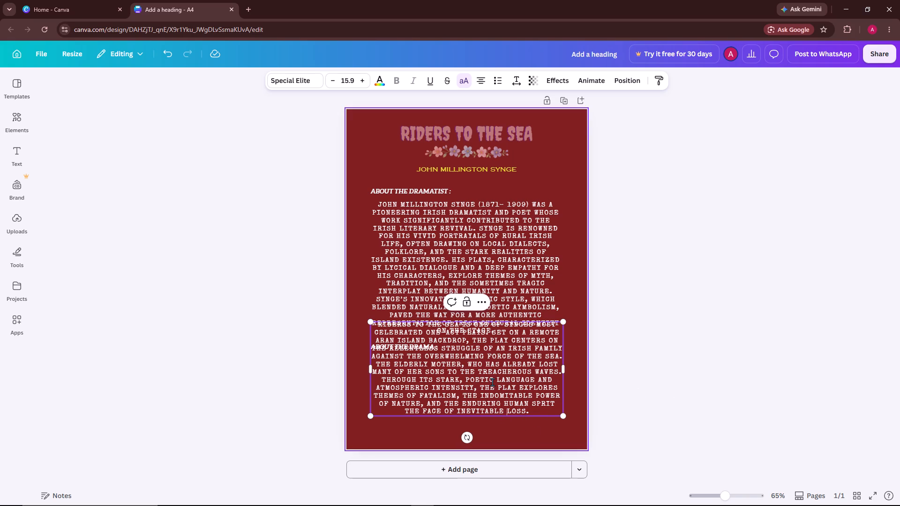
Move the drama description down so it sits directly beneath the "ABOUT THE DRAMA :" heading, aligned with the text margins.
click(620, 365)
click(447, 365)
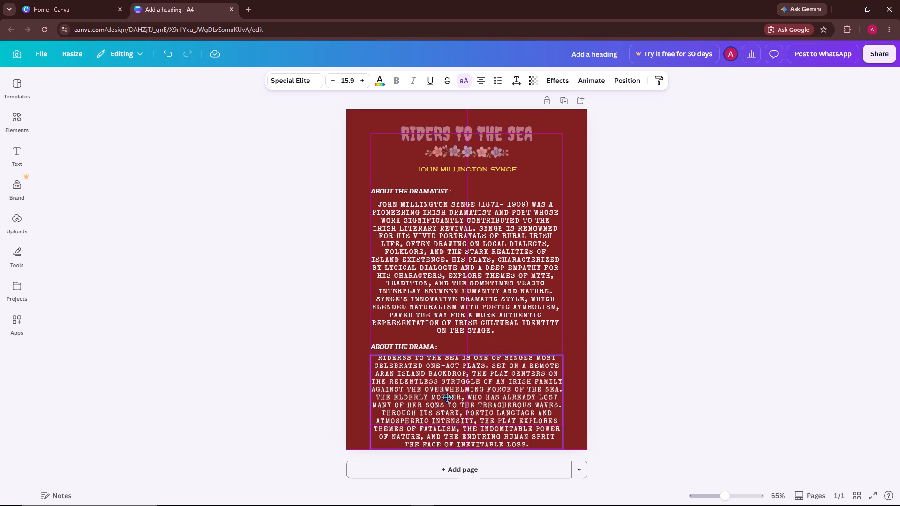
click(677, 335)
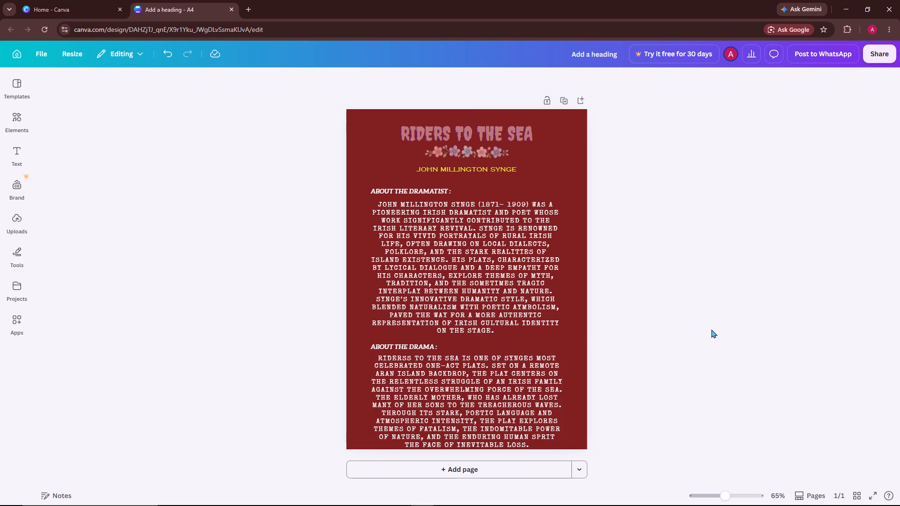
Duplicate the finished poster page as a second page.
scroll(672, 355, down, 3)
click(549, 147)
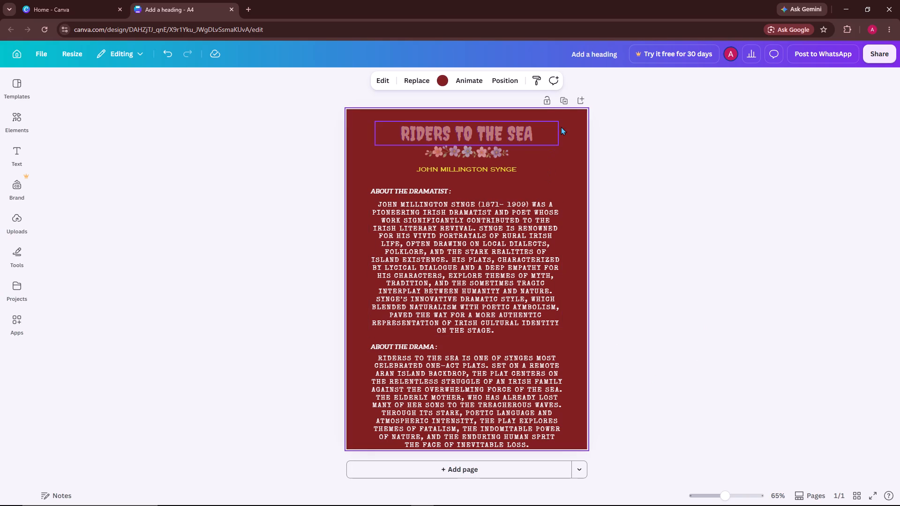
click(561, 102)
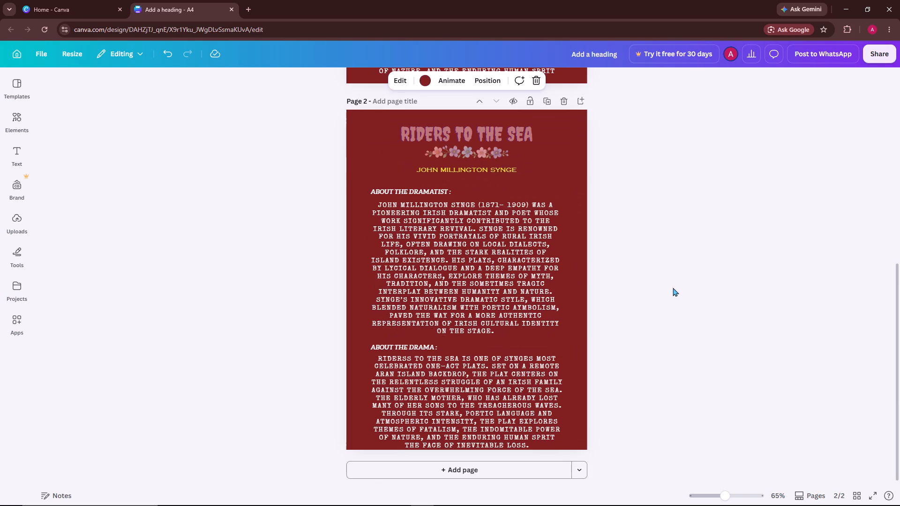
Look over the original page and its duplicate.
scroll(673, 288, up, 3)
scroll(673, 288, down, 3)
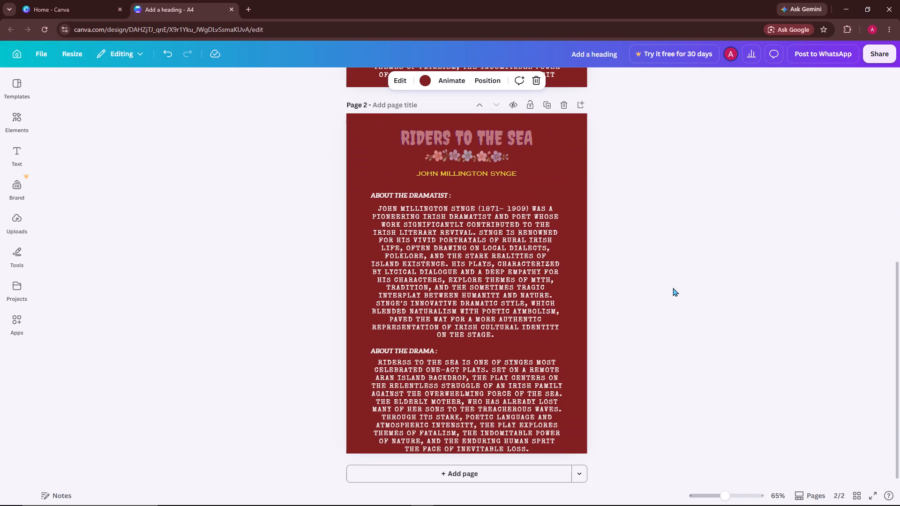
scroll(673, 288, down, 3)
scroll(673, 288, up, 7)
scroll(716, 340, up, 4)
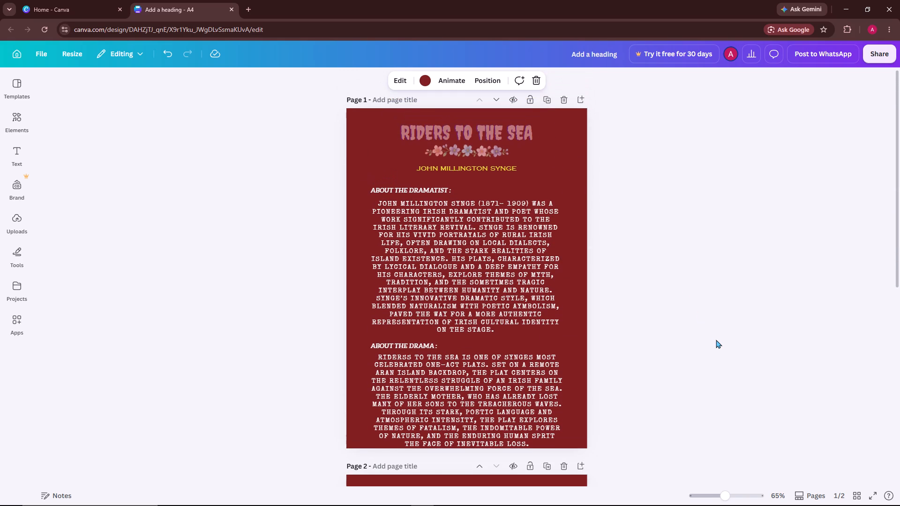
scroll(716, 340, down, 10)
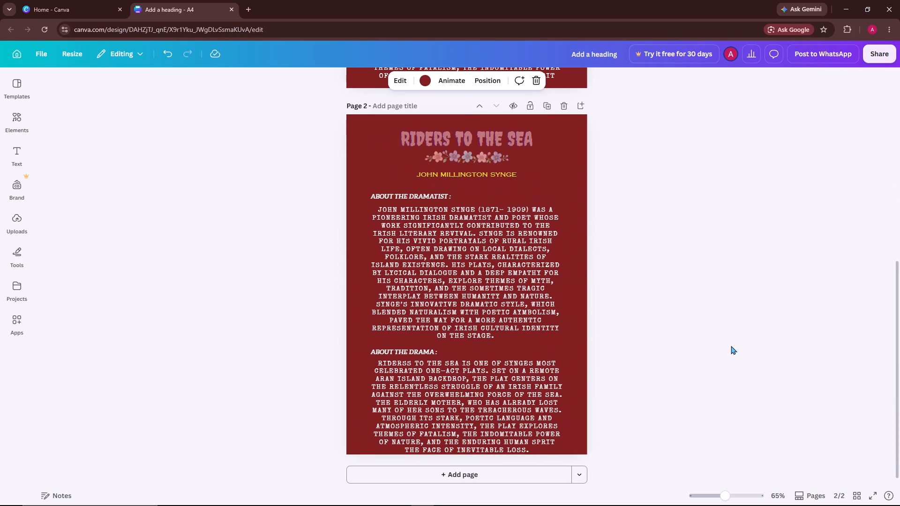
scroll(731, 346, down, 4)
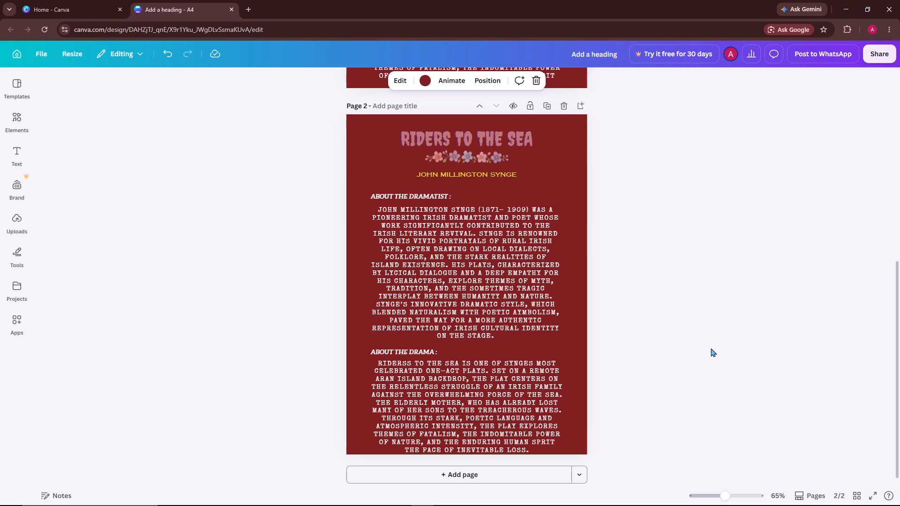
scroll(706, 344, down, 5)
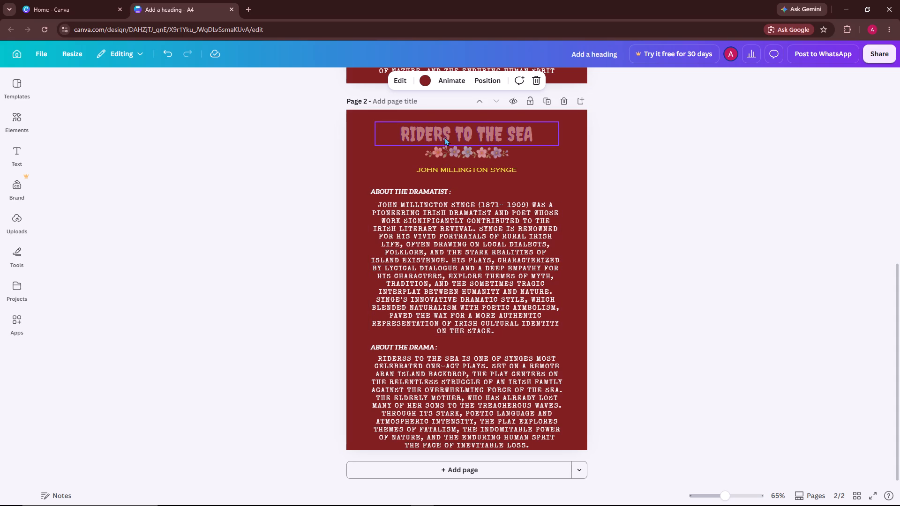
scroll(455, 202, up, 8)
scroll(455, 202, down, 5)
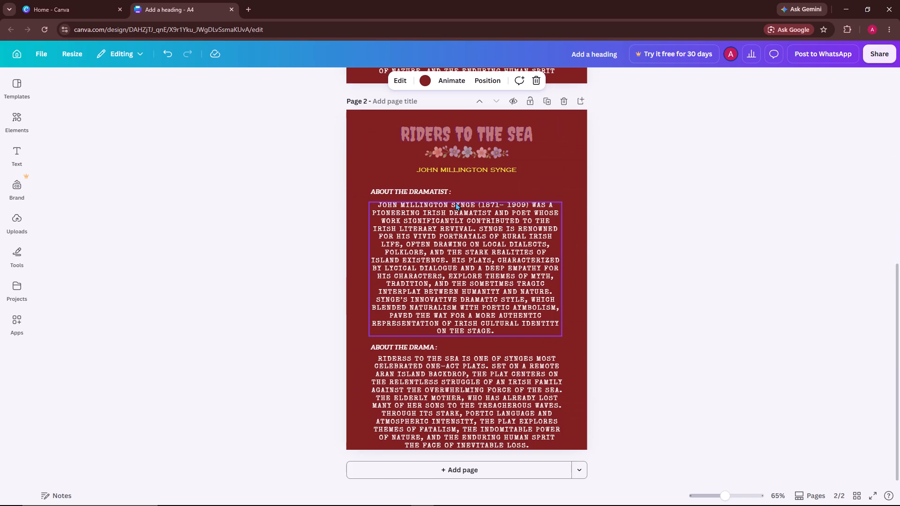
Delete the "RIDERS TO THE SEA" title, the floral decoration and the playwright's name line from page 2.
click(446, 138)
click(481, 160)
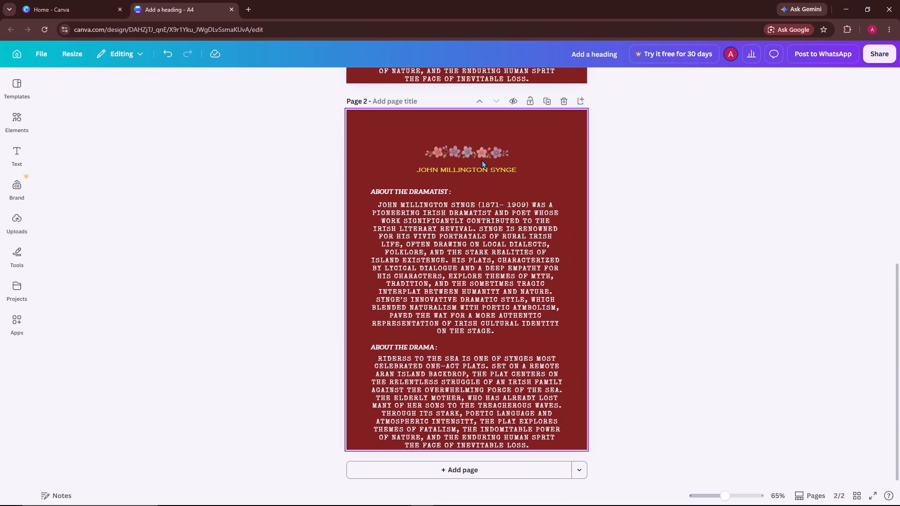
click(480, 155)
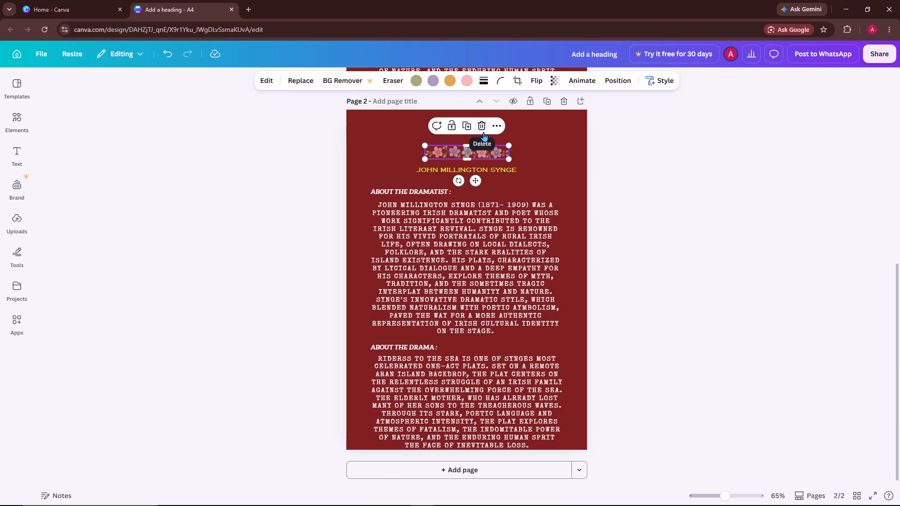
click(483, 132)
click(482, 166)
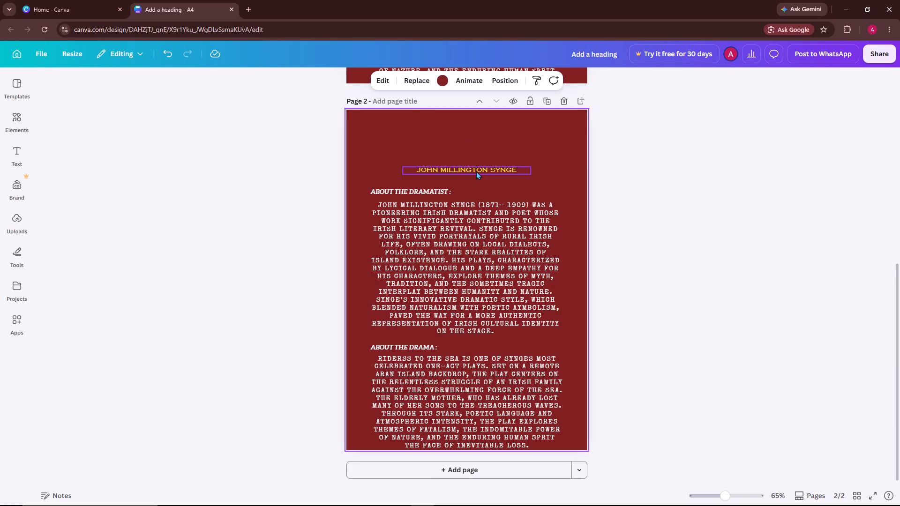
click(476, 171)
click(485, 150)
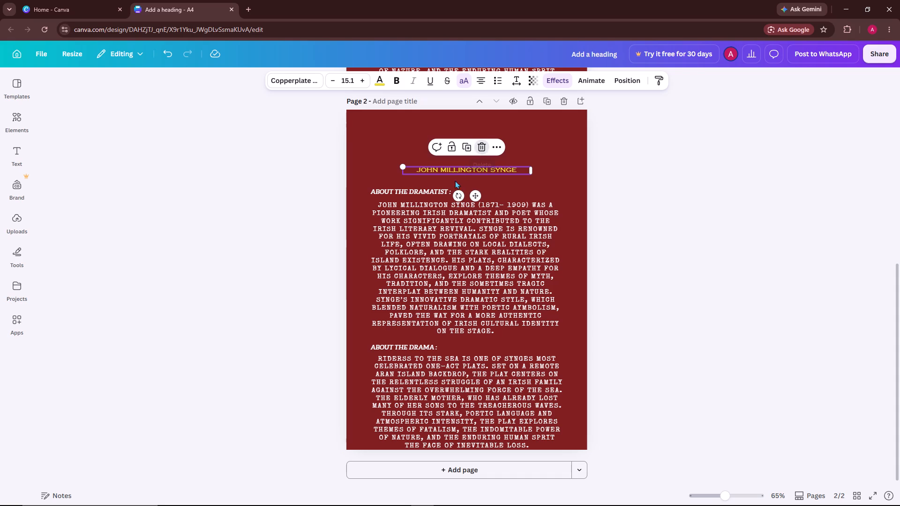
Move the "ABOUT THE DRAMATIST :" heading on page 2 up near the page top, aligned with the left text margin.
drag(421, 190, 404, 141)
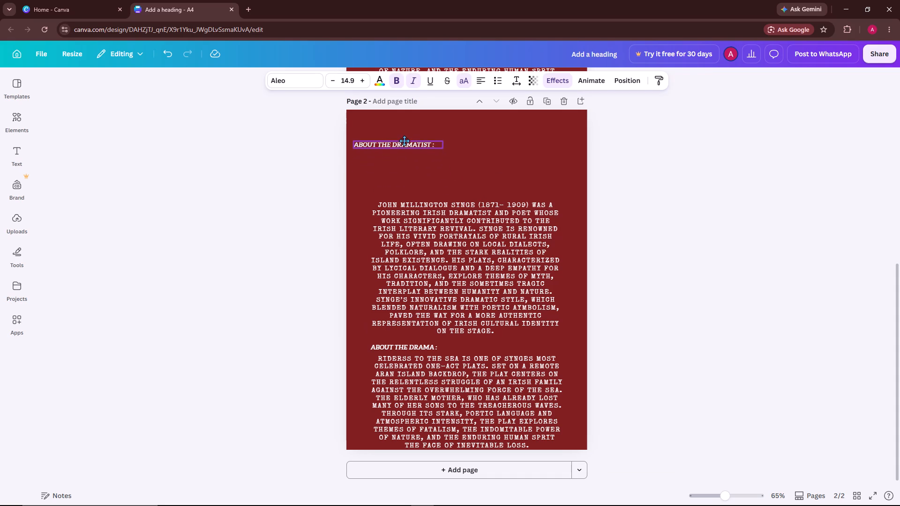
drag(404, 141, 415, 135)
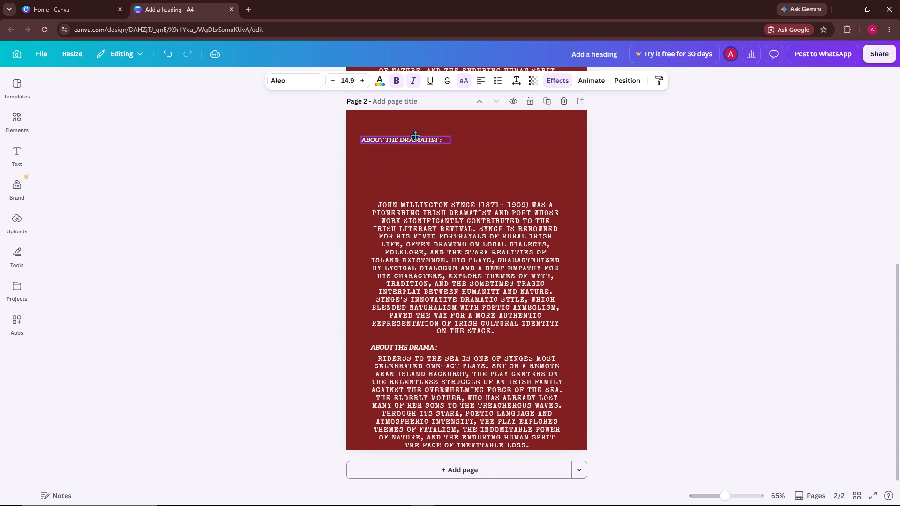
drag(415, 135, 427, 141)
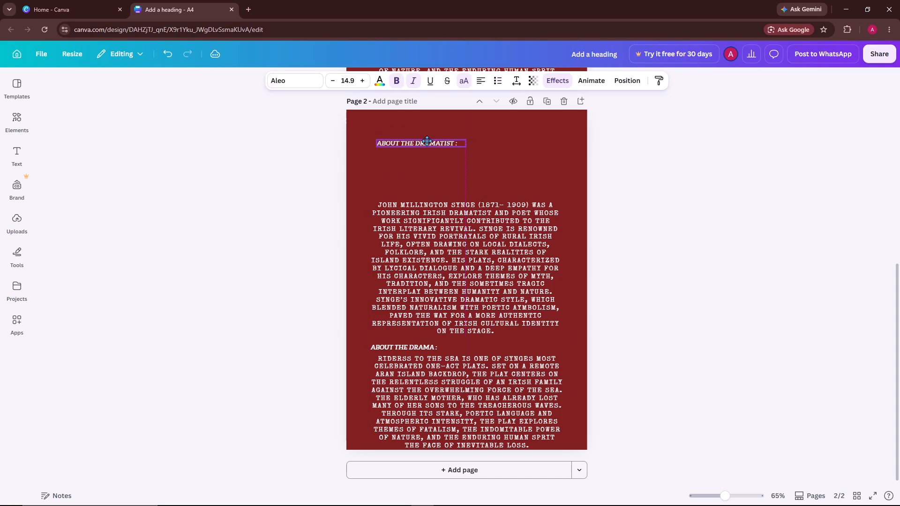
drag(427, 141, 422, 137)
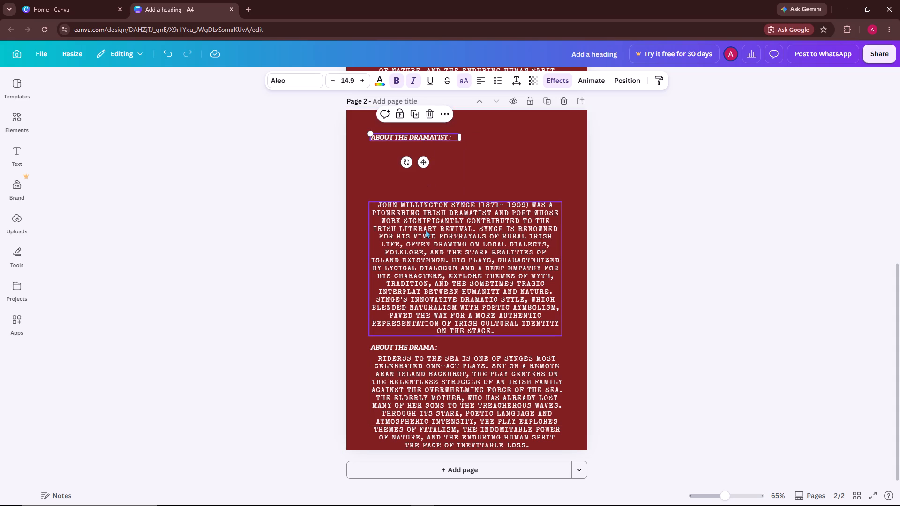
Move the biography paragraph on page 2 up beneath the "ABOUT THE DRAMATIST :" heading, centred within the margins.
drag(440, 251, 442, 220)
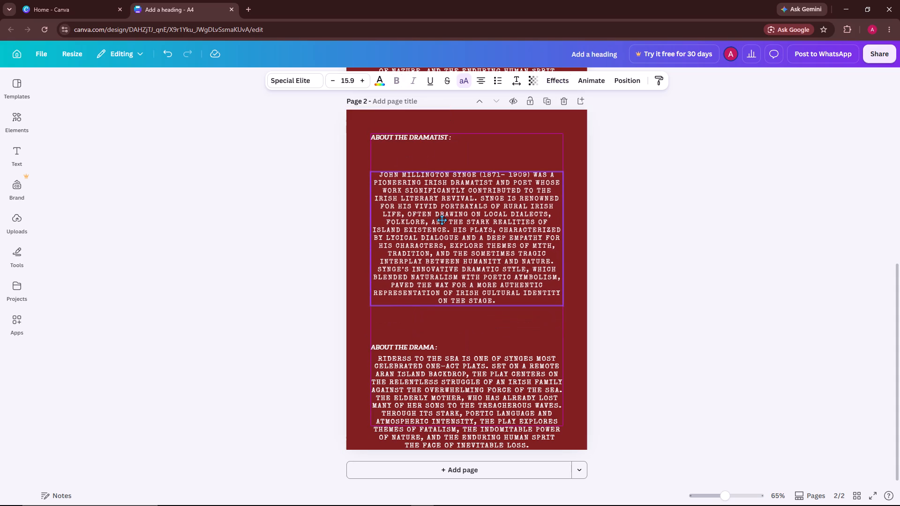
drag(442, 220, 442, 216)
Delete the drama description and the "ABOUT THE DRAMA :" heading from page 2.
click(455, 394)
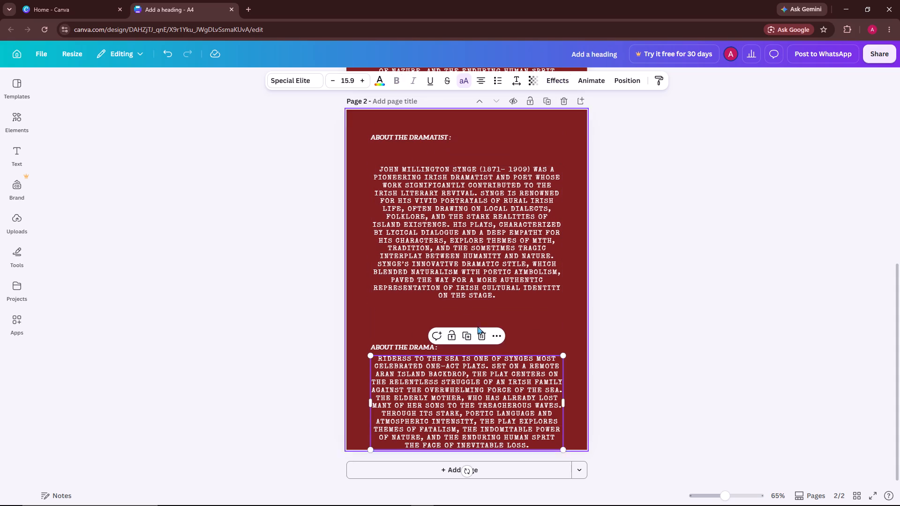
click(481, 332)
click(429, 348)
click(434, 322)
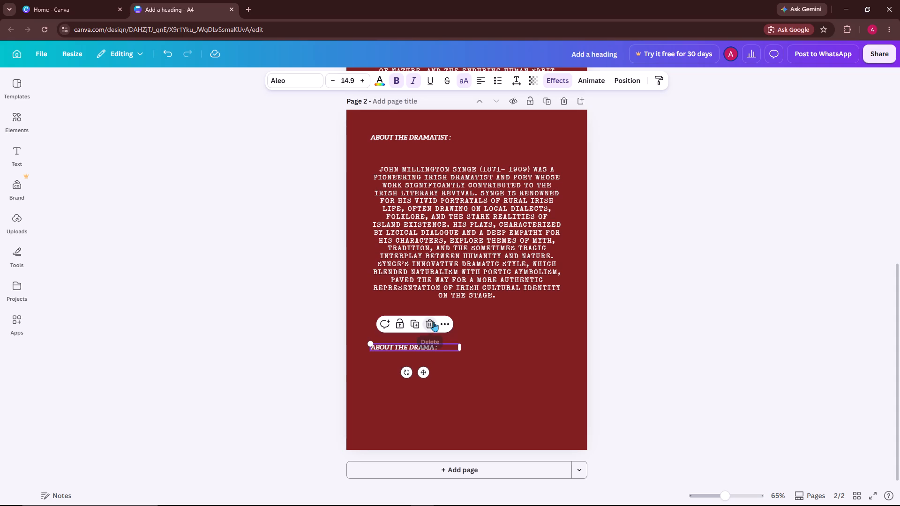
Replace the "ABOUT THE DRAMATIST :" heading text on page 2 with "NORA :".
click(409, 138)
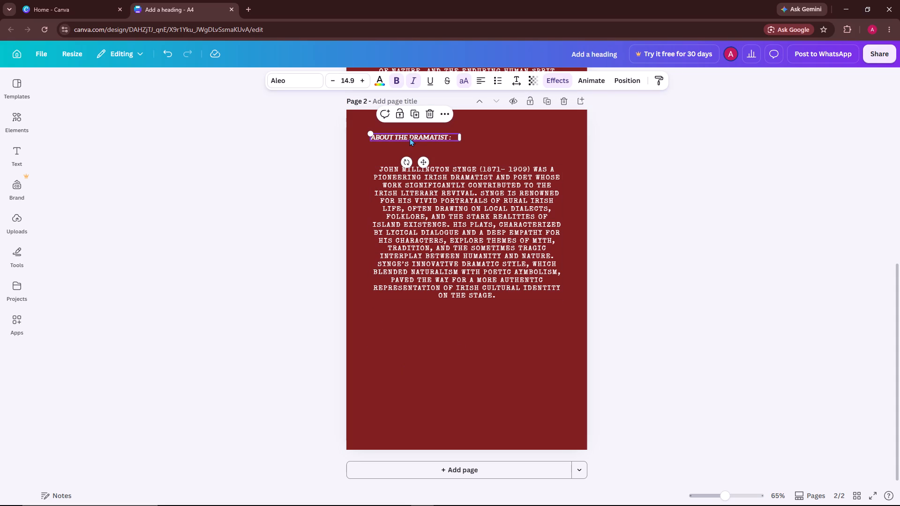
click(409, 140)
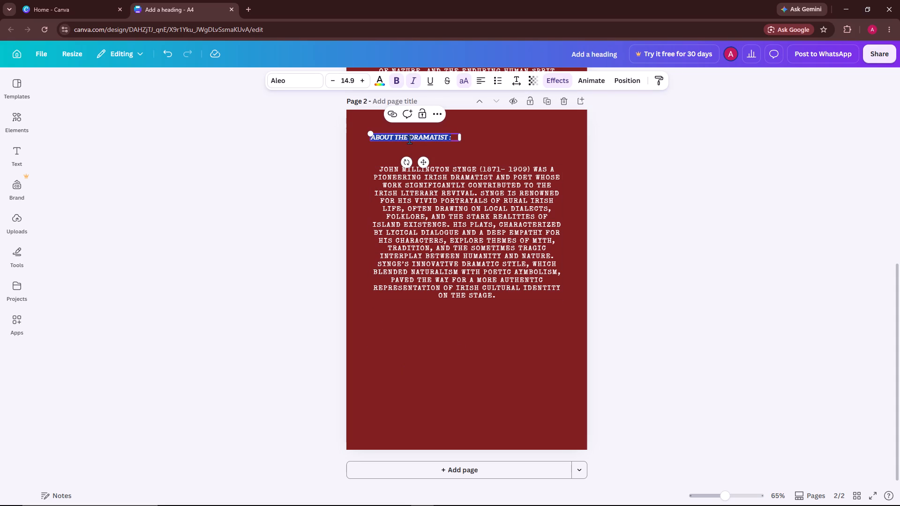
key(BackSpace)
key(n)
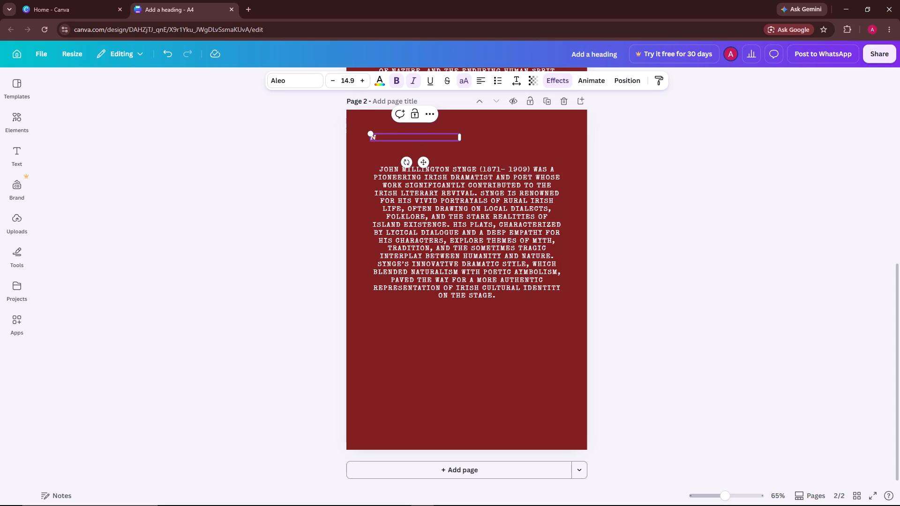
text(ora)
key(space)
key(shift+colon)
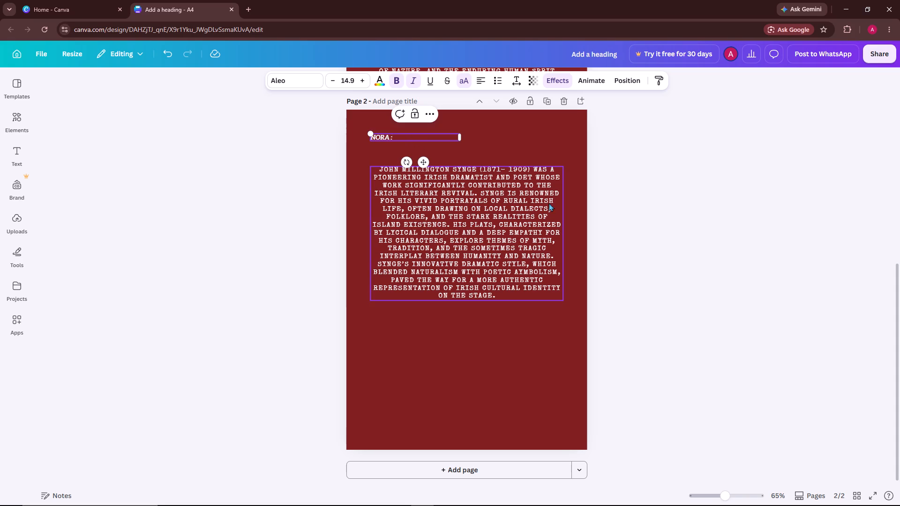
click(608, 201)
Clear the biography paragraph on page 2 and enter the placeholder text "GT" in its text box.
click(464, 226)
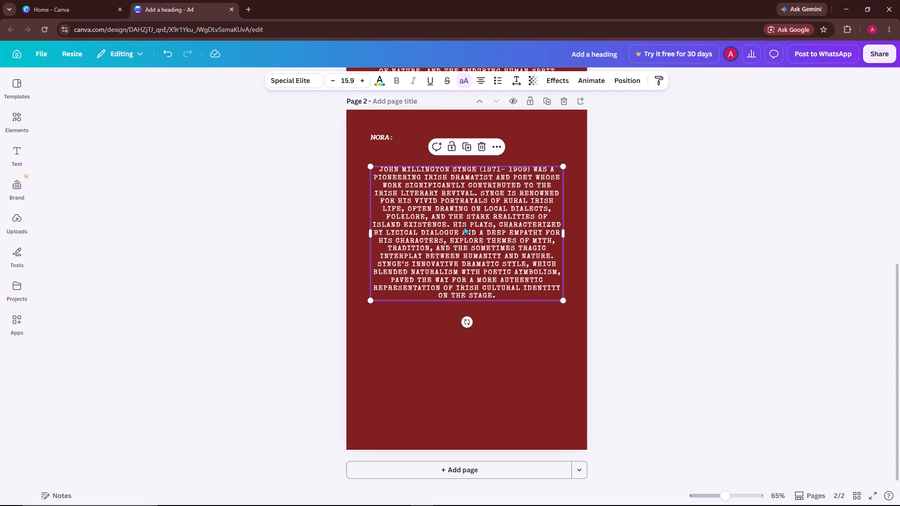
click(464, 226)
click(446, 237)
click(446, 233)
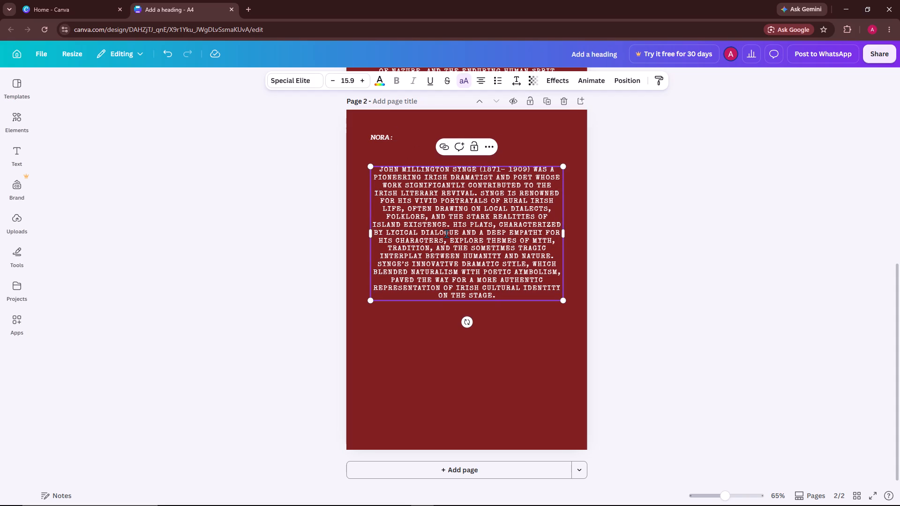
click(446, 233)
click(437, 234)
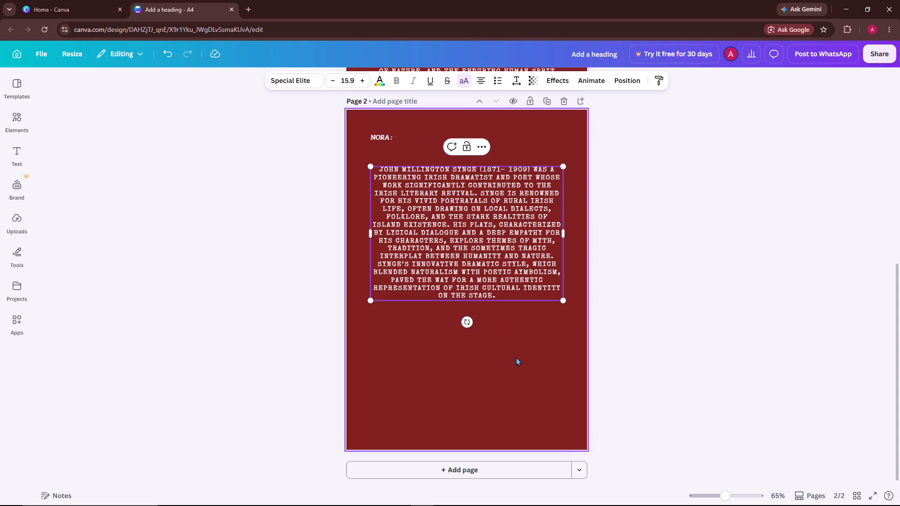
click(516, 361)
double_click(521, 276)
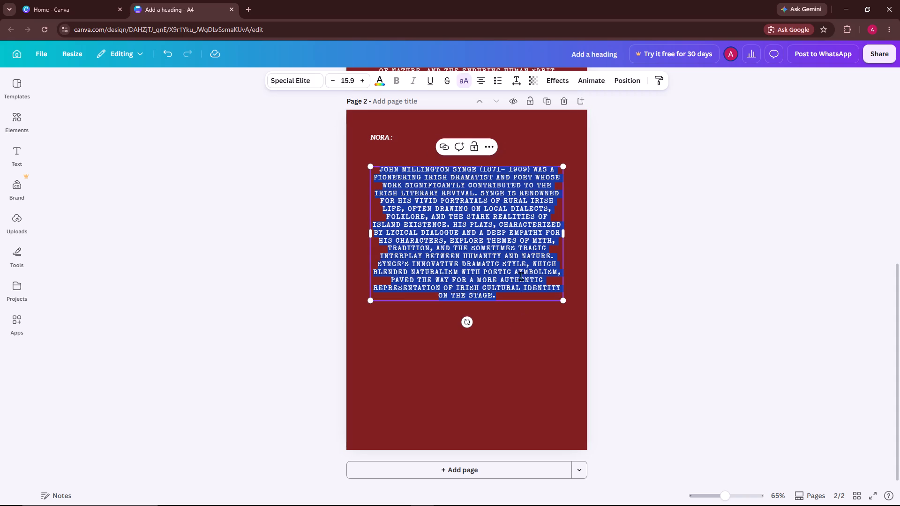
key(BackSpace)
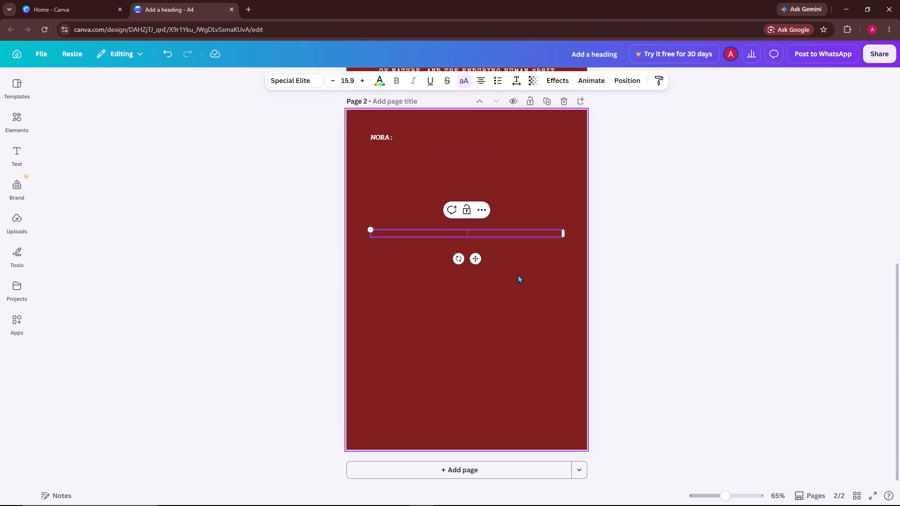
text(gt)
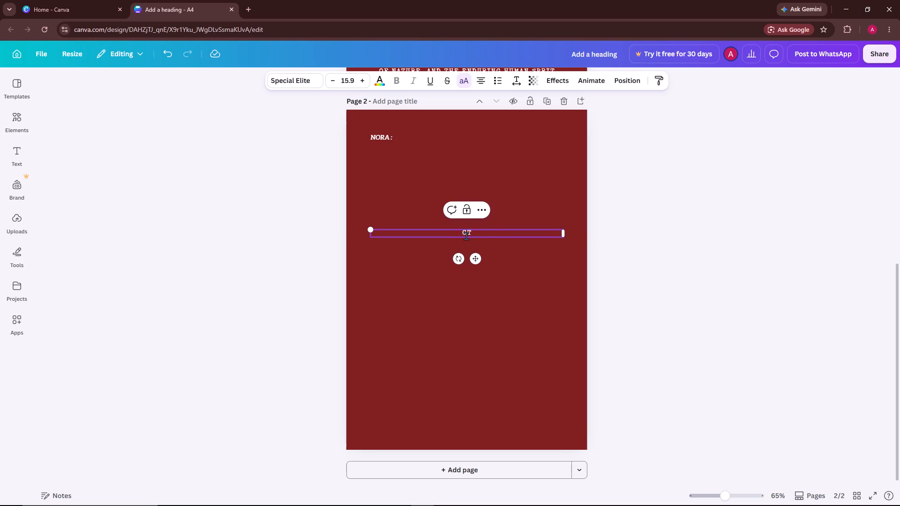
Narrow the "GT" text box and move it up beside "NORA :", level with that heading.
drag(469, 237, 474, 208)
drag(474, 208, 480, 183)
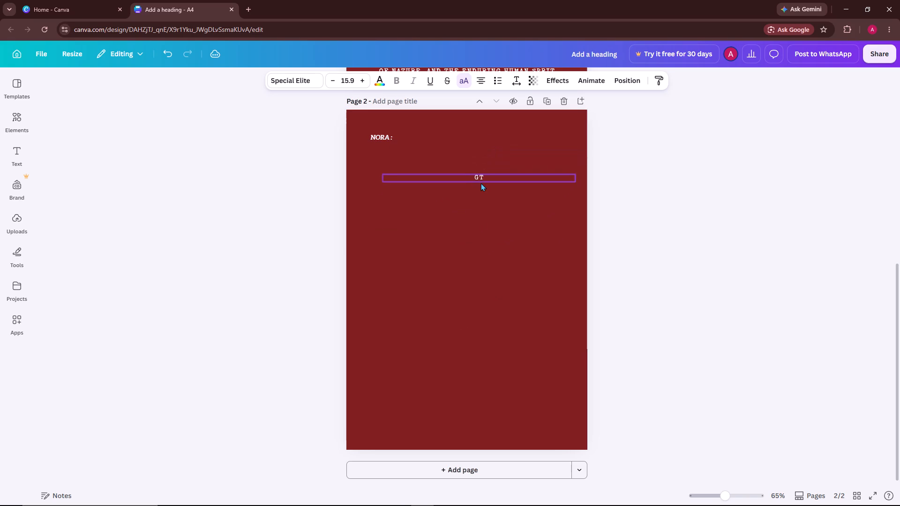
drag(480, 183, 474, 187)
drag(568, 181, 567, 181)
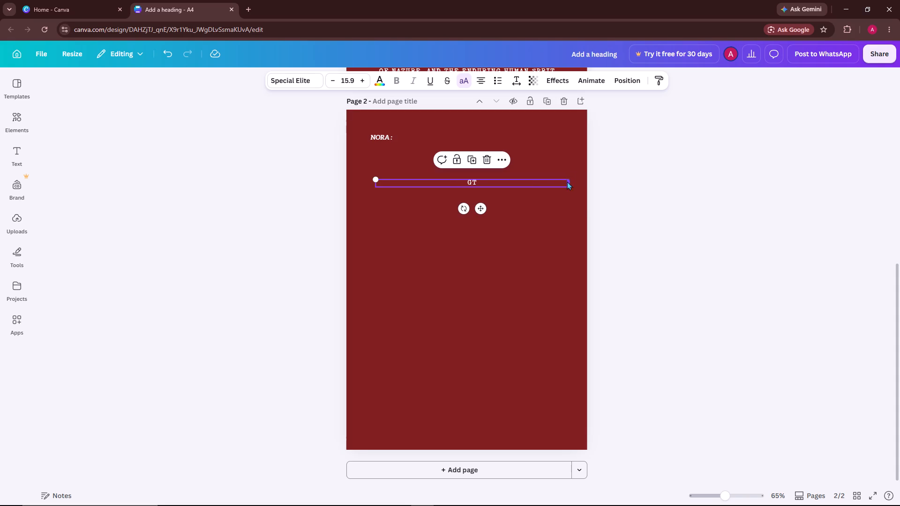
drag(567, 181, 535, 183)
drag(473, 182, 487, 167)
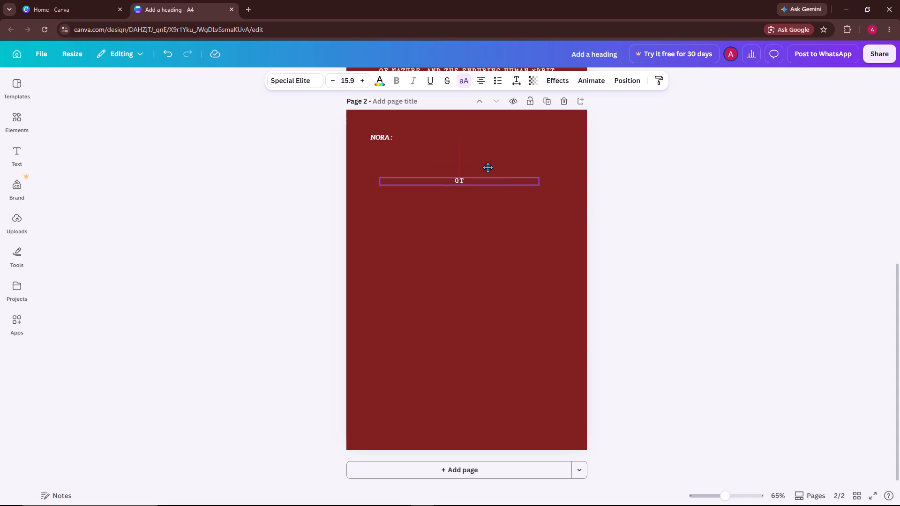
drag(487, 167, 496, 136)
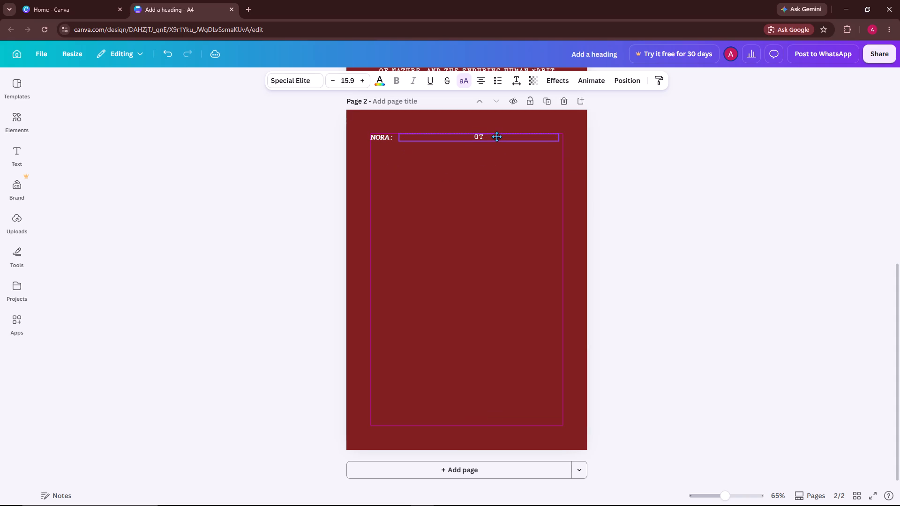
drag(496, 136, 488, 135)
drag(488, 135, 491, 135)
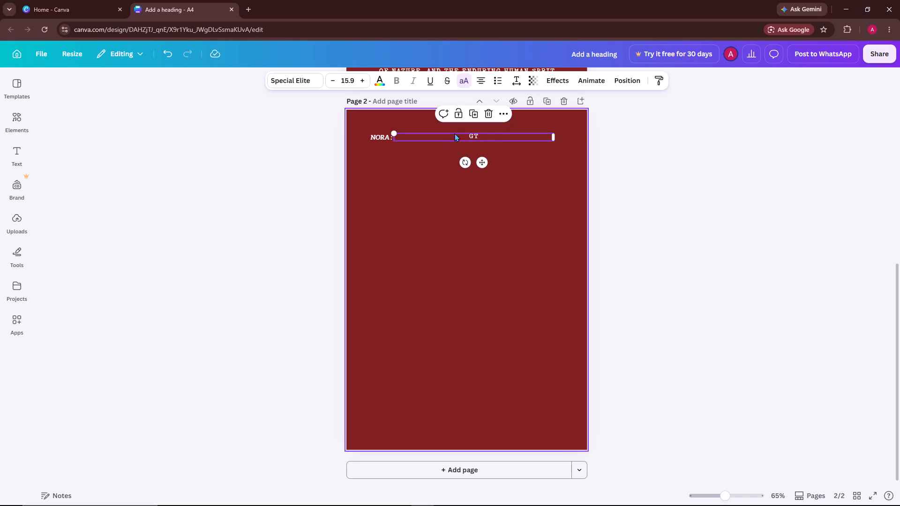
click(445, 159)
click(484, 136)
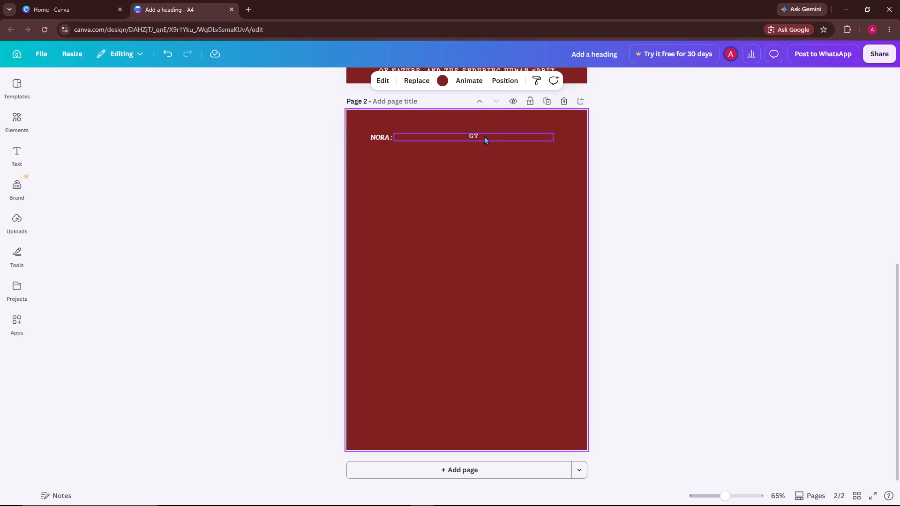
click(518, 159)
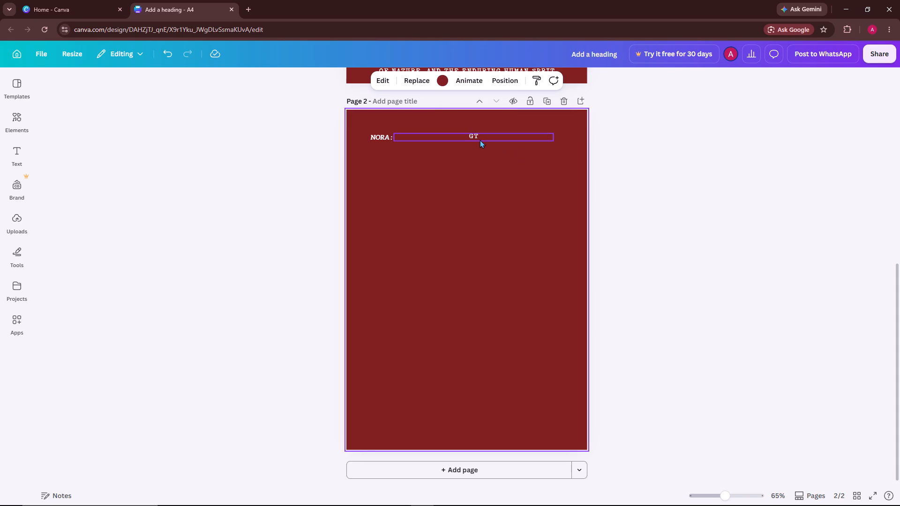
click(480, 136)
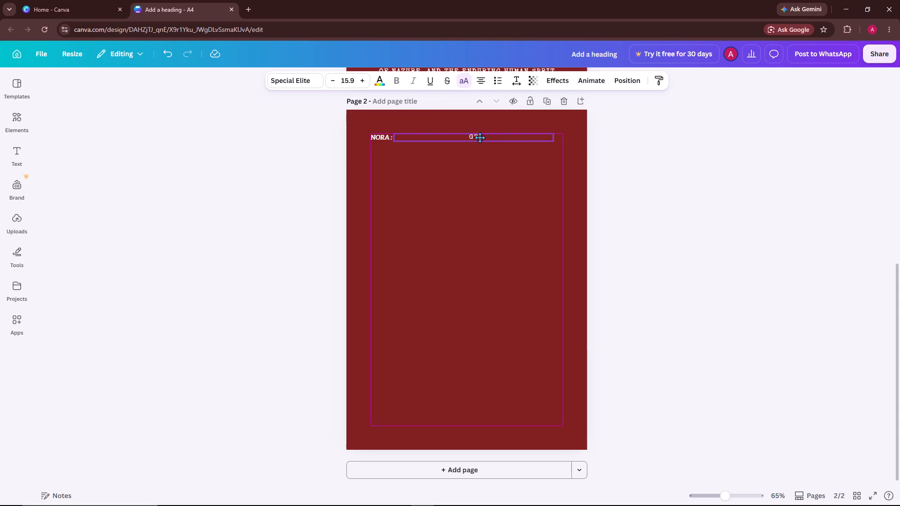
Replace the placeholder text beside "NORA :" with the dialogue line "WHERE IS SHE?".
click(489, 136)
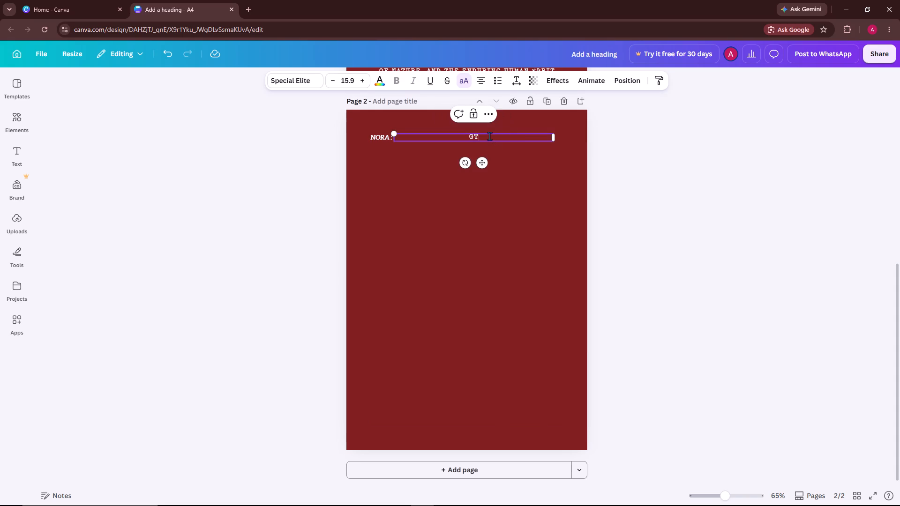
key(BackSpace)
key(BackSpace)
text(wh)
text(erw)
key(BackSpace)
key(e)
key(space)
text(is s)
text(he)
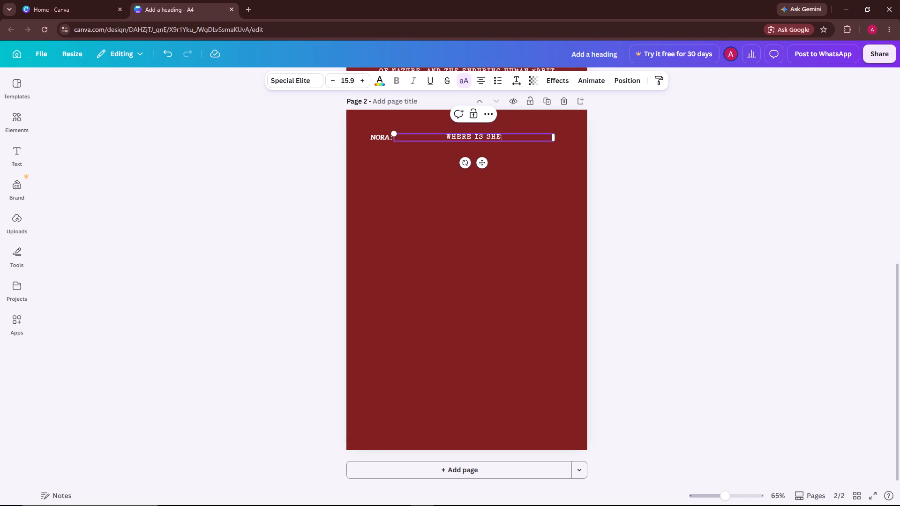
key(shift+question)
Pad the end of "WHERE IS SHE?" with spaces until the line starts right beside "NORA :".
key(space)
key(space)
key(space)
key(space)
key(space)
key(space)
key(space)
key(space)
key(space)
key(space)
key(space)
key(space)
key(space)
key(space)
key(space)
key(space)
key(space)
key(space)
key(space)
key(space)
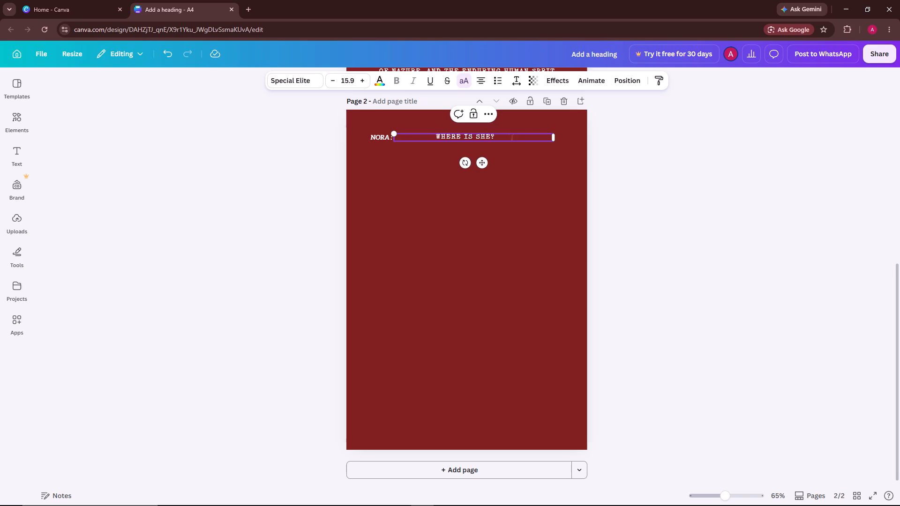
key(space)
key(space)
key(space)
key(space)
key(space)
key(space)
key(space)
key(space)
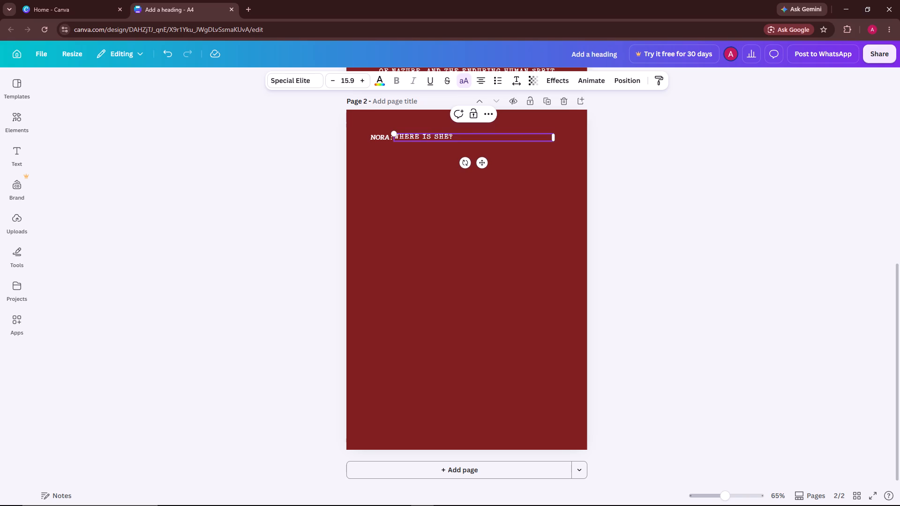
click(614, 156)
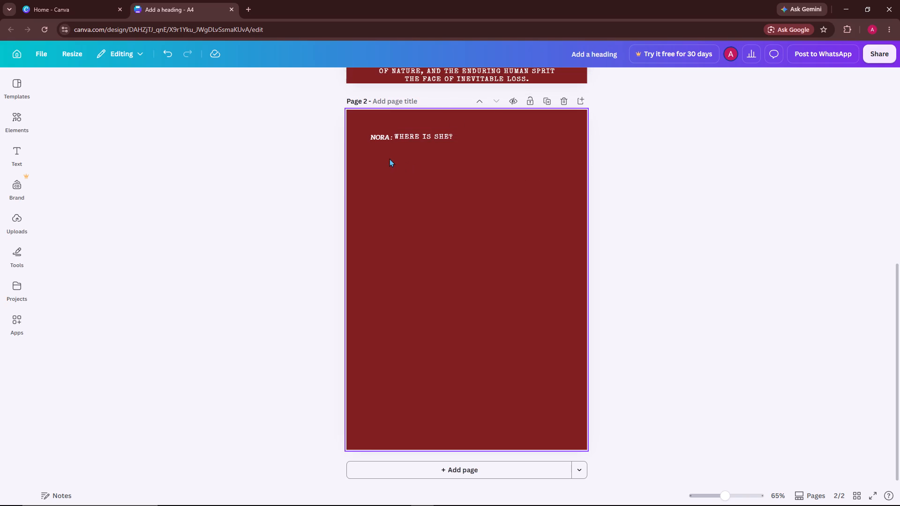
Nudge the "WHERE IS SHE?" text box slightly away from "NORA :", keeping it level with the heading.
click(413, 134)
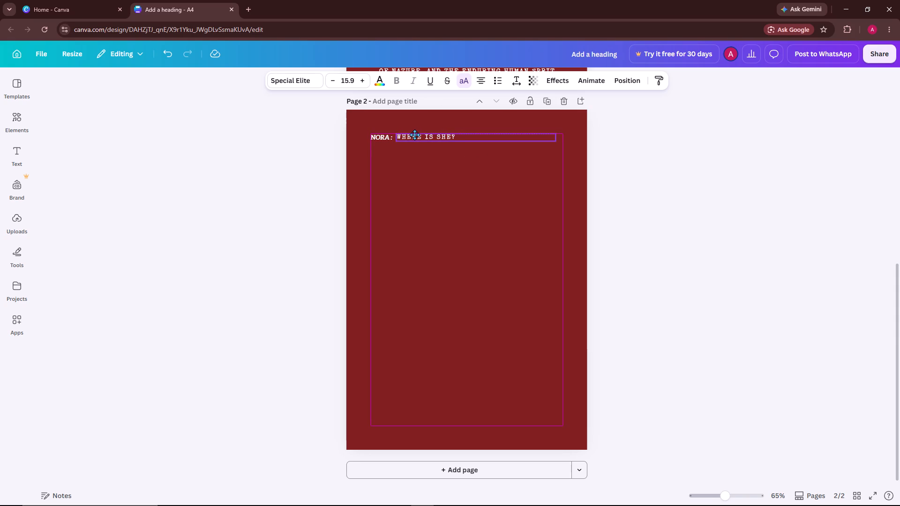
click(410, 161)
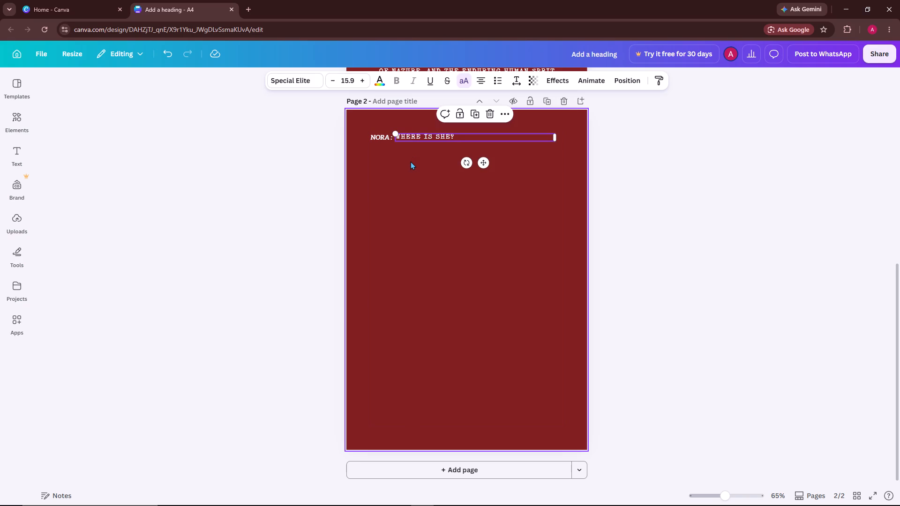
click(408, 133)
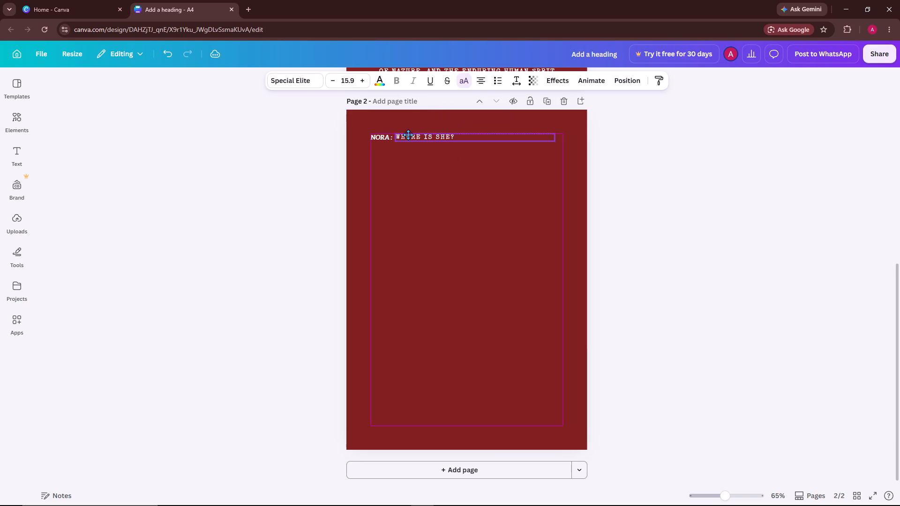
Duplicate the "NORA :" heading on page 2 and place the copy directly below the original, aligned with its starting edge.
click(400, 158)
click(380, 134)
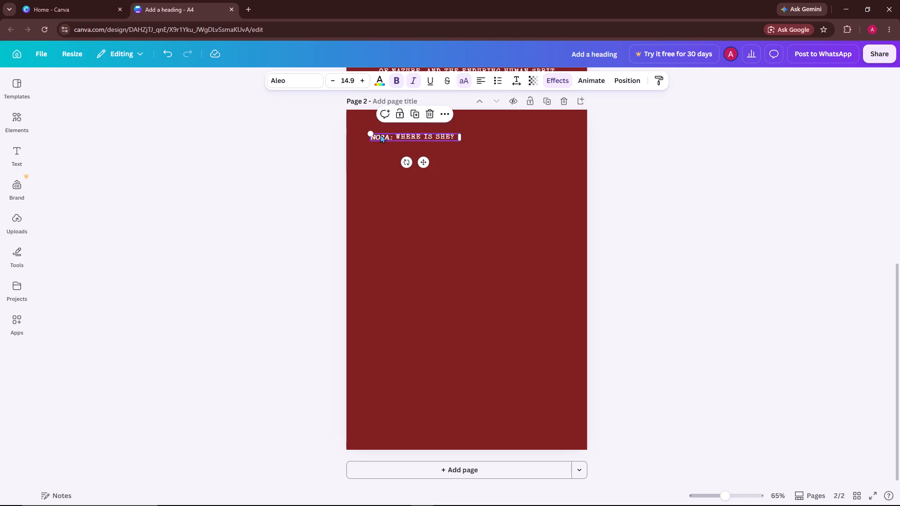
click(414, 113)
drag(396, 141, 396, 143)
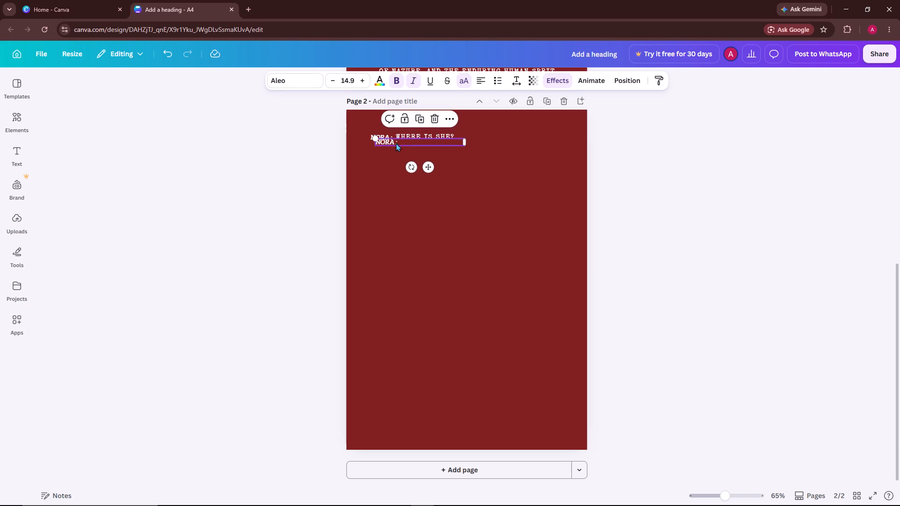
drag(396, 143, 392, 151)
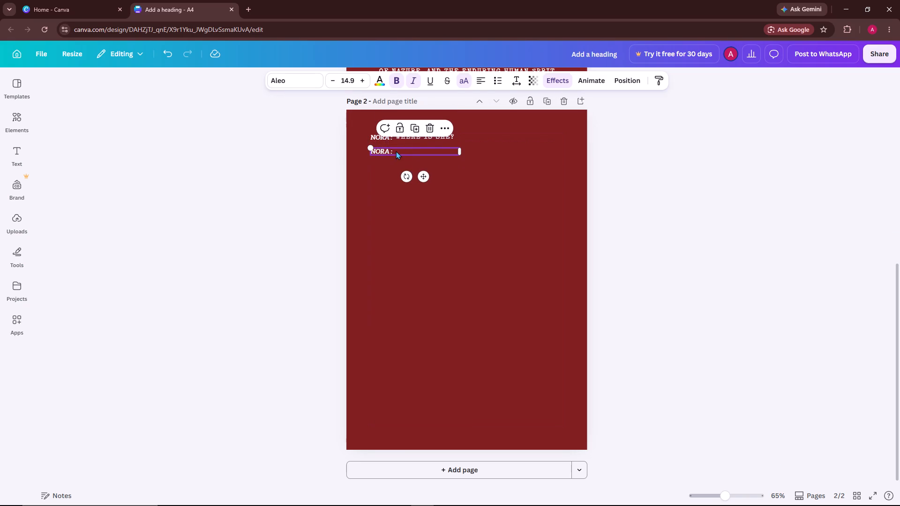
Replace the text of the copied heading below "NORA :" with "CATHLEEN :".
click(396, 151)
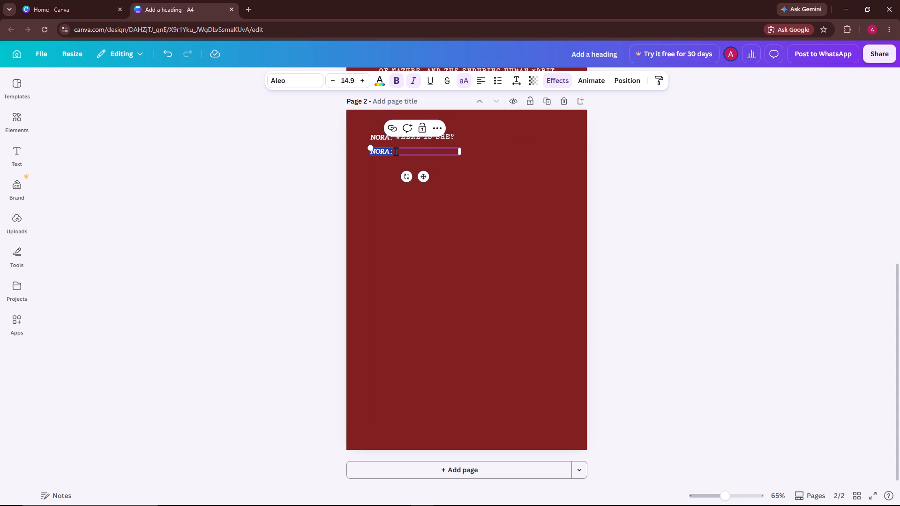
key(BackSpace)
text(ca)
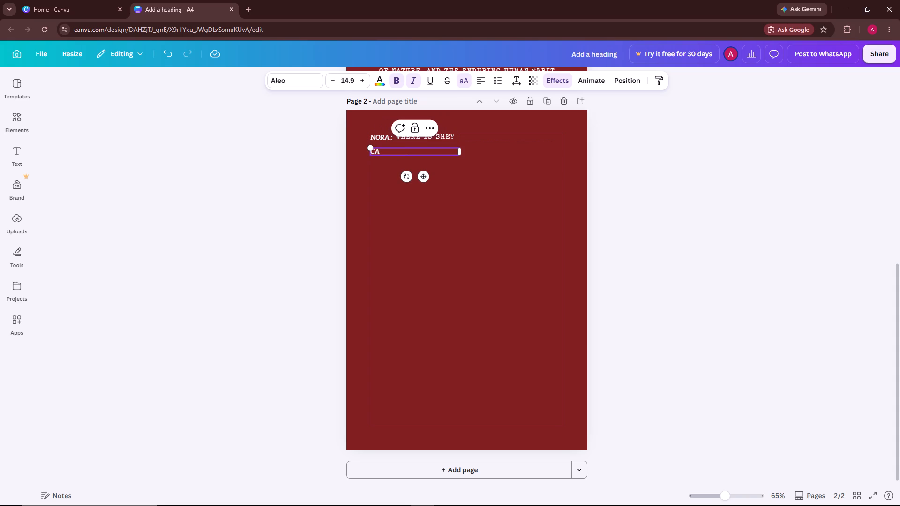
key(t)
text(hl)
text(een)
key(space)
key(shift+colon)
click(385, 221)
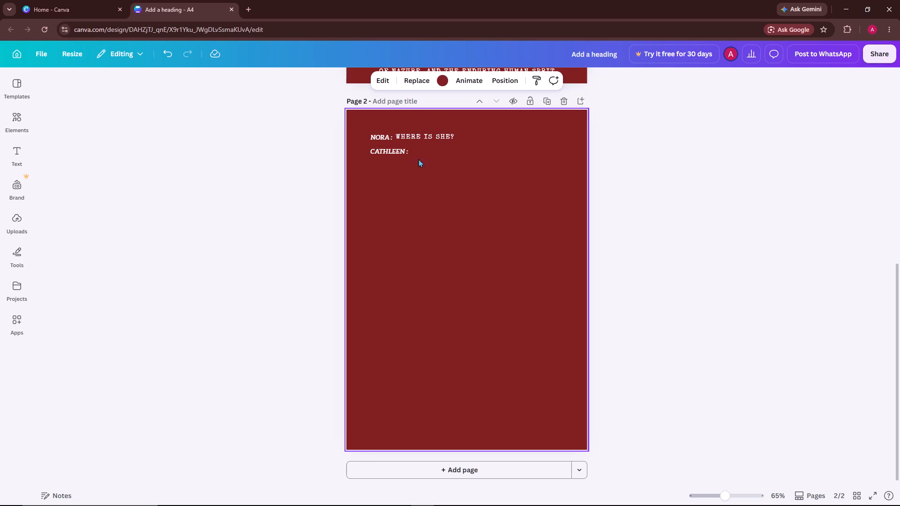
Duplicate the "WHERE IS SHE?" dialogue box and place the copy beside "CATHLEEN :", level with that heading.
click(430, 138)
click(474, 116)
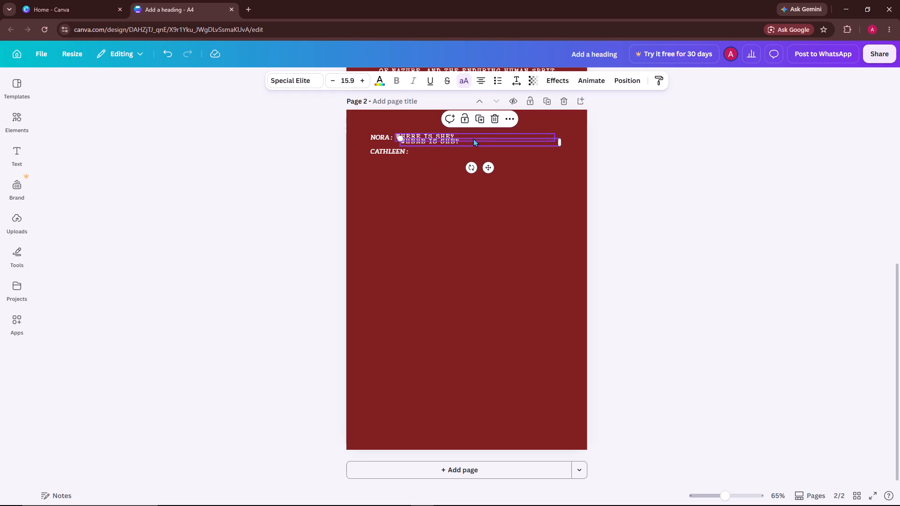
drag(472, 140, 482, 151)
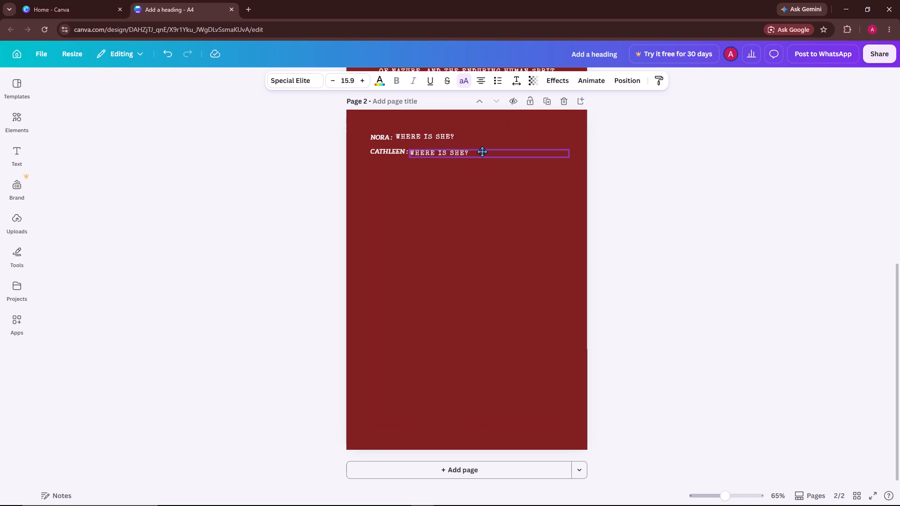
drag(482, 151, 482, 150)
Replace the copied dialogue text beside "CATHLEEN :" with "SHE'S LAYING DOWN,".
click(482, 150)
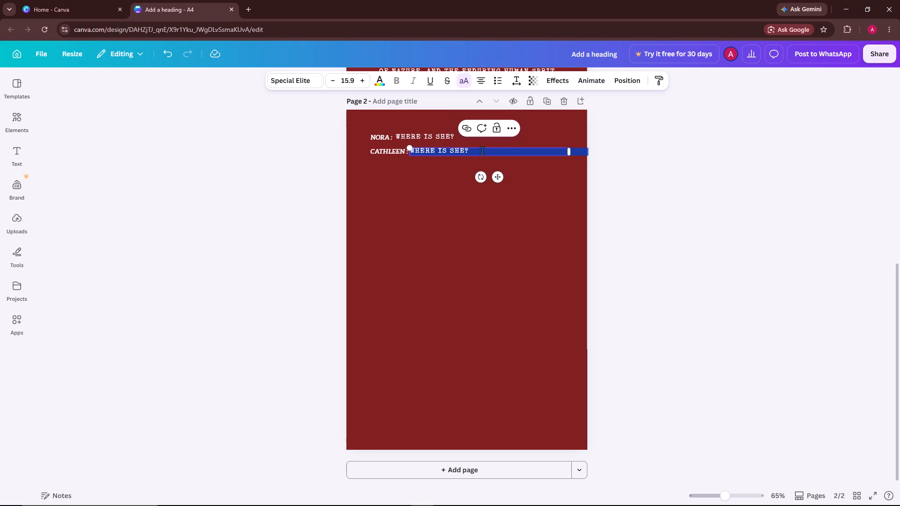
key(BackSpace)
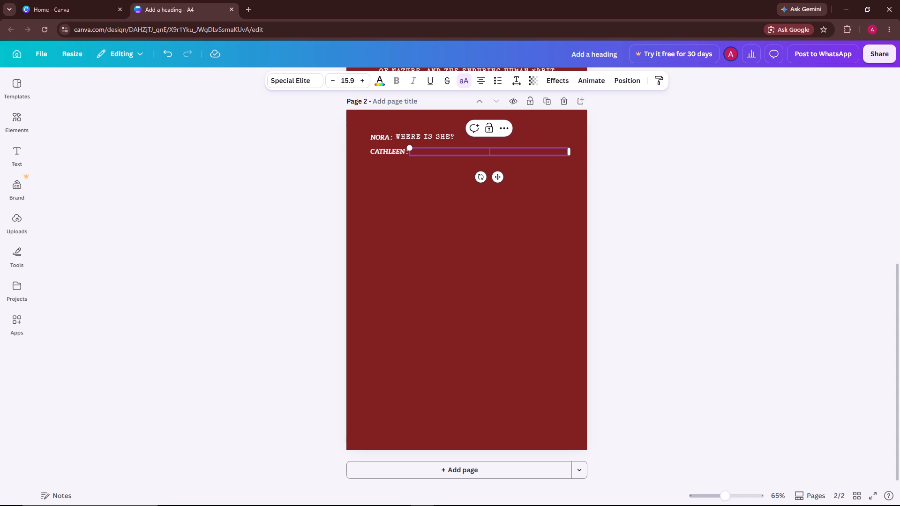
text(she)
text('s)
key(space)
key(l)
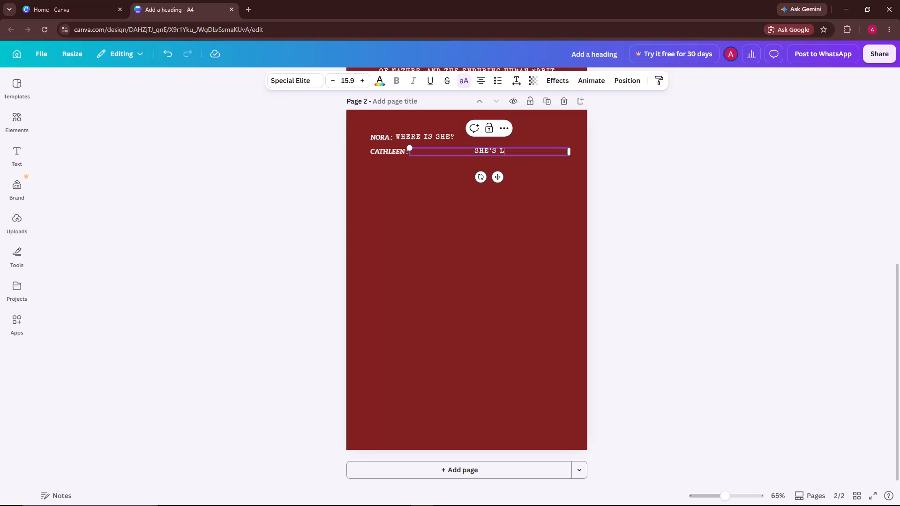
text(ay)
text(ing dow)
key(n)
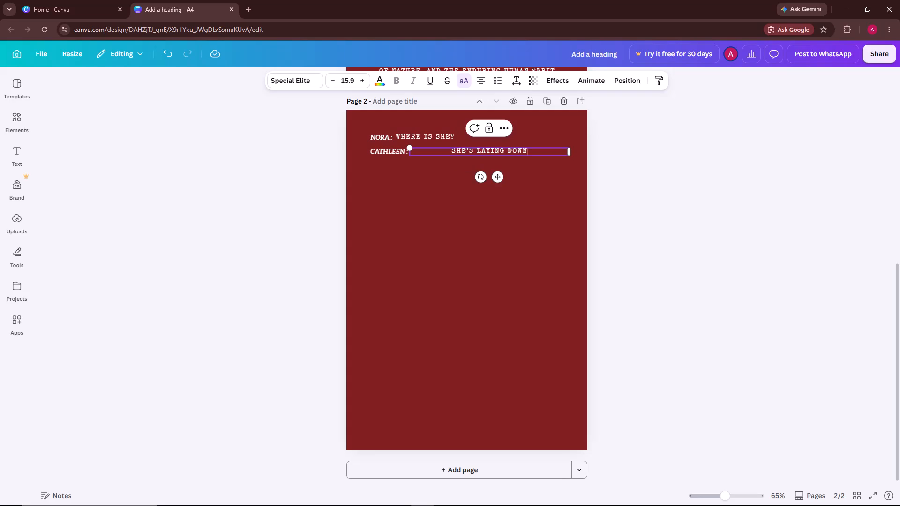
key(comma)
Continue Cathleen's dialogue line with "GOD HELP HER,".
key(space)
key(d)
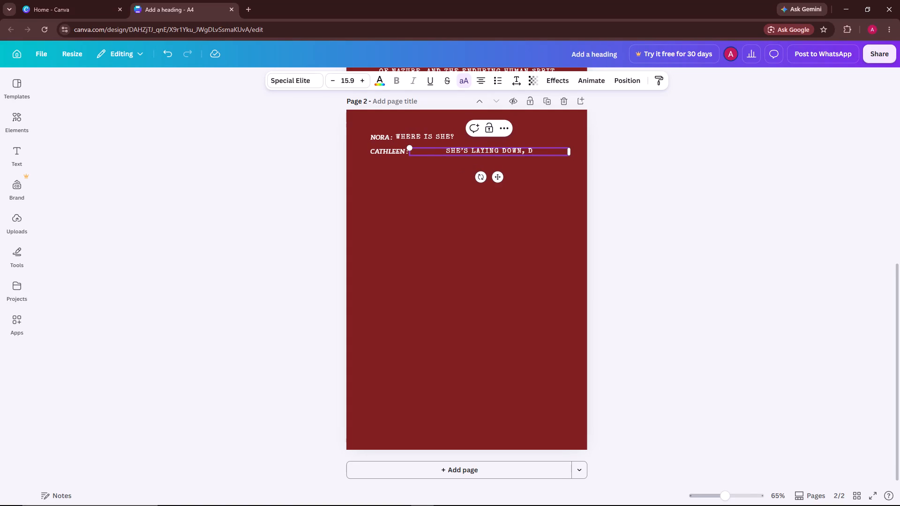
key(BackSpace)
text(god)
key(space)
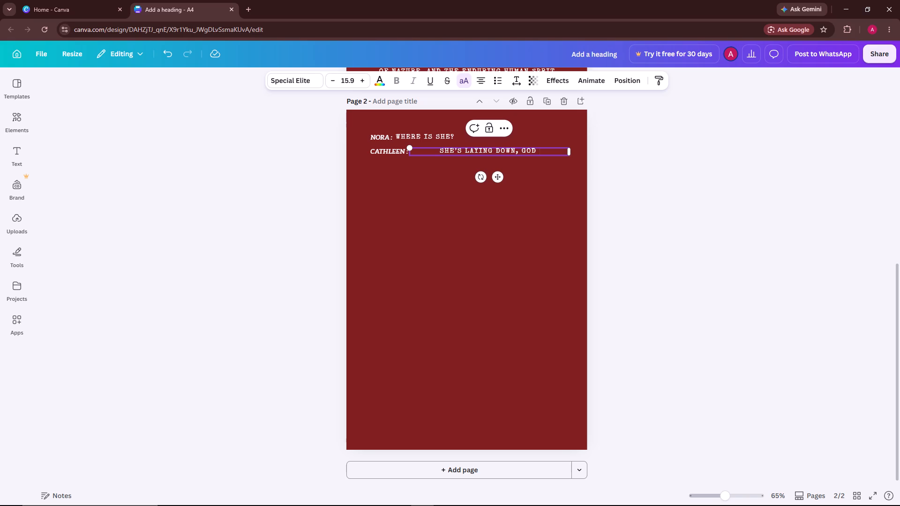
text(hek)
key(BackSpace)
text(lp)
key(space)
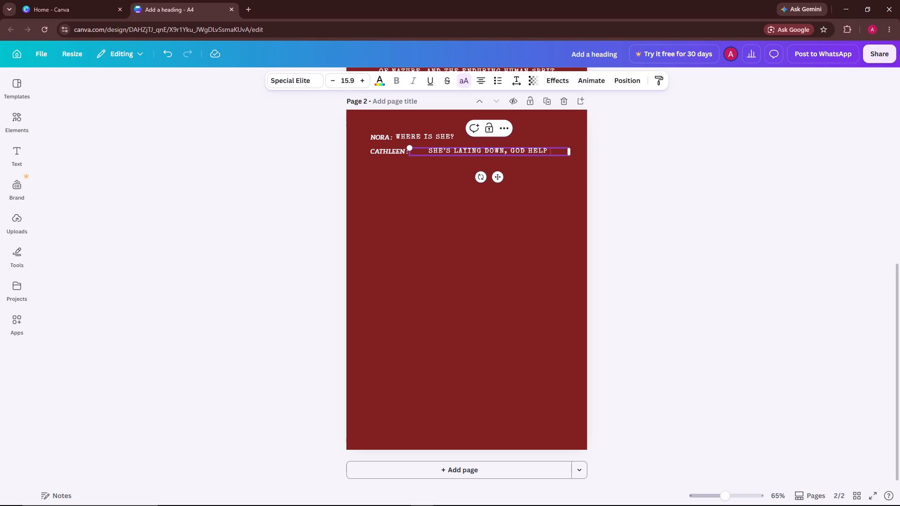
text(her,)
key(space)
Continue Cathleen's dialogue line with "AND MAY BE SEEPING".
text(and)
key(space)
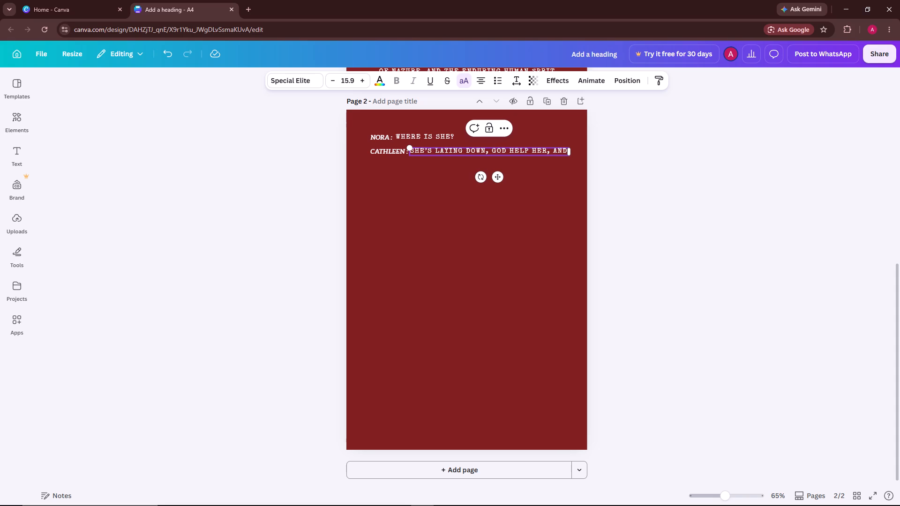
text(may)
key(space)
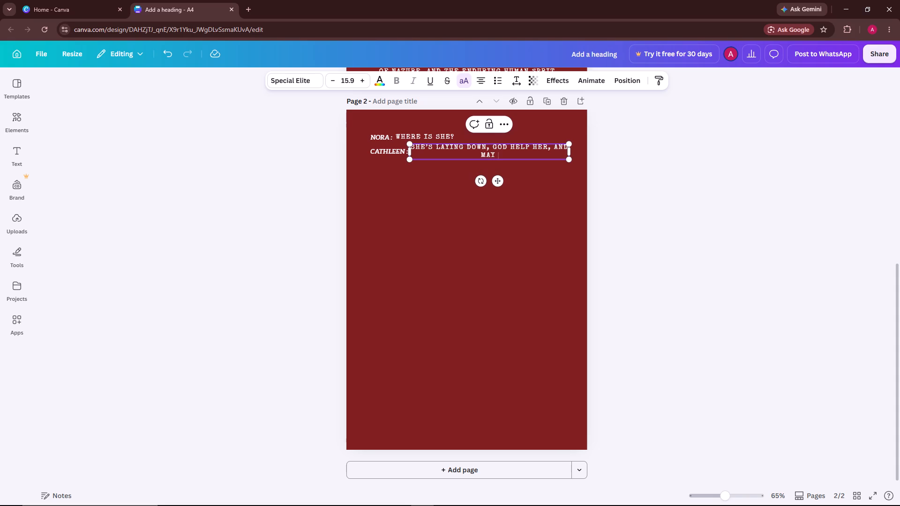
text(be)
key(space)
text(ss)
key(BackSpace)
key(BackSpace)
text(see)
text(ping)
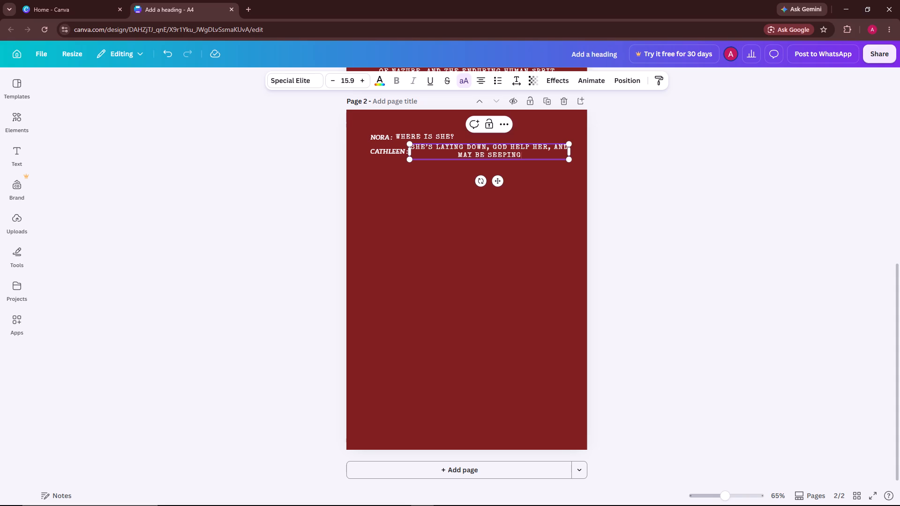
Finish Cathleen's line with ", IF SHE'S ABLE", padding its second row with trailing spaces to align its start with the first row.
text(, if she)
text('s)
key(space)
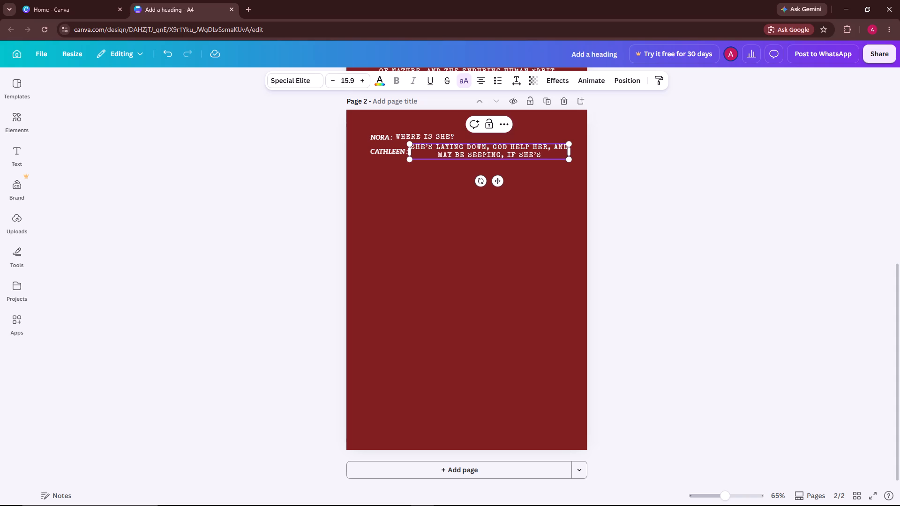
text(abe)
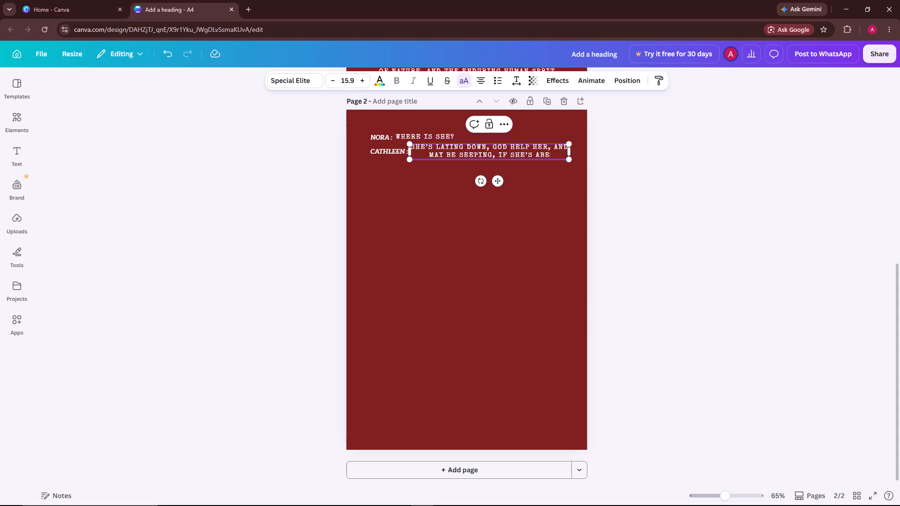
key(BackSpace)
key(l)
key(space)
key(space)
key(space)
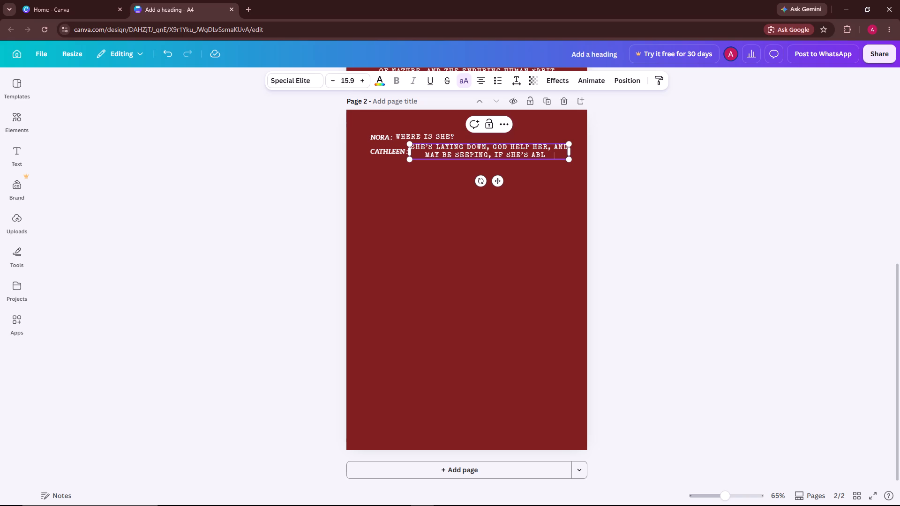
key(space)
key(space)
key(space)
key(space)
key(space)
key(space)
key(space)
key(space)
key(space)
key(space)
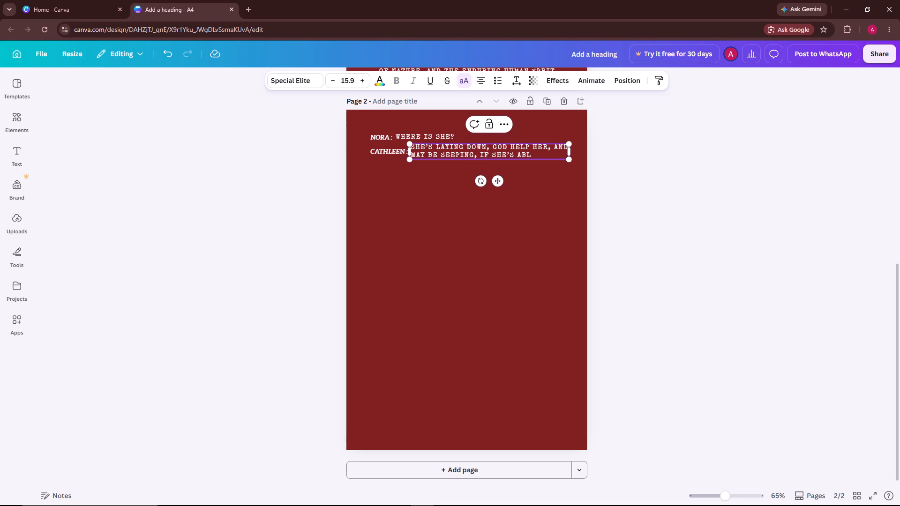
key(e)
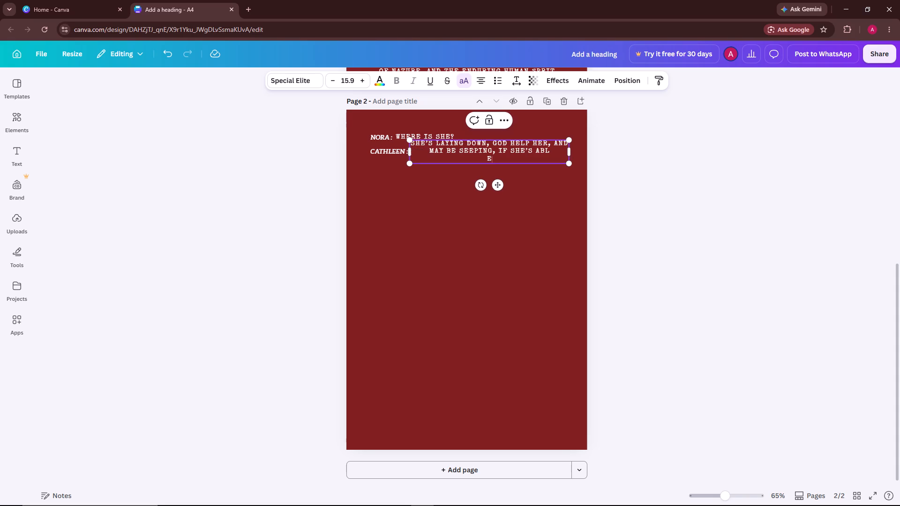
key(BackSpace)
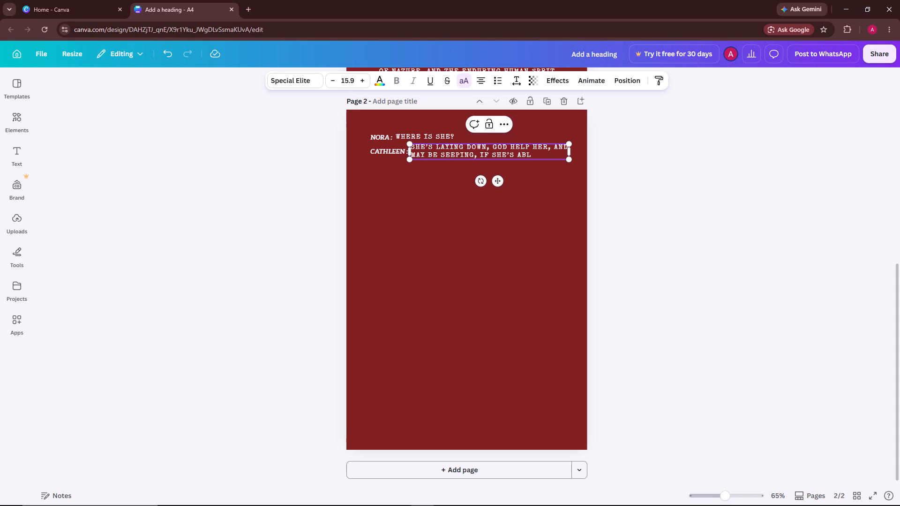
key(BackSpace)
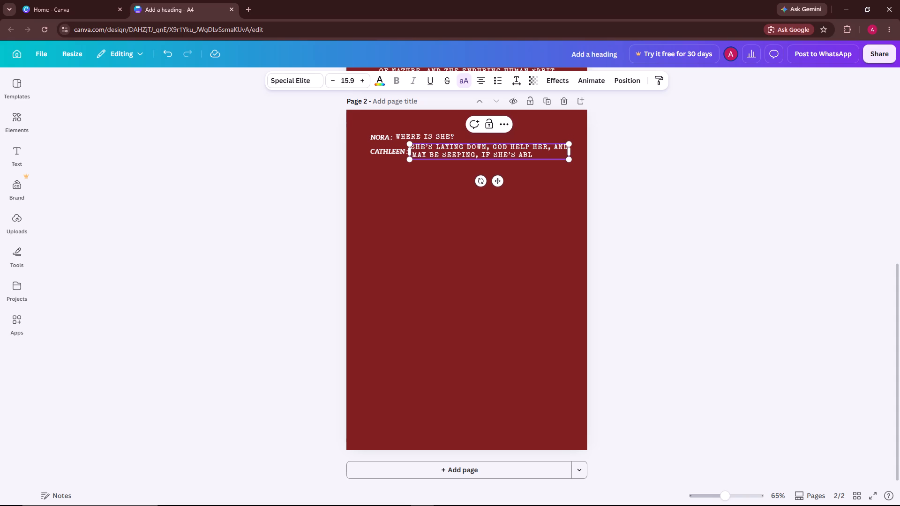
key(BackSpace)
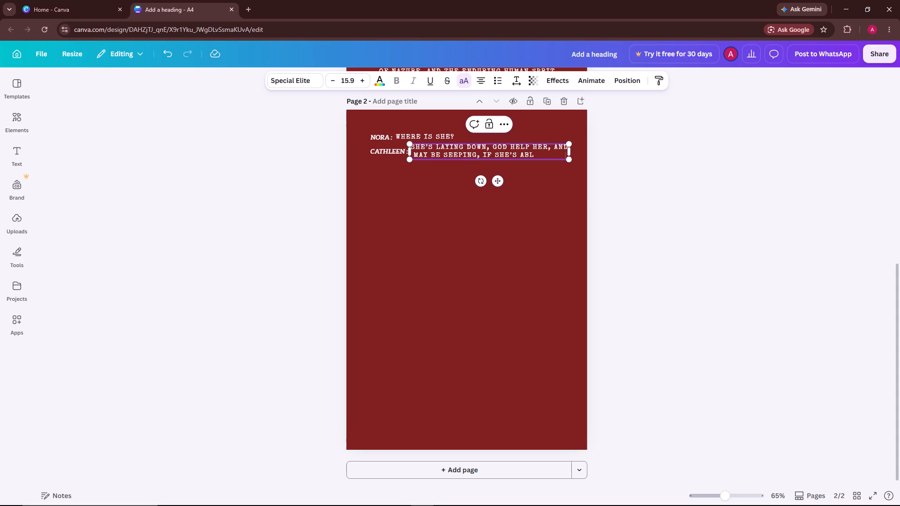
key(BackSpace)
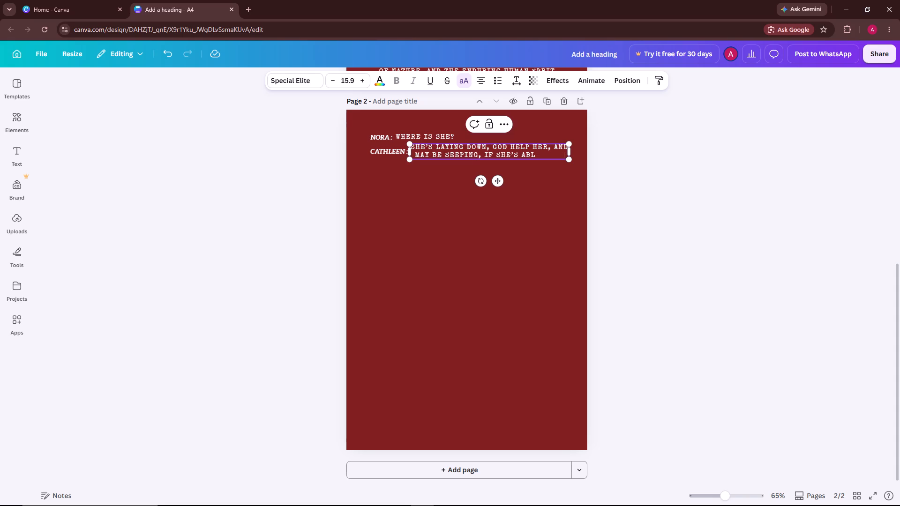
click(536, 156)
key(e)
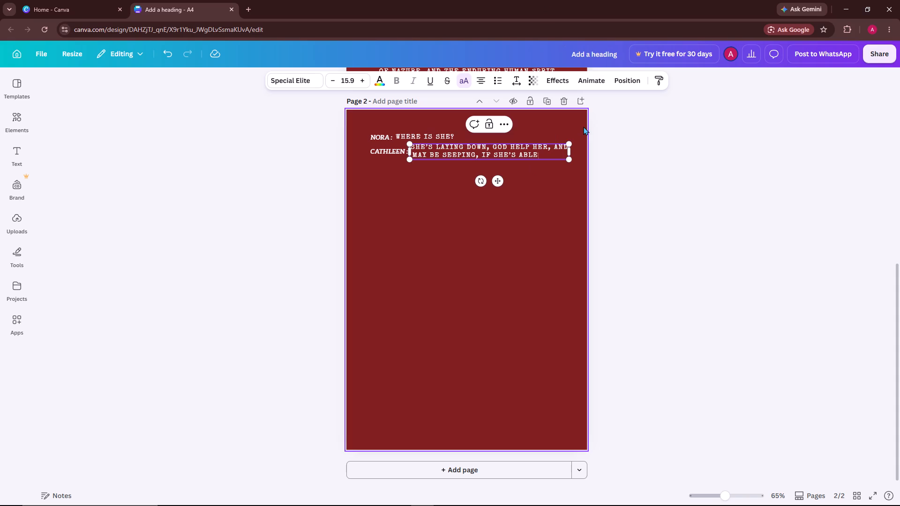
key(space)
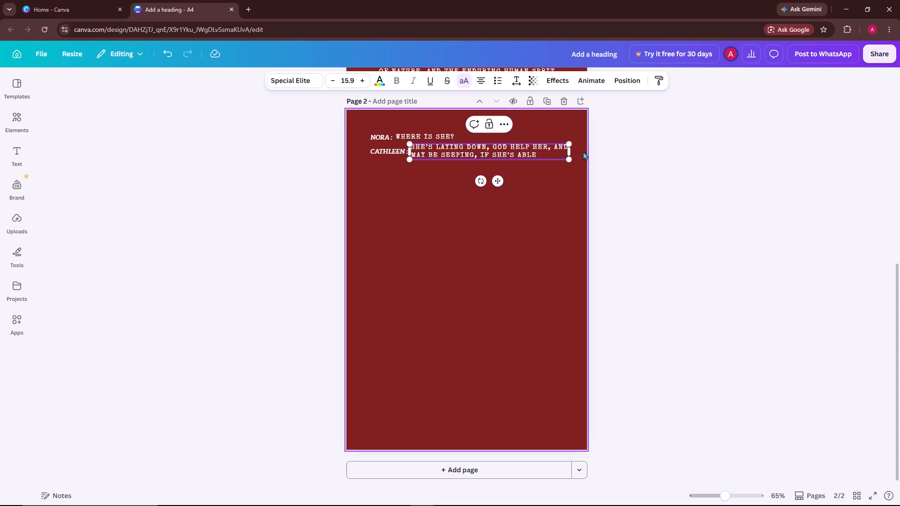
click(458, 236)
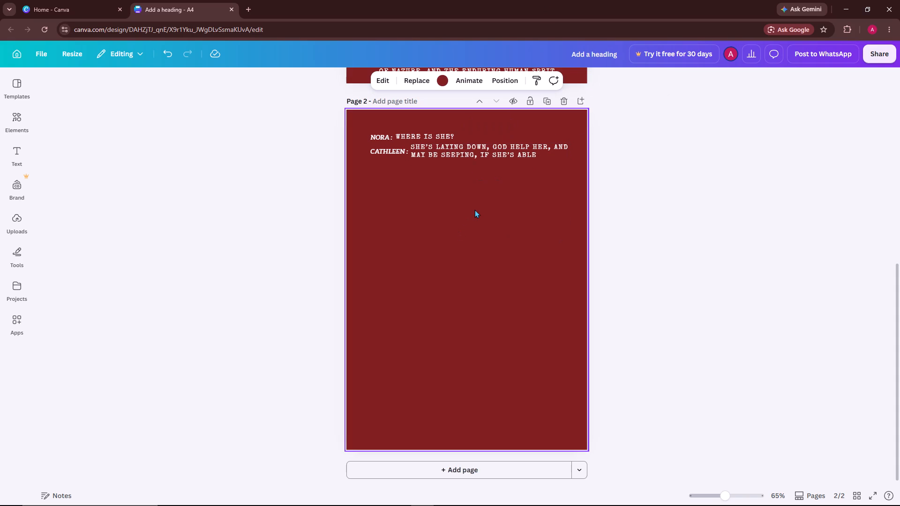
Duplicate the "NORA :" heading and place the copy below "CATHLEEN :", aligned with the headings' left edge.
click(378, 134)
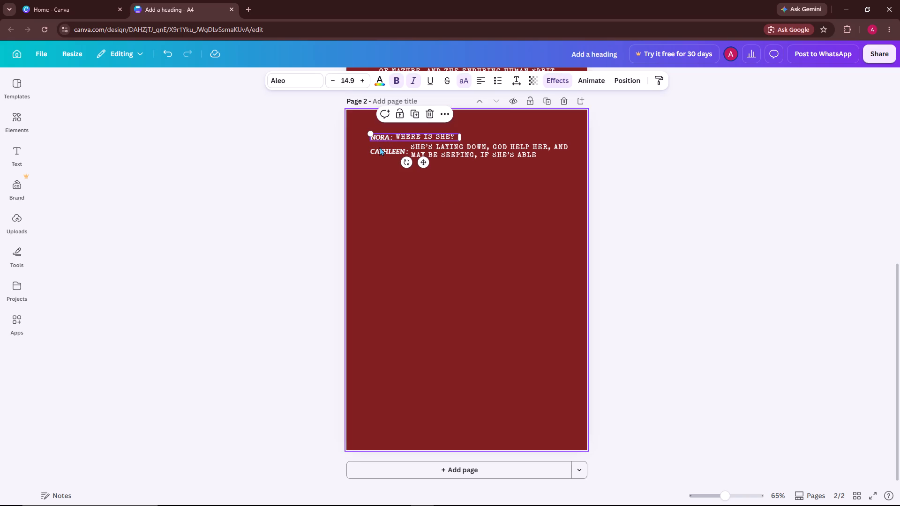
click(420, 119)
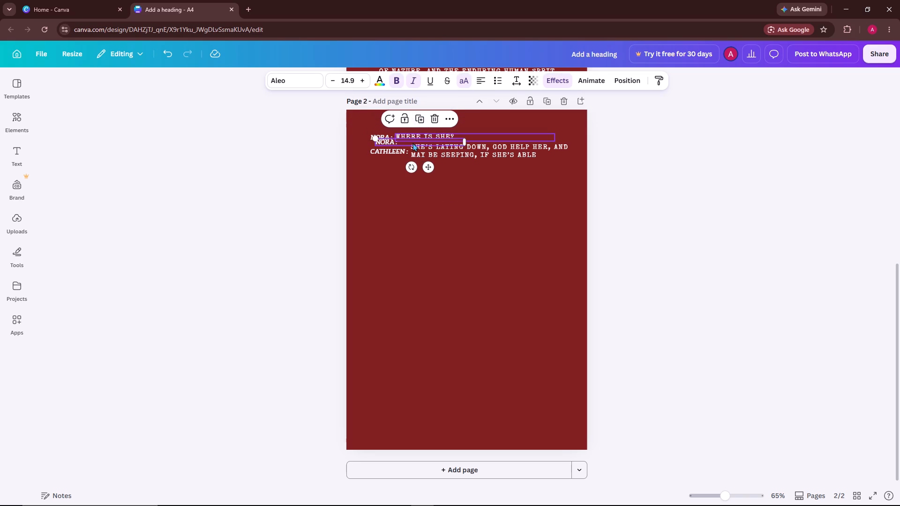
drag(412, 143, 409, 173)
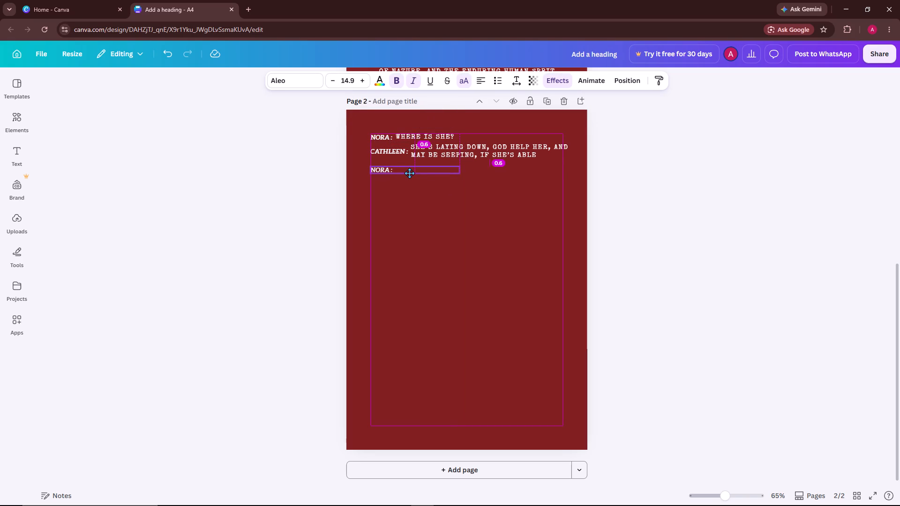
drag(409, 173, 409, 171)
click(409, 171)
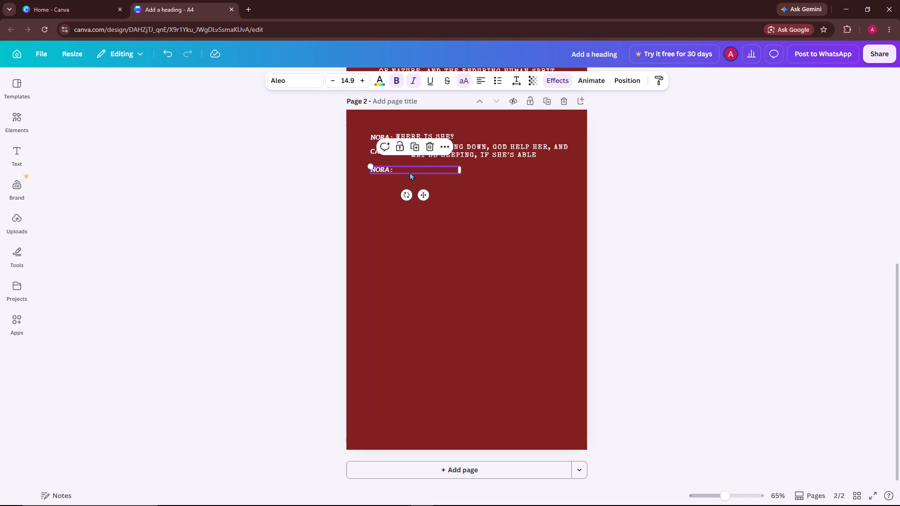
Replace the text of the copied "NORA :" heading below Cathleen's line with "CATHLEEN :".
click(404, 169)
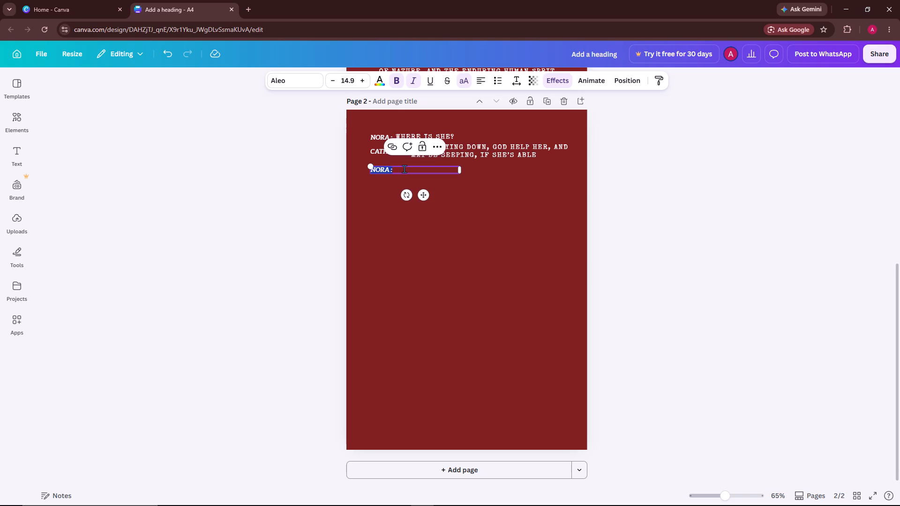
key(BackSpace)
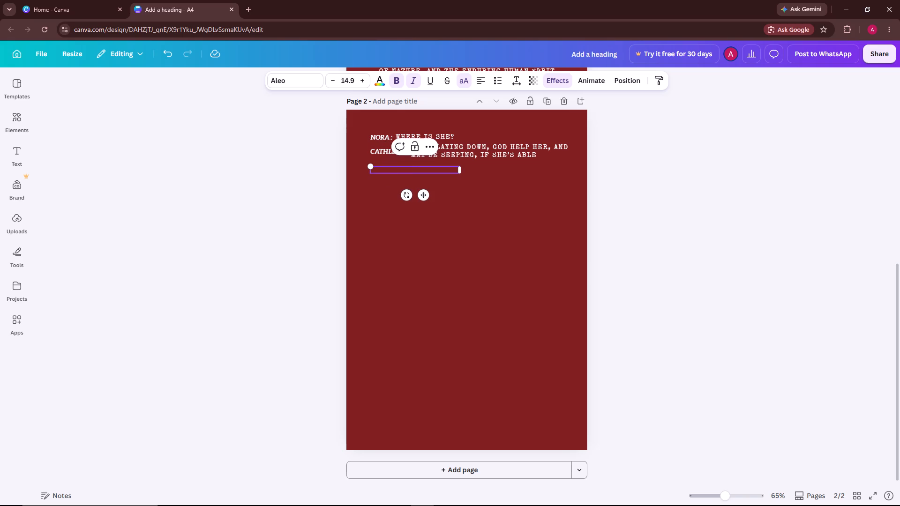
text(cat)
text(hl)
text(een)
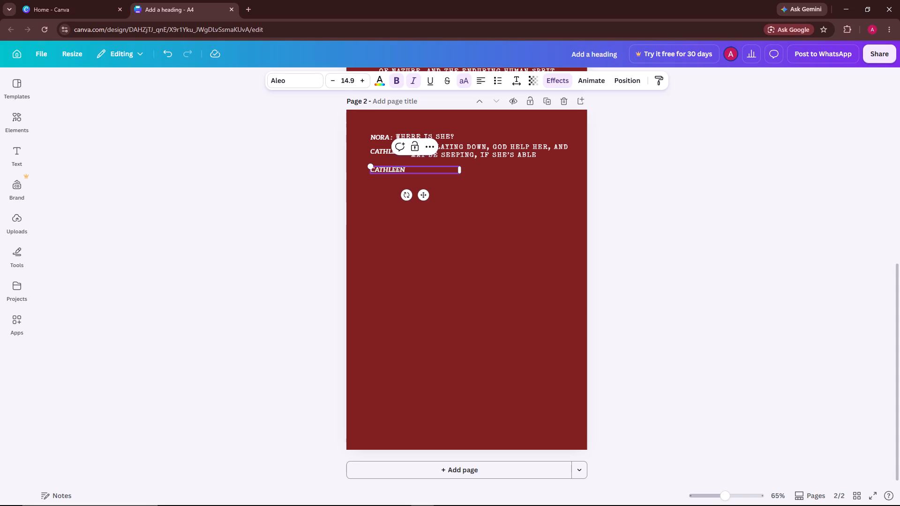
key(space)
text(:)
click(412, 234)
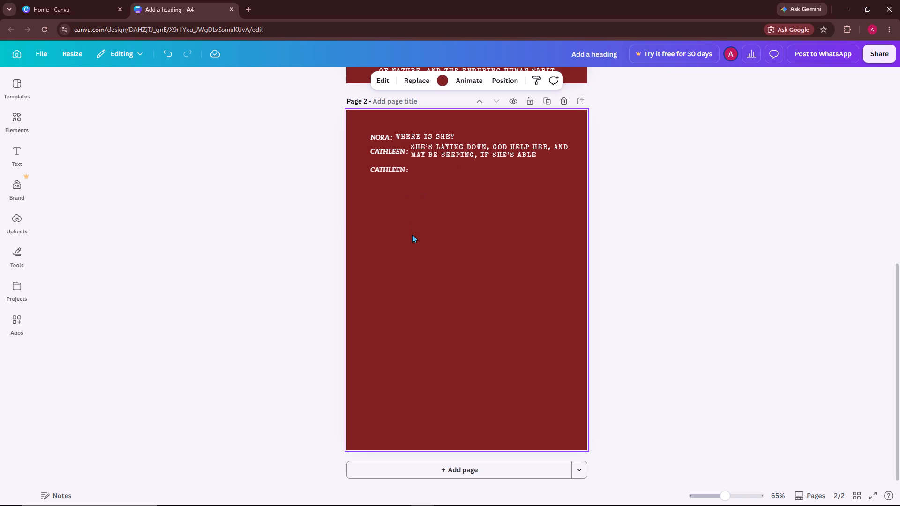
Duplicate the "WHERE IS SHE?" dialogue box and place the copy beside the second "CATHLEEN :", level with that heading.
click(449, 139)
click(470, 110)
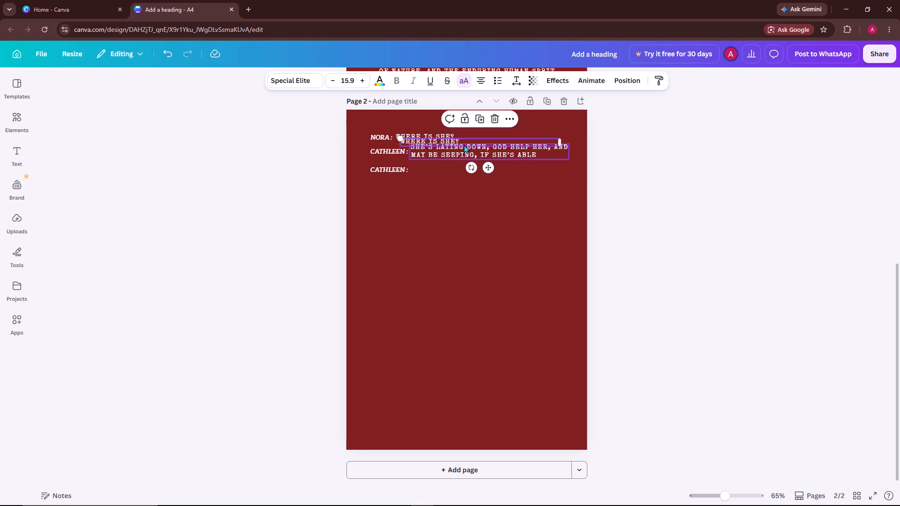
drag(464, 141, 472, 168)
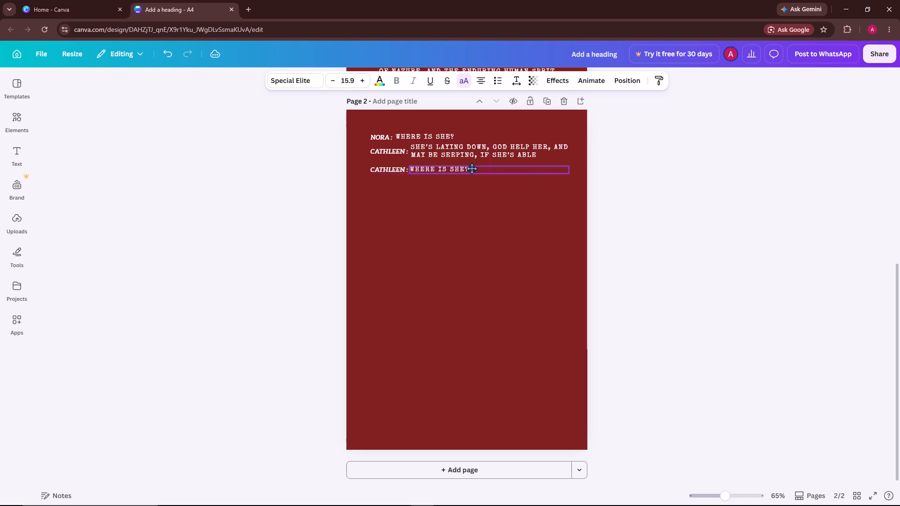
drag(472, 168, 474, 170)
Replace the copied "WHERE IS SHE?" line beside the second "CATHLEEN :" with "WHAT IS IT YOU HAVE?".
click(477, 167)
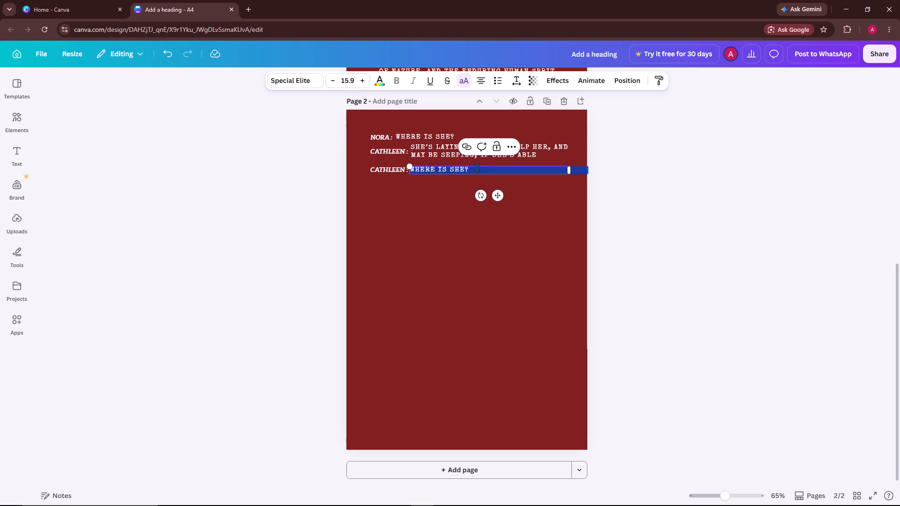
key(BackSpace)
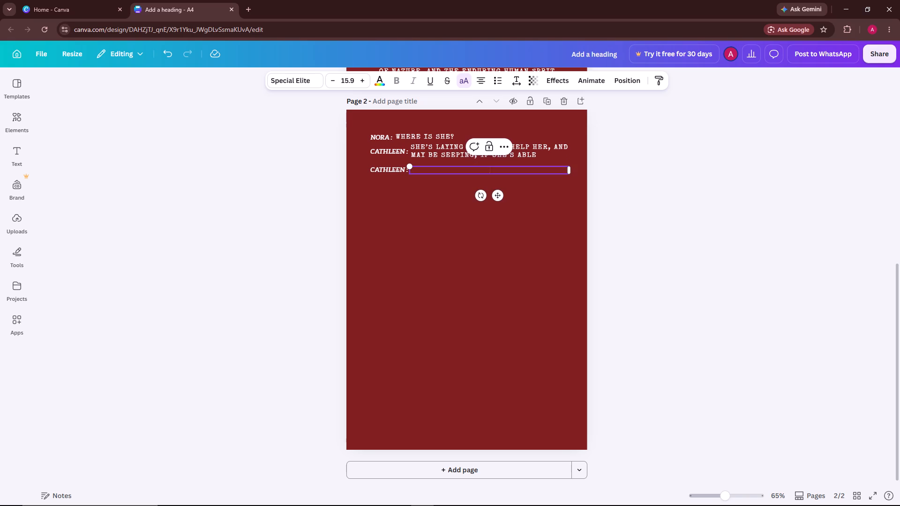
text(what is)
key(space)
text(it)
key(space)
text(you have)
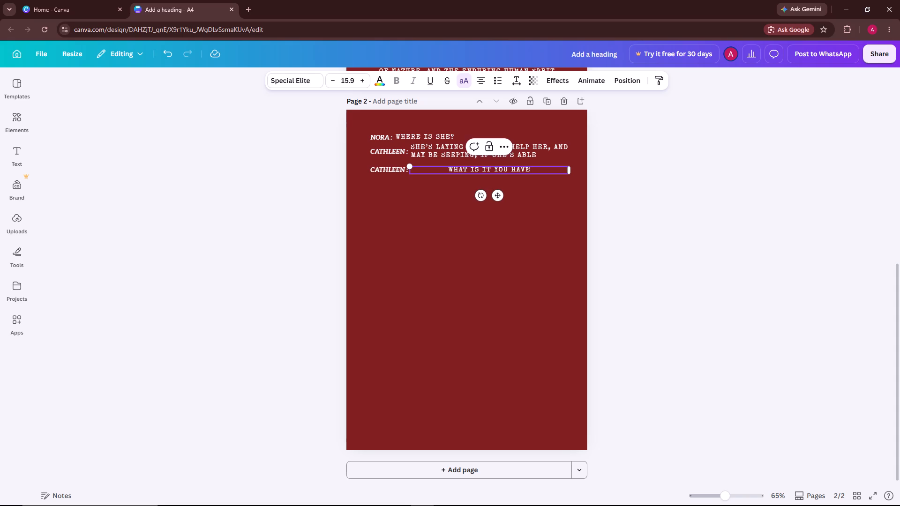
key(shift+question)
Pad "WHAT IS IT YOU HAVE?" with trailing spaces until the centred line starts just after the second "CATHLEEN :" heading.
key(space)
key(space)
key(space)
key(space)
key(space)
key(space)
key(space)
key(space)
key(space)
key(space)
key(space)
key(space)
key(space)
key(space)
key(space)
key(space)
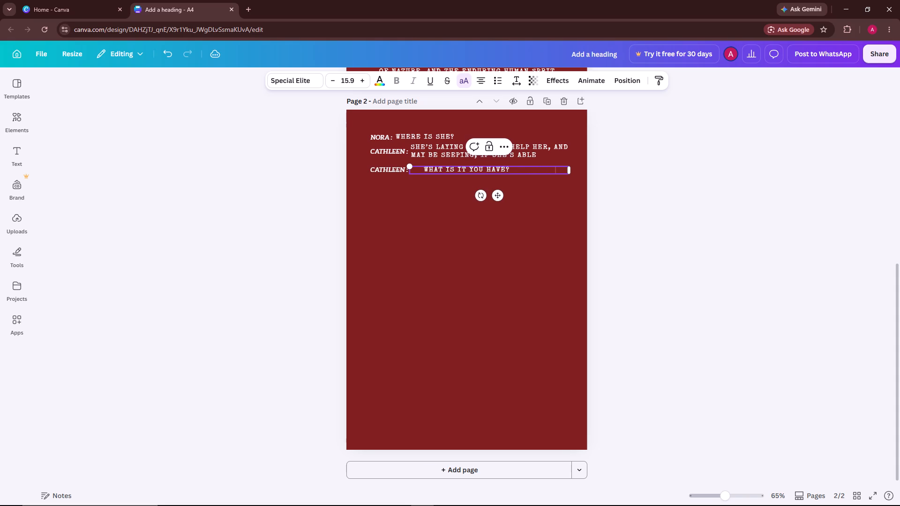
key(space)
key(space)
key(space)
key(space)
key(space)
key(space)
key(space)
key(space)
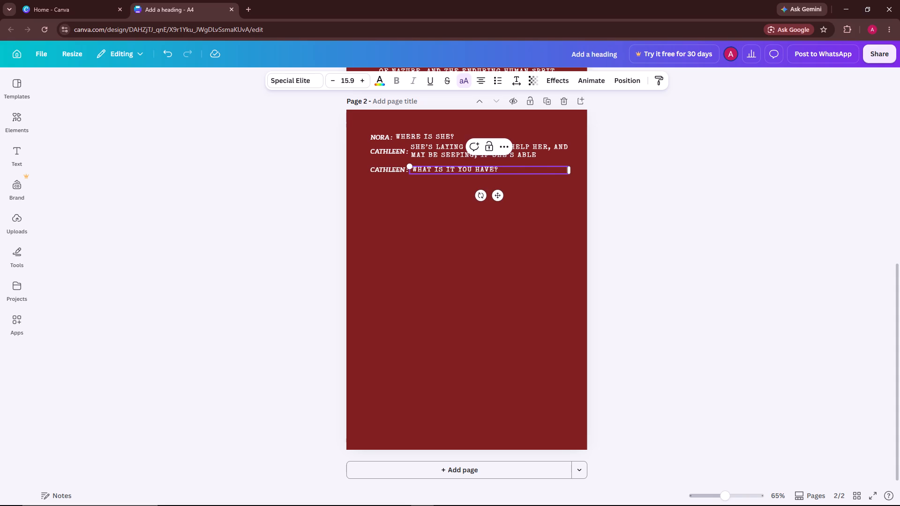
click(425, 208)
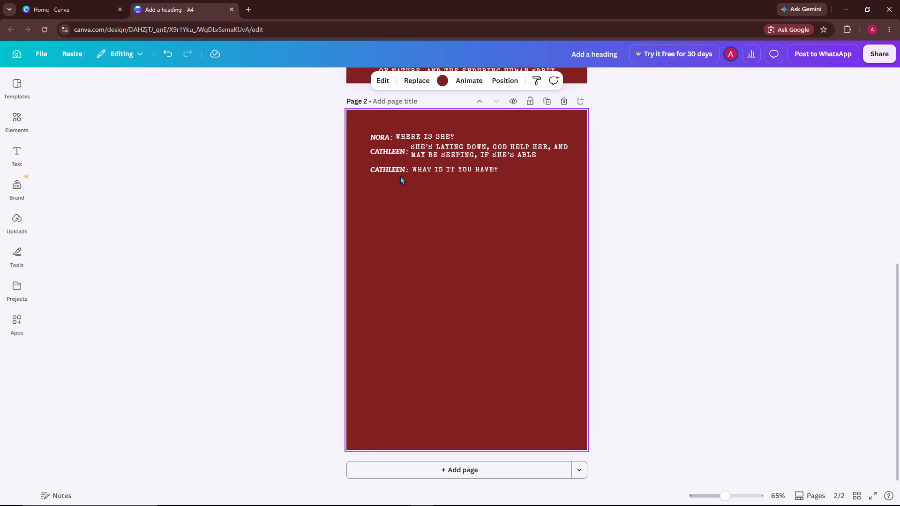
Duplicate the second "CATHLEEN :" heading and place the copy below it, aligned with the headings' left edge.
click(382, 168)
click(418, 148)
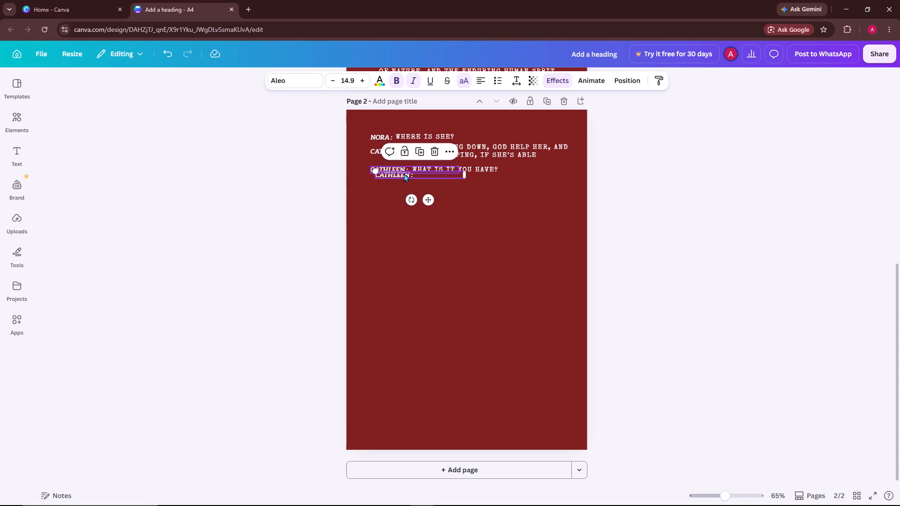
click(398, 176)
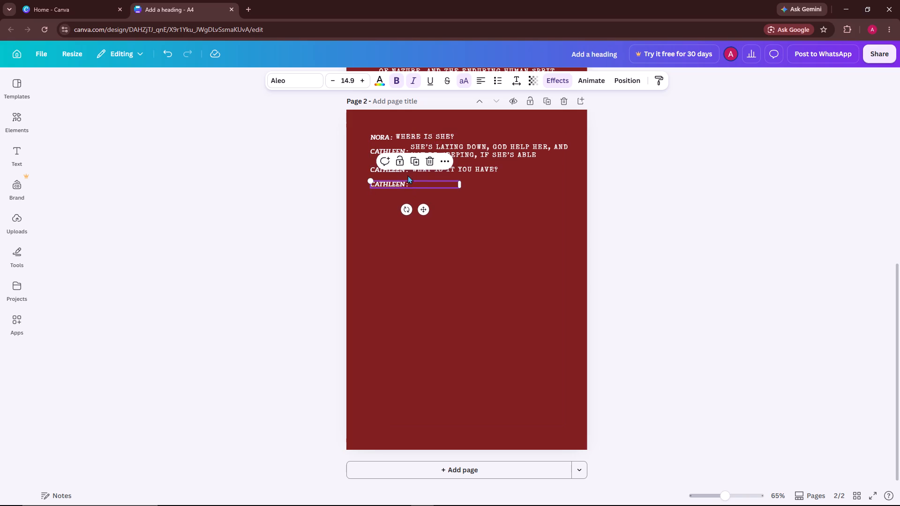
Replace the text of the lowest "CATHLEEN :" heading with "NORA :".
click(420, 185)
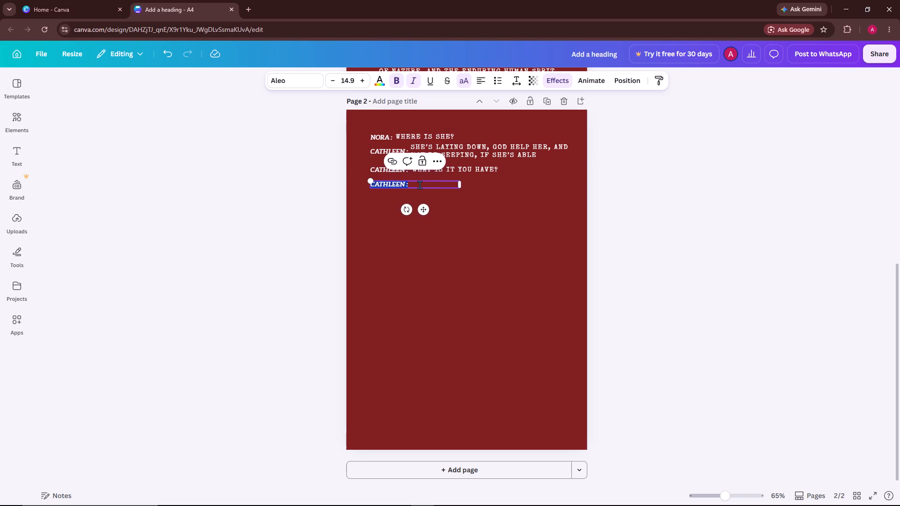
key(BackSpace)
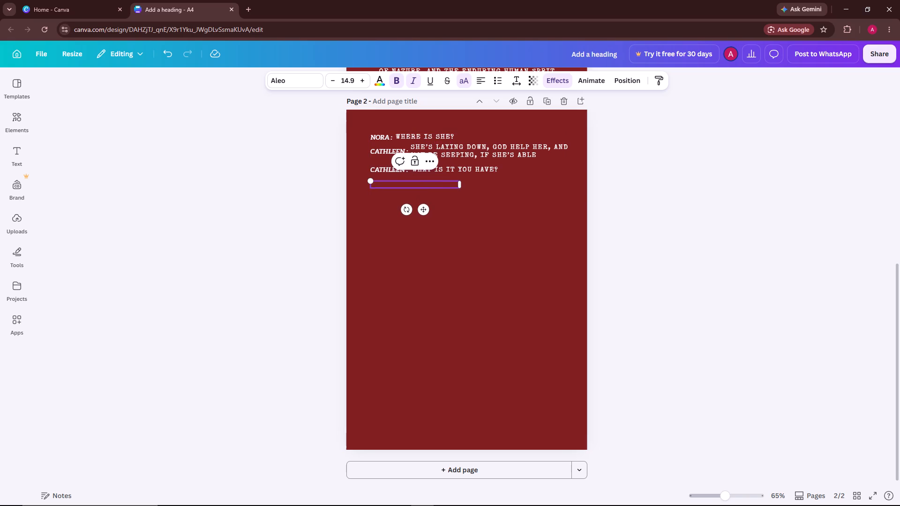
text(nora)
key(space)
key(shift+colon)
click(460, 231)
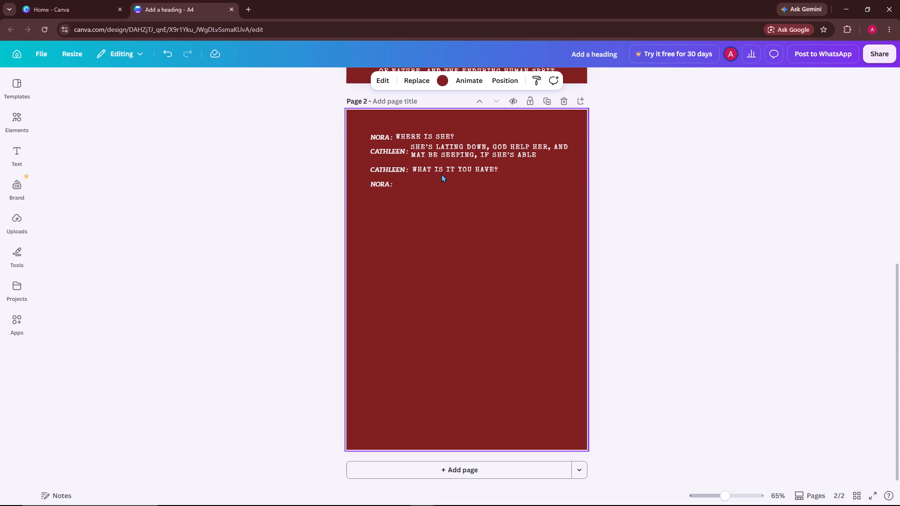
Duplicate the "WHAT IS IT YOU HAVE?" dialogue box and place the copy beside the lower "NORA :", level with that heading.
click(442, 168)
click(487, 149)
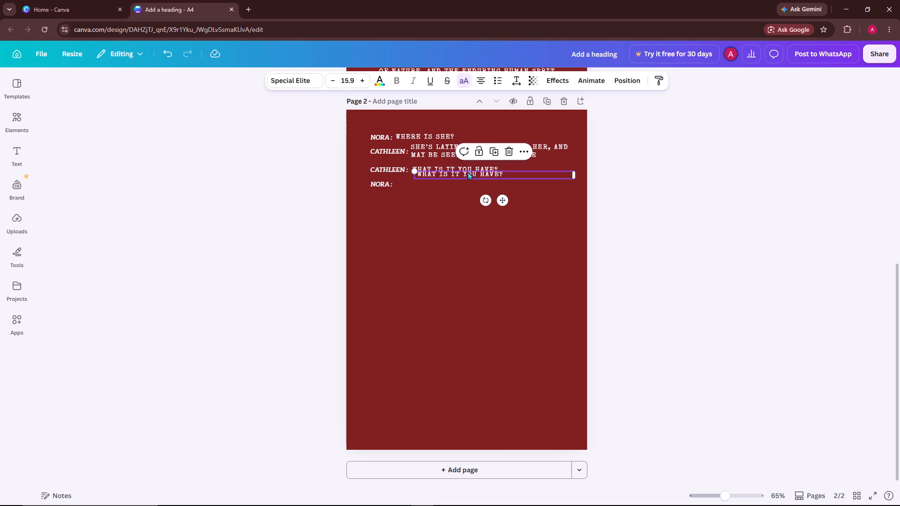
drag(467, 171, 447, 181)
Replace the copied line beside the lower "NORA :" with "THE YOUNG PRIEST IS AFTER BRINGING THEM.".
click(458, 181)
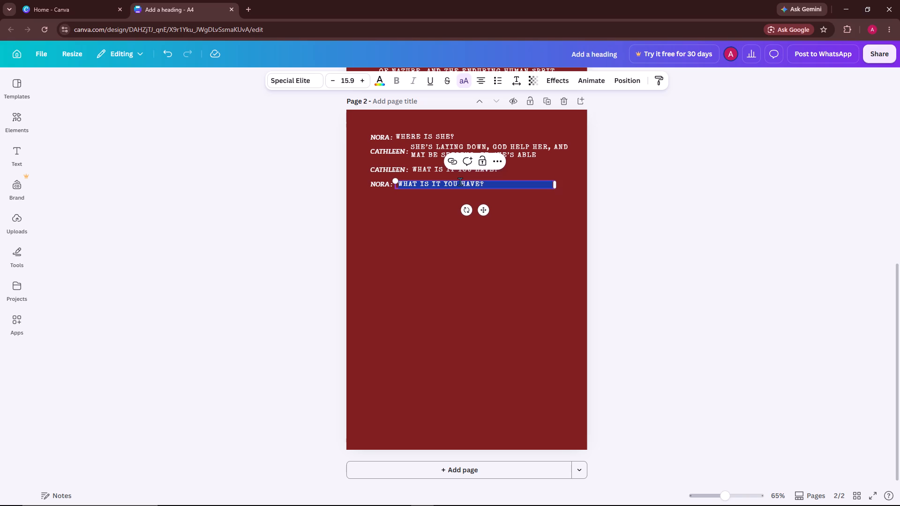
key(BackSpace)
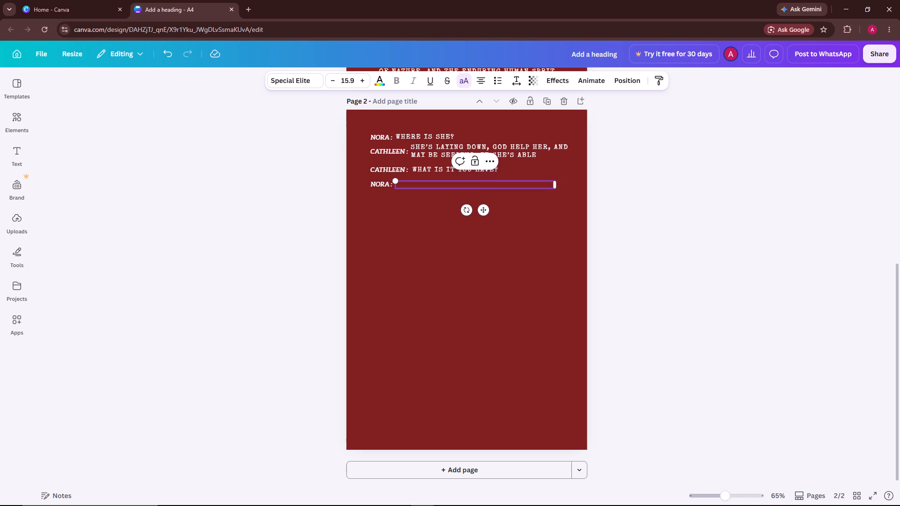
text(the young)
key(space)
text(p)
text(riest)
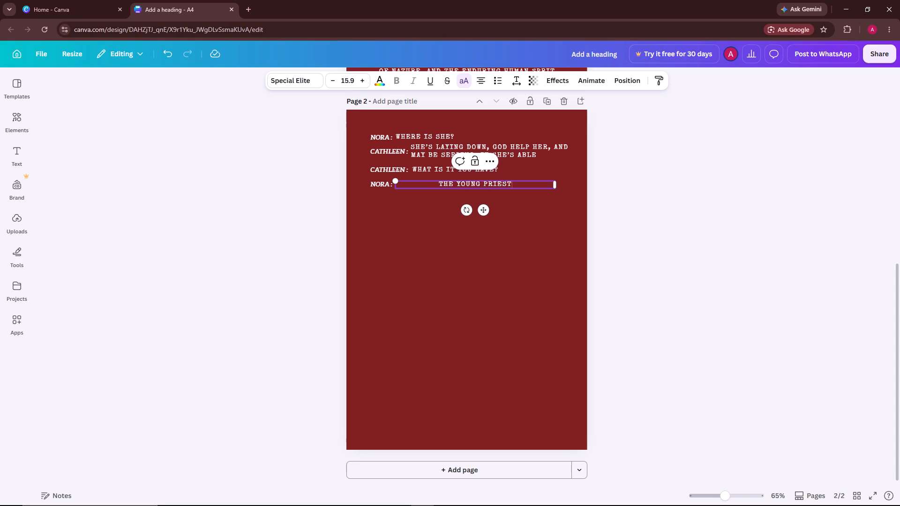
key(space)
text(is after)
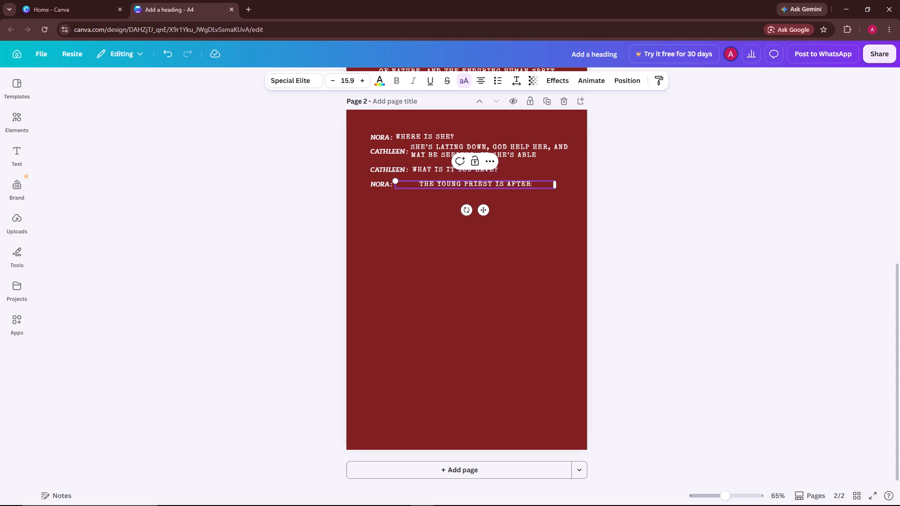
key(space)
text(bringing)
key(space)
text(them)
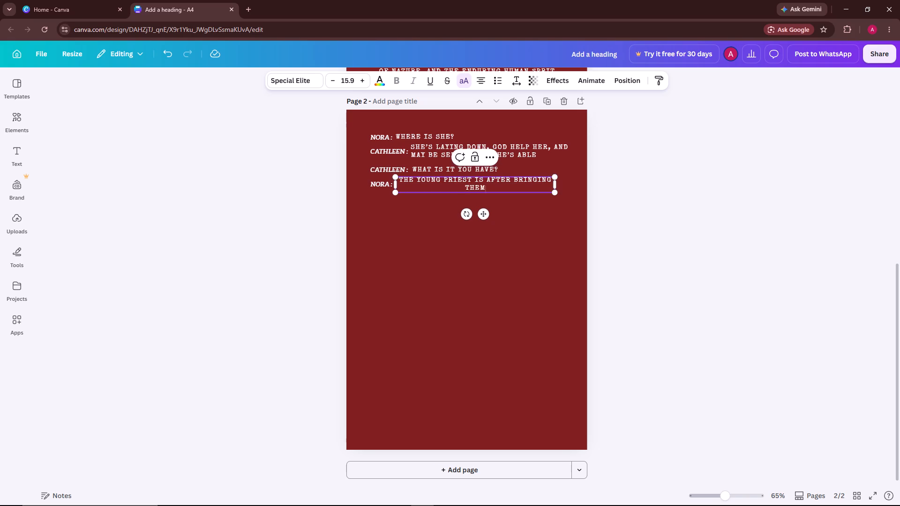
text(.)
Continue Nora's second line with "IT'S ASHIRT AND A PLAIN STCKING".
key(space)
text(it)
key(semicolon)
key(BackSpace)
text('s)
key(space)
key(a)
text(shirt)
key(space)
text(and a)
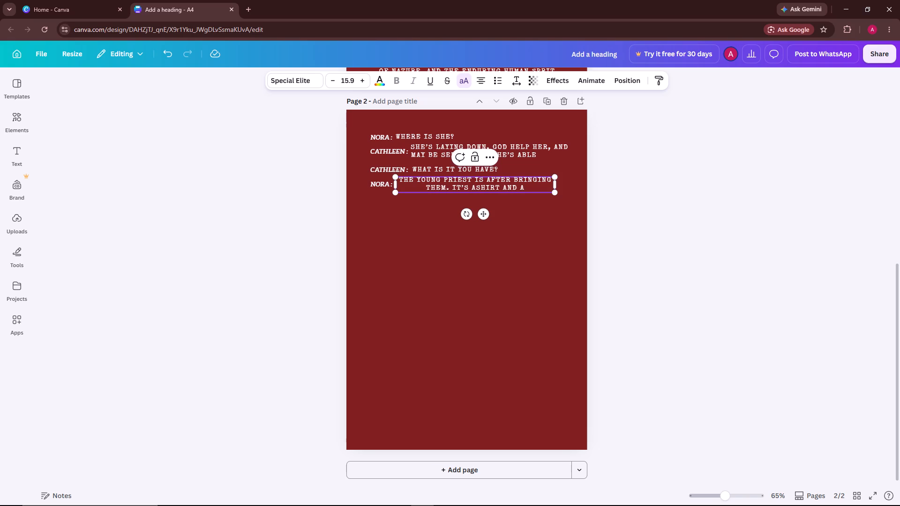
key(space)
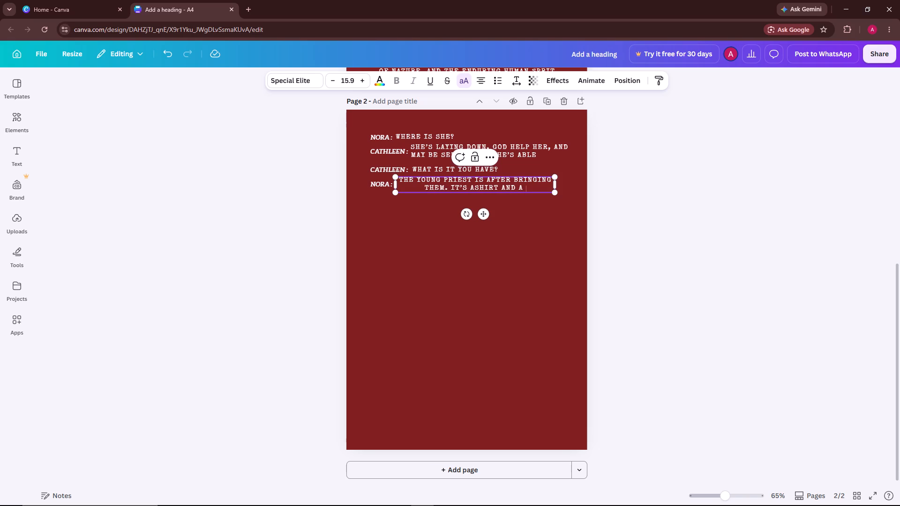
key(o)
key(BackSpace)
text(pla)
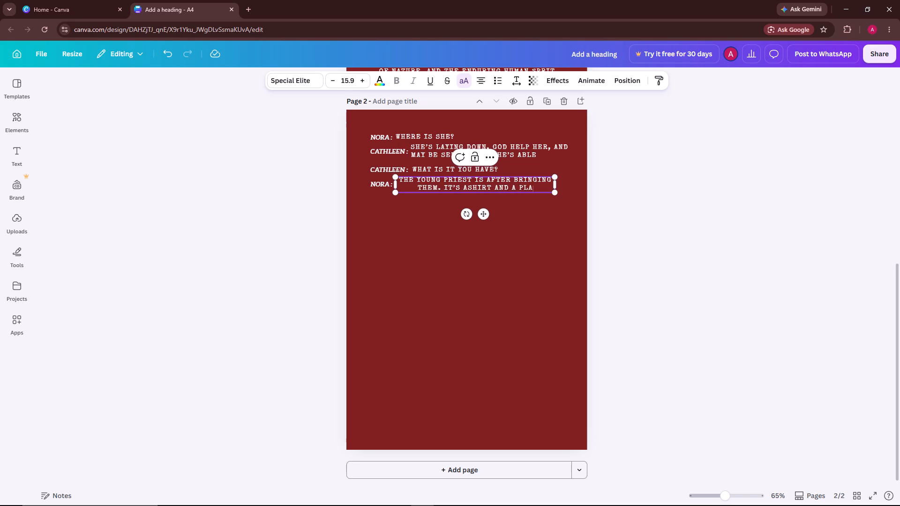
text(in)
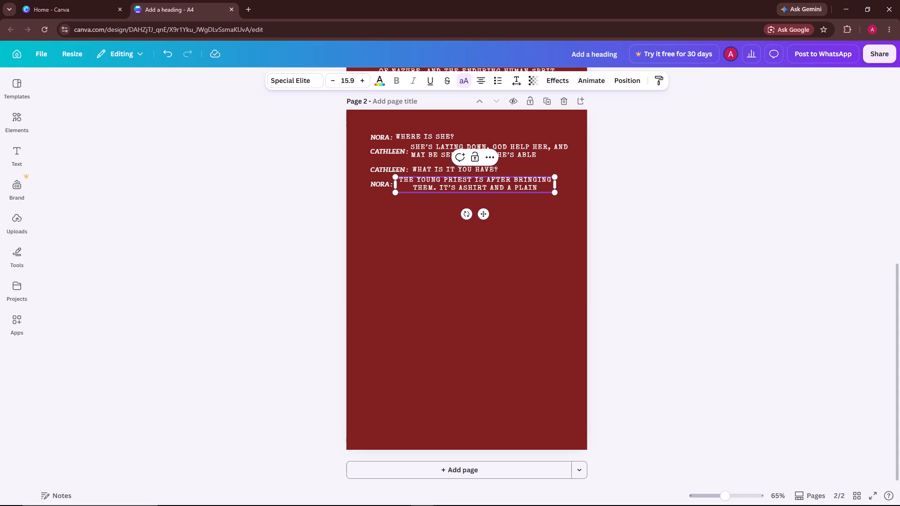
key(space)
text(st)
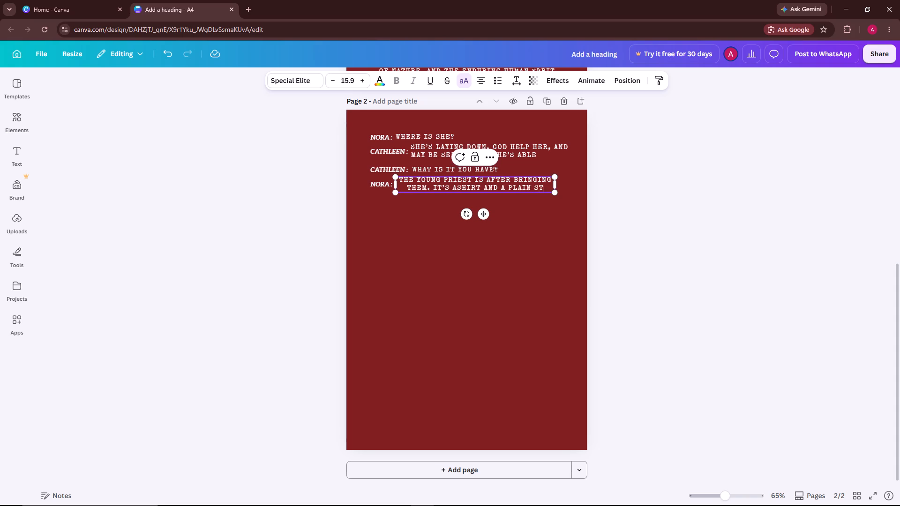
text(cking)
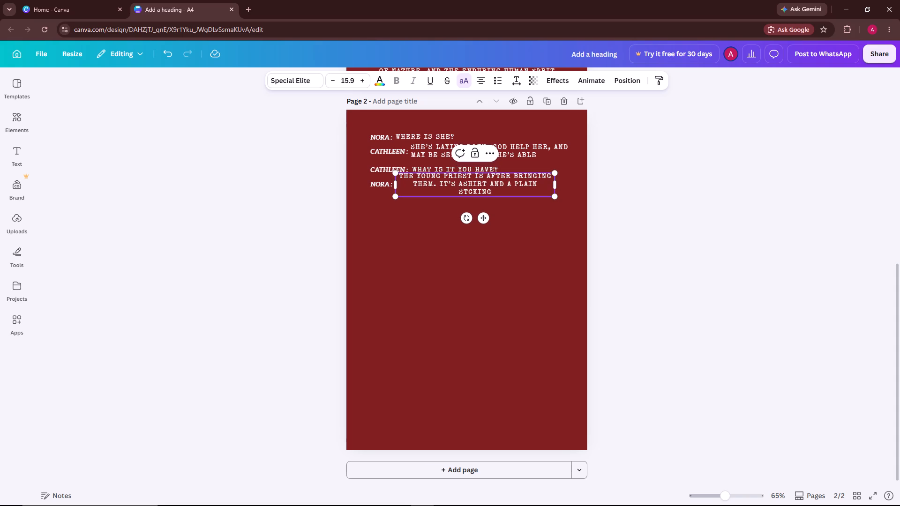
Finish Nora's second line by adding "WERE GOT OFF A DROWNED MAN IN DONEGAL." after "STCKING".
key(space)
text(were got)
key(space)
text(off a)
key(space)
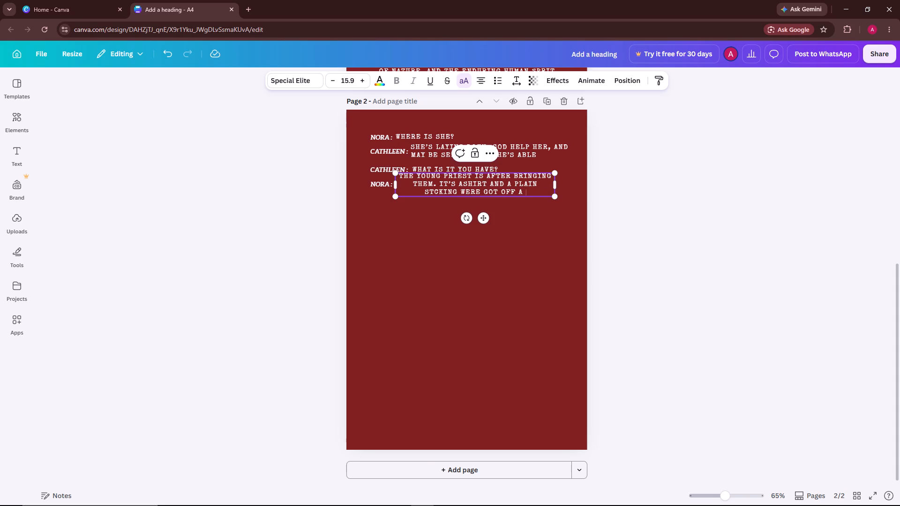
key(d)
key(r)
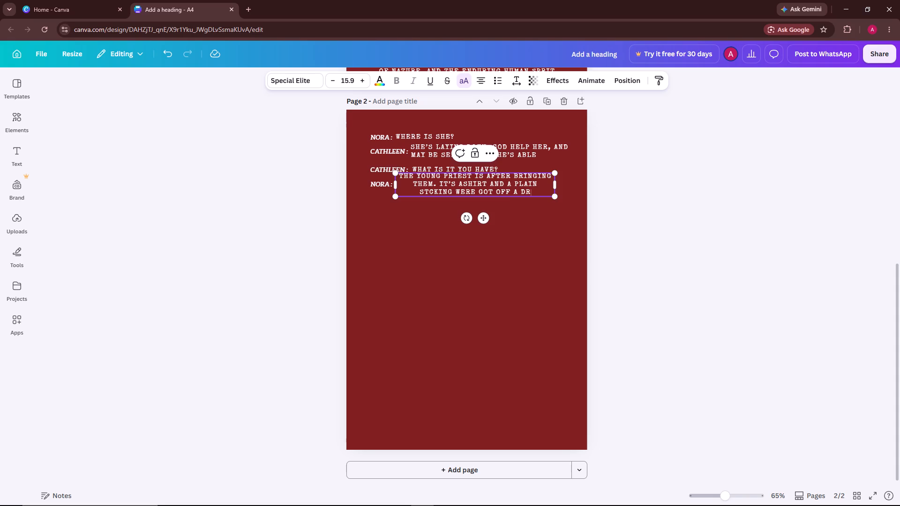
text(ow)
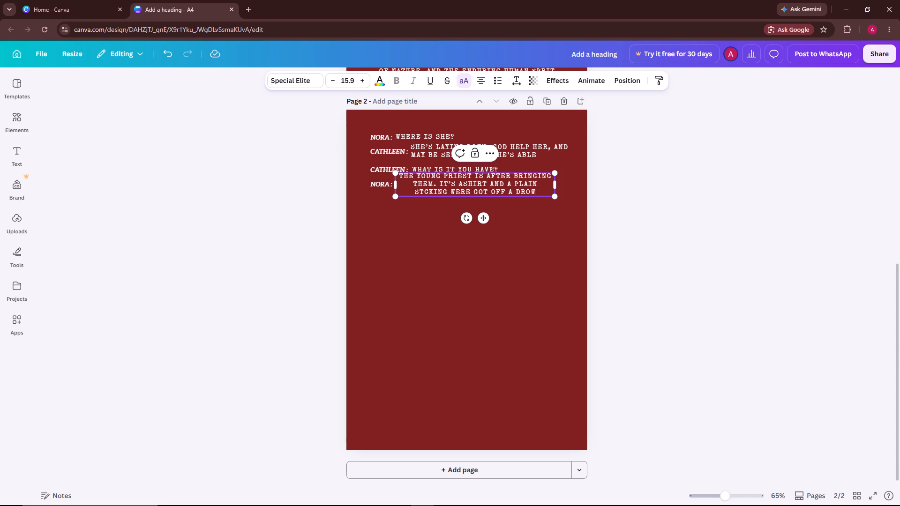
text(ned man in)
key(space)
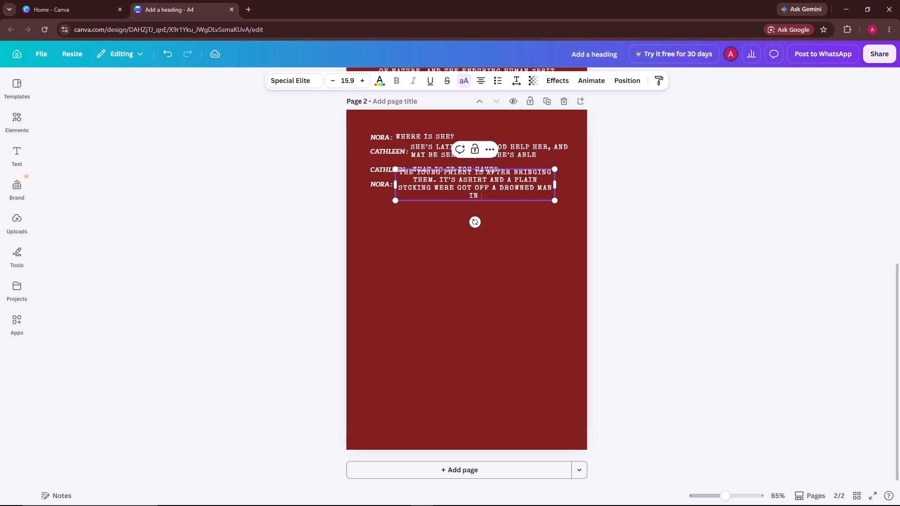
text(do)
text(ne)
text(ga)
key(k)
key(BackSpace)
key(l)
key(period)
Pad the end of "IN DONEGAL." with spaces until that line starts at the left edge of its centred text box.
key(space)
key(space)
key(space)
key(space)
key(space)
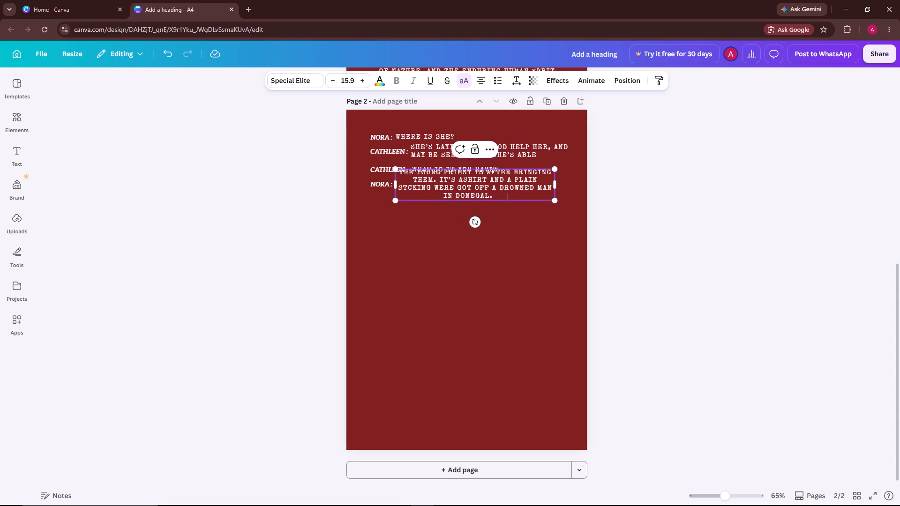
key(space)
key(space)
key(space)
key(space)
key(space)
key(space)
key(space)
key(space)
key(space)
key(space)
key(space)
key(space)
key(space)
key(space)
key(space)
key(space)
key(space)
key(space)
key(space)
key(space)
key(space)
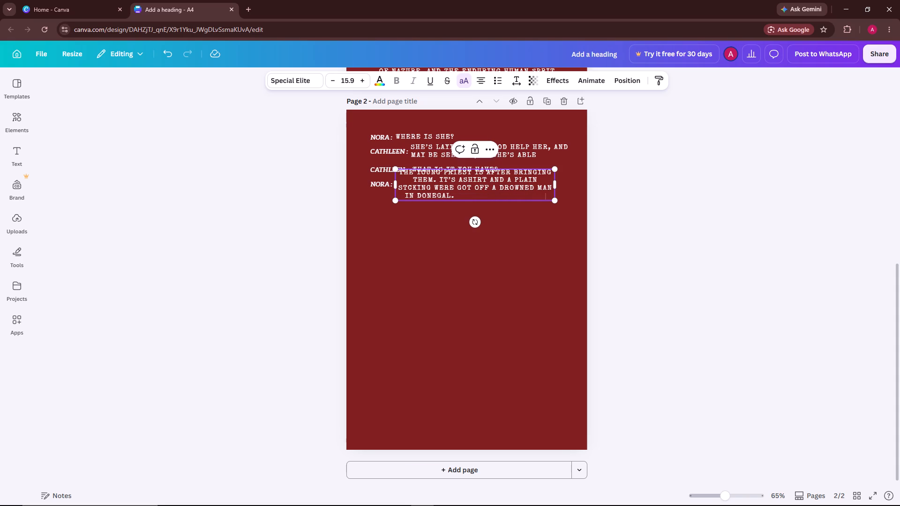
key(space)
key(space)
click(481, 257)
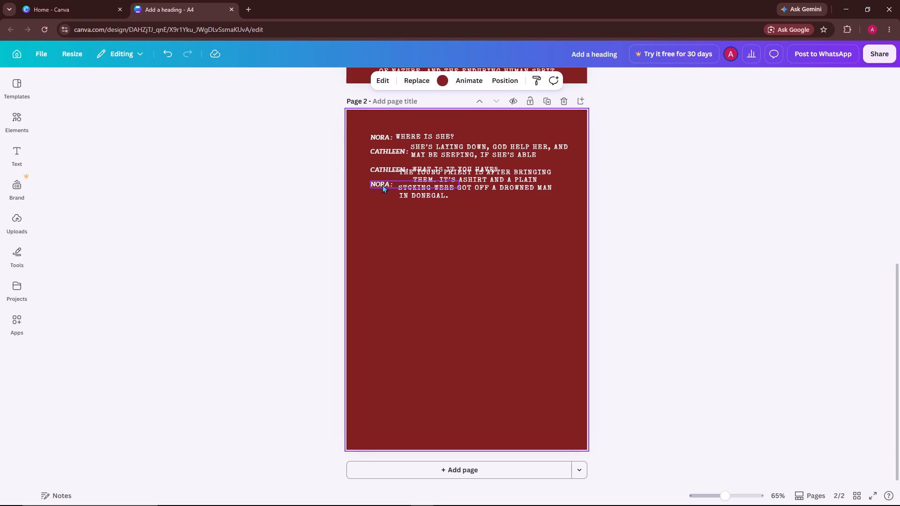
Duplicate the lower "NORA :" heading and place the copy just below Nora's long dialogue line, aligned with the other headings.
click(381, 183)
click(417, 161)
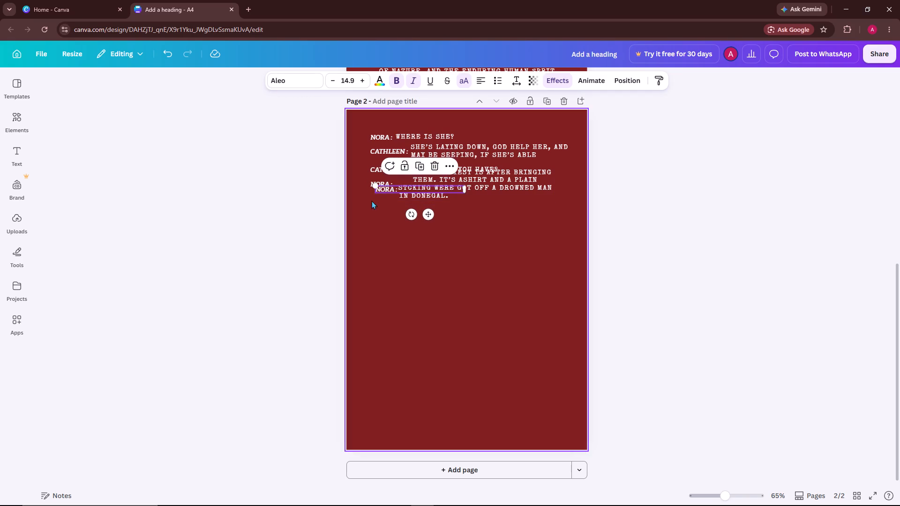
drag(397, 189, 390, 209)
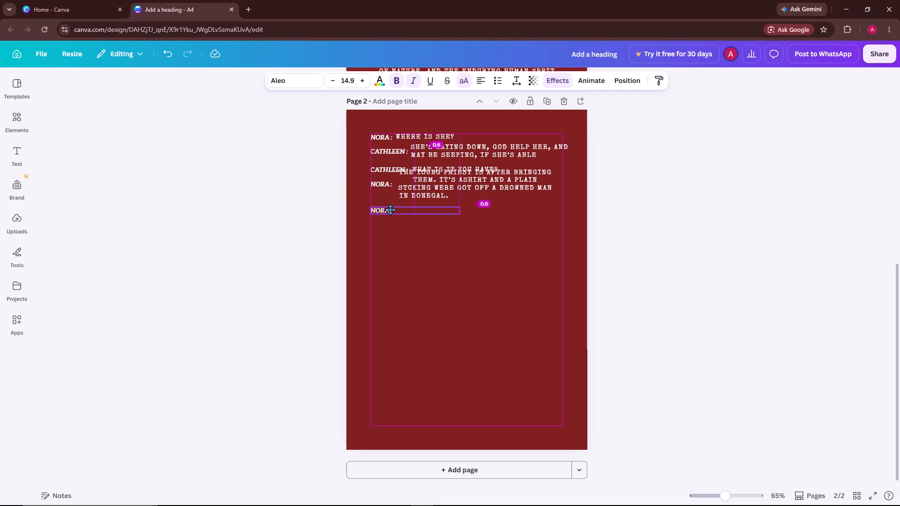
drag(390, 209, 390, 207)
click(388, 235)
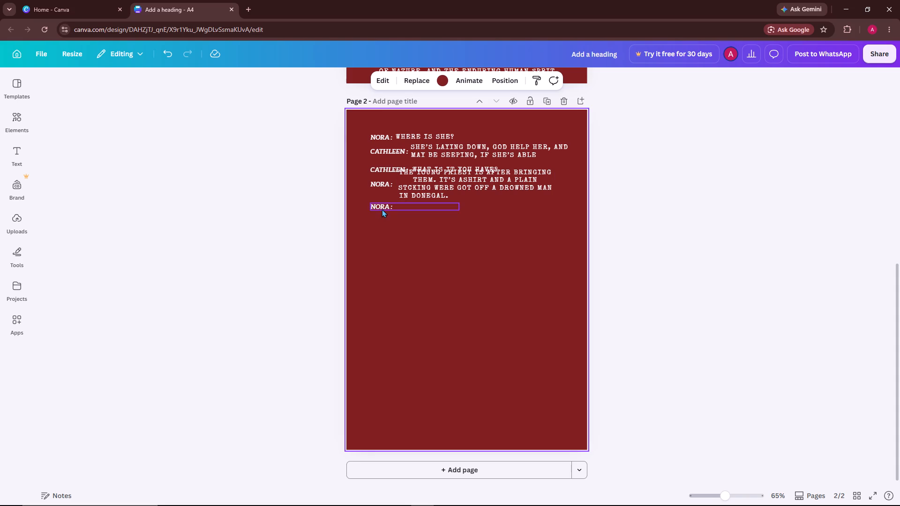
Move the copied "NORA :" heading well down the page, and lower Nora's long dialogue box so its first line is level with her heading.
drag(382, 208, 393, 304)
drag(428, 187, 428, 204)
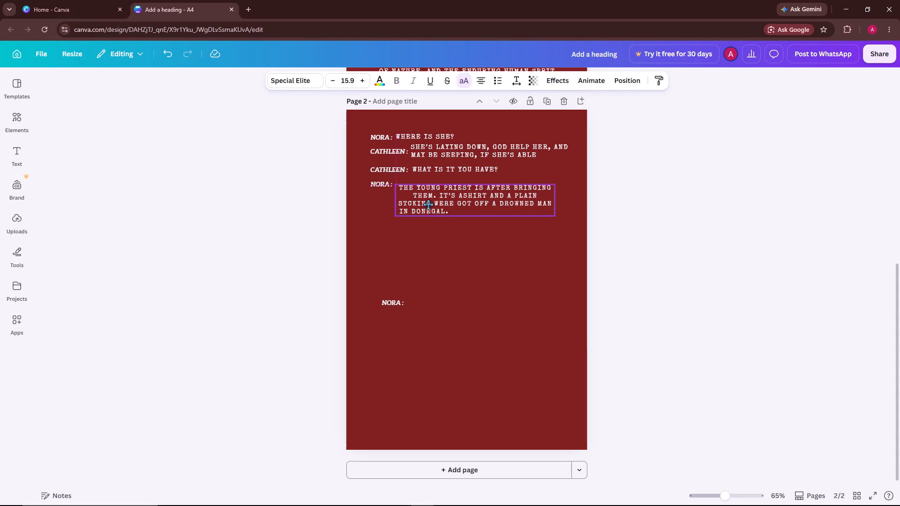
drag(428, 204, 428, 203)
drag(428, 203, 426, 200)
click(376, 221)
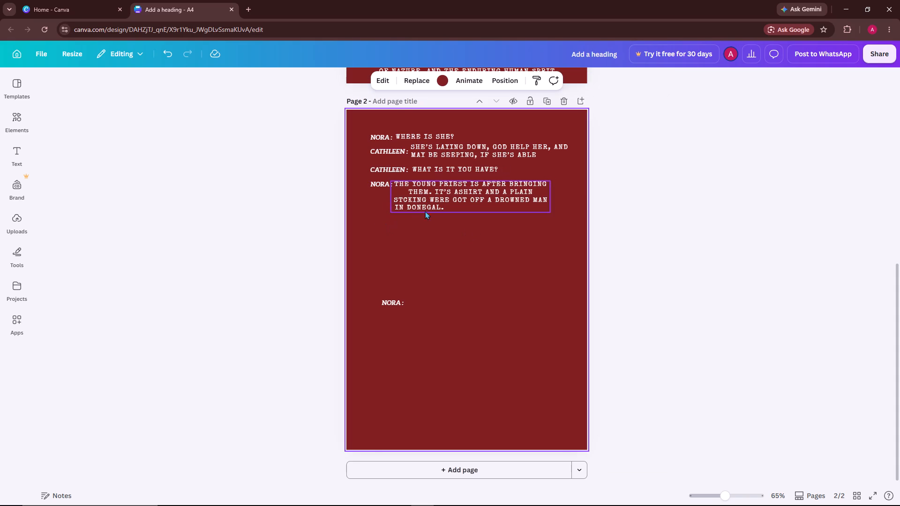
Try to shift the line ending in "PLAIN" to the left edge of Nora's dialogue box by padding its end with spaces.
click(410, 192)
click(408, 192)
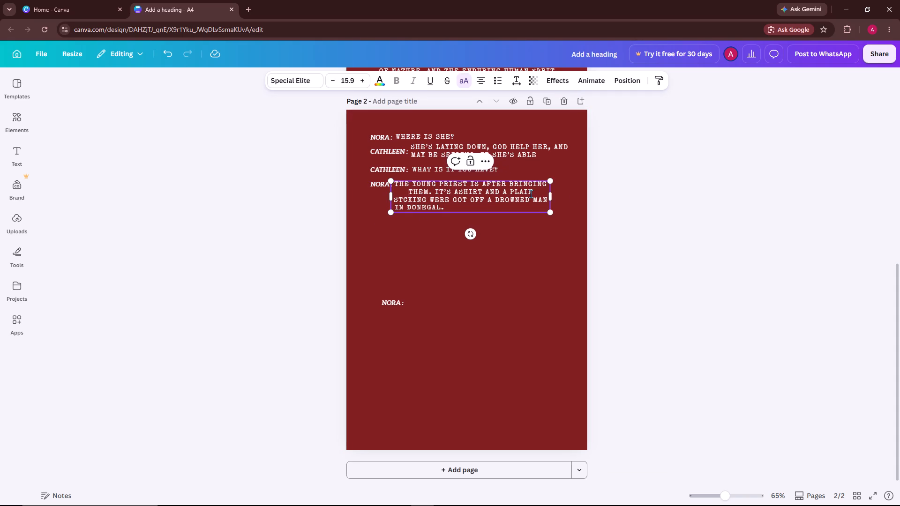
click(546, 192)
key(space)
key(space)
key(space)
key(space)
key(space)
key(space)
key(space)
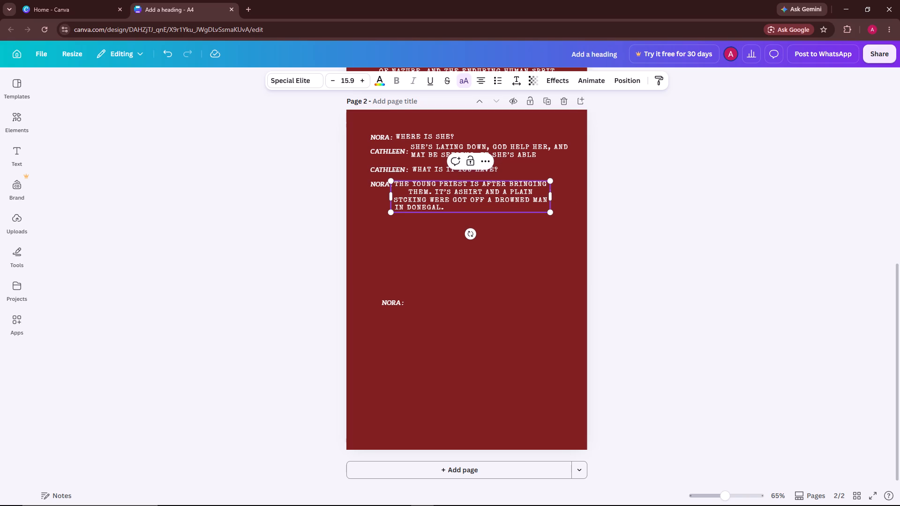
key(space)
key(space)
key(space)
Correct "ASHIRT" to "A SHIRT" in Nora's long dialogue line.
click(458, 192)
key(space)
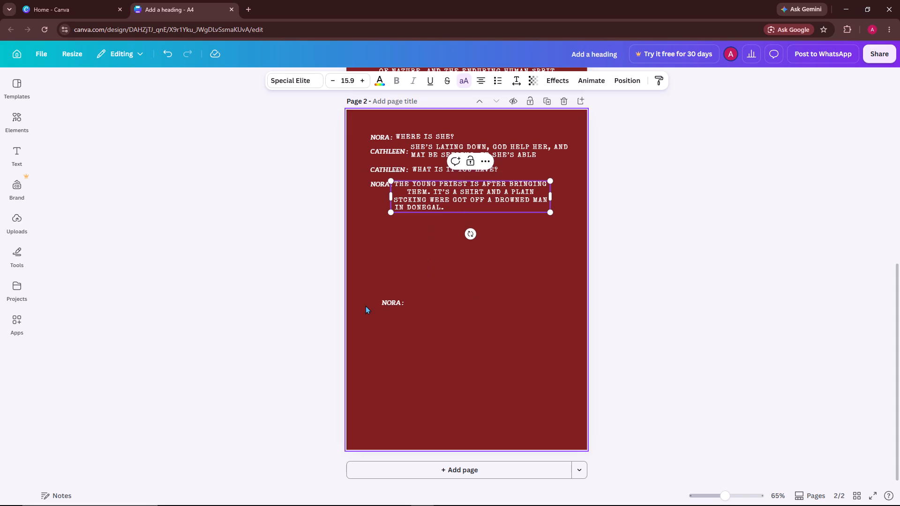
click(403, 243)
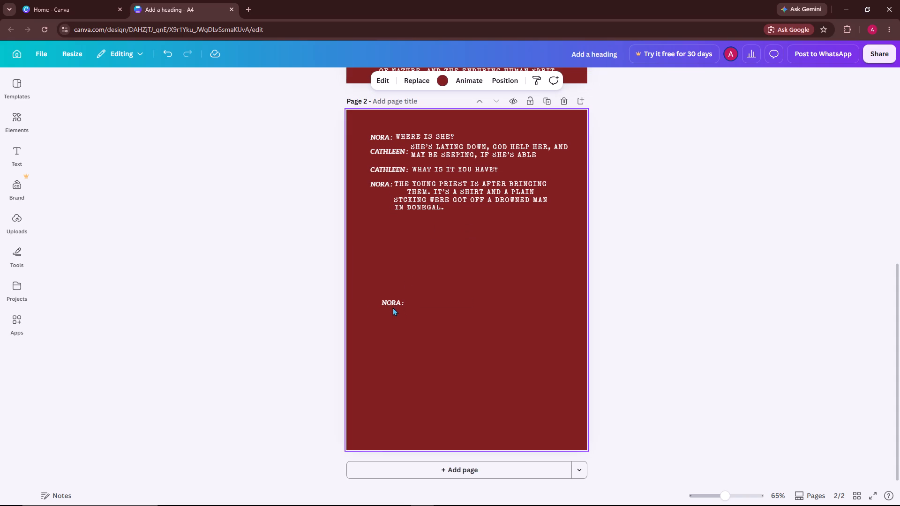
Move the lowest "NORA :" heading up to just below "IN DONEGAL.", aligned with the left edge of the other speaker headings.
drag(390, 303, 377, 232)
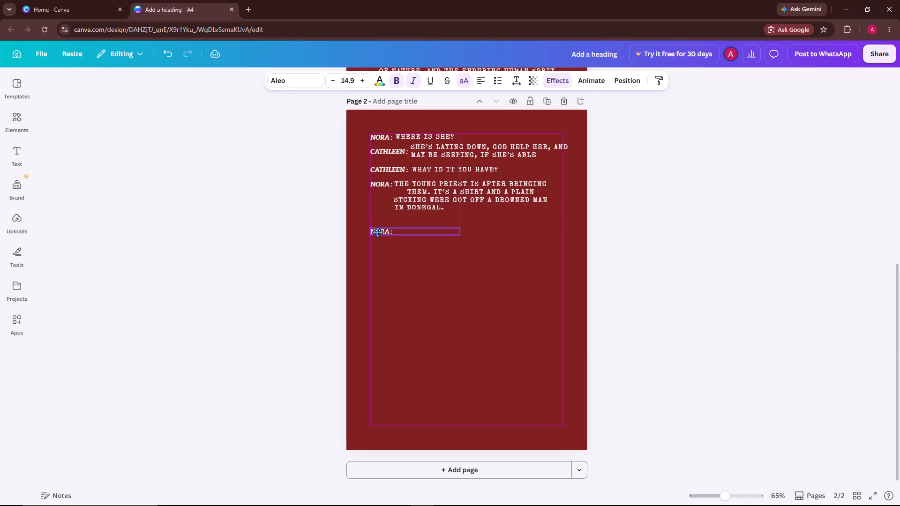
drag(377, 232, 377, 221)
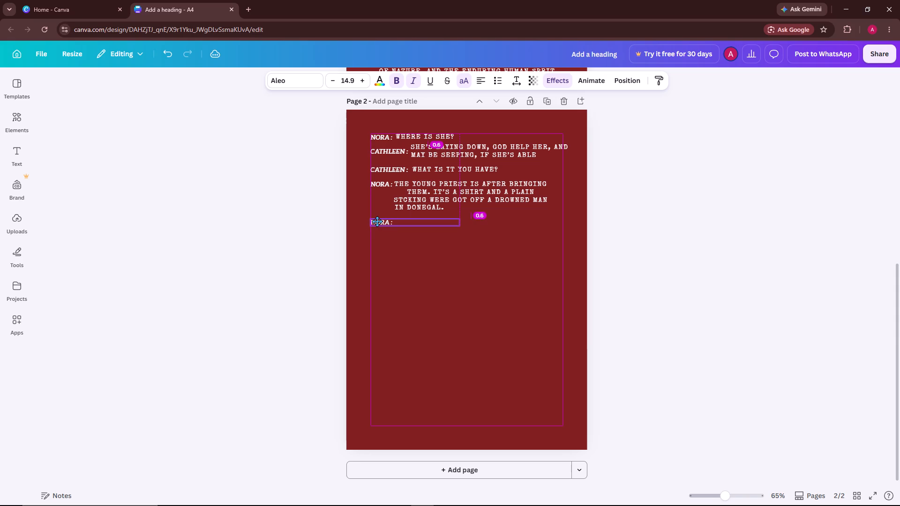
drag(377, 221, 377, 220)
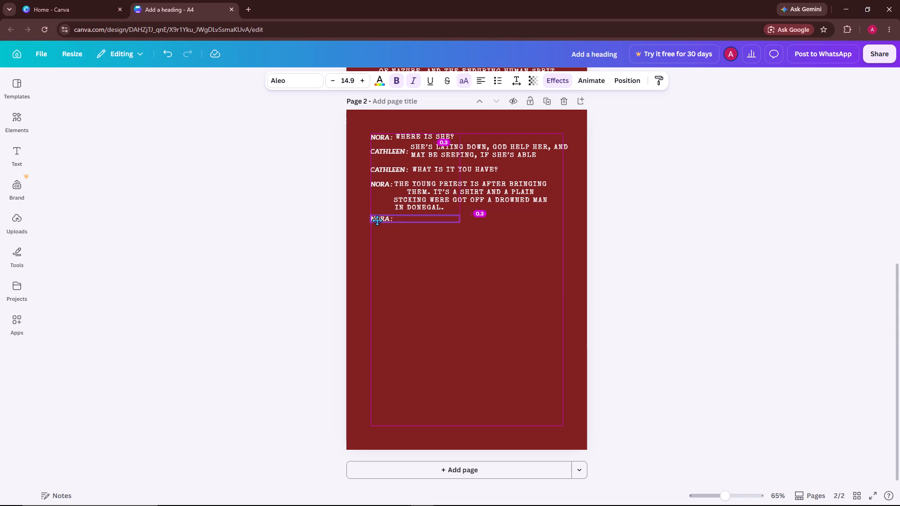
drag(377, 220, 377, 222)
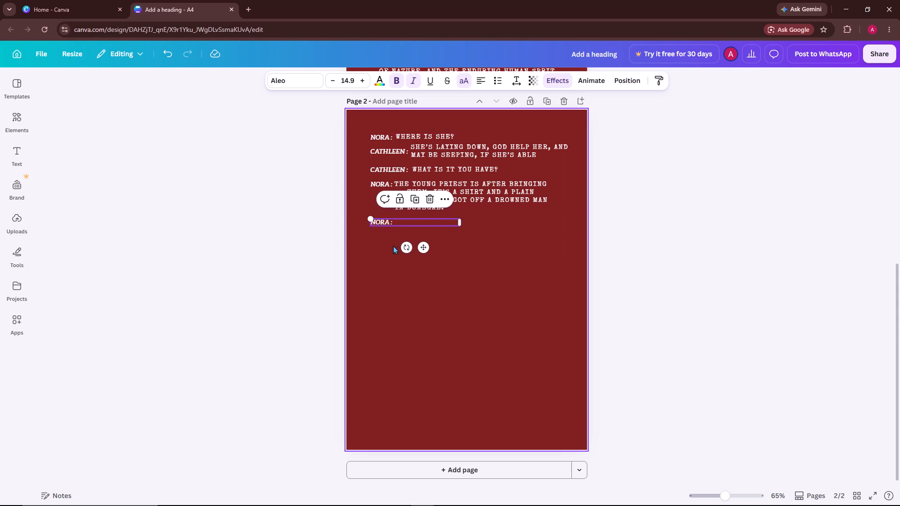
click(390, 253)
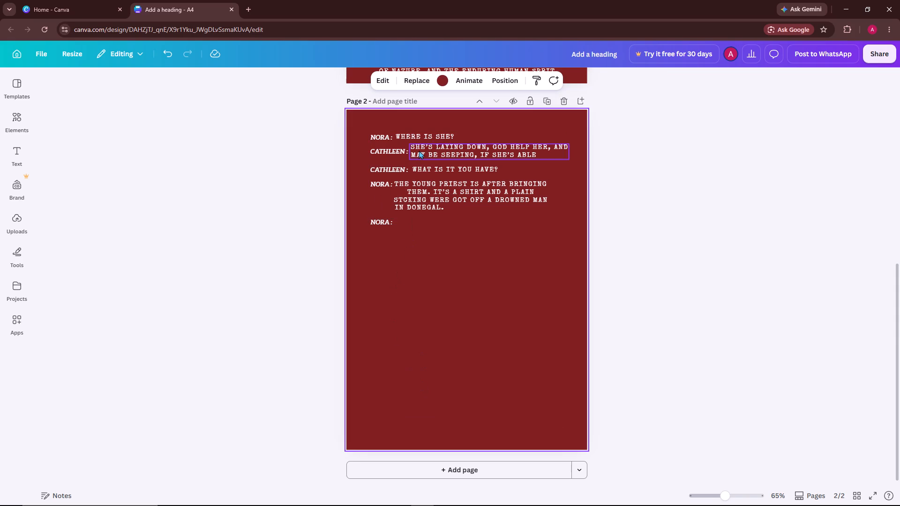
Duplicate the "WHAT IS IT YOU HAVE?" line and place the copy beside the lowest "NORA :" heading.
click(441, 170)
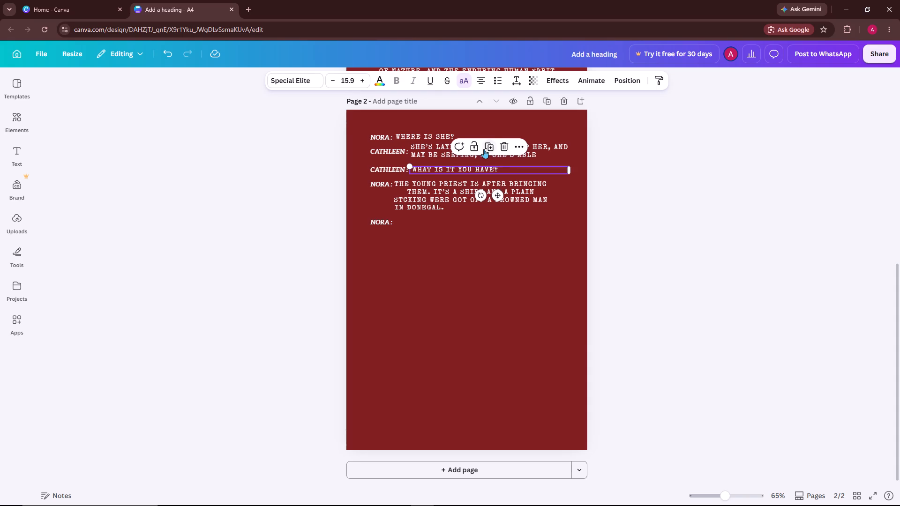
click(485, 149)
drag(488, 175, 481, 222)
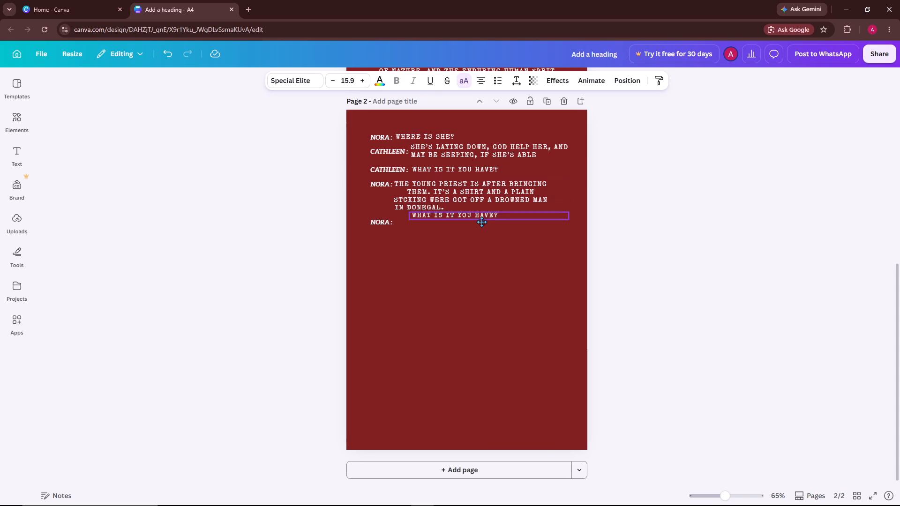
drag(481, 222, 471, 223)
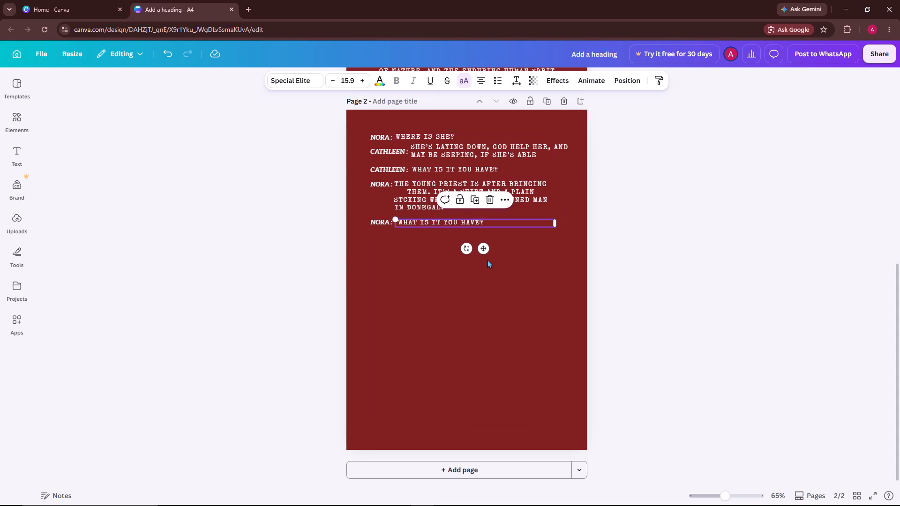
Replace the copied line's text with "WERE TO FIND OUT IF IT'S MICHAEL'S NORA.".
click(476, 221)
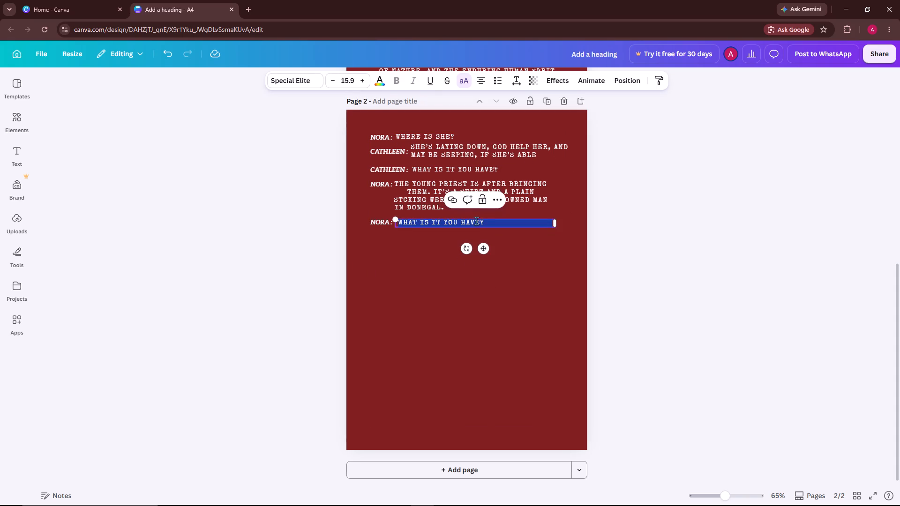
key(BackSpace)
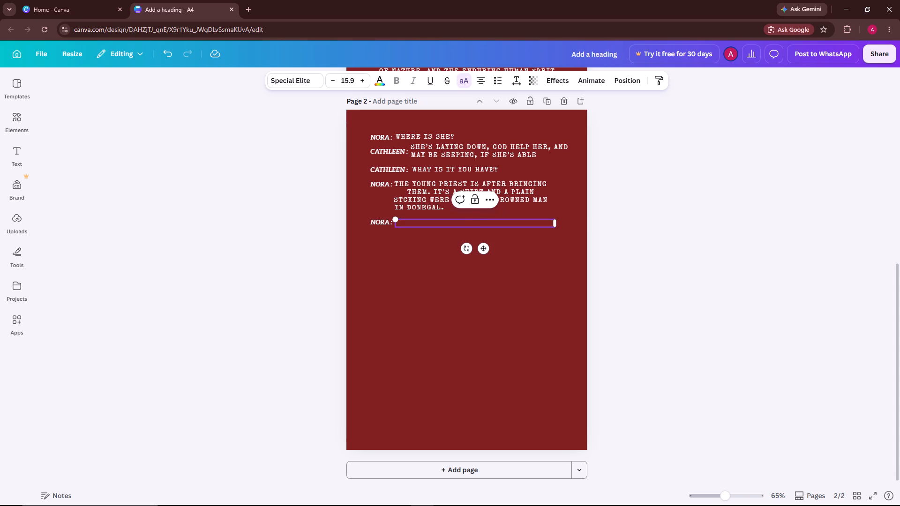
text(were)
key(space)
text(to)
key(space)
text(find)
key(space)
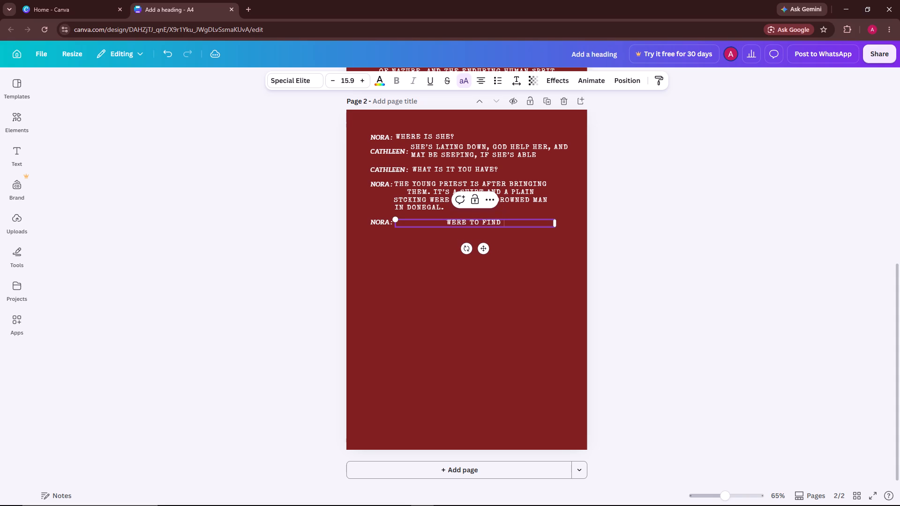
text(out)
key(space)
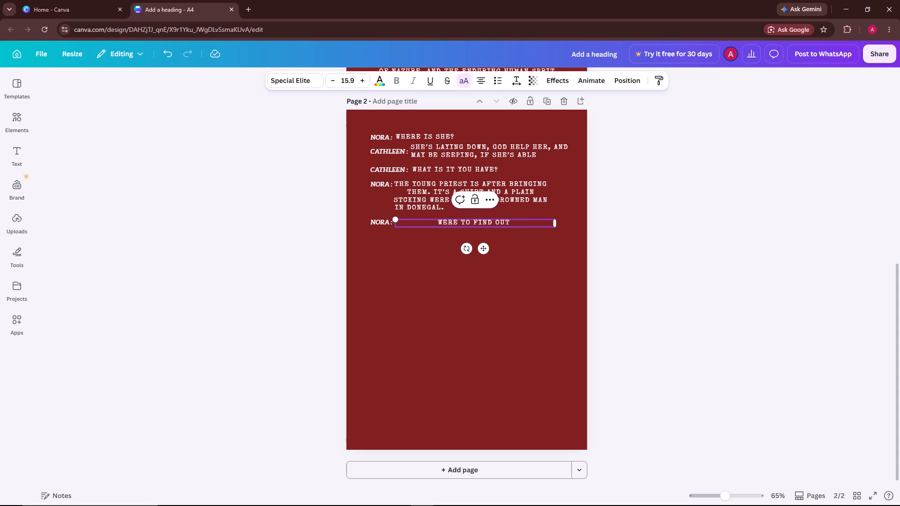
text(if)
key(space)
text(it)
key(apostrophe)
text(s)
key(space)
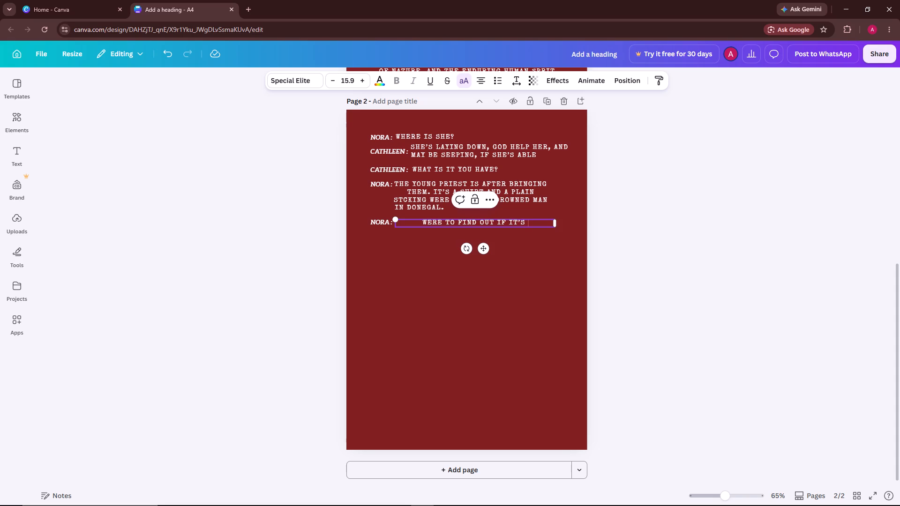
text(mic)
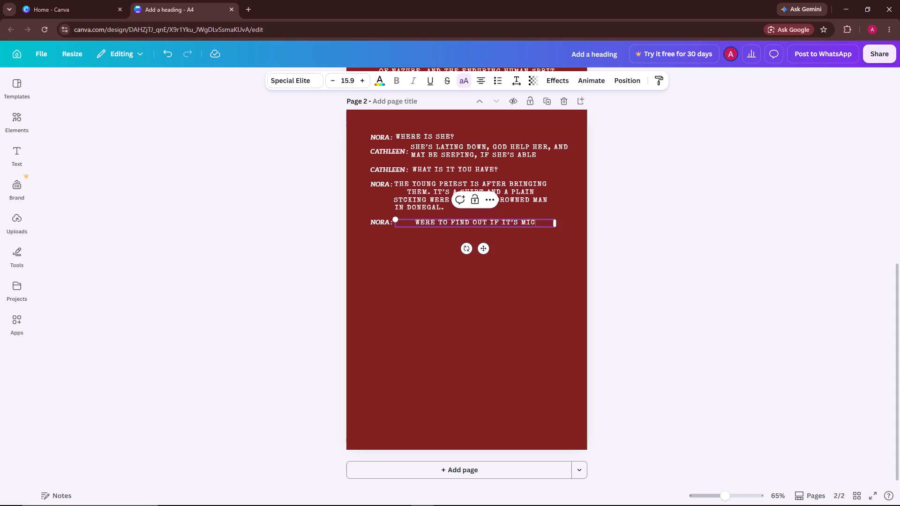
key(h)
key(a)
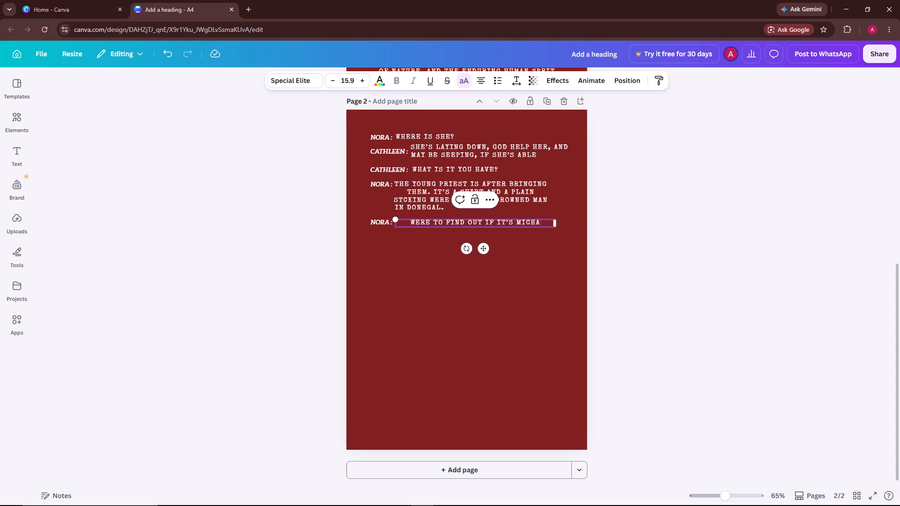
key(e)
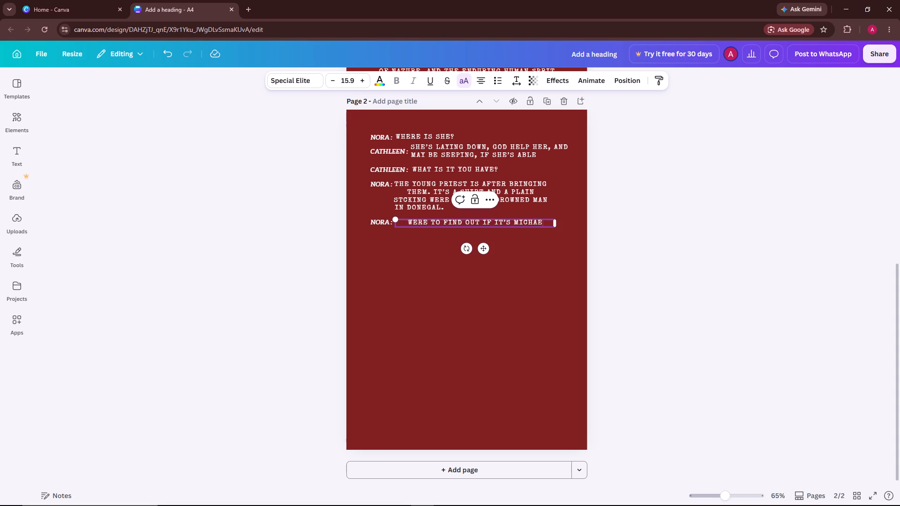
key(l)
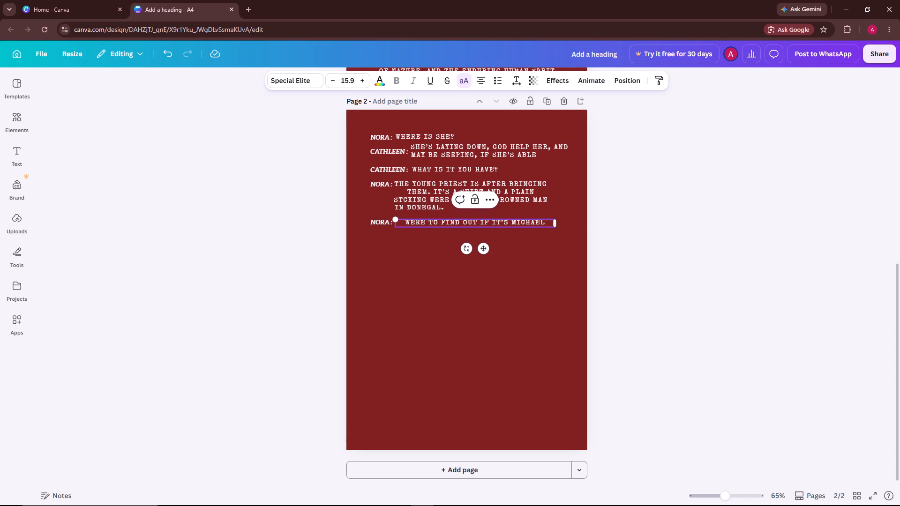
text('s)
key(space)
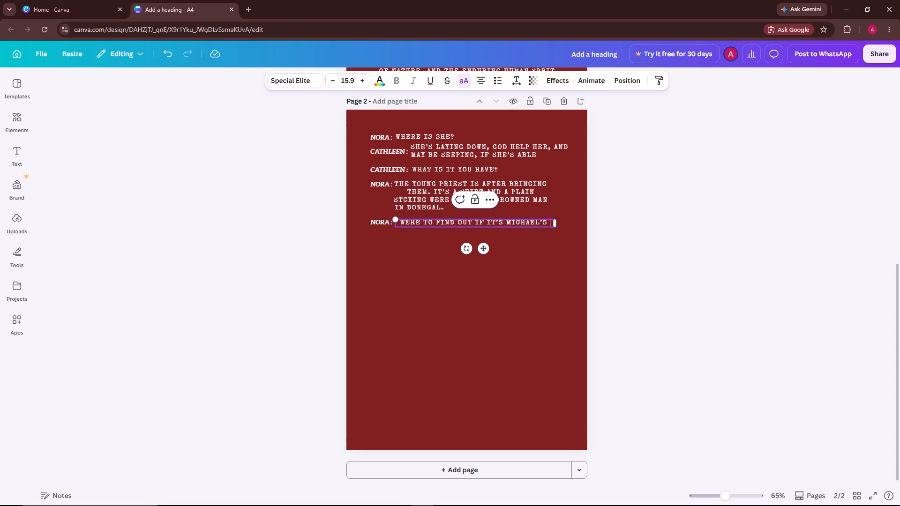
text(nora)
text(.)
key(space)
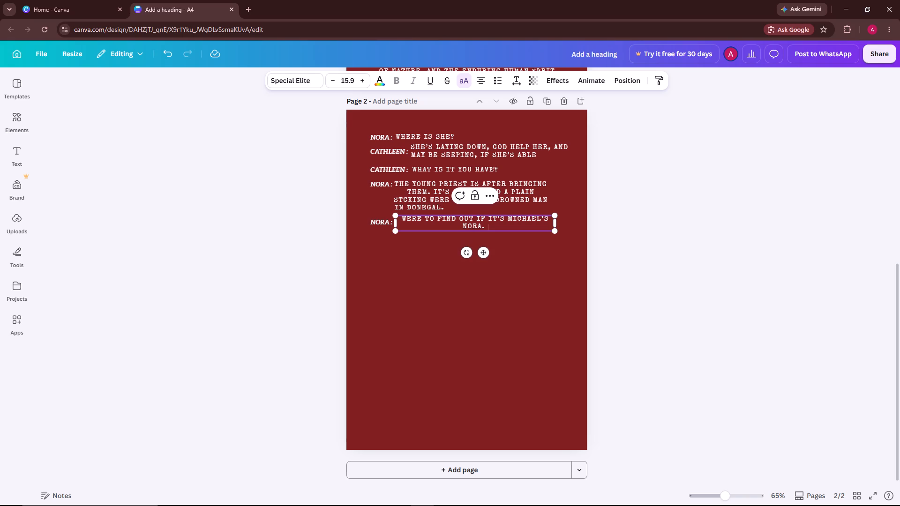
Continue Nora's new line with "HOW WOULD HE GO THE LENGTH OF THAT WAY TOO THE SES".
text(how)
key(space)
text(would)
key(space)
text(he)
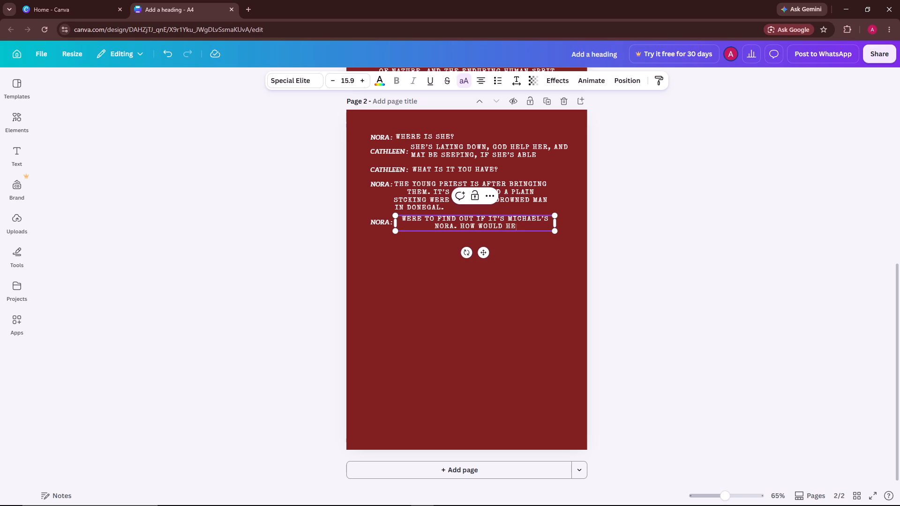
key(space)
text(go the)
key(space)
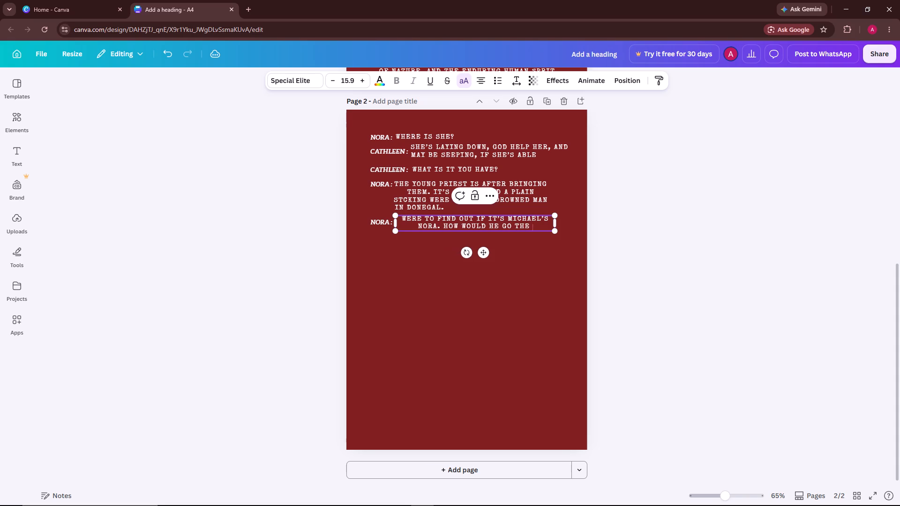
text(leng)
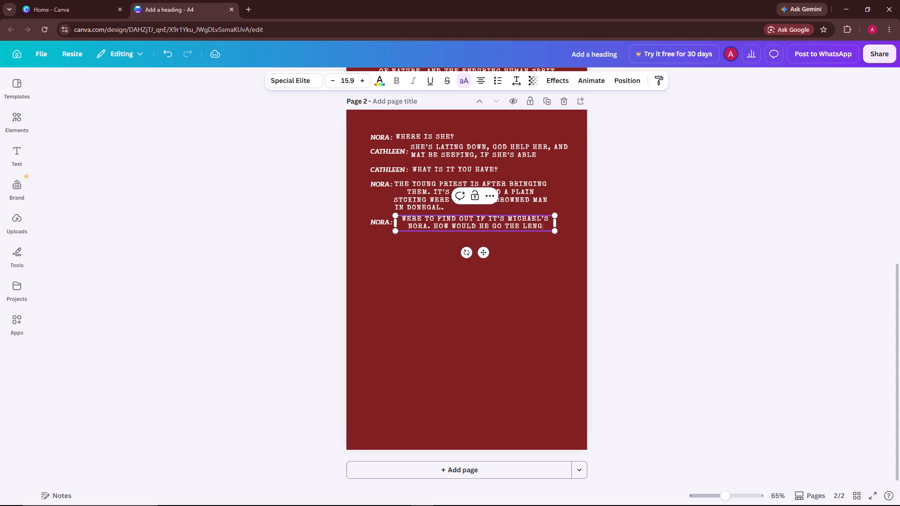
text(th)
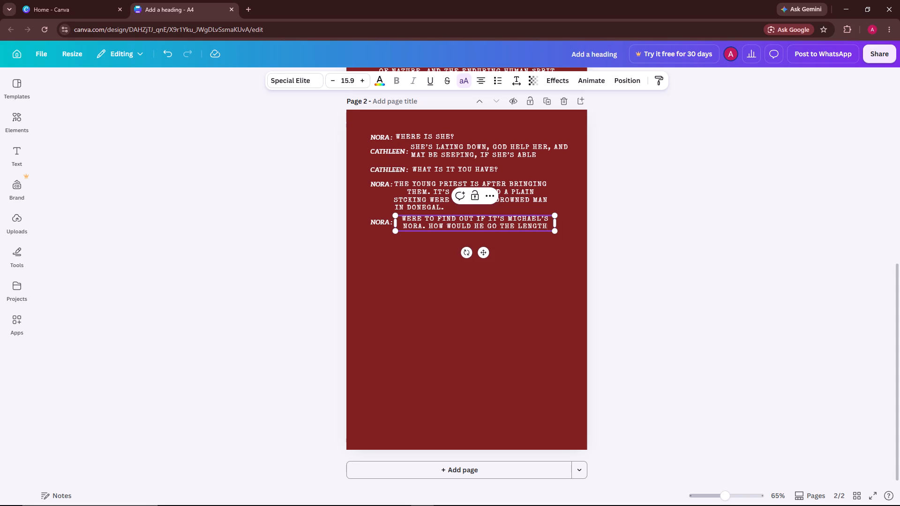
key(space)
text(of)
key(space)
text(that)
key(space)
text(way)
key(space)
text(too the)
key(space)
text(see)
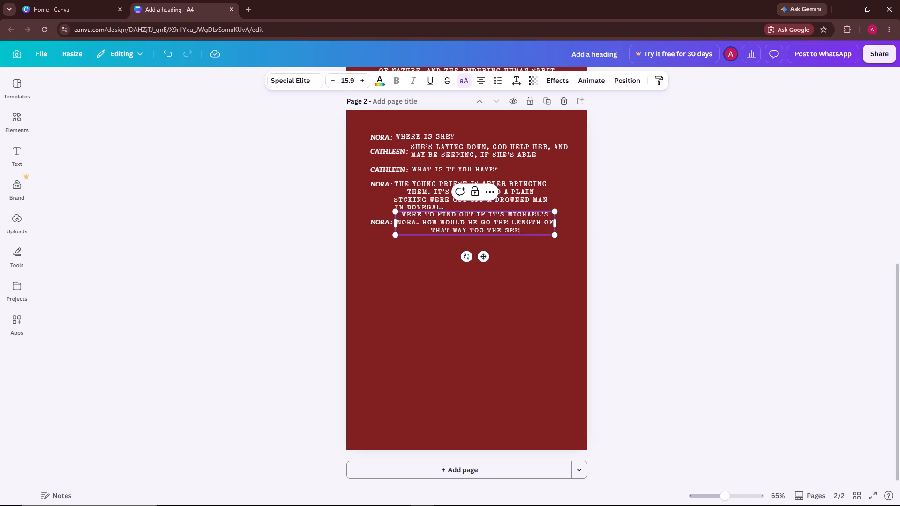
key(BackSpace)
key(s)
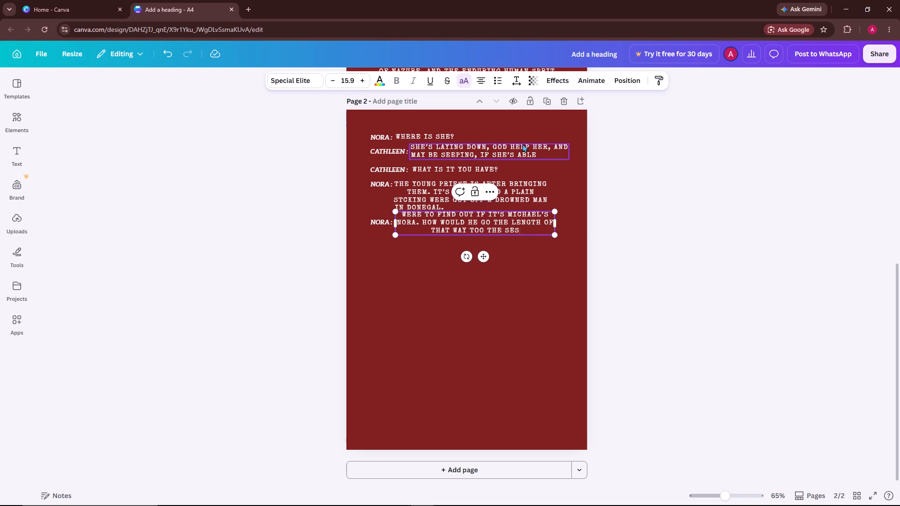
click(539, 275)
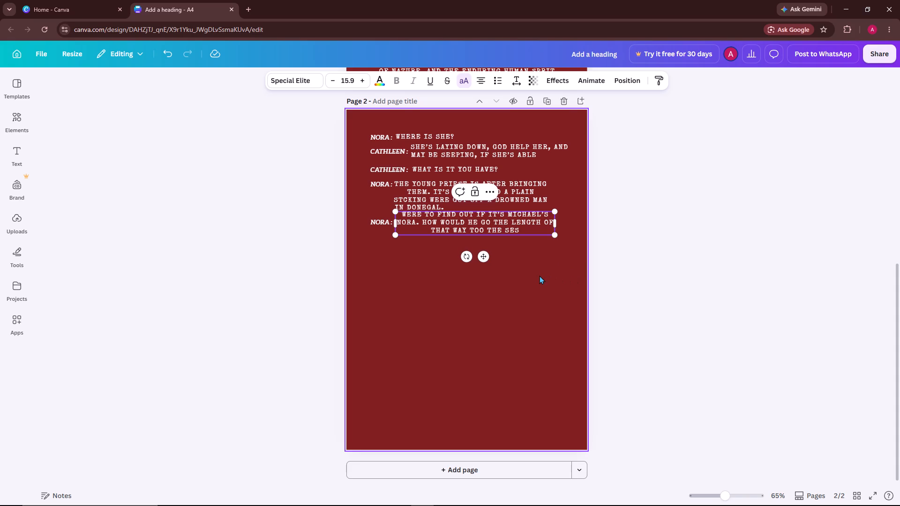
Lower Nora's new three-line dialogue box so its first line is level with the lowest "NORA :" heading.
drag(501, 229, 500, 237)
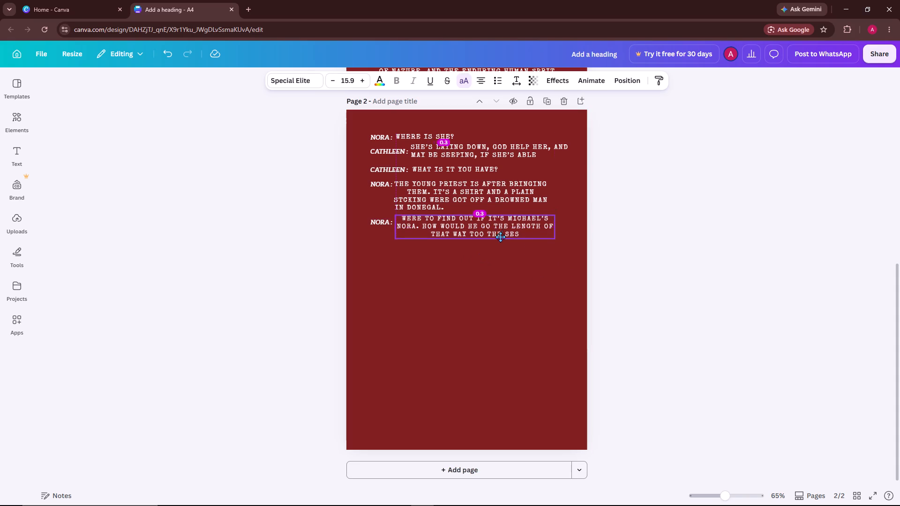
drag(500, 237, 499, 238)
click(410, 304)
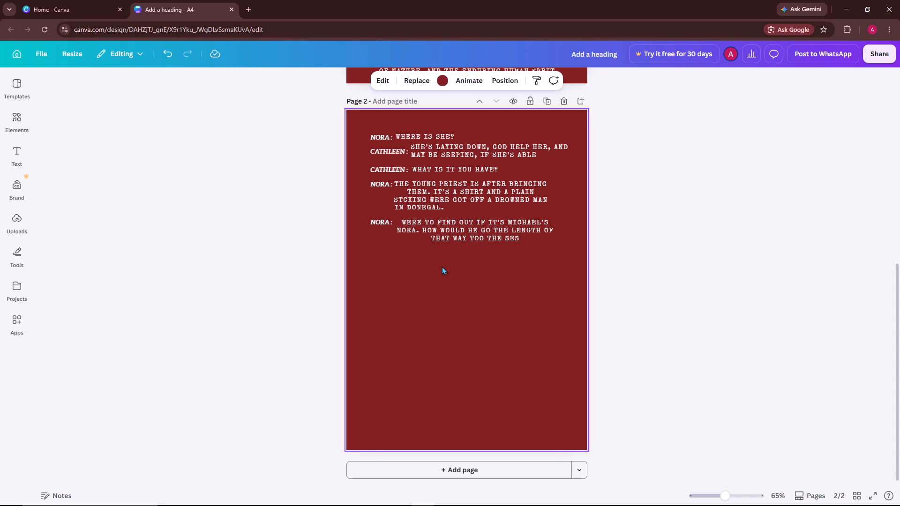
Duplicate the "CATHLEEN :" heading and place the copy below Nora's last dialogue, aligned with the other speaker headings.
click(386, 170)
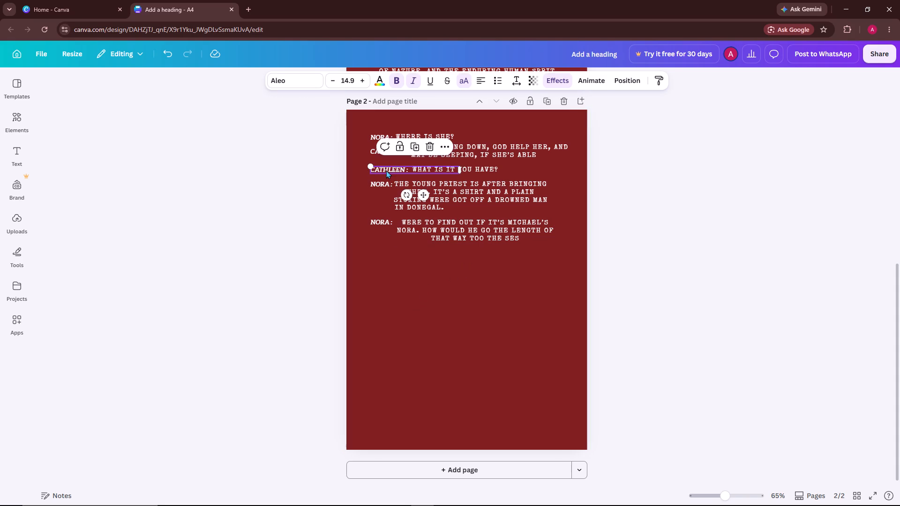
click(418, 147)
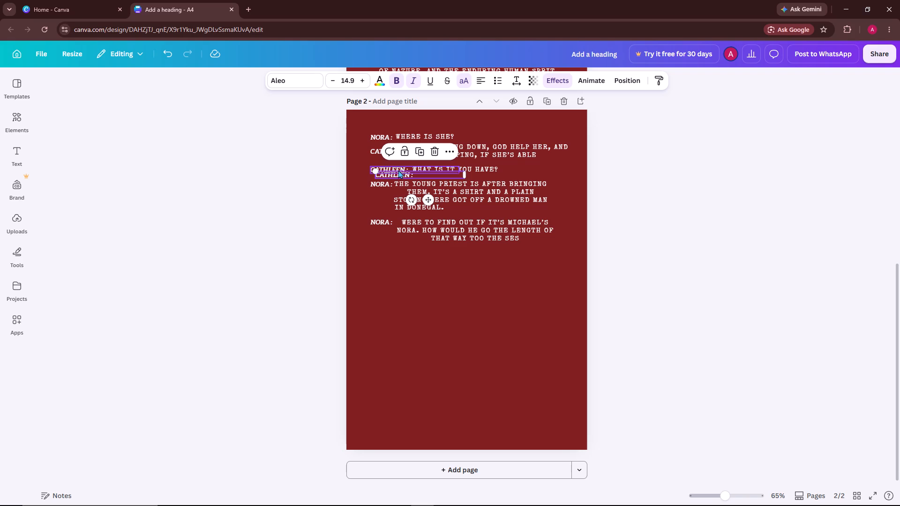
click(397, 174)
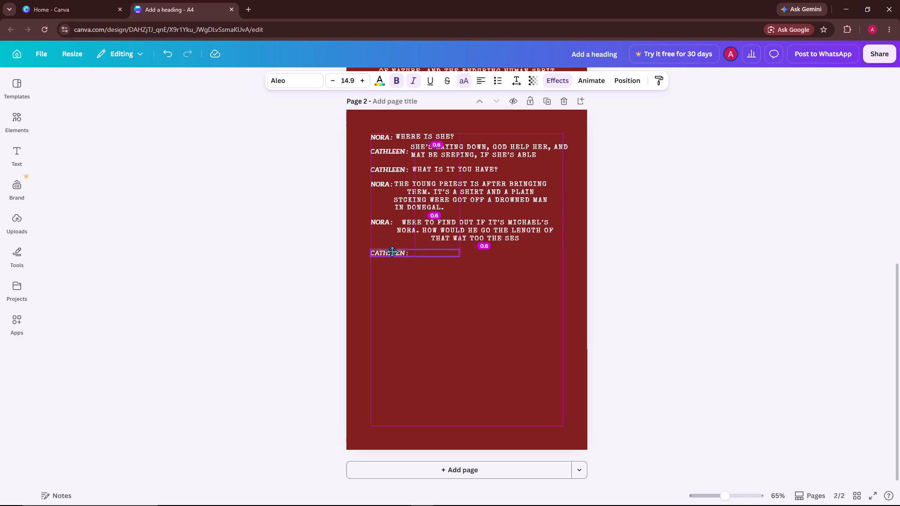
click(469, 282)
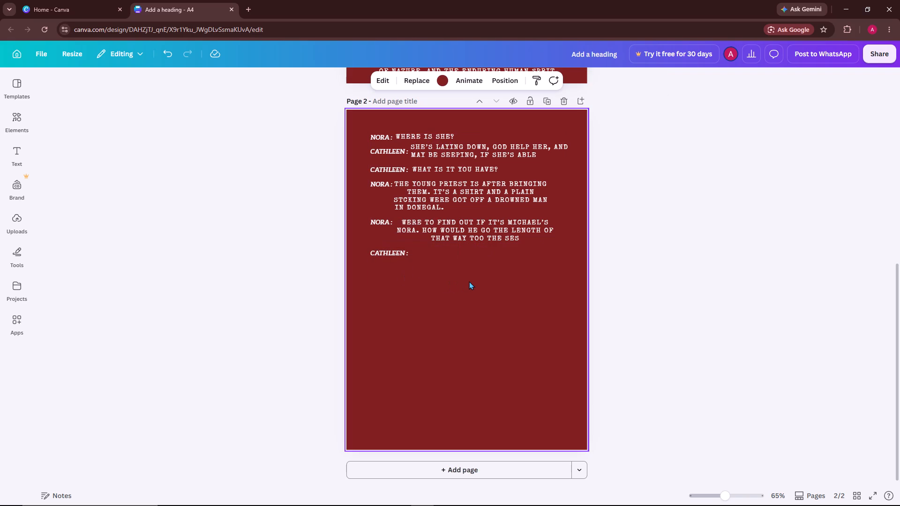
Duplicate the "WHAT IS IT YOU HAVE?" line and place the copy beside the lowest "CATHLEEN :" heading, aligned with the original.
click(439, 173)
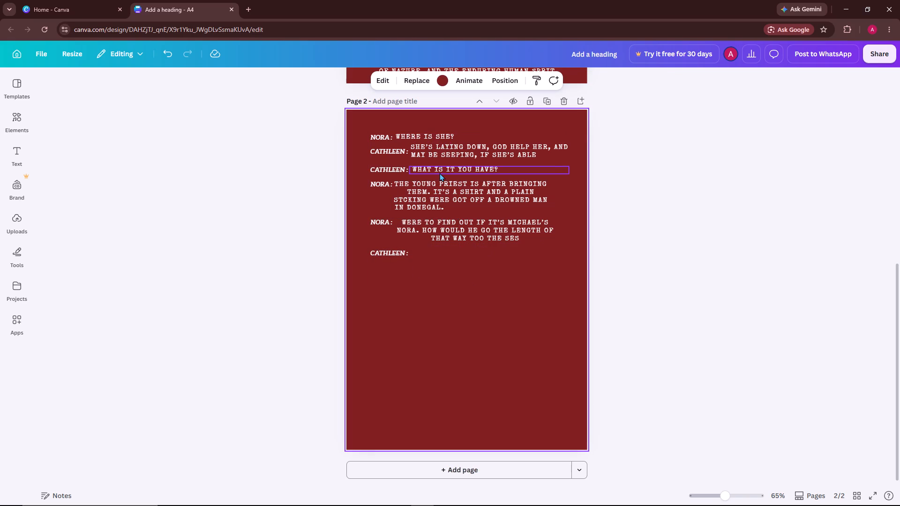
click(487, 149)
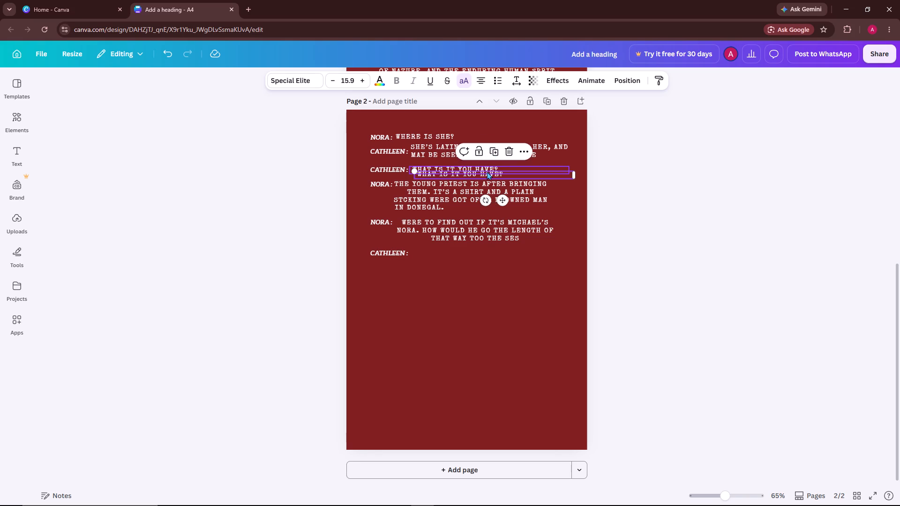
drag(487, 171, 484, 249)
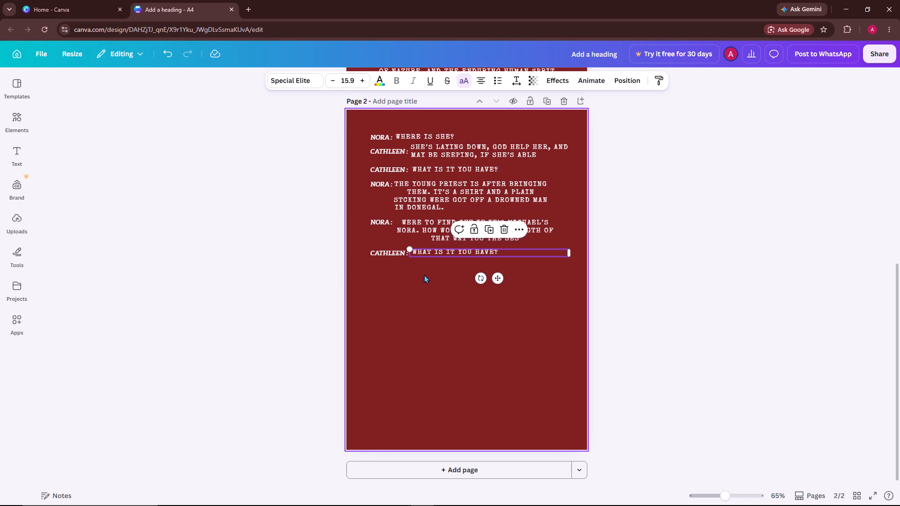
click(424, 275)
click(458, 245)
click(459, 250)
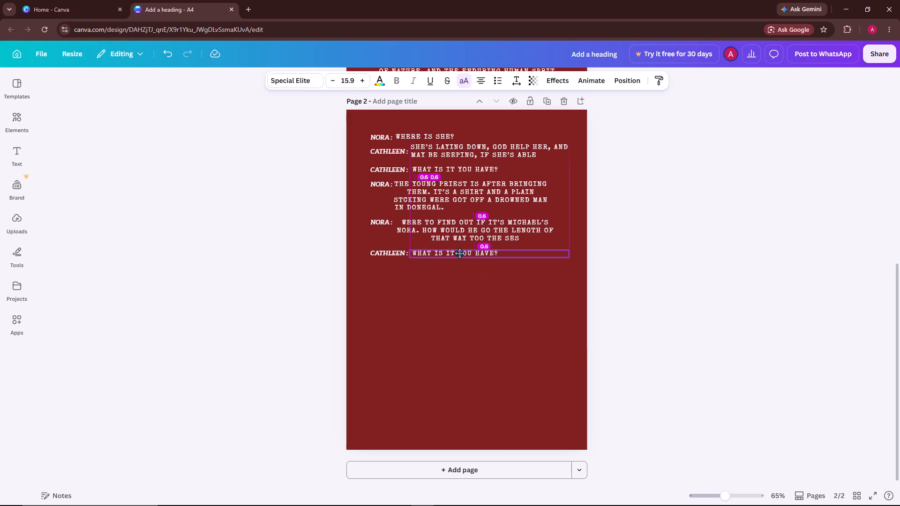
Replace the copied line's text with "HOW WOULD THAY BE MICHAEL'S, NORA".
click(459, 252)
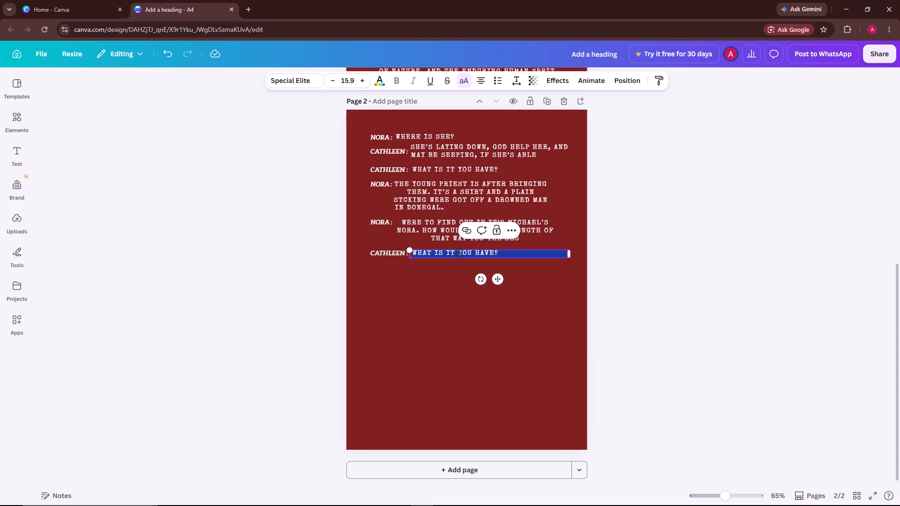
key(BackSpace)
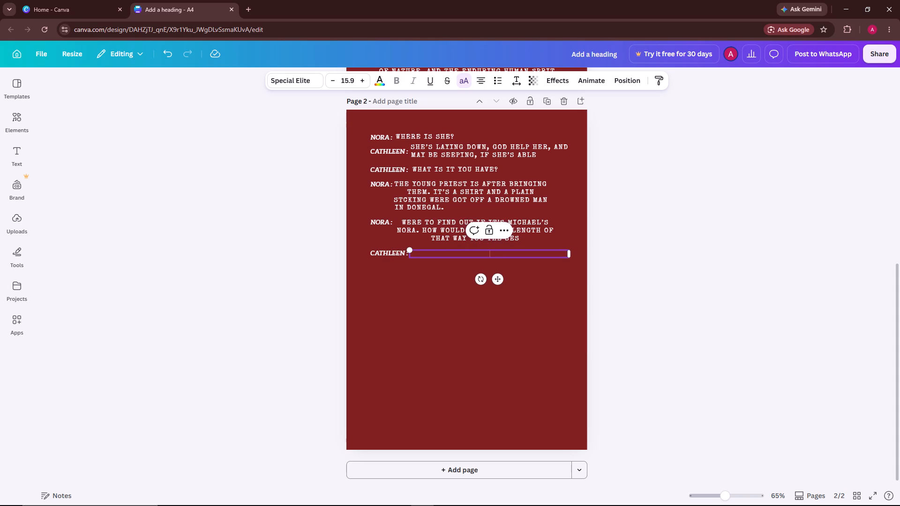
text(ho)
text(w)
key(space)
text(would thay)
key(space)
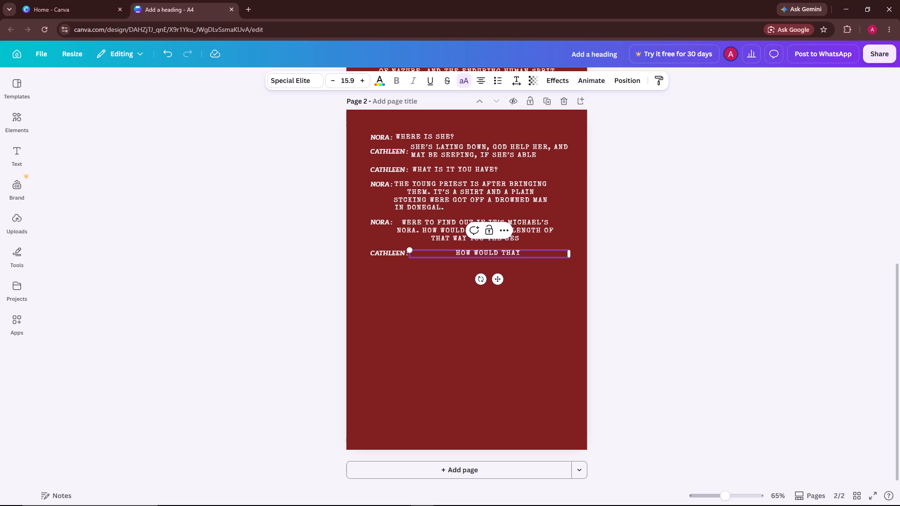
text(be)
key(space)
text(mi)
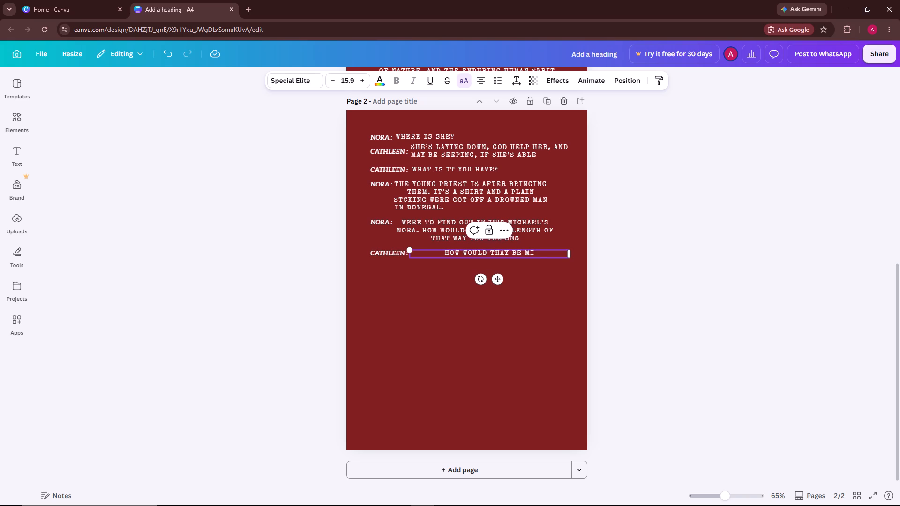
text(ch)
text(ael)
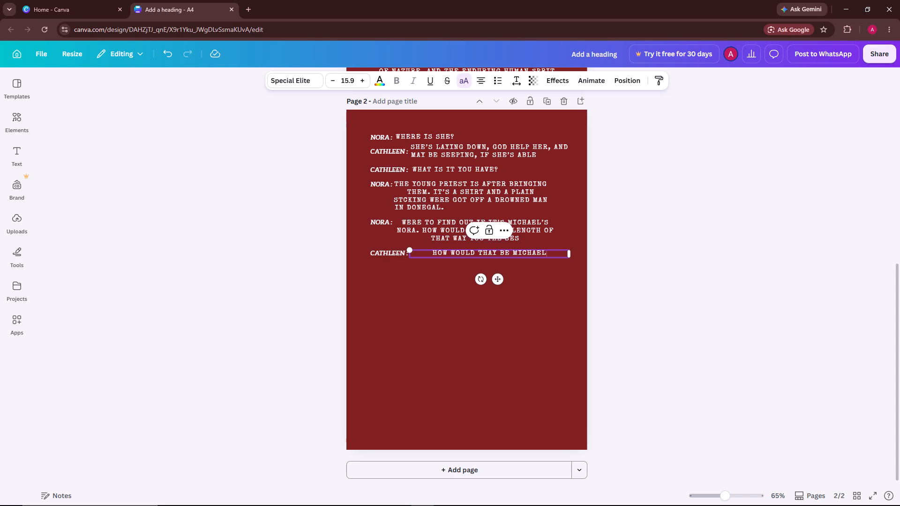
text('s)
key(space)
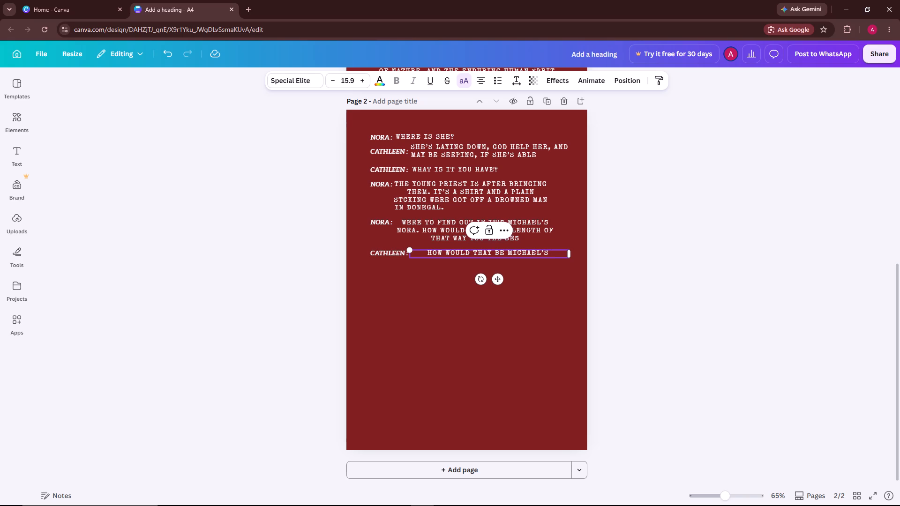
key(BackSpace)
text(, nora)
key(space)
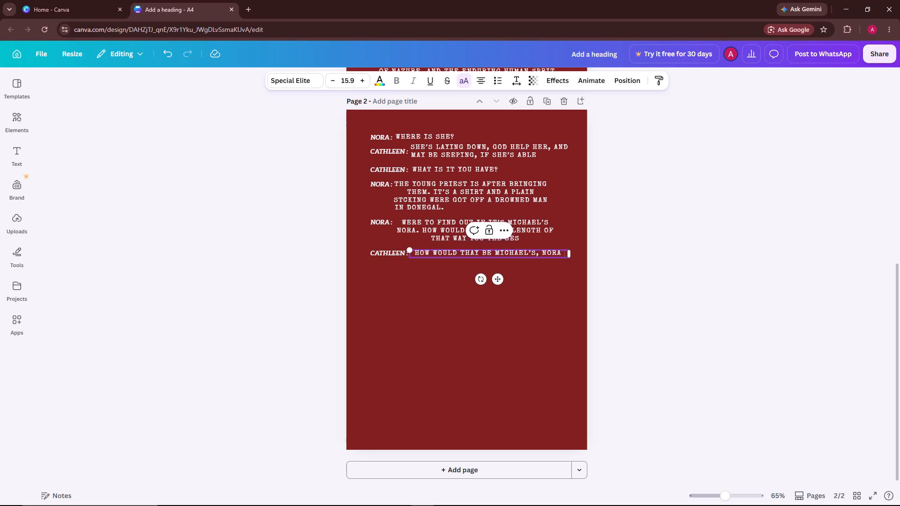
Continue Cathleen's new line with "HOW WOULD HE GO THE LENGTH OF THAT WAY TO THE FAR NORTH?".
text(how would)
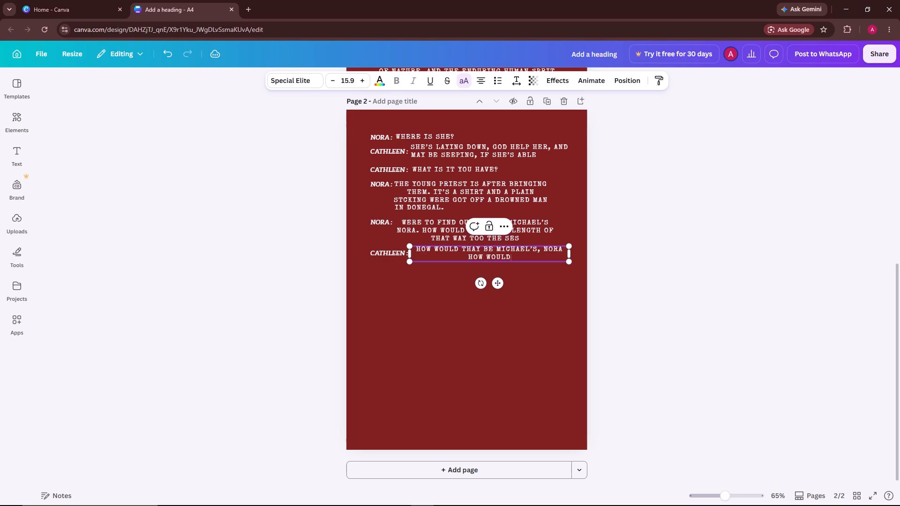
key(space)
text(he go)
key(space)
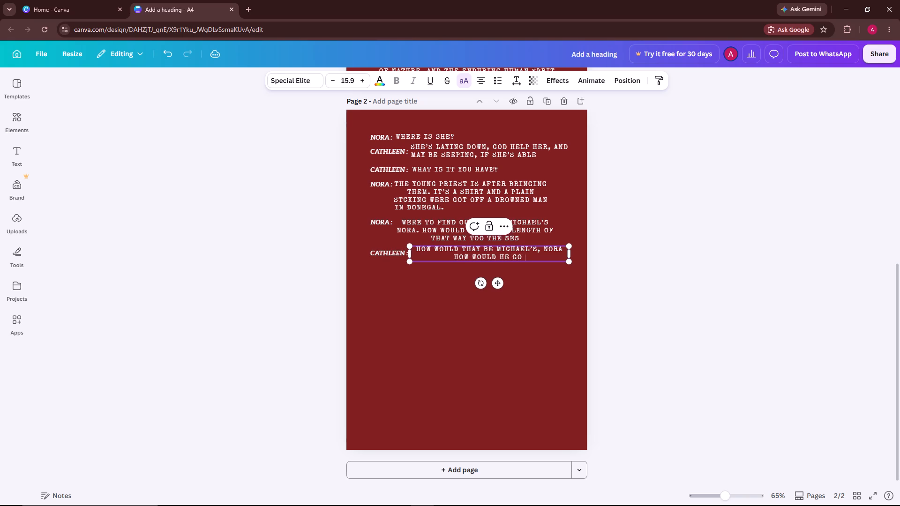
text(the)
key(space)
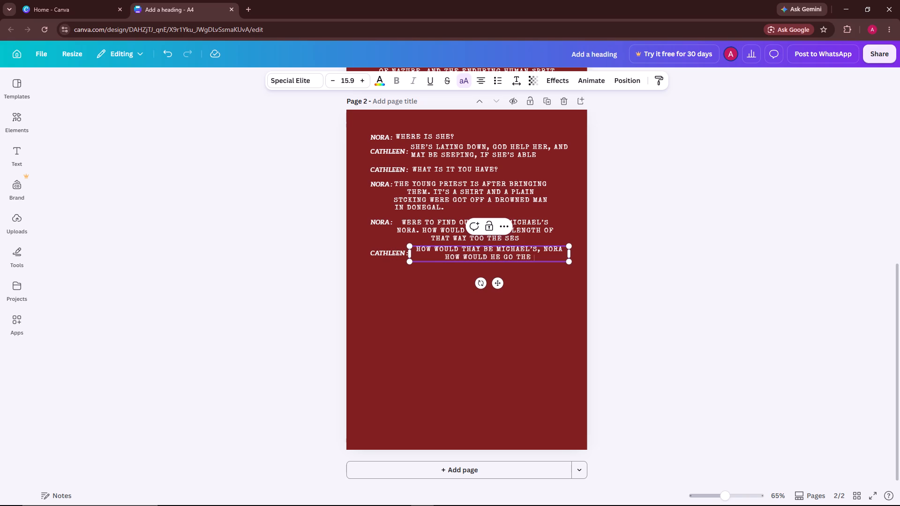
text(length)
key(space)
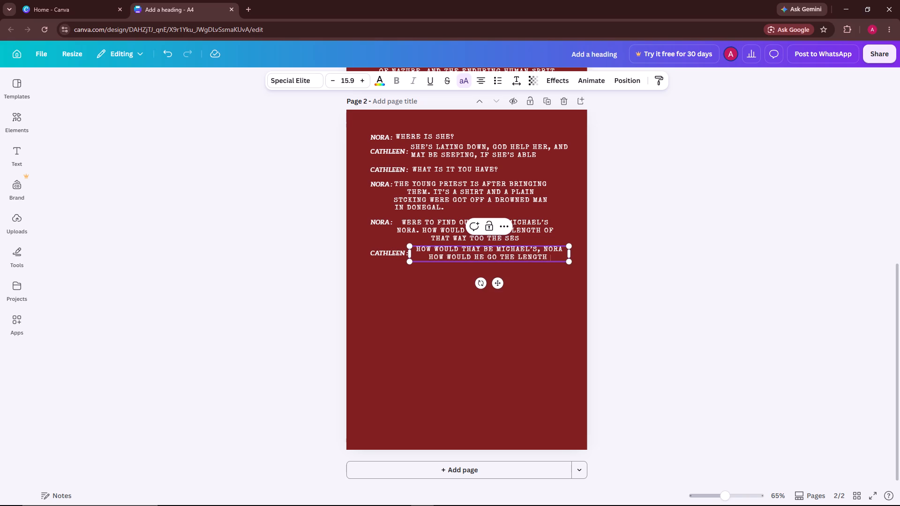
key(o)
text(f that)
key(space)
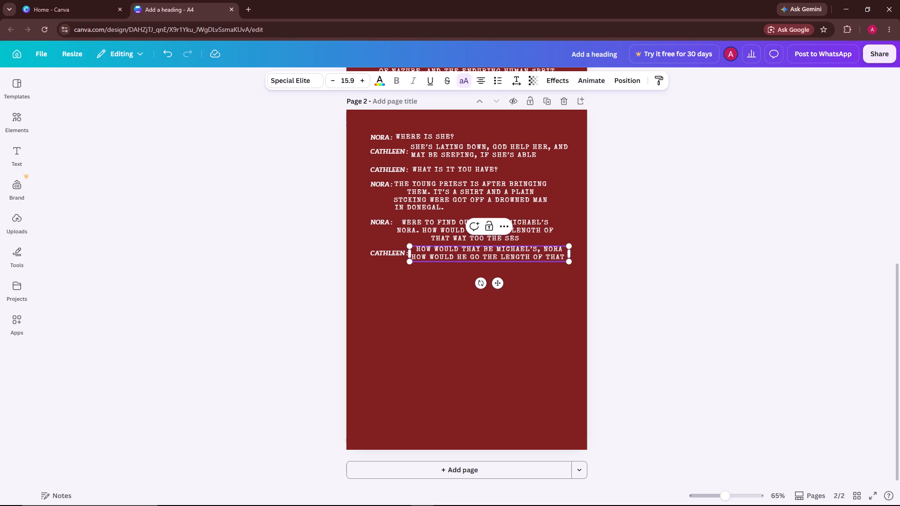
text(way)
key(space)
text(to)
key(space)
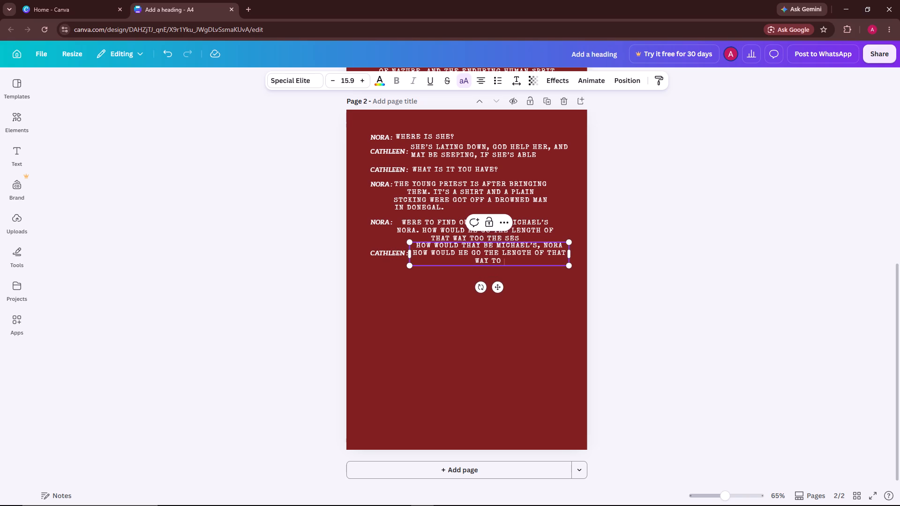
text(the)
key(space)
text(far)
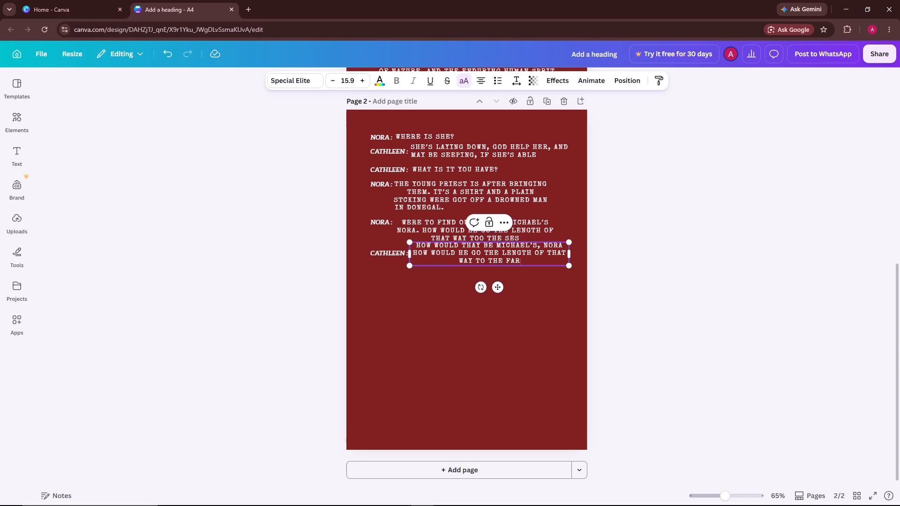
key(space)
text(not)
key(BackSpace)
text(rth)
key(shift+question)
Lower Cathleen's new three-line dialogue box so its first line is level with the lowest "CATHLEEN :" heading.
drag(448, 257, 448, 269)
click(431, 323)
drag(476, 253, 476, 256)
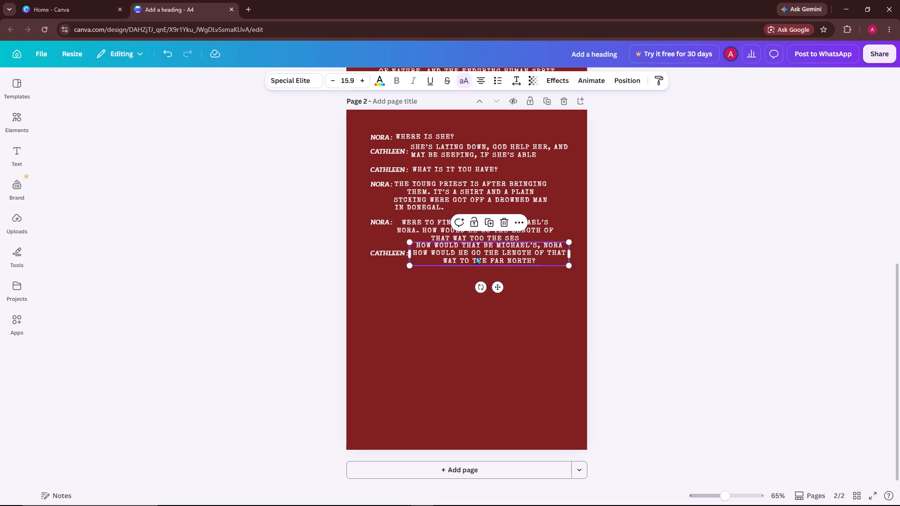
drag(476, 256, 476, 261)
click(412, 354)
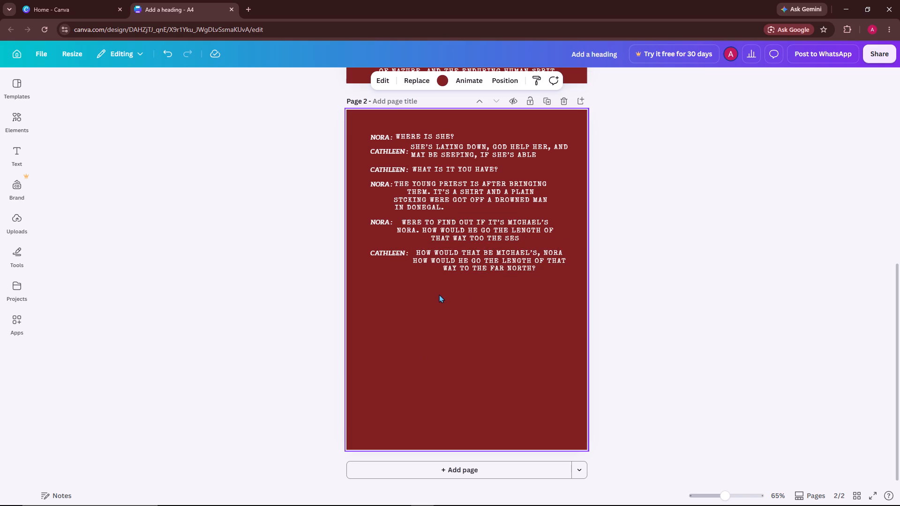
Duplicate the lowest "NORA :" heading and place the copy below Cathleen's last dialogue, aligned with the other speaker headings.
click(380, 223)
click(416, 201)
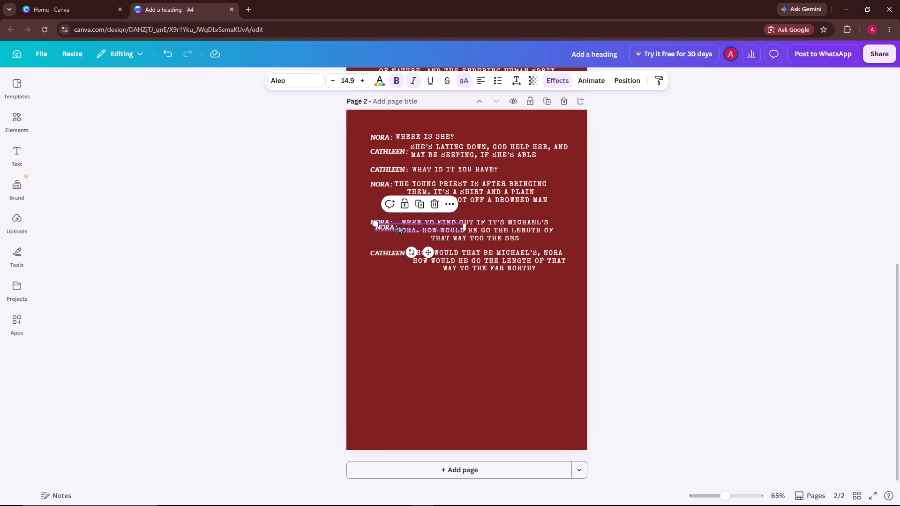
click(383, 228)
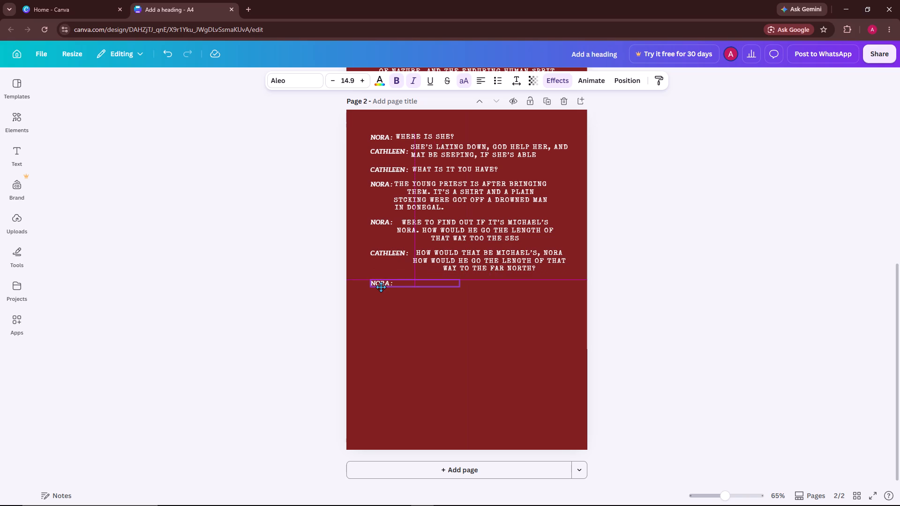
click(482, 298)
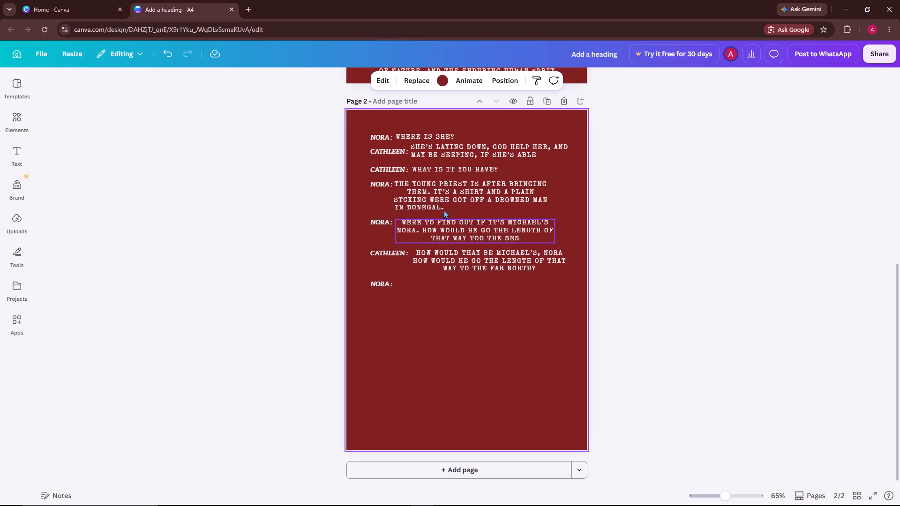
Duplicate the "WHAT IS IT YOU HAVE?" line and place the copy beside the new lowest "NORA :" heading.
click(444, 174)
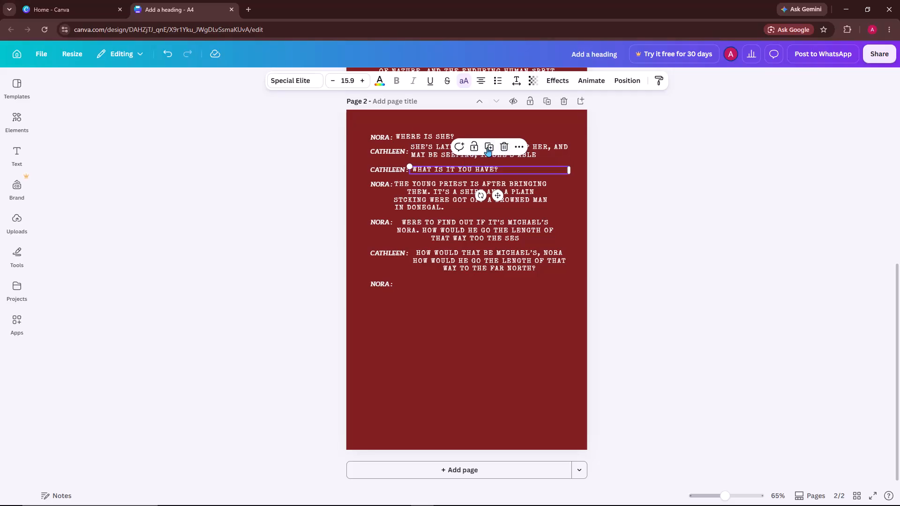
click(488, 147)
drag(488, 176, 476, 287)
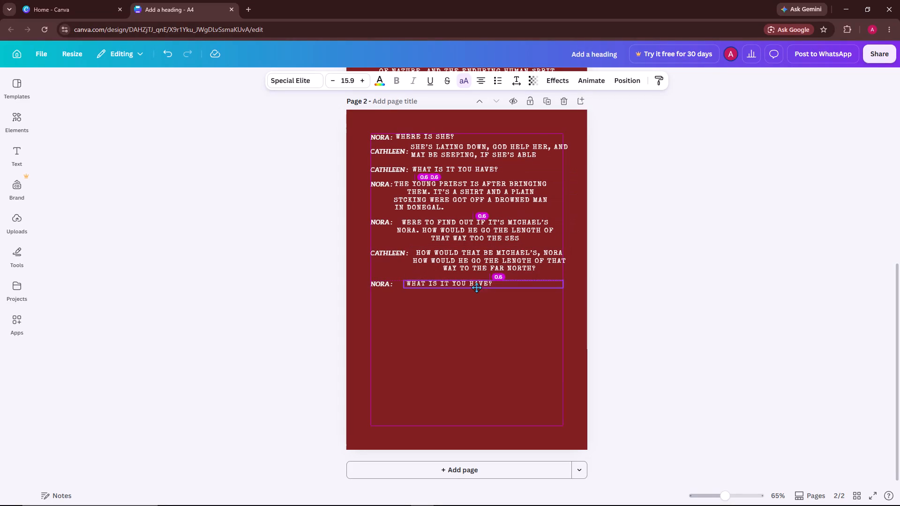
drag(476, 287, 469, 285)
Replace the copied "WHAT IS IT YOU HAVE?" text beside the lowest "NORA :" heading with "THE YOUNG PRIEST SAYS".
click(480, 284)
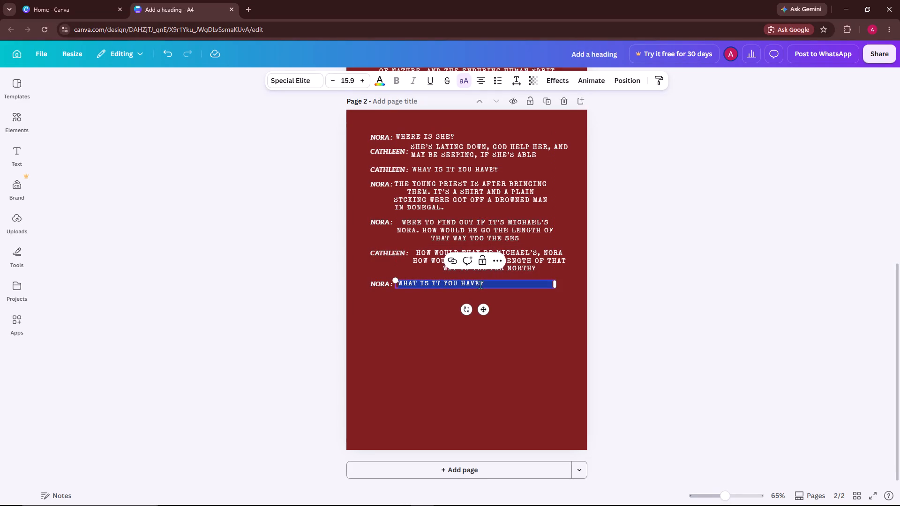
key(BackSpace)
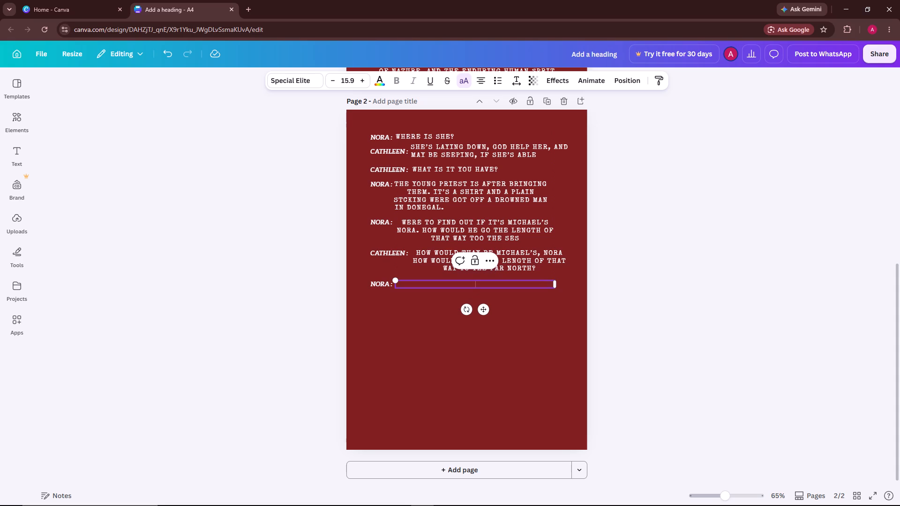
text(the)
key(space)
text(young)
key(space)
text(pr)
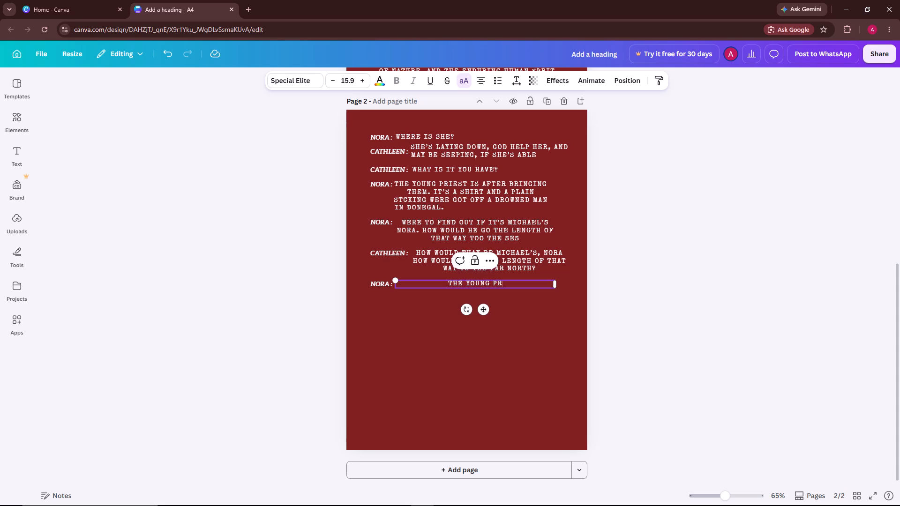
text(iest)
key(space)
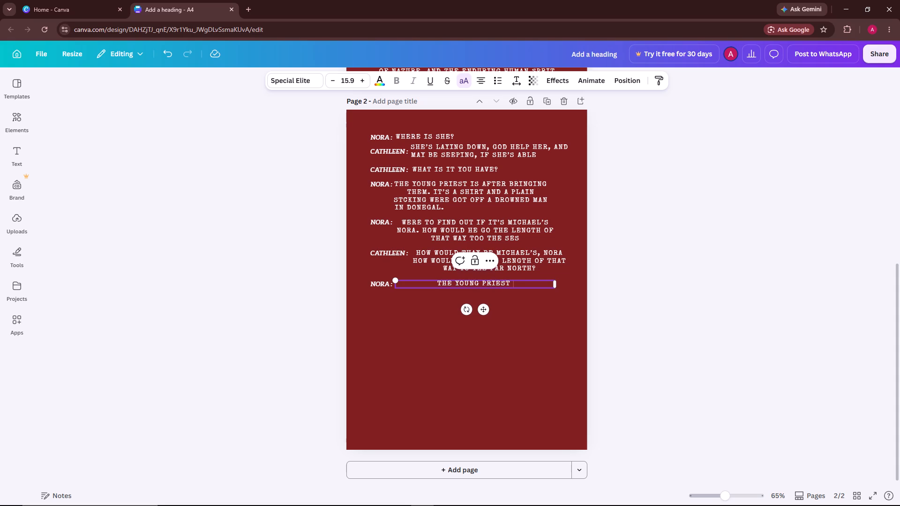
key(BackSpace)
key(space)
text(say)
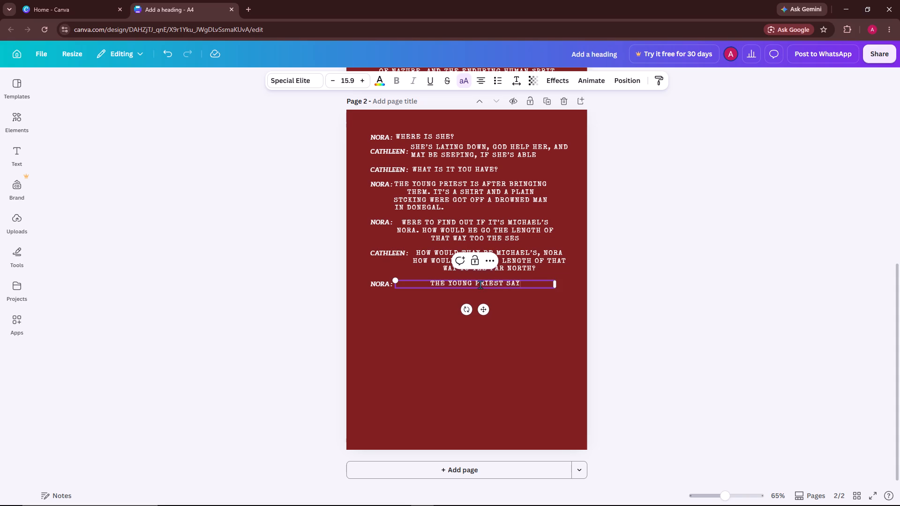
key(s)
key(space)
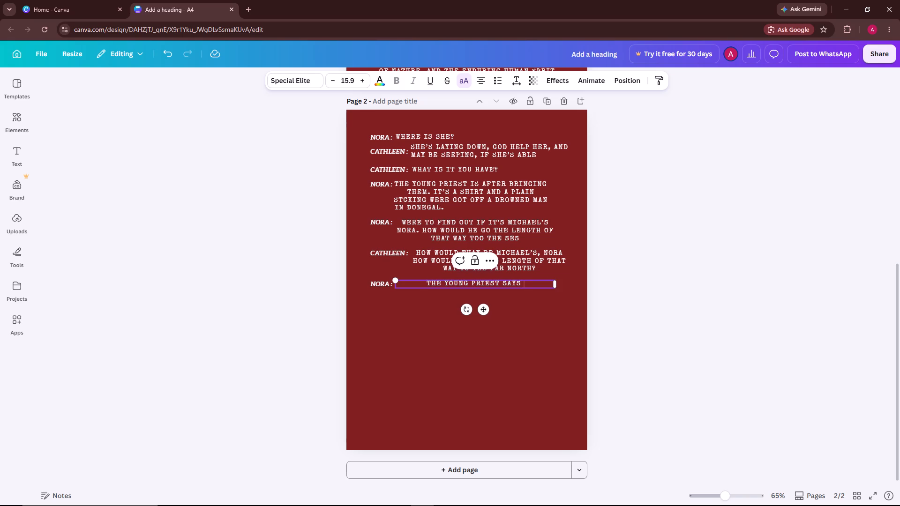
Continue Nora's new line with "HE'S KNOWN THE LIKE OF IT.".
text(he)
text('s)
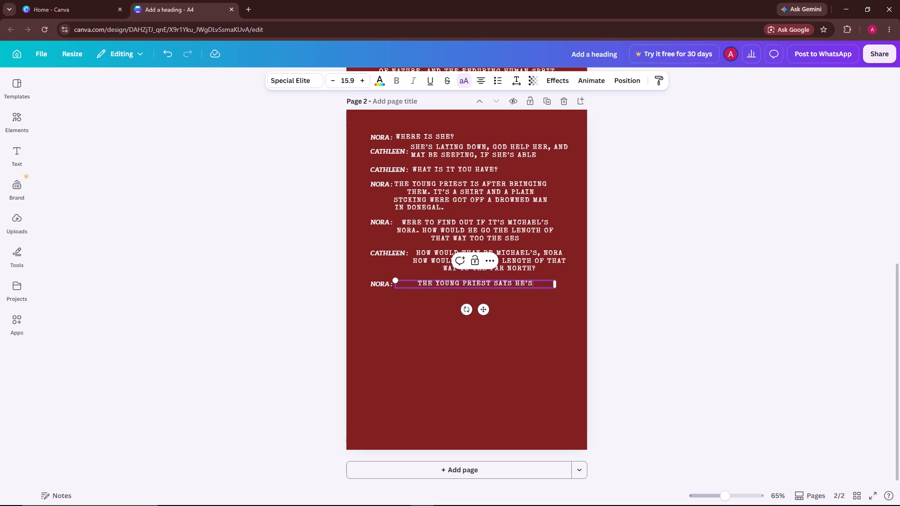
key(space)
text(kn)
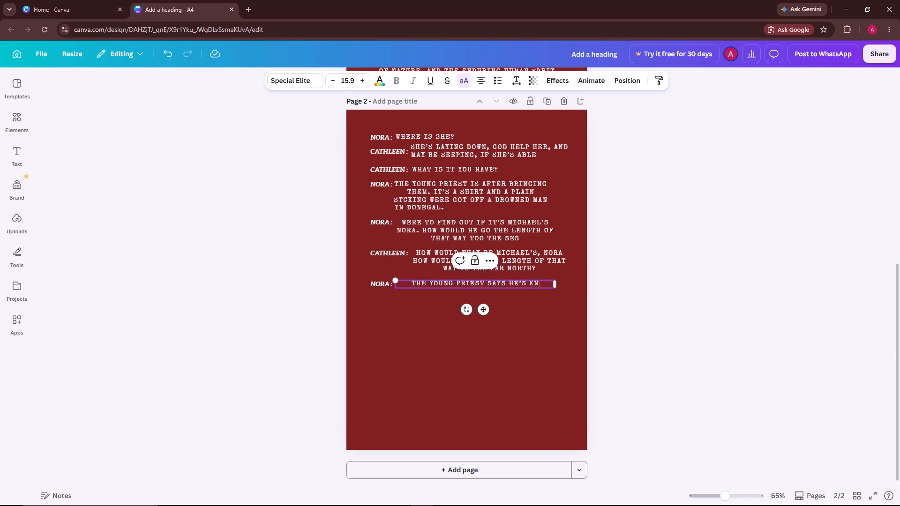
text(ow)
text(n the)
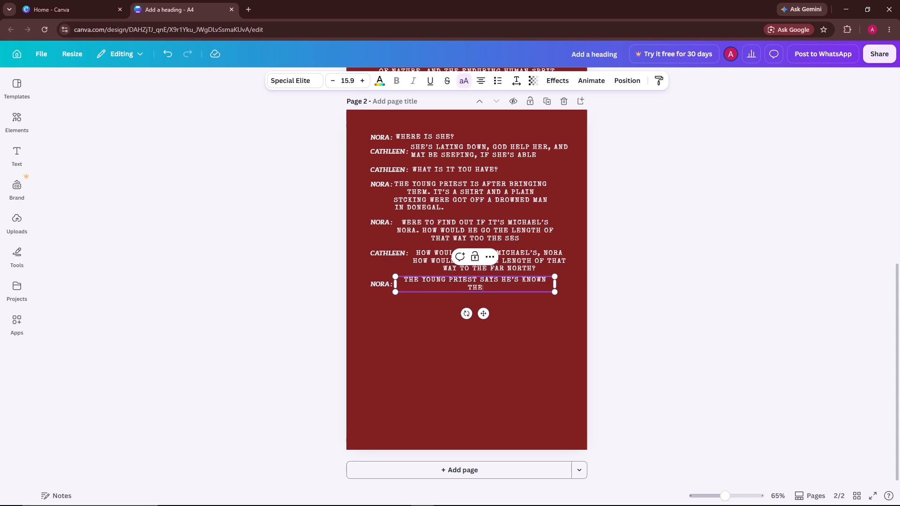
key(space)
text(like)
key(space)
text(of)
key(space)
text(it)
key(period)
Move Nora's new two-line dialogue box so its first line is level with the lowest "NORA :" heading and sits just beside it.
click(464, 341)
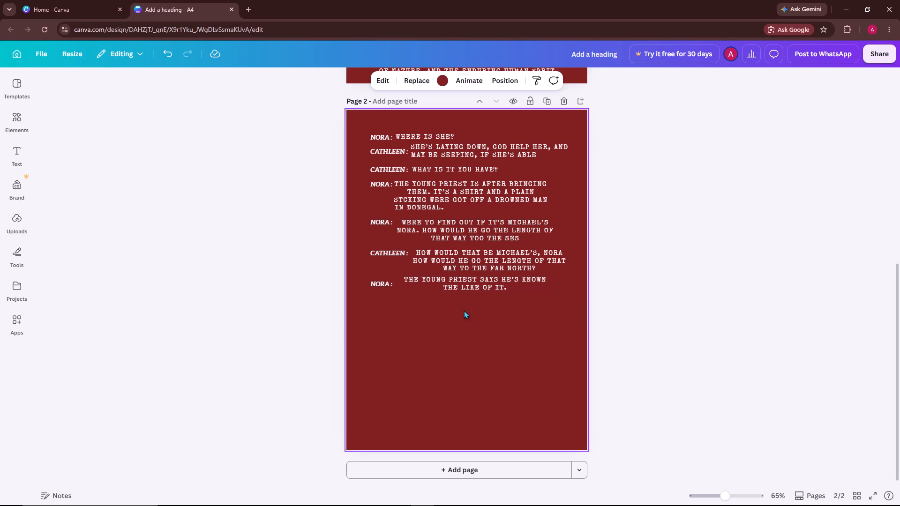
drag(463, 285, 462, 290)
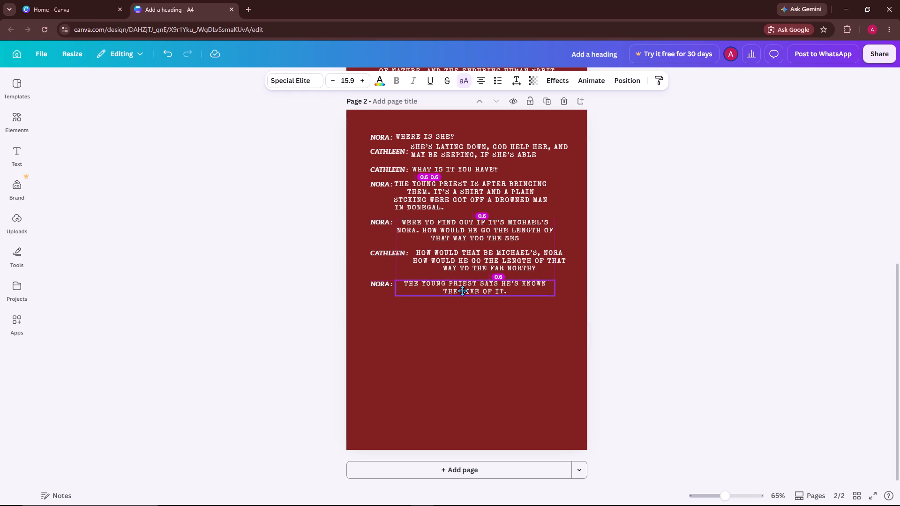
drag(462, 290, 456, 289)
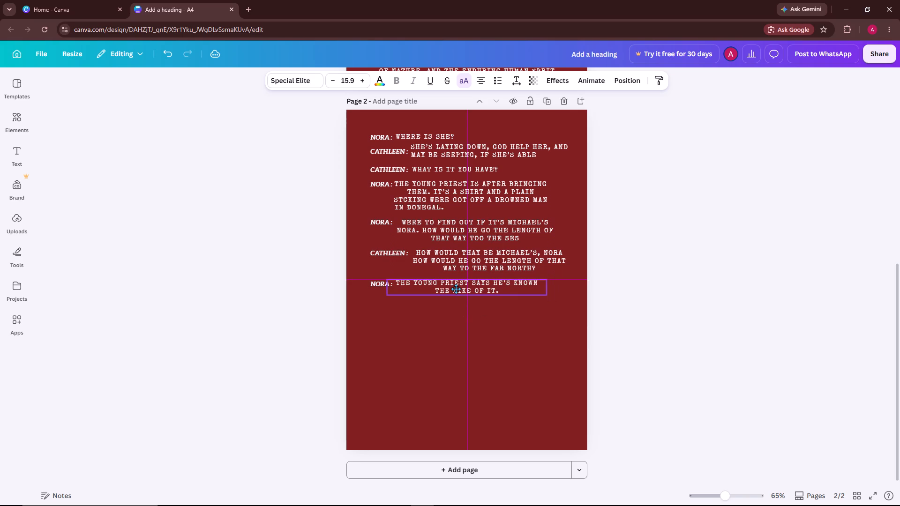
drag(456, 289, 461, 291)
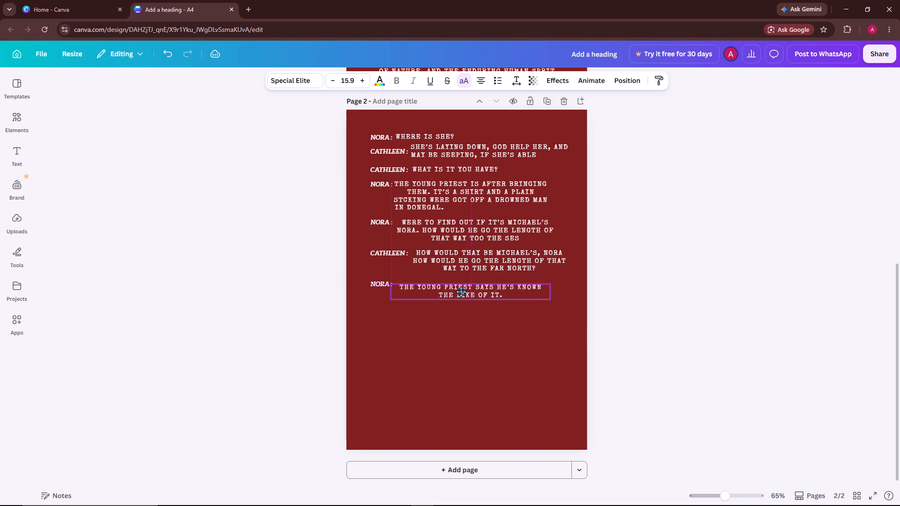
drag(461, 291, 461, 290)
click(416, 329)
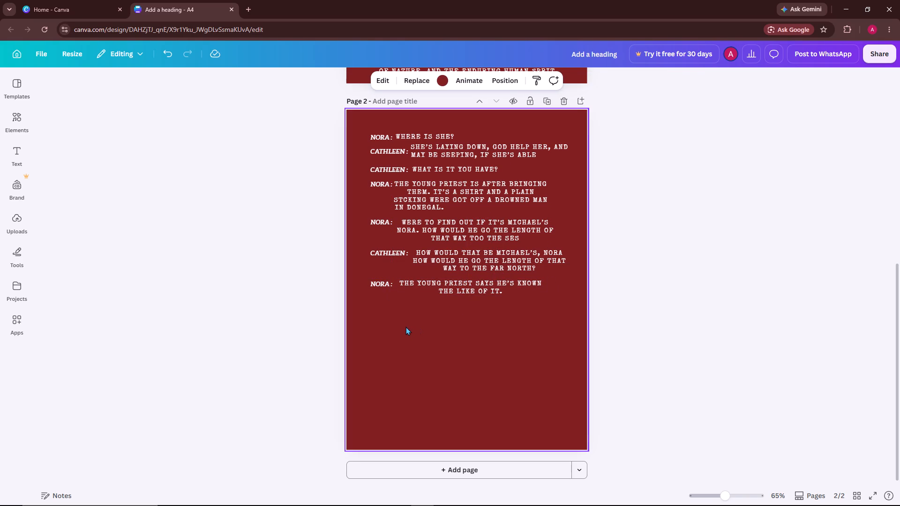
Duplicate the lowest "CATHLEEN :" heading and place the copy below Nora's last dialogue, aligned with the other speaker headings.
click(390, 252)
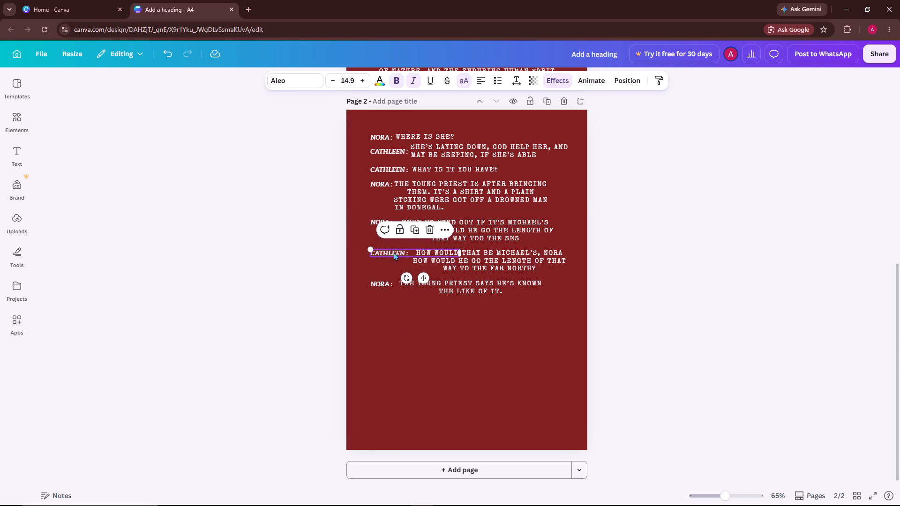
click(418, 233)
drag(397, 258, 397, 268)
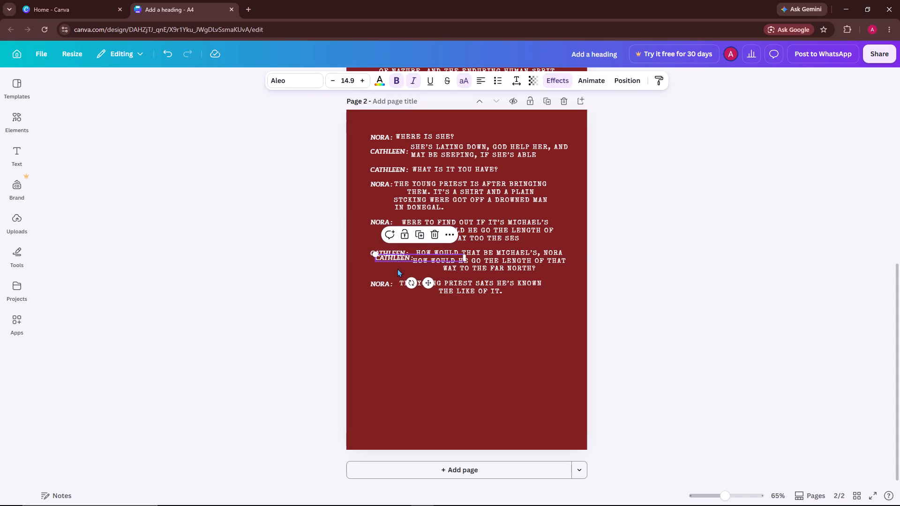
drag(397, 268, 393, 312)
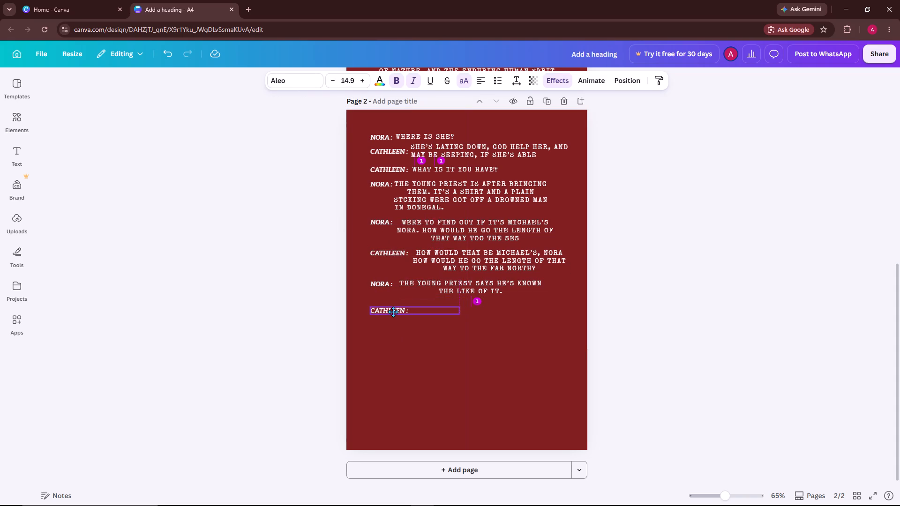
drag(393, 312, 393, 311)
drag(393, 311, 393, 308)
click(458, 350)
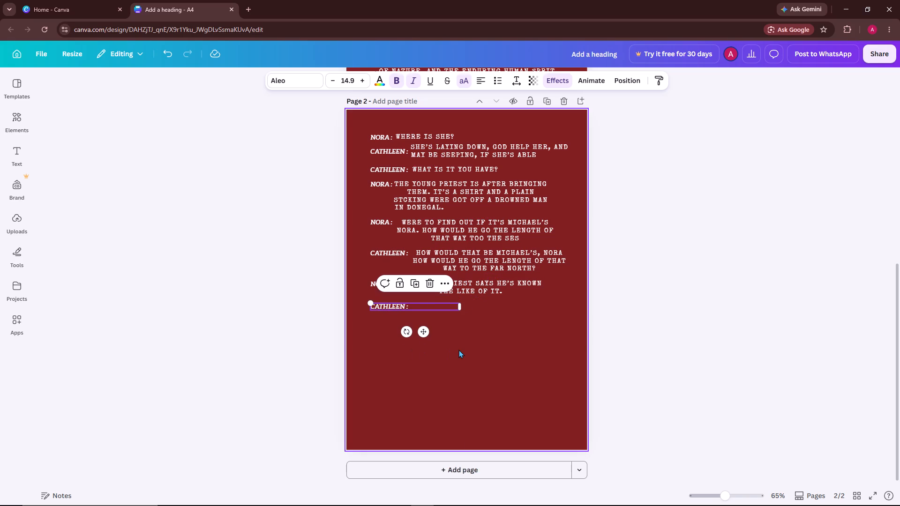
Duplicate Nora's "THE YOUNG PRIEST SAYS HE'S KNOWN THE LIKE OF IT." dialogue and place the copy beside the new lowest "CATHLEEN :" heading.
click(437, 284)
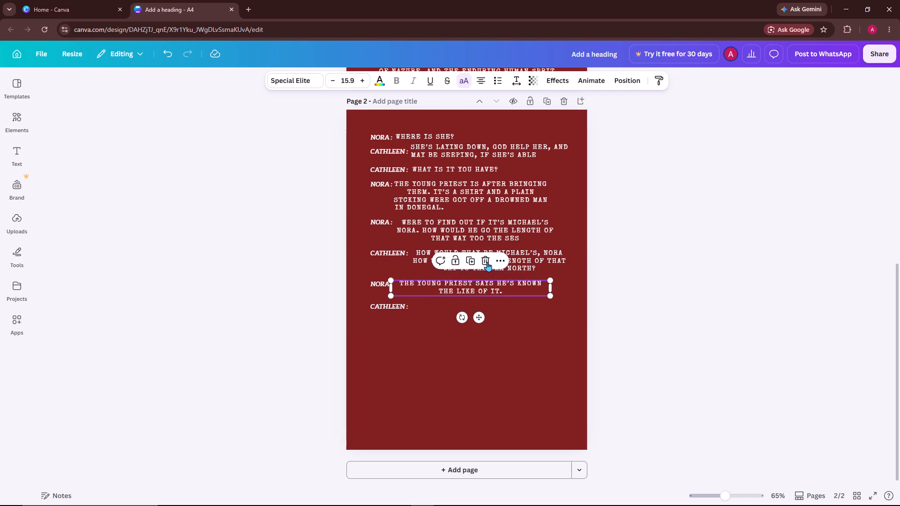
click(477, 260)
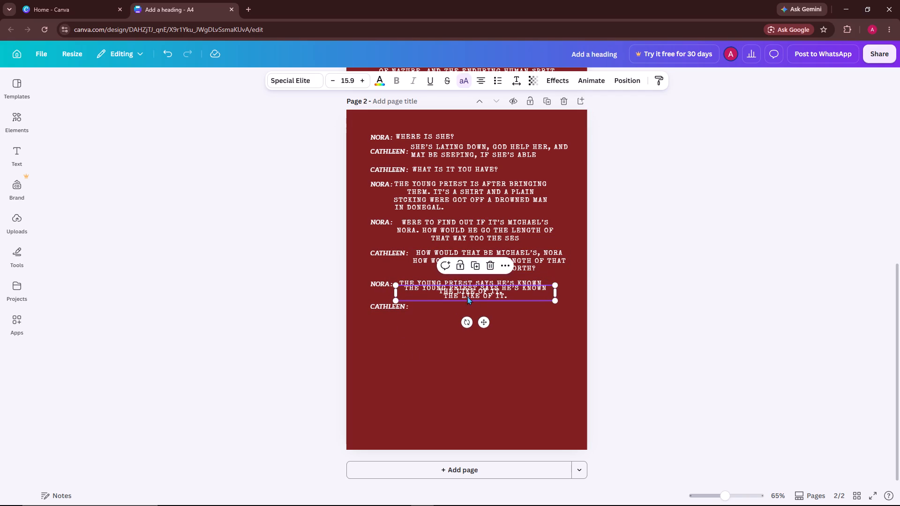
drag(467, 295, 475, 313)
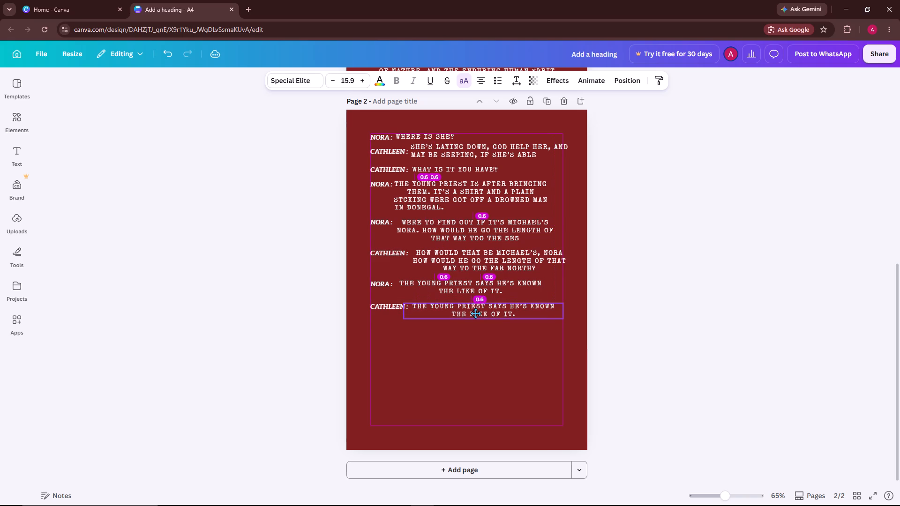
drag(475, 313, 475, 314)
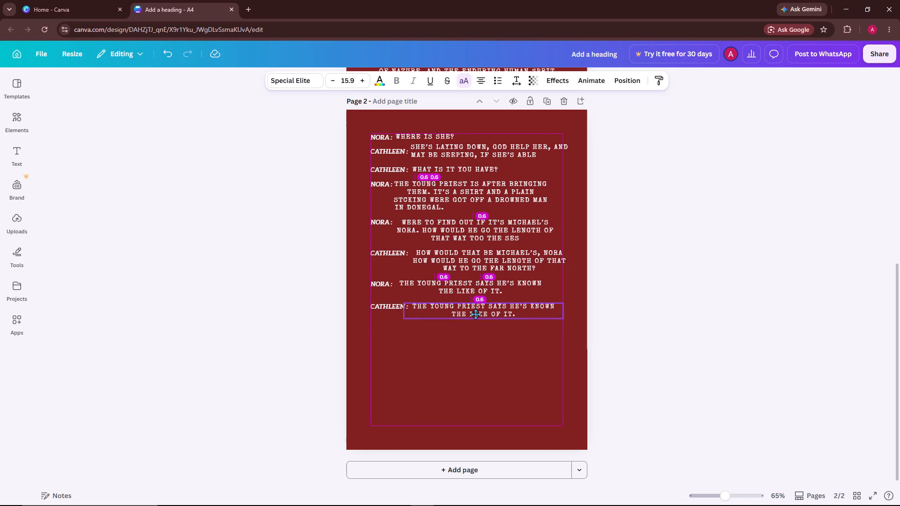
drag(475, 314, 475, 314)
Replace the copied text beside the lowest "CATHLEEN :" heading with "DID YOU ASK HIM WOULD HE STOP".
click(475, 310)
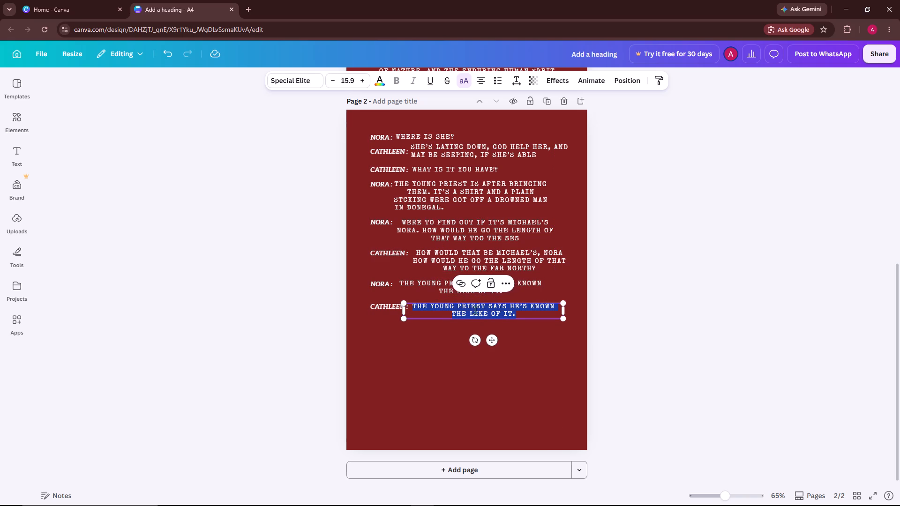
key(BackSpace)
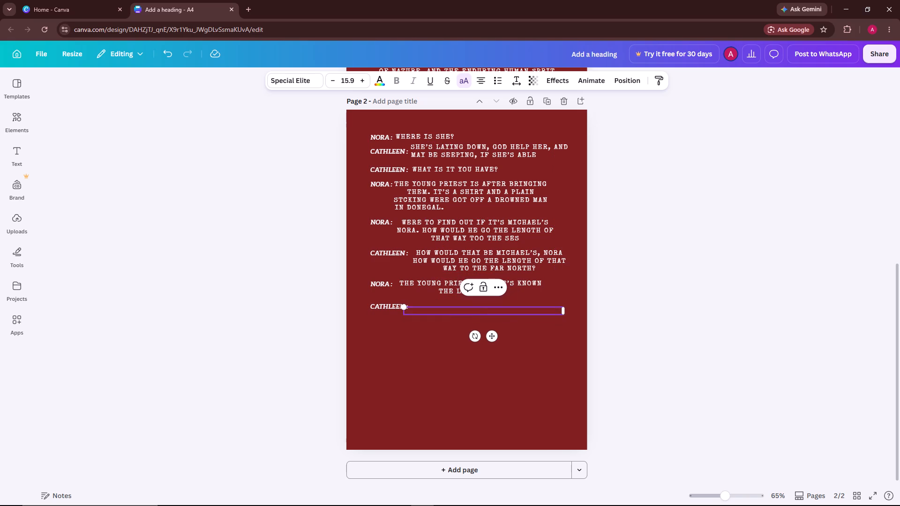
text(did)
key(space)
text(you)
key(space)
text(ask)
key(space)
text(him)
key(space)
text(would)
key(space)
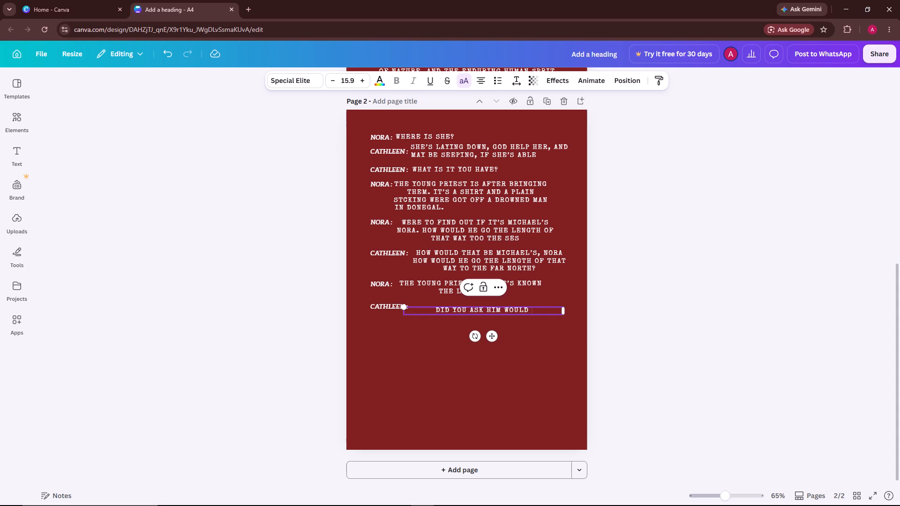
text(he stop)
key(space)
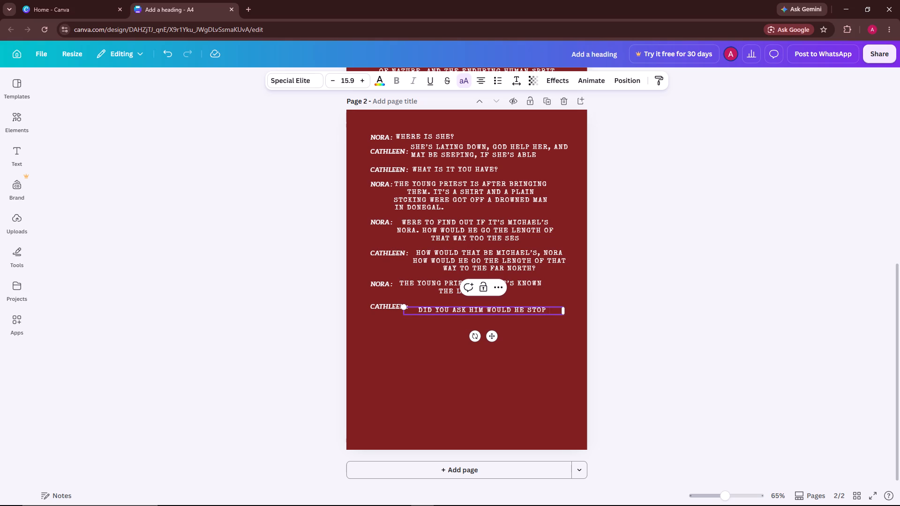
Continue Cathleen's new line with "BARTLEY GOING THIS DAY WITH THE".
text(bar)
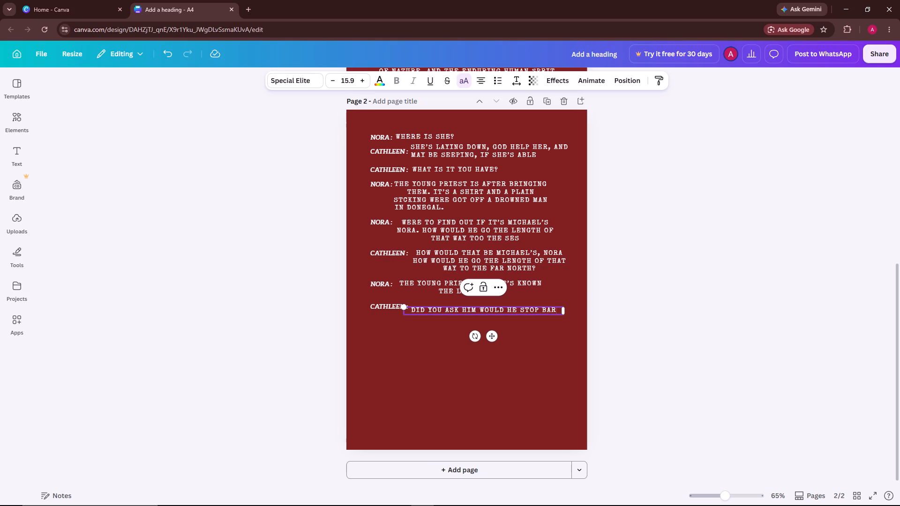
text(tl)
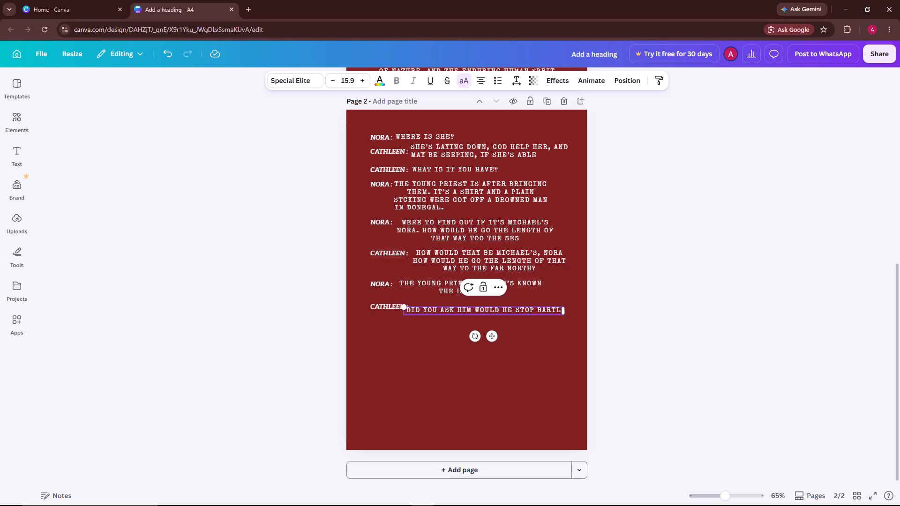
text(ey)
key(space)
text(going)
key(space)
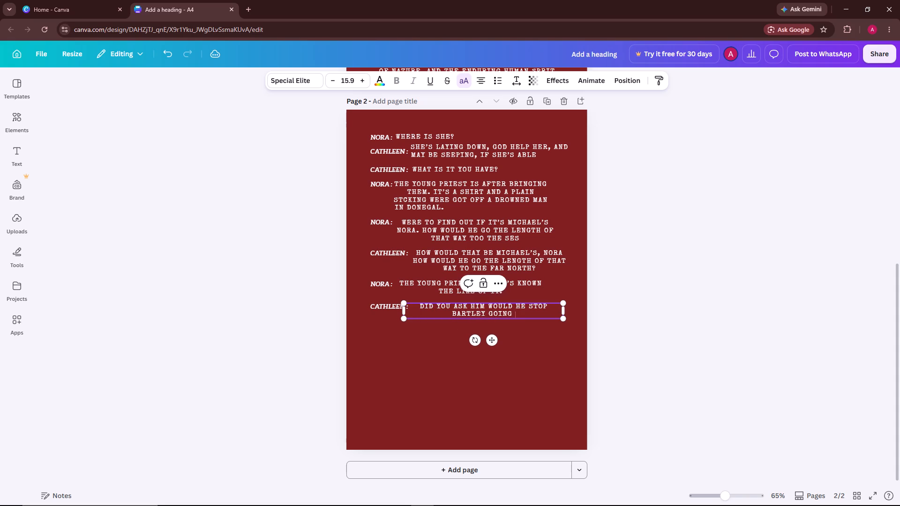
text(this)
key(space)
text(days)
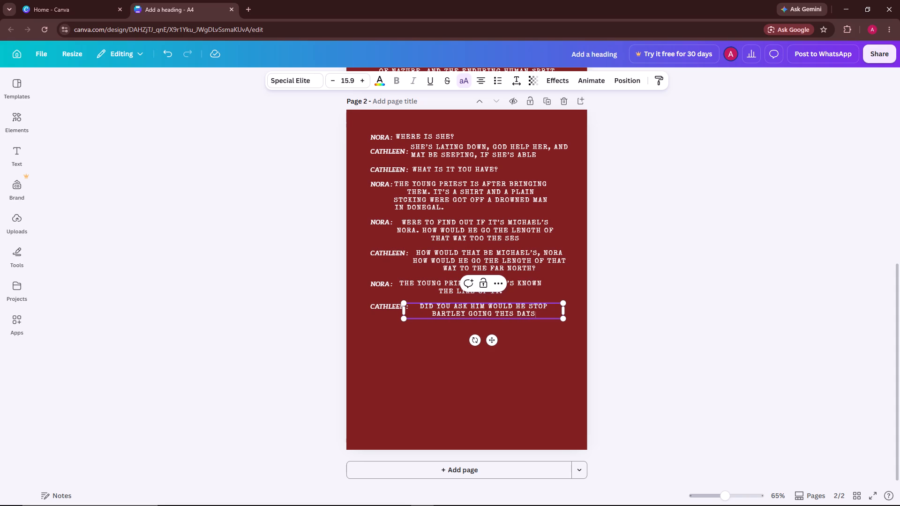
key(BackSpace)
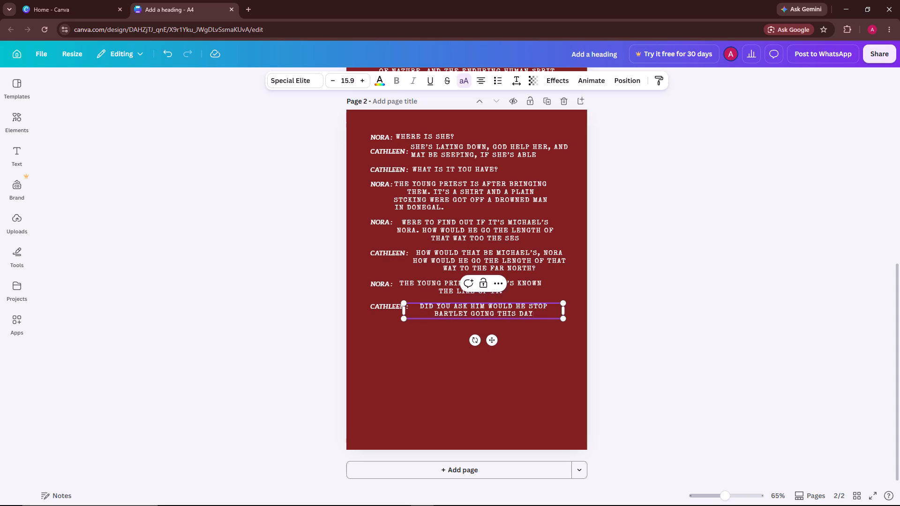
key(space)
text(with)
key(space)
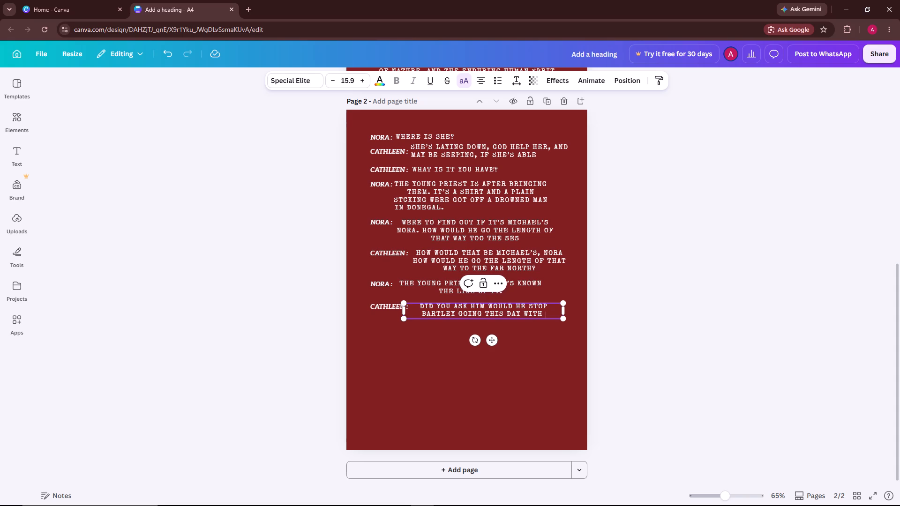
text(the)
key(space)
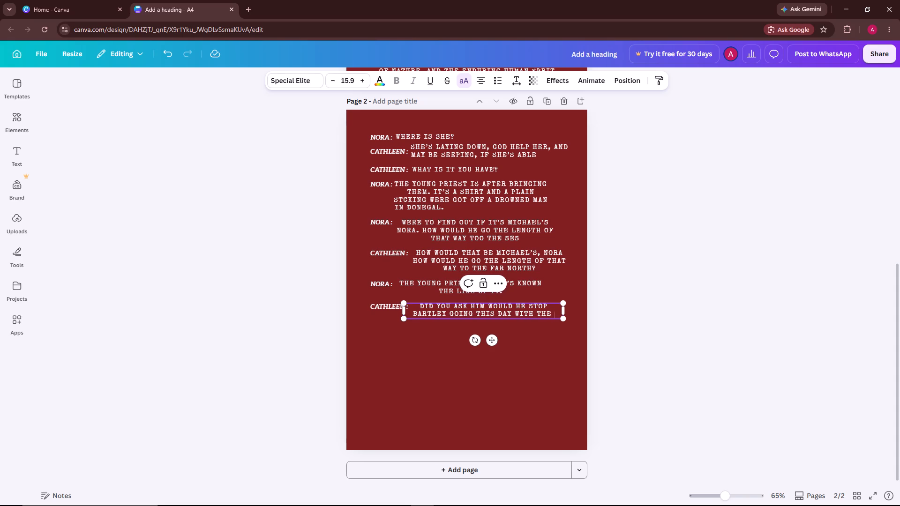
Finish Cathleen's new line with "HORSES TO THE GALWAY FAIR?".
key(b)
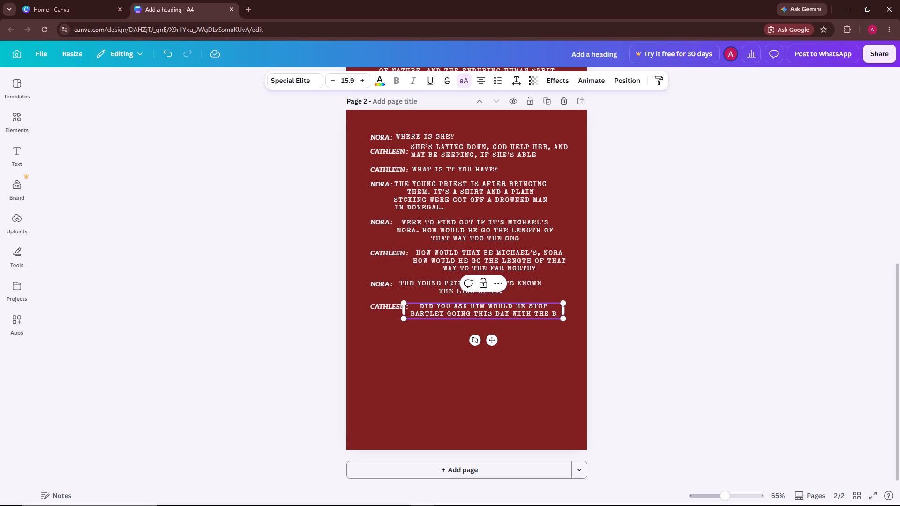
key(BackSpace)
text(hor)
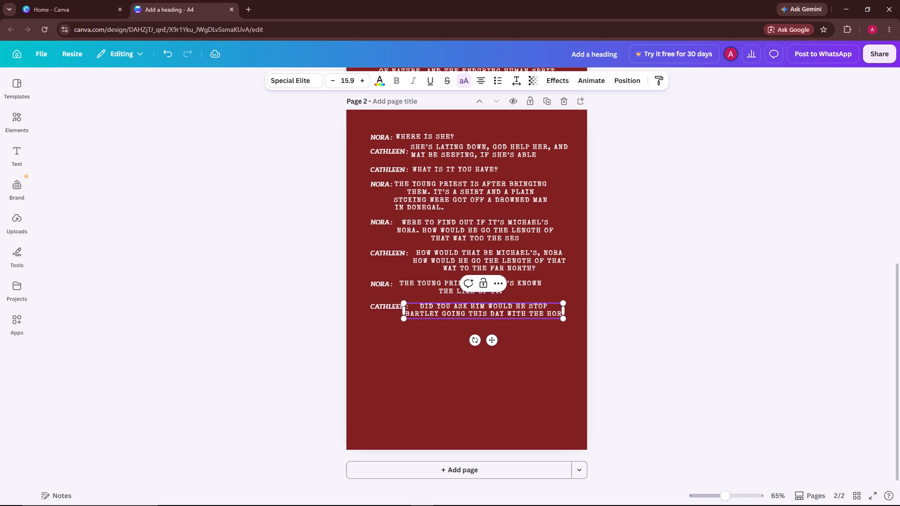
text(ses)
key(space)
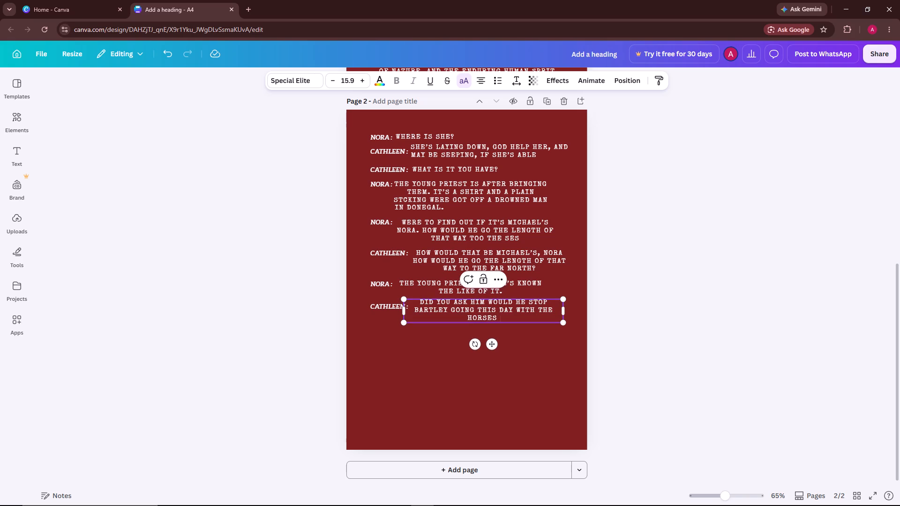
text(ti)
key(BackSpace)
text(o)
key(space)
text(the)
key(space)
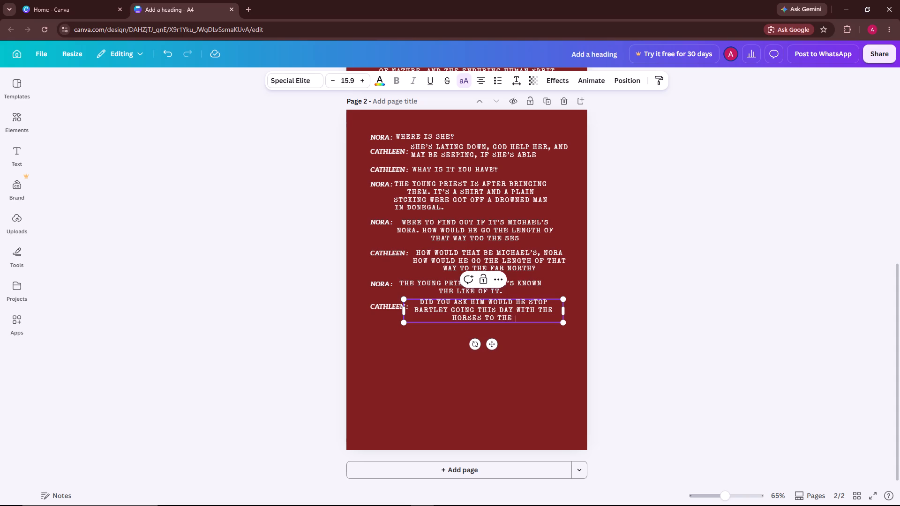
text(ga)
key(l)
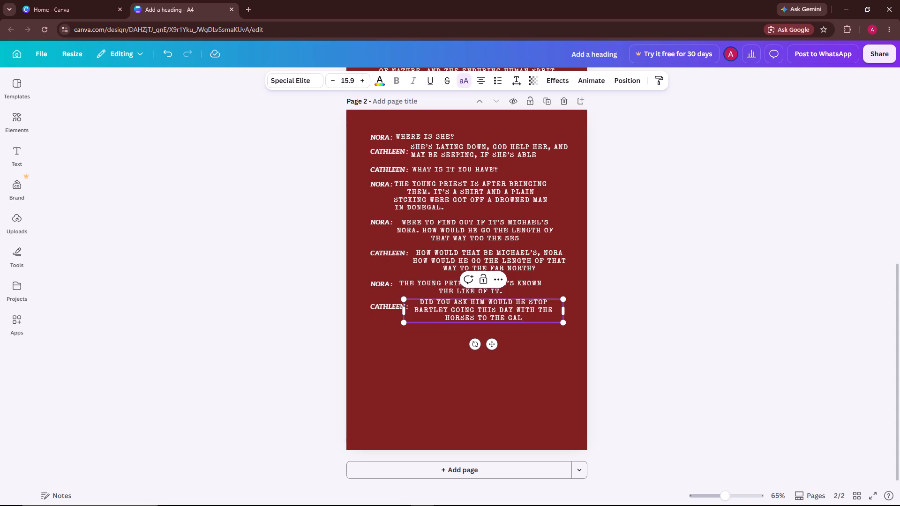
text(way)
key(space)
text(fair)
key(shift+question)
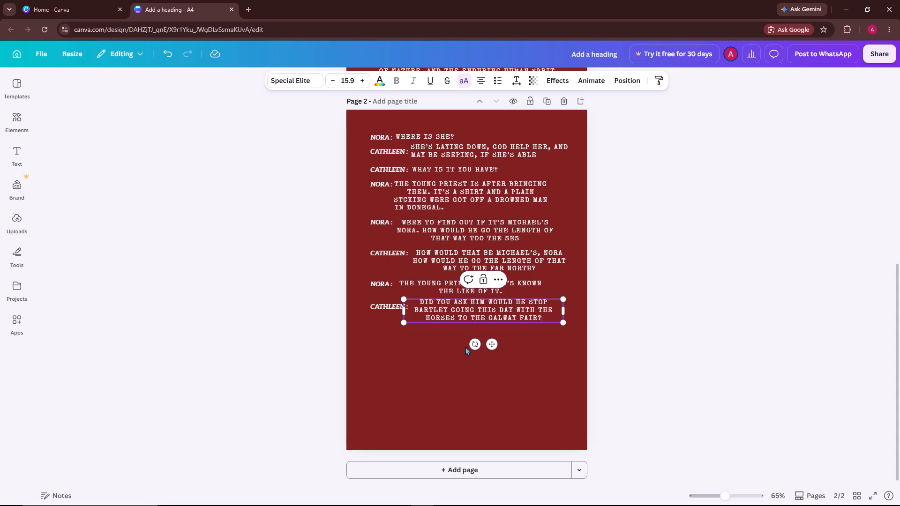
click(654, 327)
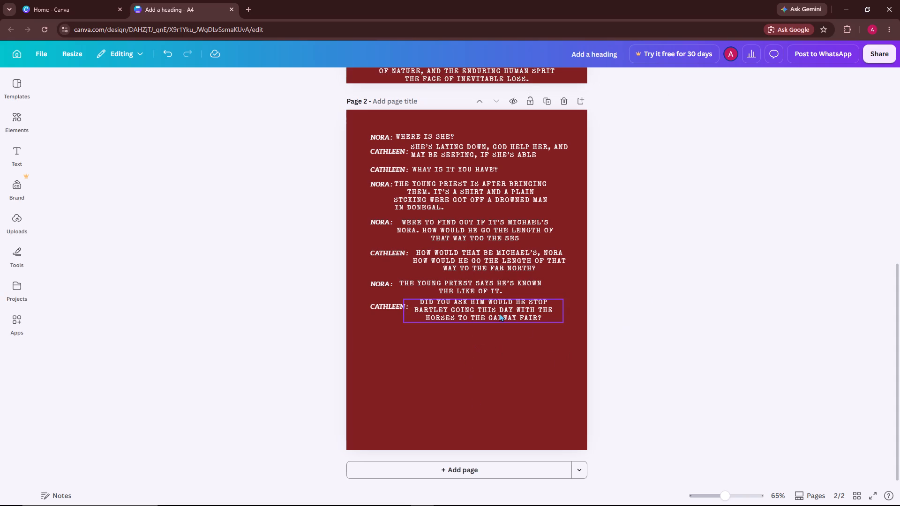
Move Cathleen's new three-line dialogue slightly down so its first line is level with the lowest "CATHLEEN :" heading.
click(499, 313)
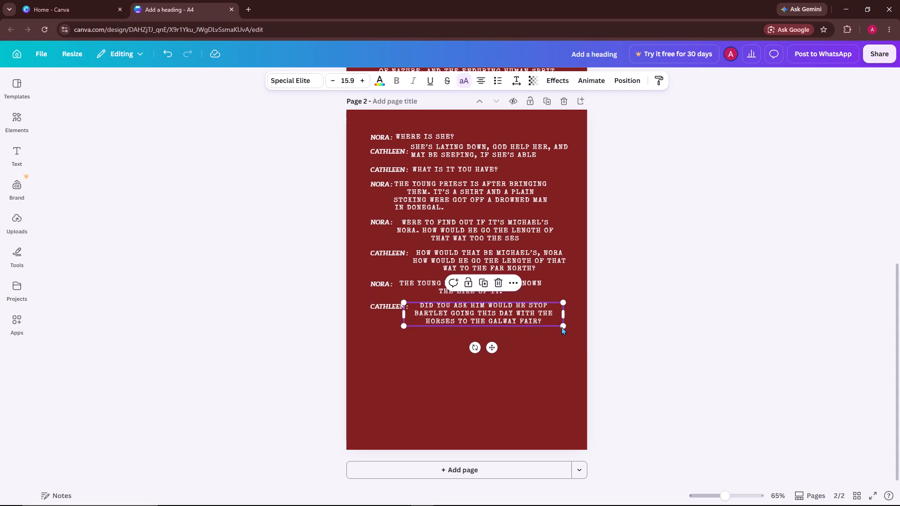
click(626, 333)
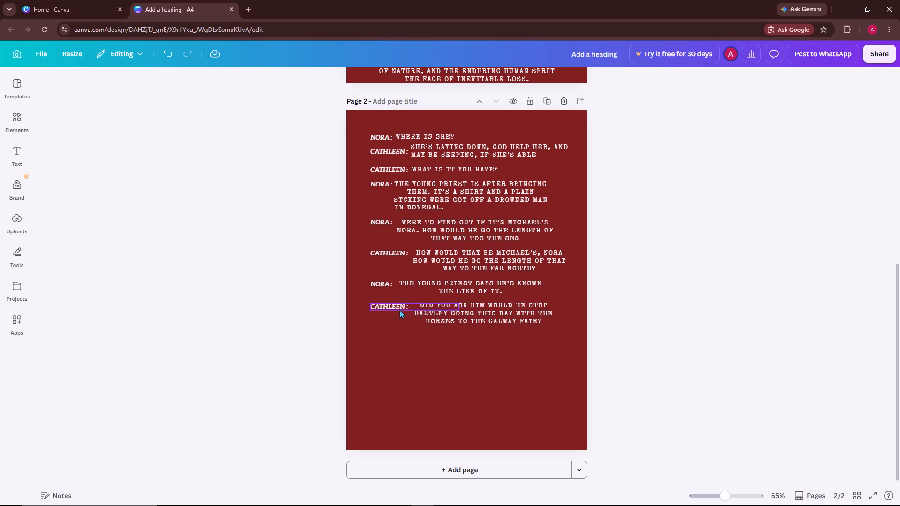
Duplicate the lowest "NORA :" heading and place the copy below Cathleen's last dialogue, aligned with the other speaker headings.
click(382, 284)
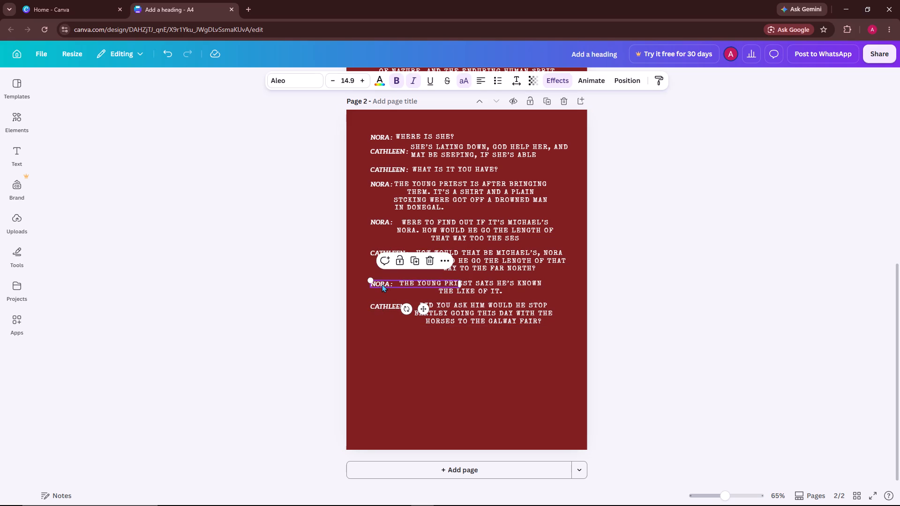
click(418, 259)
drag(401, 291, 395, 339)
click(496, 336)
Duplicate Cathleen's "DID YOU ASK HIM WOULD HE STOP BARTLEY" dialogue and place the copy beside the new lowest "NORA :" heading.
click(480, 322)
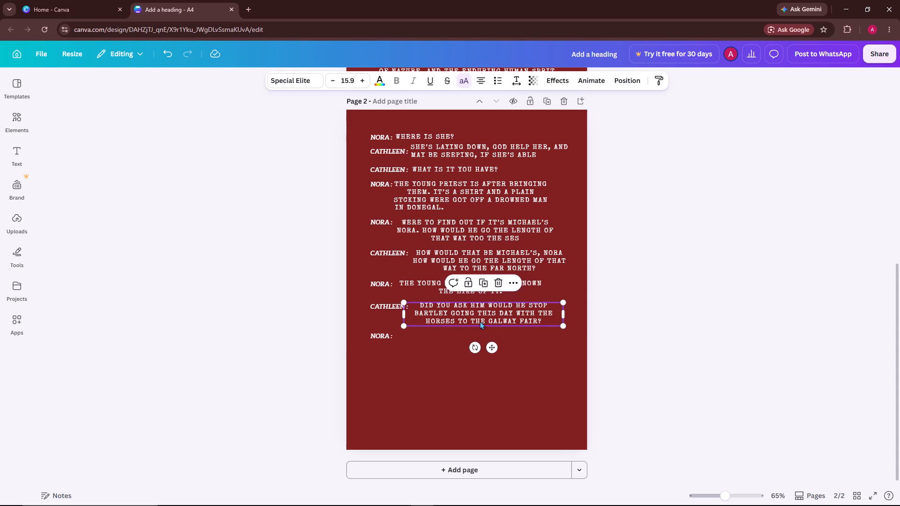
click(484, 286)
drag(480, 322, 477, 343)
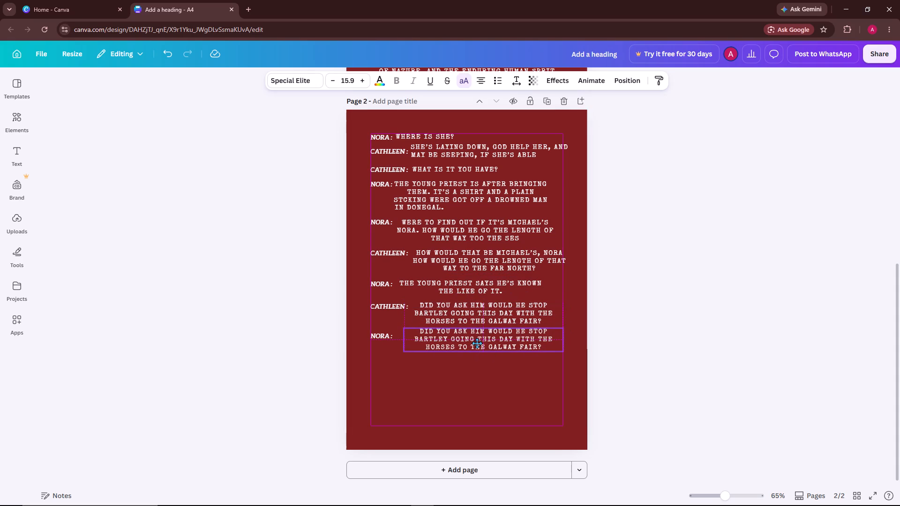
drag(477, 343, 476, 346)
Replace the duplicated dialogue with the placeholder "NJ" and move its box level with the lowest "NORA :" heading, just beside it.
click(476, 342)
key(BackSpace)
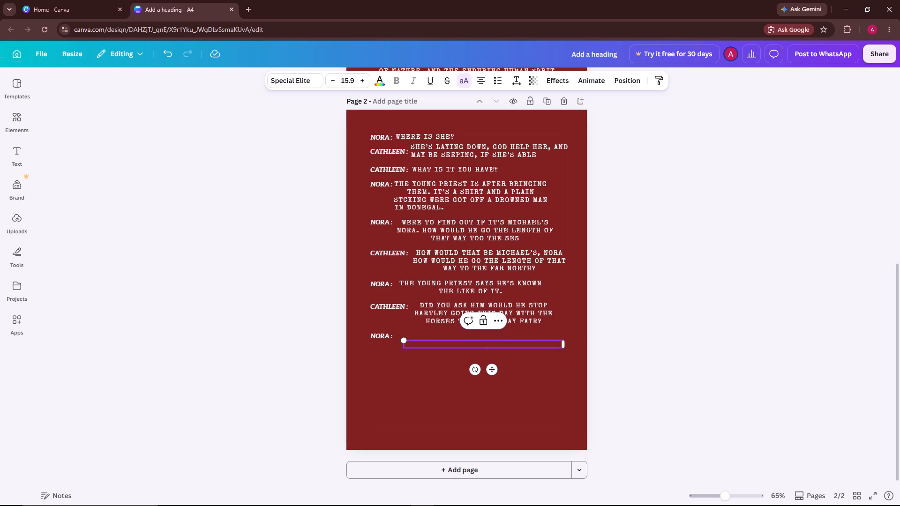
text(nj)
drag(485, 348, 479, 337)
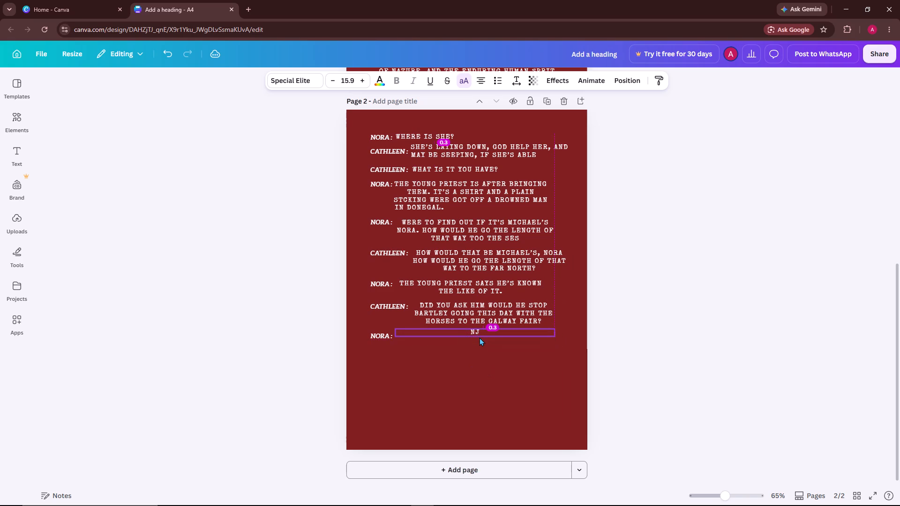
drag(479, 337, 478, 340)
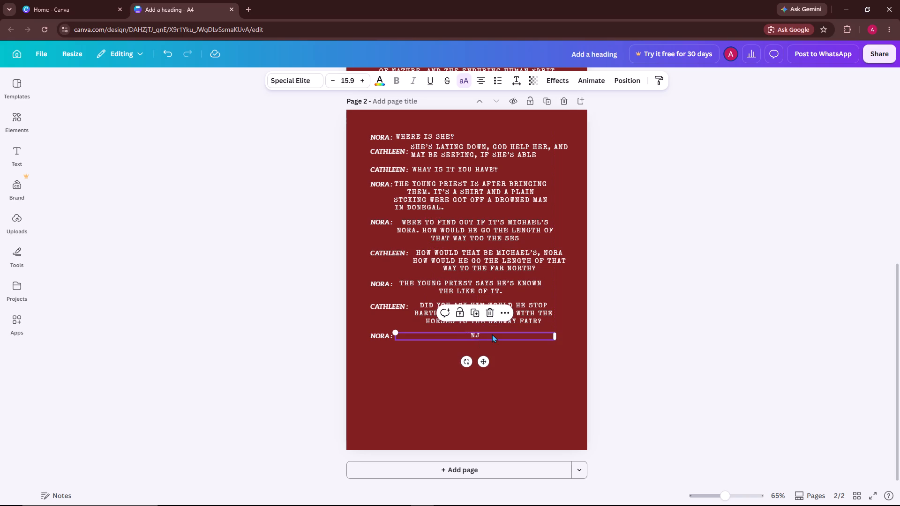
Clear the placeholder "NJ" from the dialogue box beside the lowest "NORA :" heading.
click(492, 334)
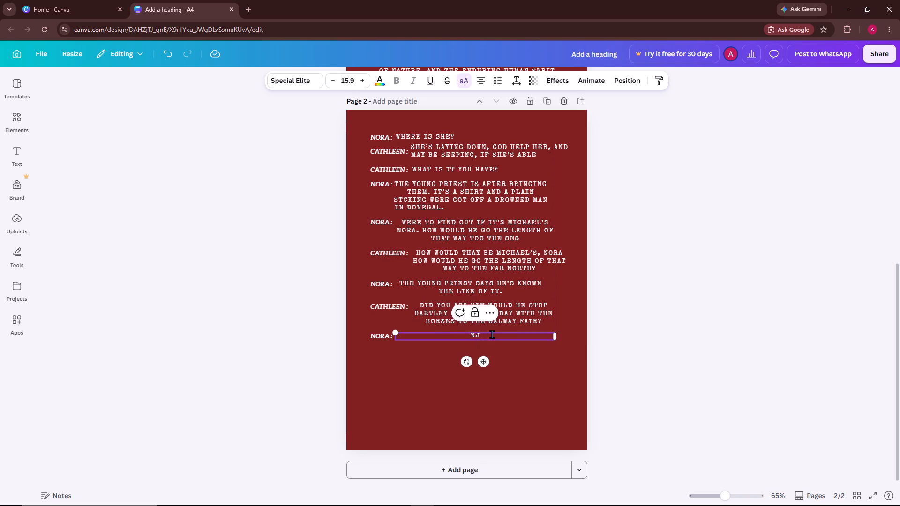
key(BackSpace)
key(BackSpace)
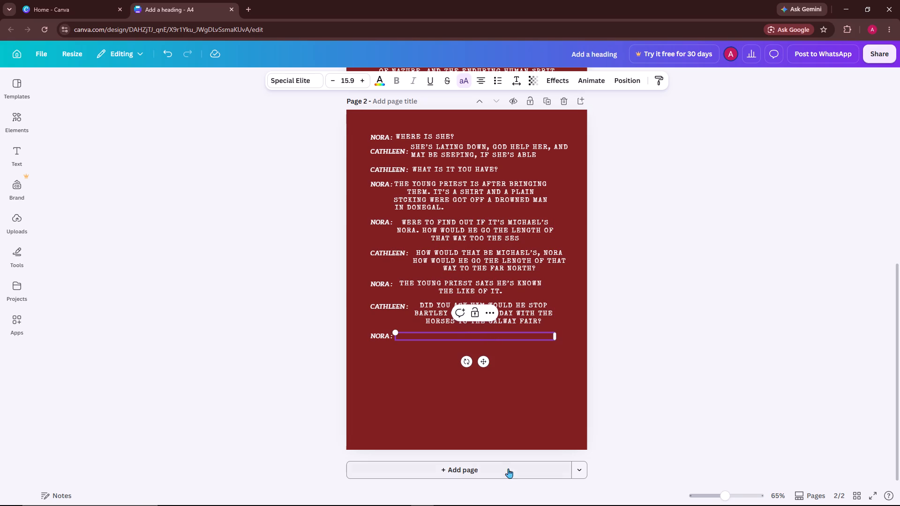
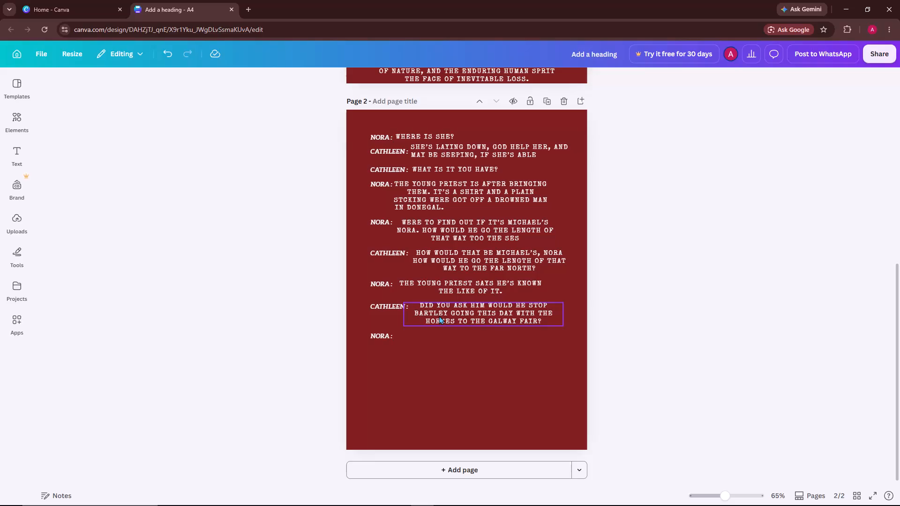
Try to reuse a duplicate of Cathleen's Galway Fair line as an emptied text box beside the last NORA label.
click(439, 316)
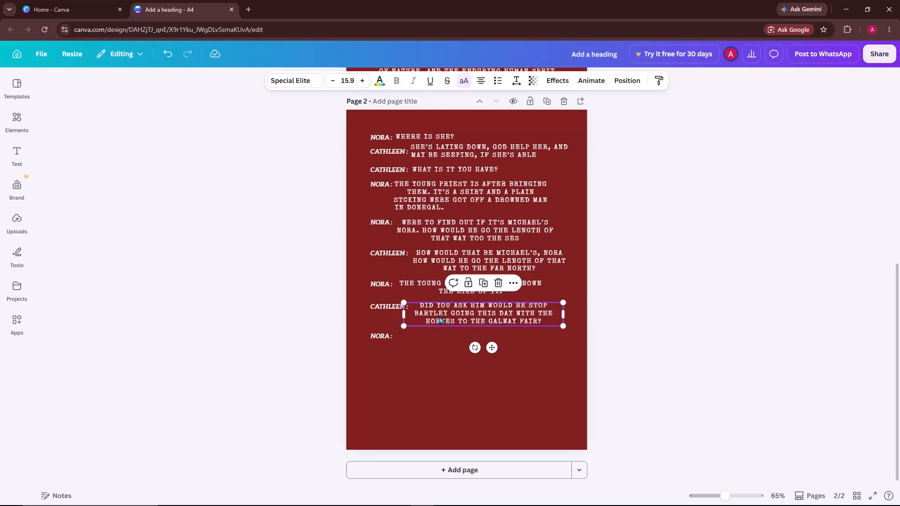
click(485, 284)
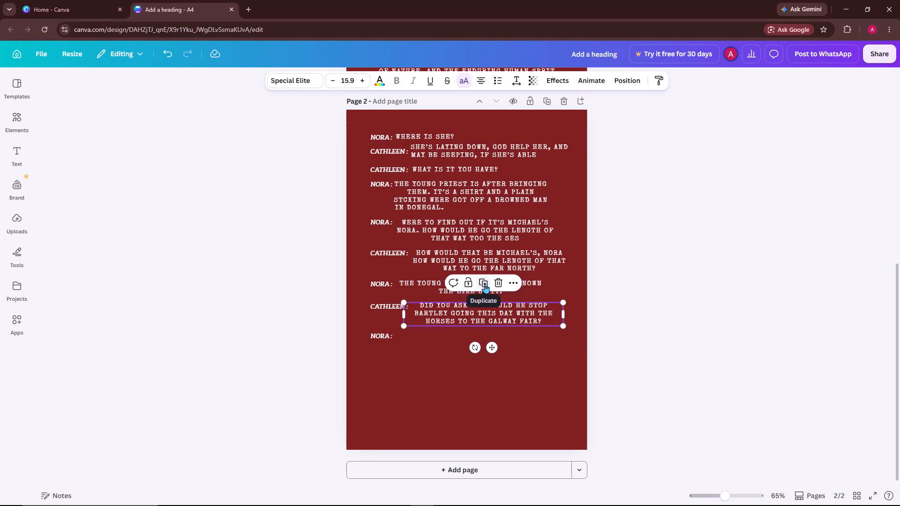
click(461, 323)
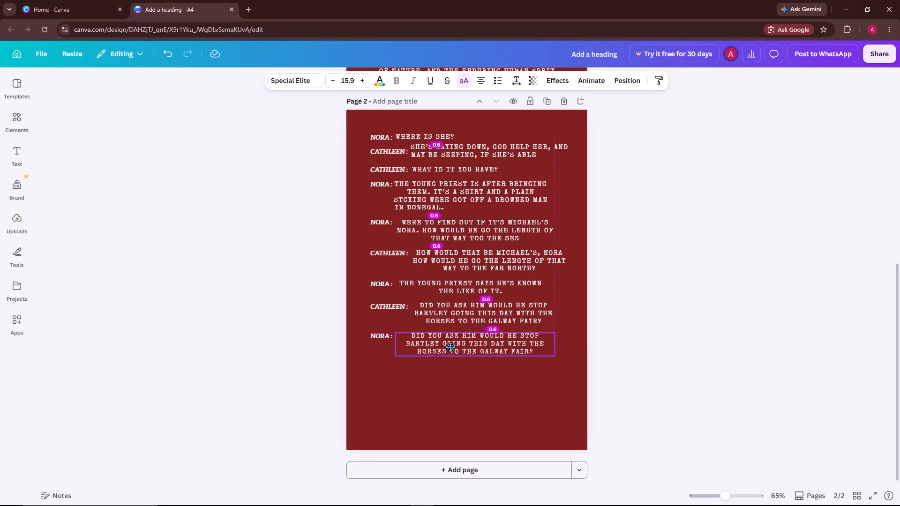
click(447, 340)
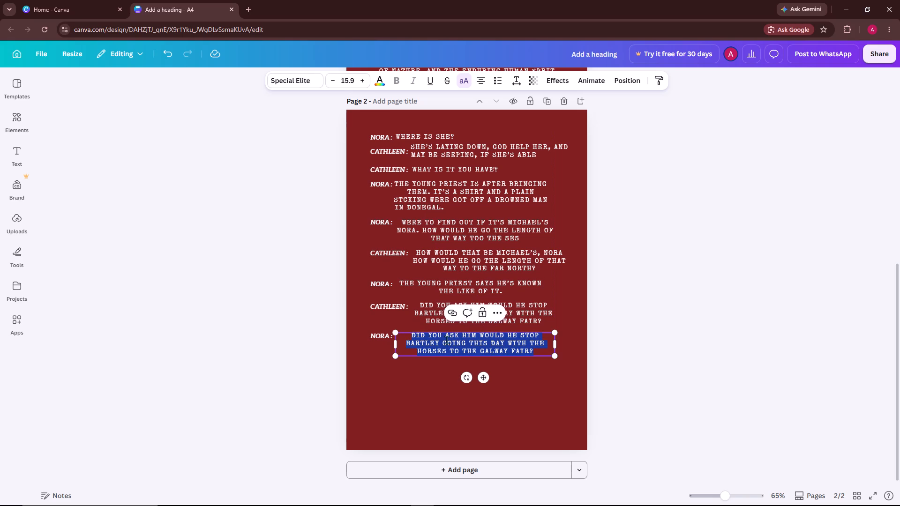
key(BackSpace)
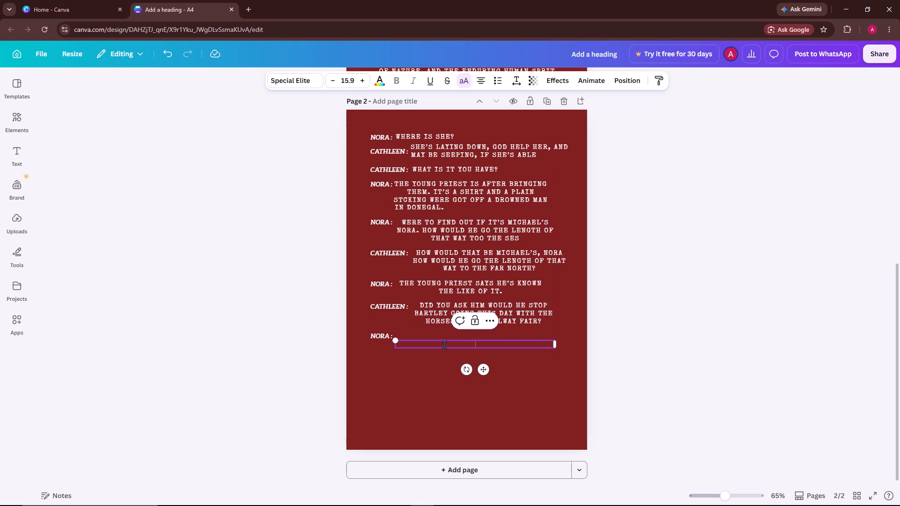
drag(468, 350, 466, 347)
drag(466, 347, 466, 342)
Duplicate Cathleen's Galway Fair line, place the copy below the last NORA label and replace its text with the placeholder "hu".
click(462, 321)
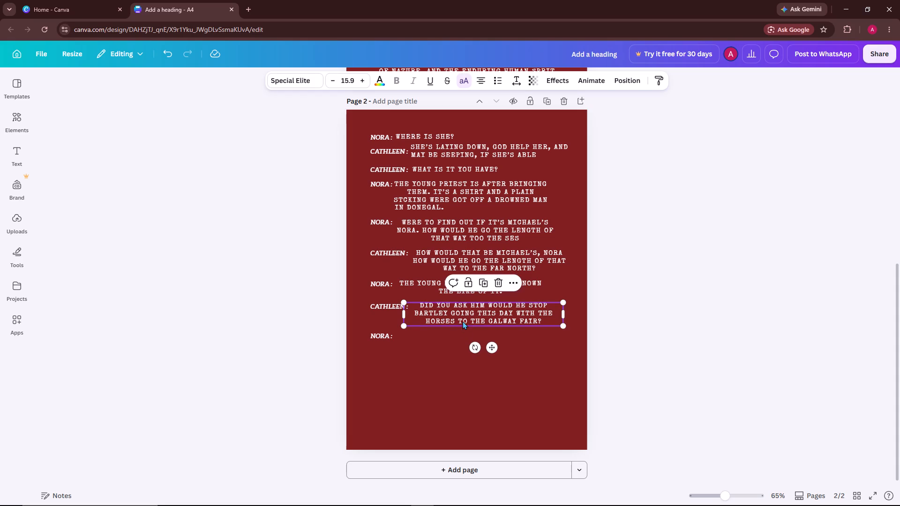
click(480, 283)
drag(478, 320, 479, 356)
click(479, 356)
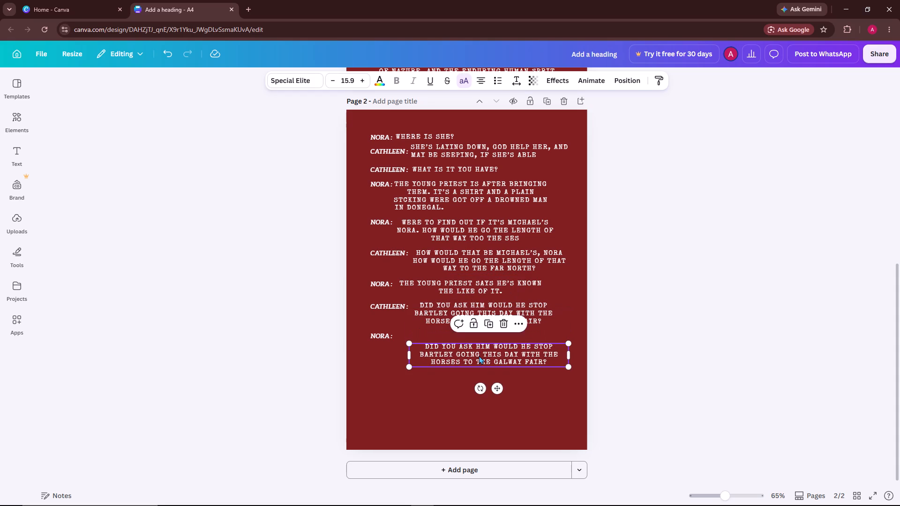
key(BackSpace)
text(hu)
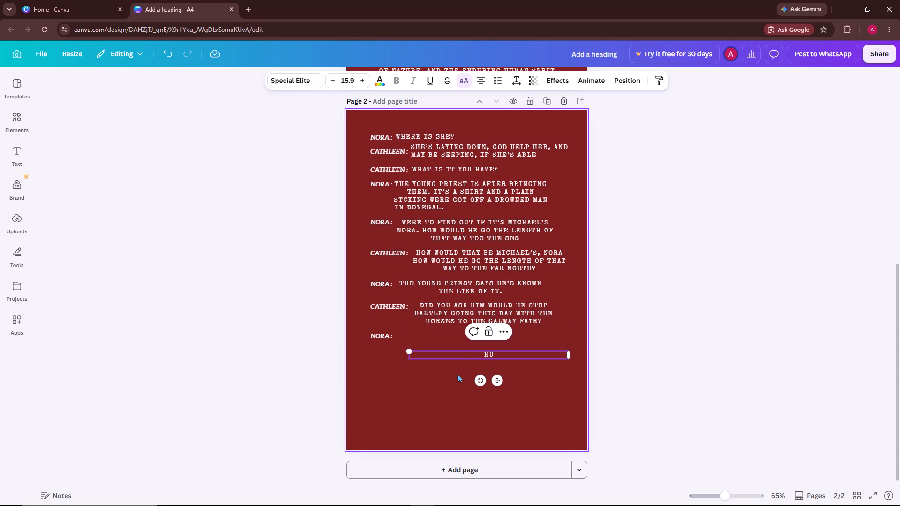
Move the "hu" text box up beside the last NORA label, level with it.
click(457, 374)
drag(485, 358, 470, 349)
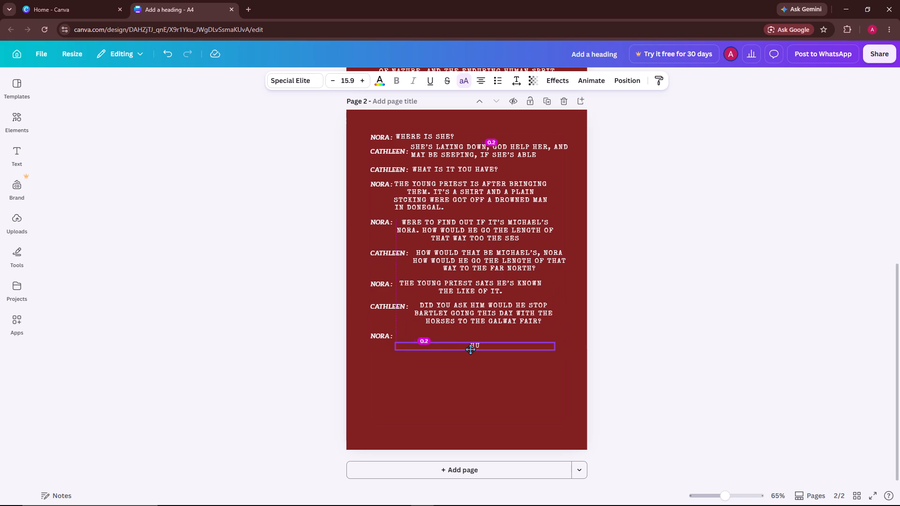
drag(470, 349, 469, 341)
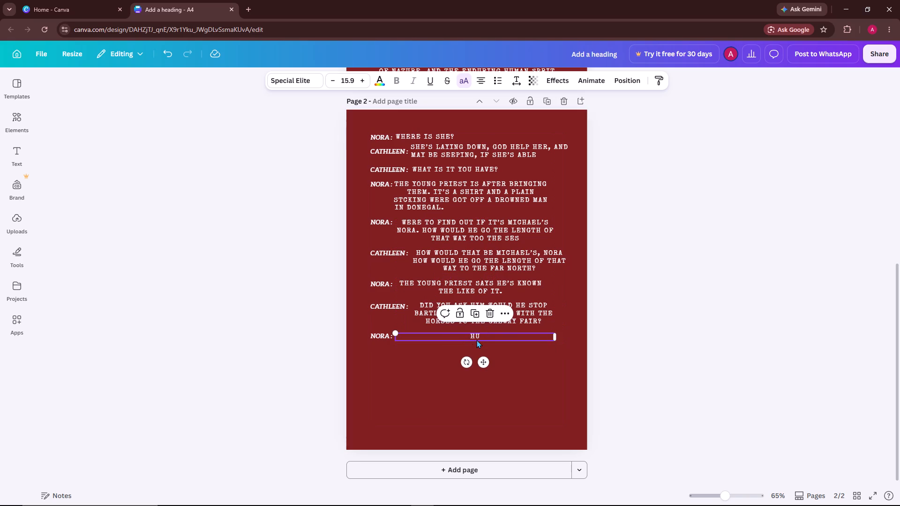
Replace the "hu" placeholder beside the last NORA label with "I won't stop him".
click(486, 332)
click(486, 334)
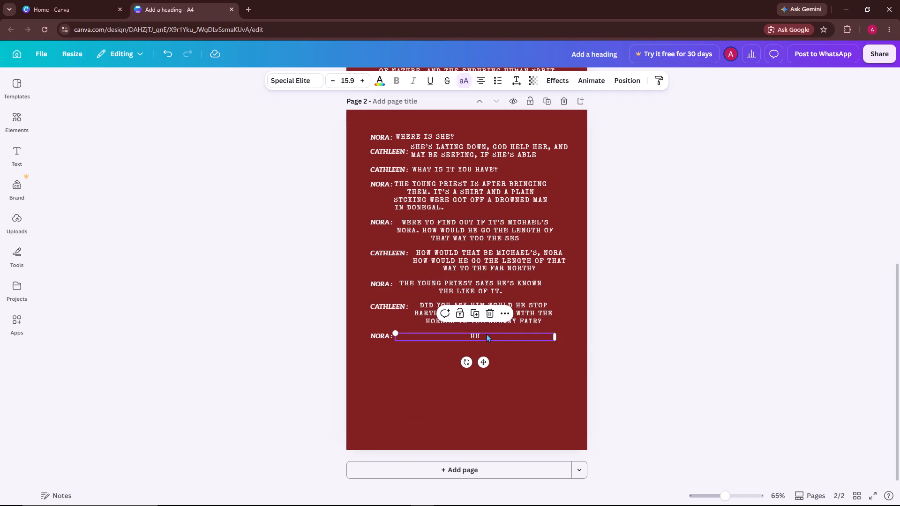
click(486, 334)
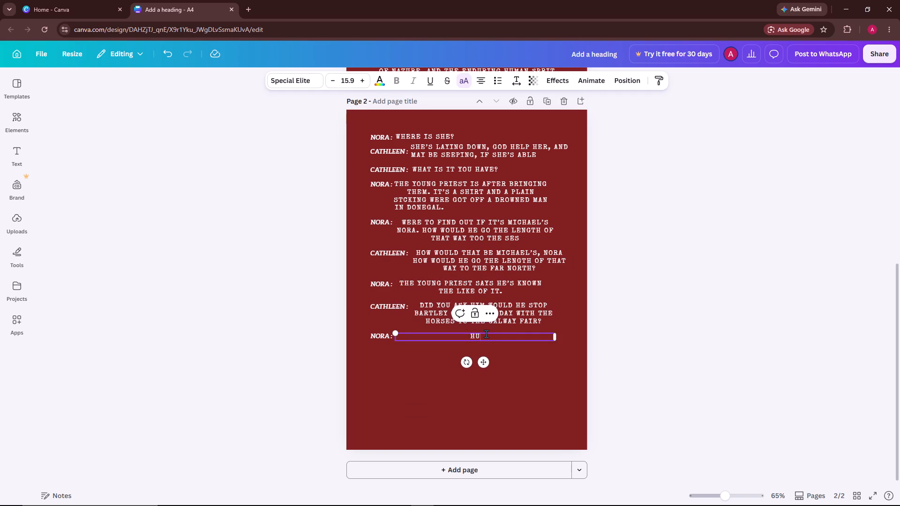
key(BackSpace)
key(BackSpace)
text(i)
key(space)
text(won)
text('t)
key(space)
text(stop)
key(space)
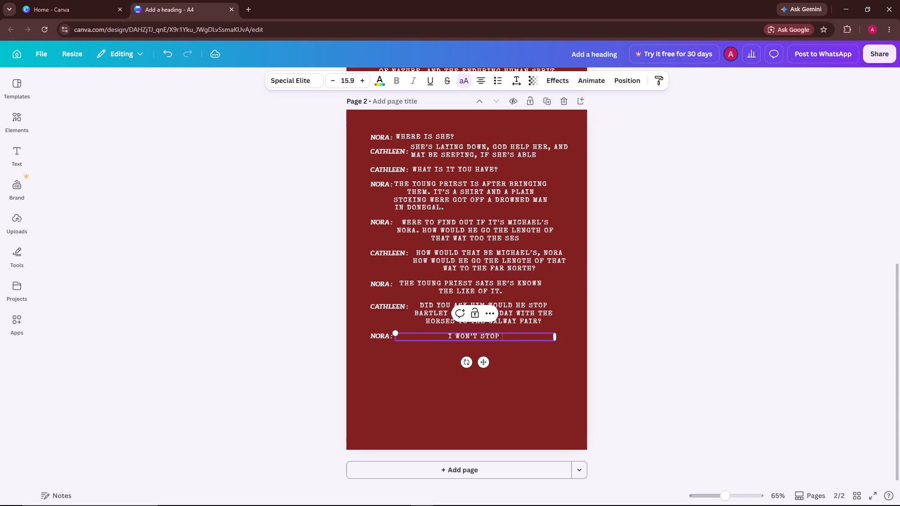
text(him)
key(space)
Continue Nora's last line directly after "him" with ", says he," and a trailing space.
key(BackSpace)
text(,)
key(space)
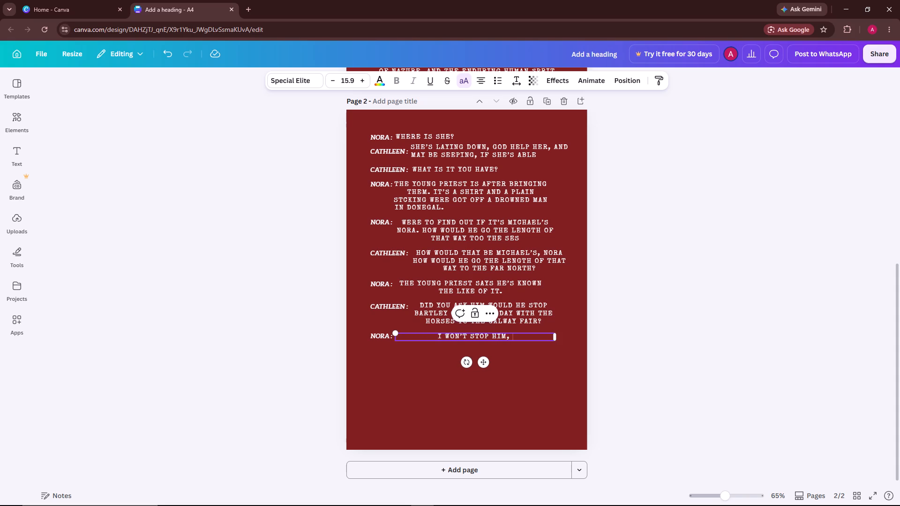
text(sa)
text(ys)
key(space)
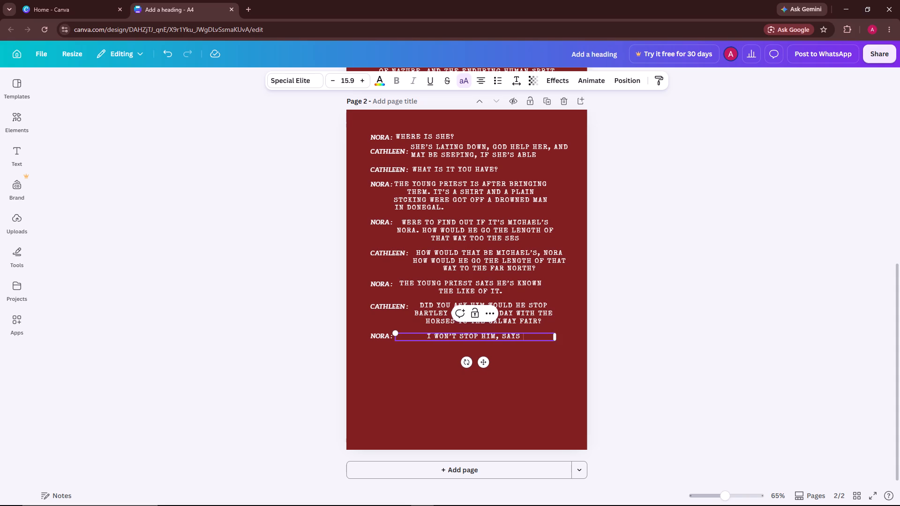
text(he)
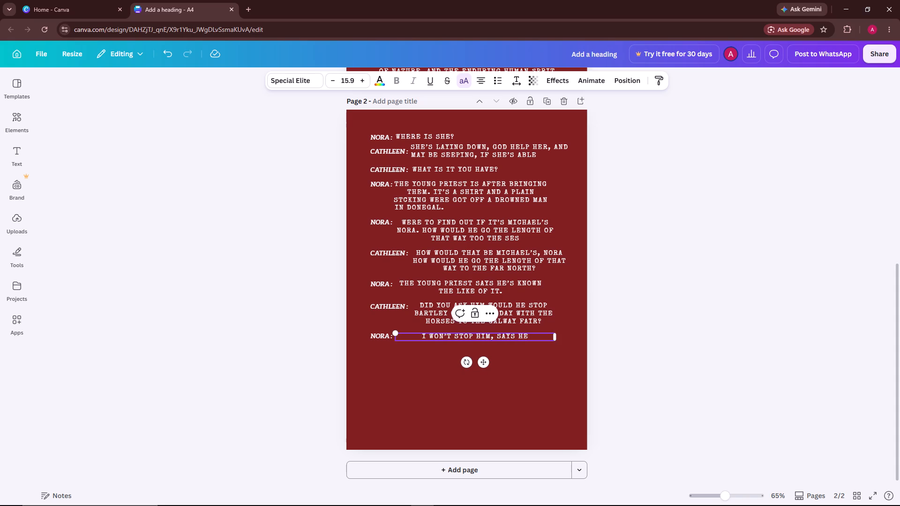
text(,)
key(space)
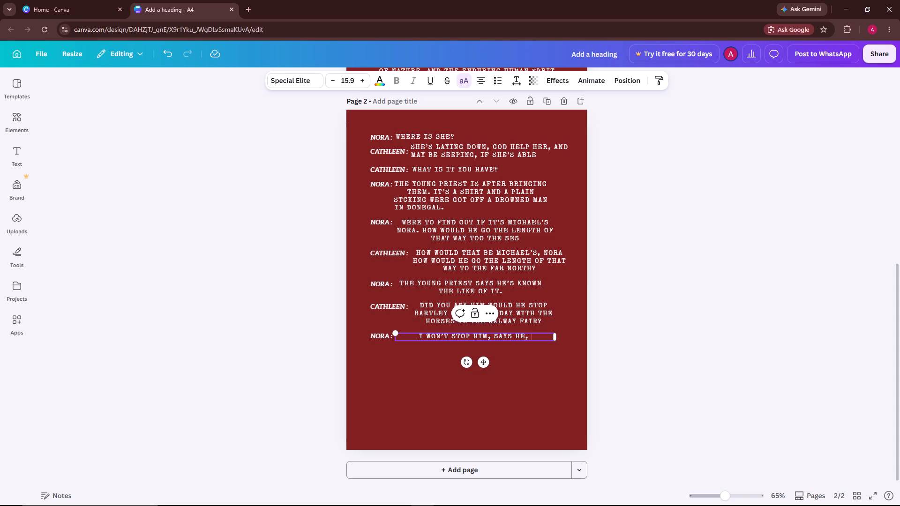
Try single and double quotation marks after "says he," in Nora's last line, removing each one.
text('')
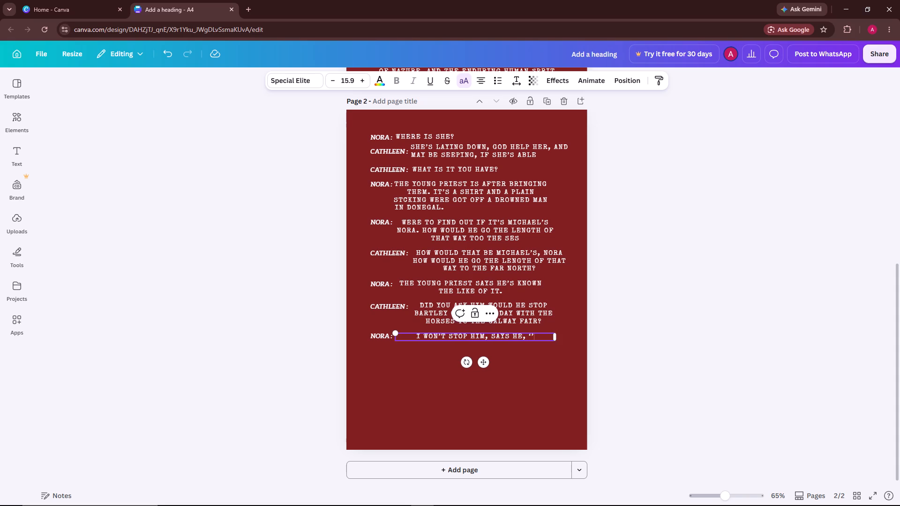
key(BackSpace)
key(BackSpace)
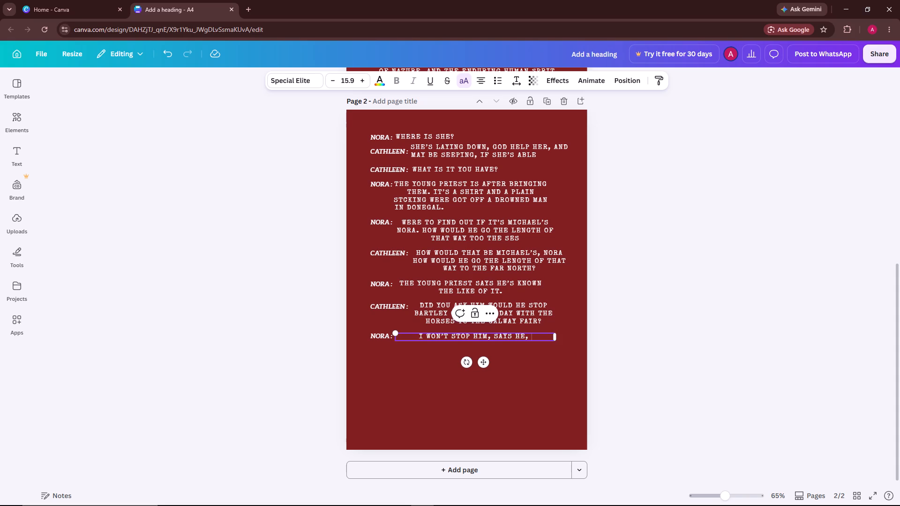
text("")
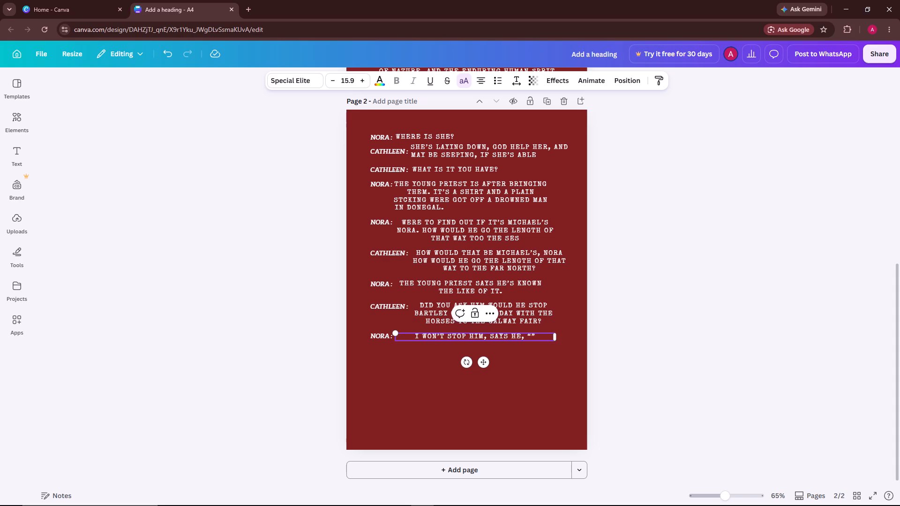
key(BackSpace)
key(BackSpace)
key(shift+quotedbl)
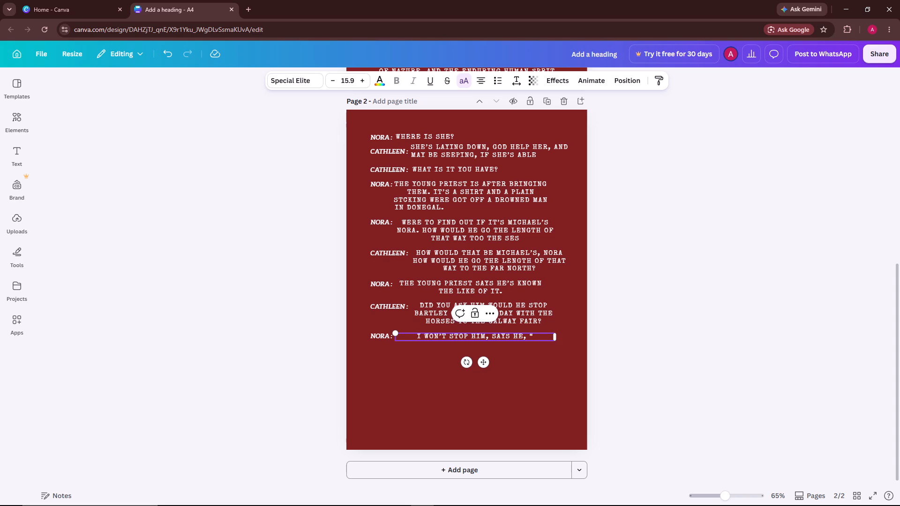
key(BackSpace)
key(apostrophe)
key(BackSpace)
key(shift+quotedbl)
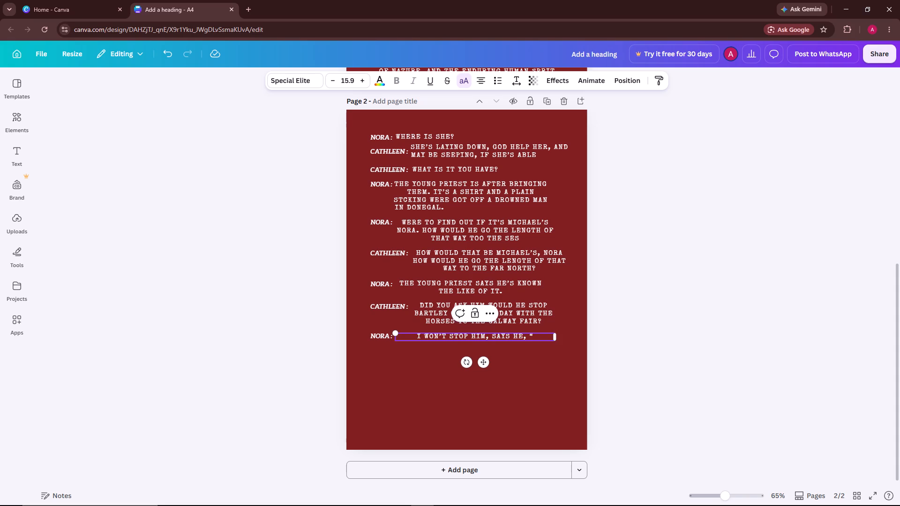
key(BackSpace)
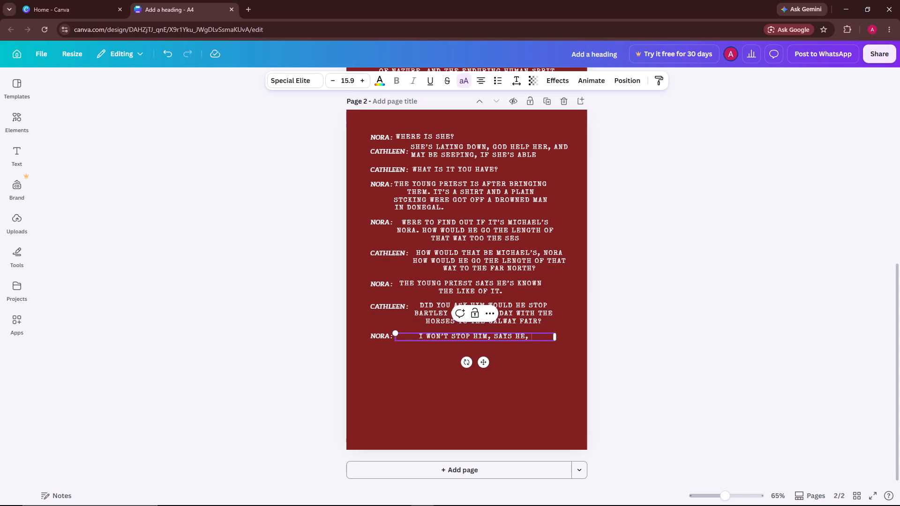
Continue Nora's last line after "says he," with "but let you not be afraid." and a trailing space.
text(but)
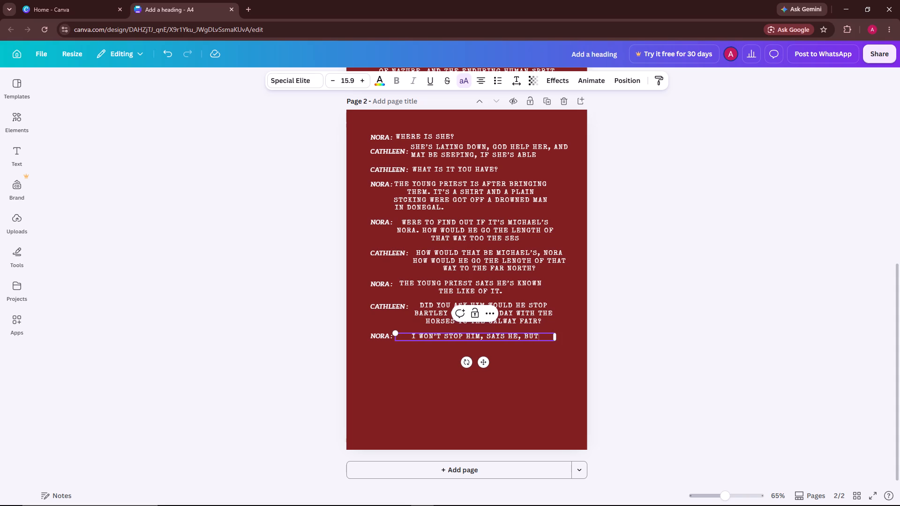
key(space)
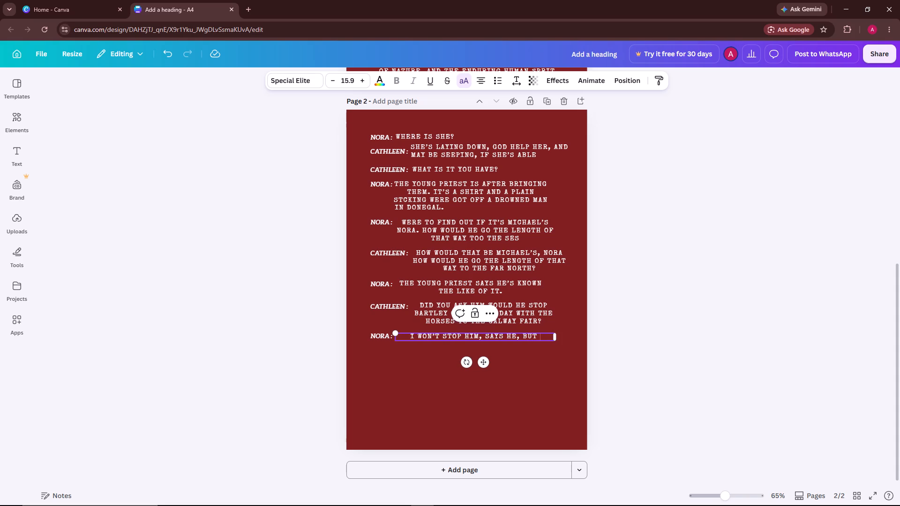
text(let)
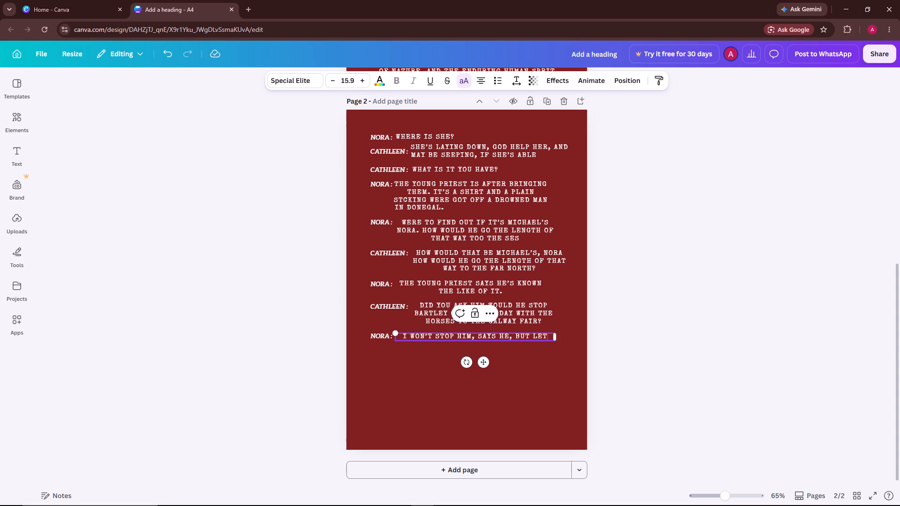
key(space)
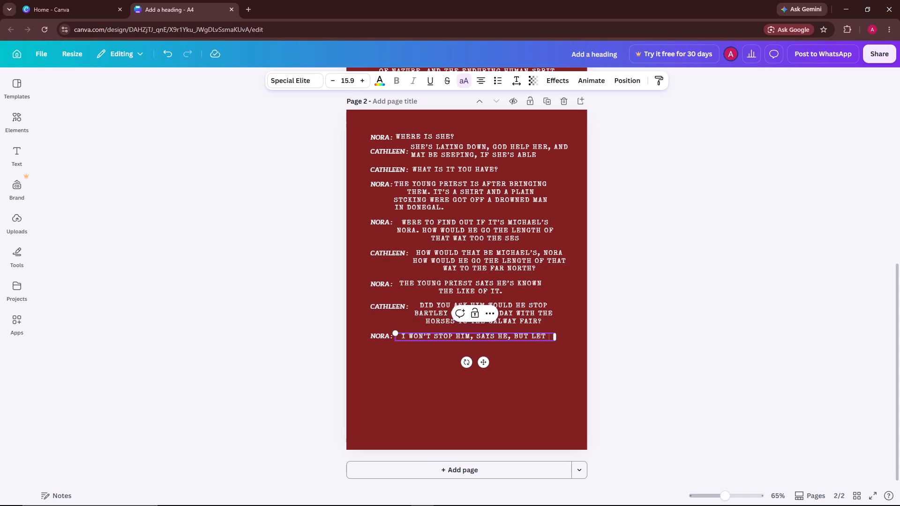
text(you)
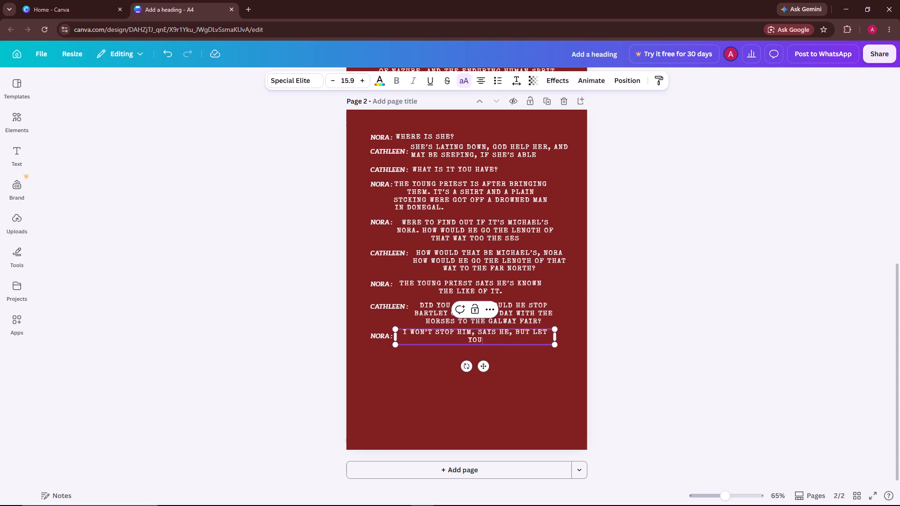
key(space)
text(not eb)
key(space)
key(BackSpace)
key(BackSpace)
key(BackSpace)
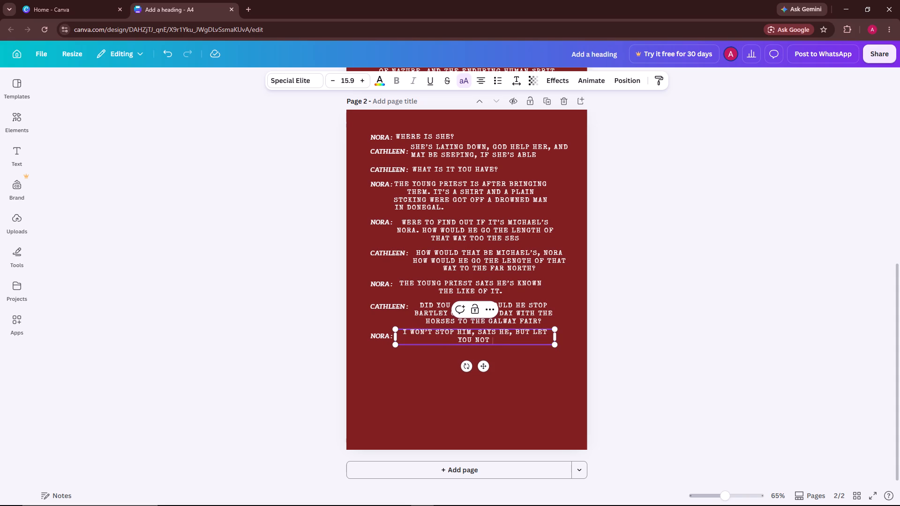
text(be)
key(space)
text(af)
text(rai)
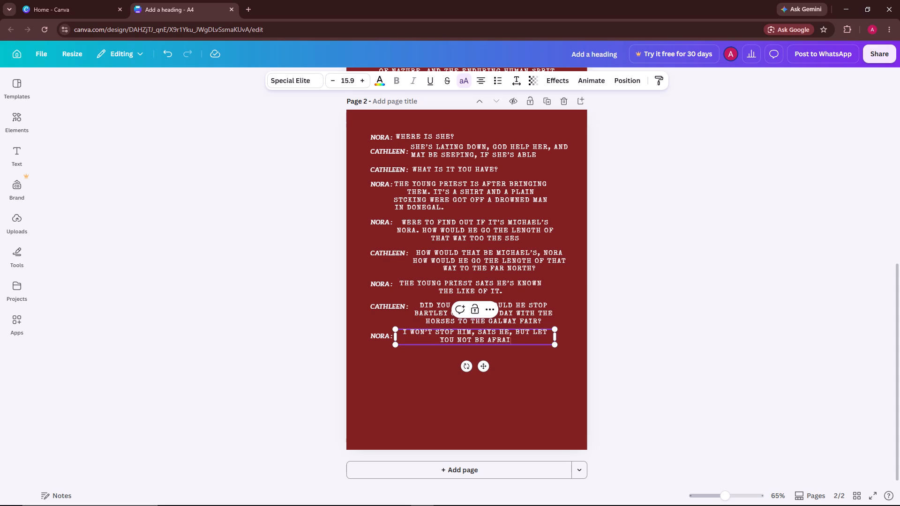
key(d)
text(.)
key(space)
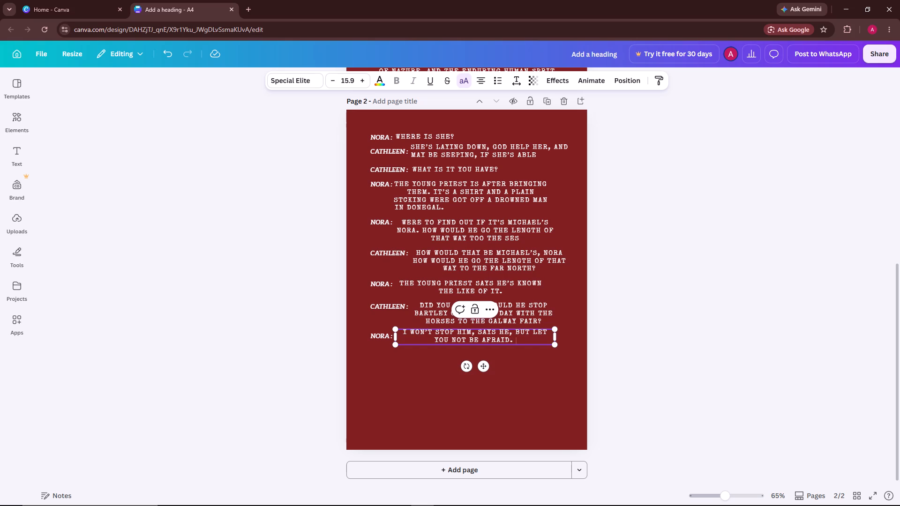
Continue Nora's last line after "afraid." with "herself does be saying" and a trailing space.
text(her)
text(self)
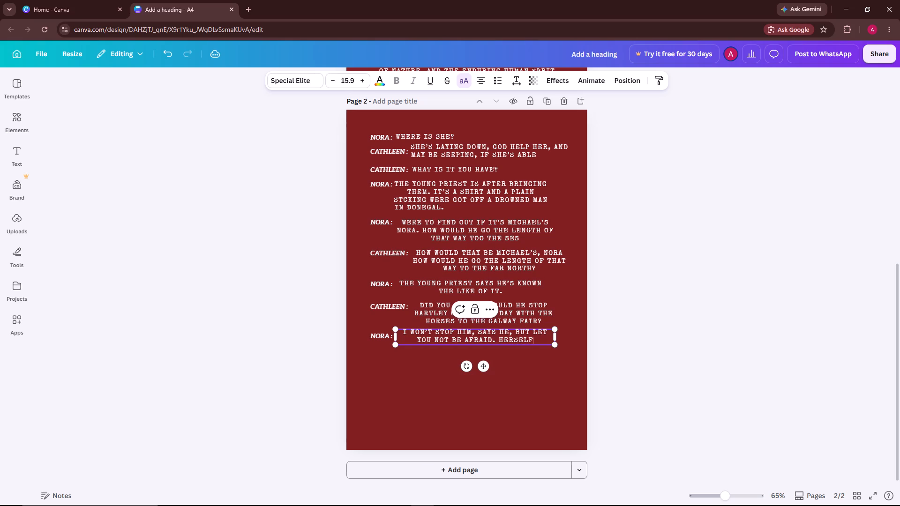
key(space)
text(dos)
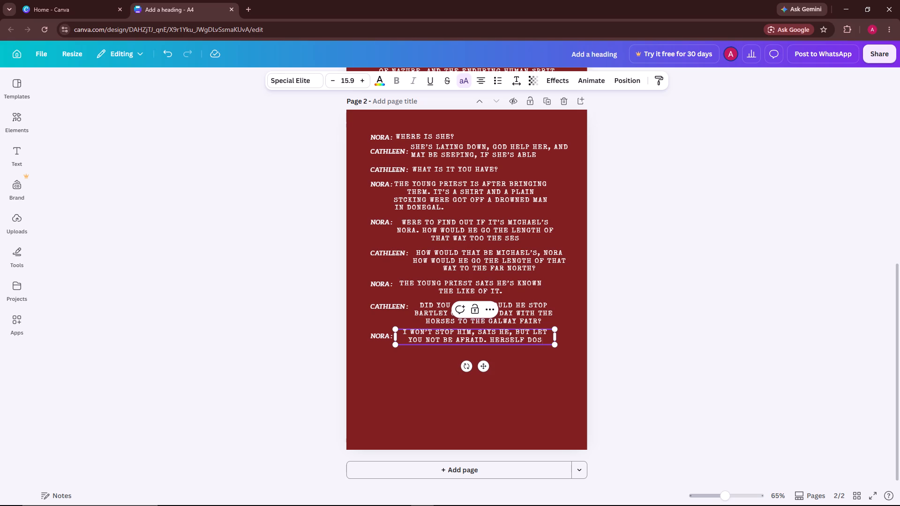
key(BackSpace)
text(es)
key(space)
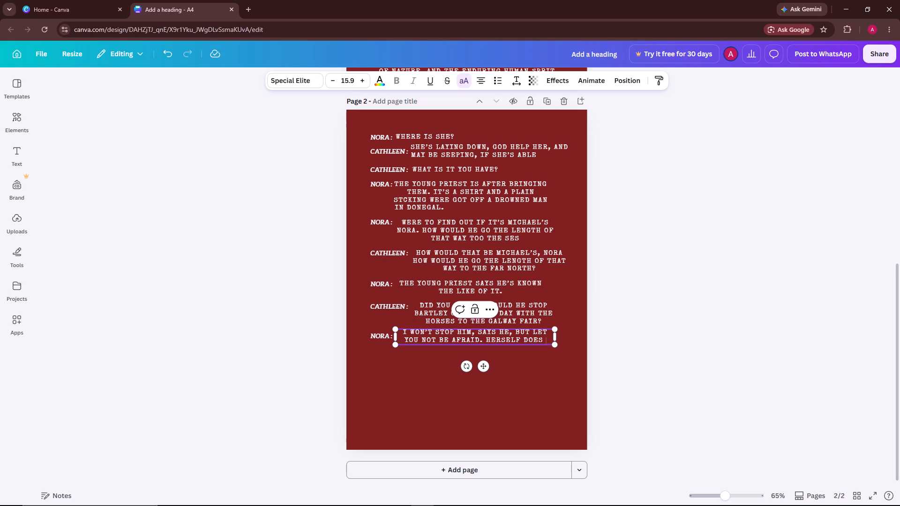
text(be)
key(space)
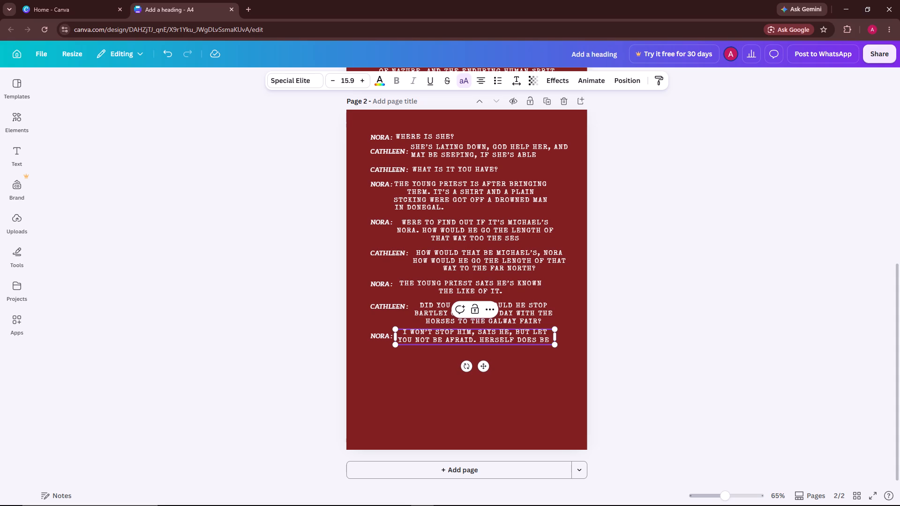
text(say)
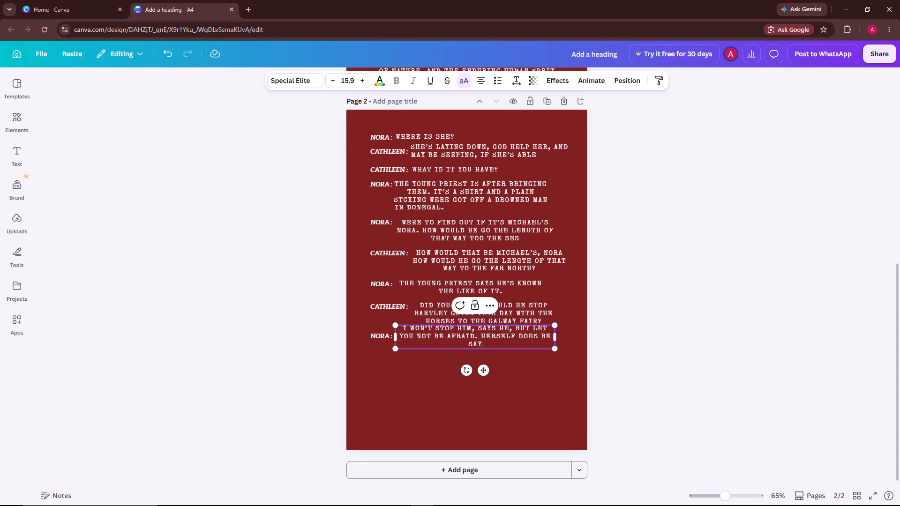
text(ing)
key(space)
Continue Nora's last line after "saying" with "prayers half through the night," and a trailing space.
text(pra)
key(y)
text(er)
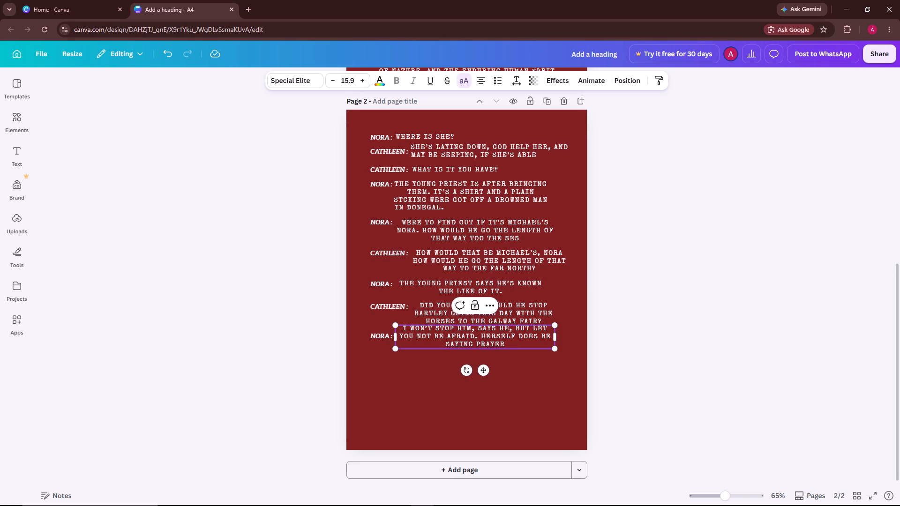
key(s)
key(space)
text(half)
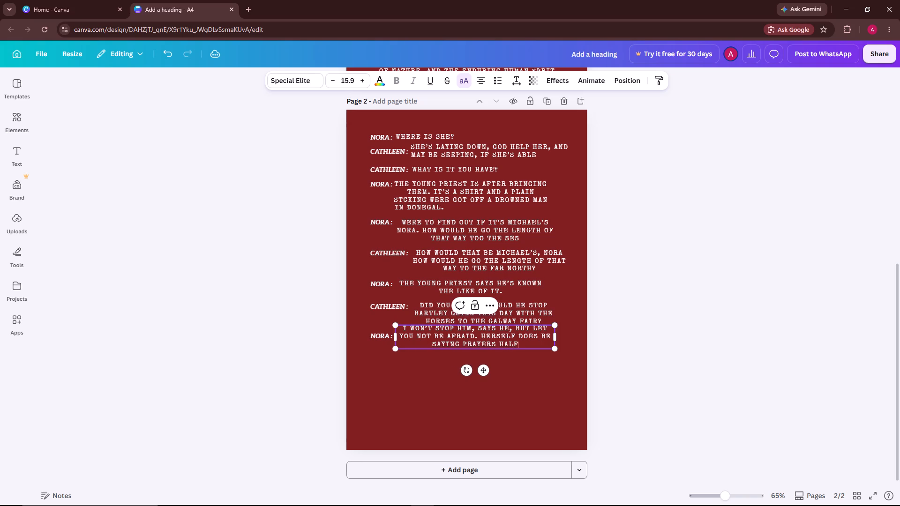
key(space)
text(th)
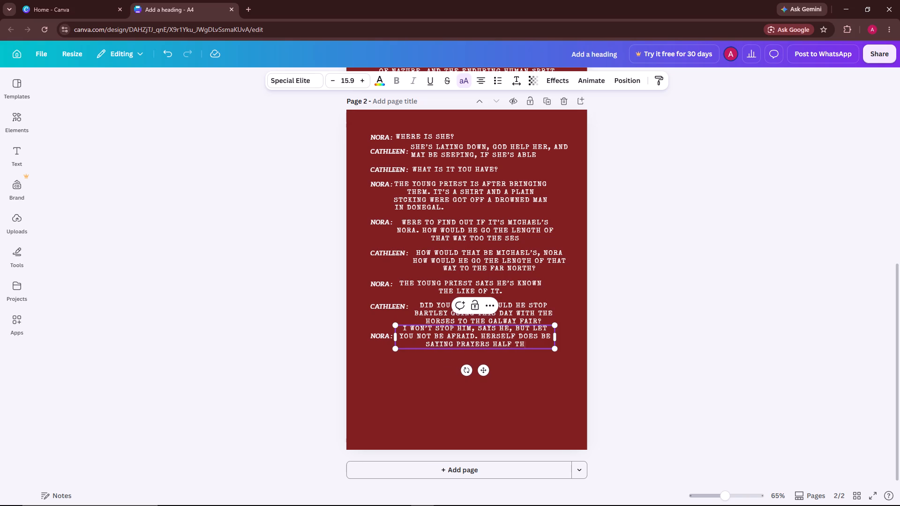
key(r)
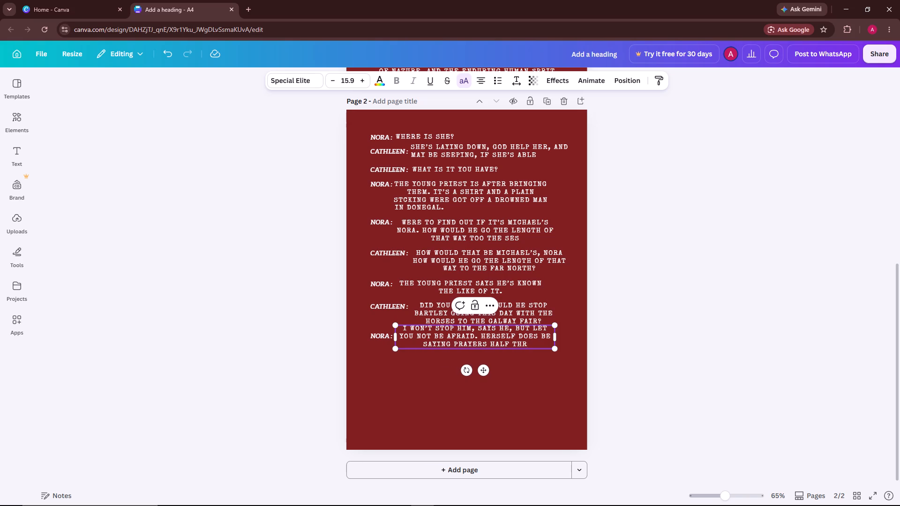
key(o)
key(u)
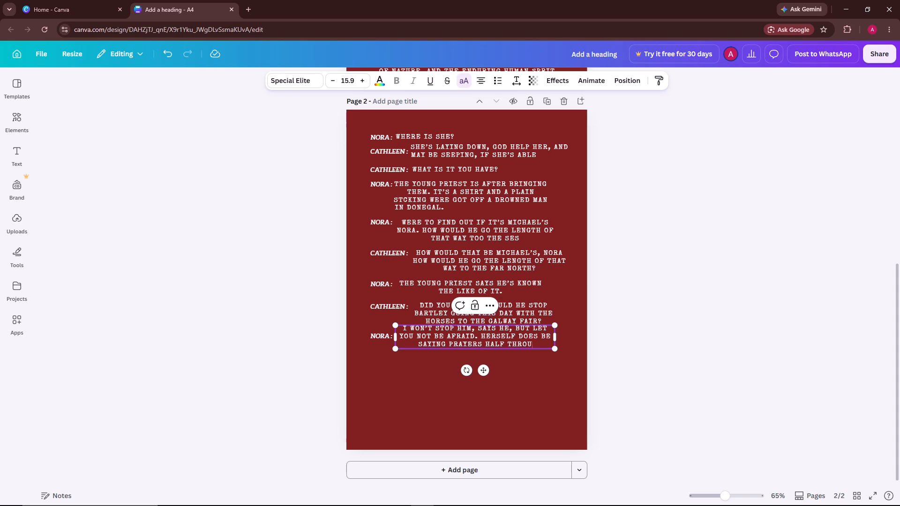
text(gh the)
key(space)
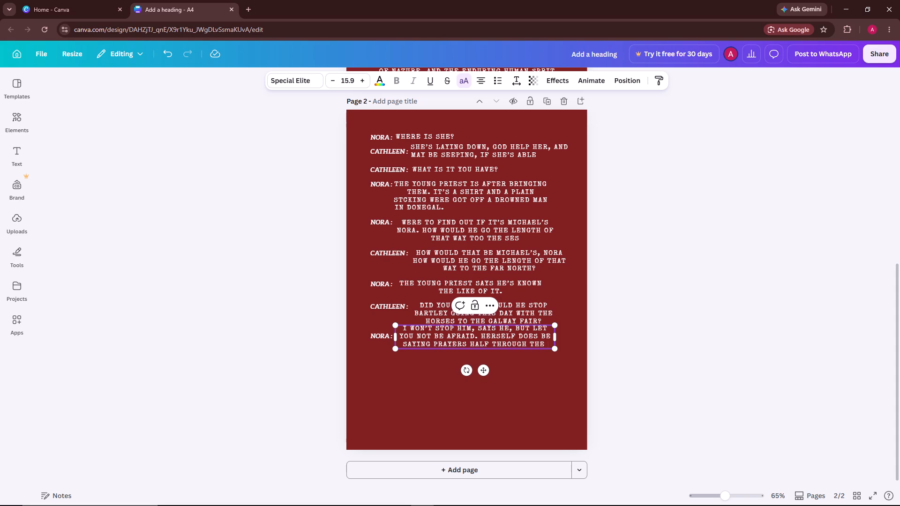
text(night)
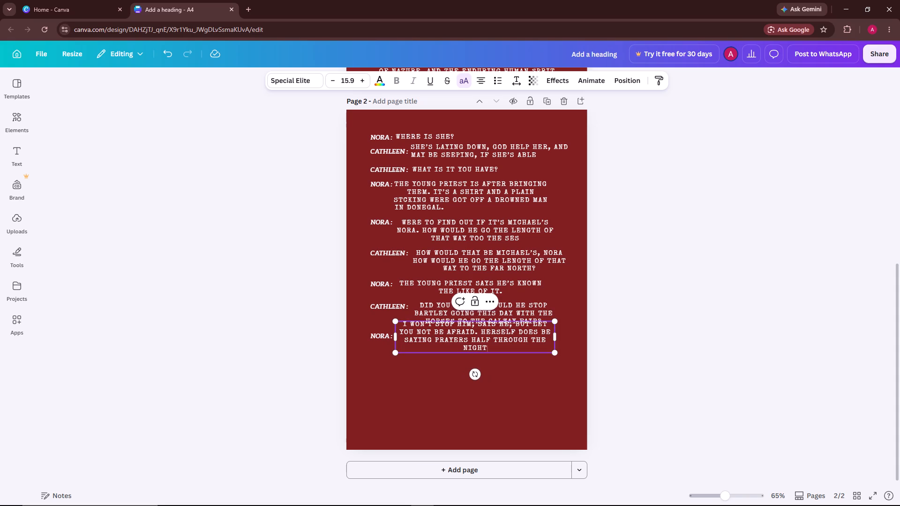
text(,)
key(space)
Continue Nora's last line after "through the night," with "and the almighty god" and a trailing space.
text(and)
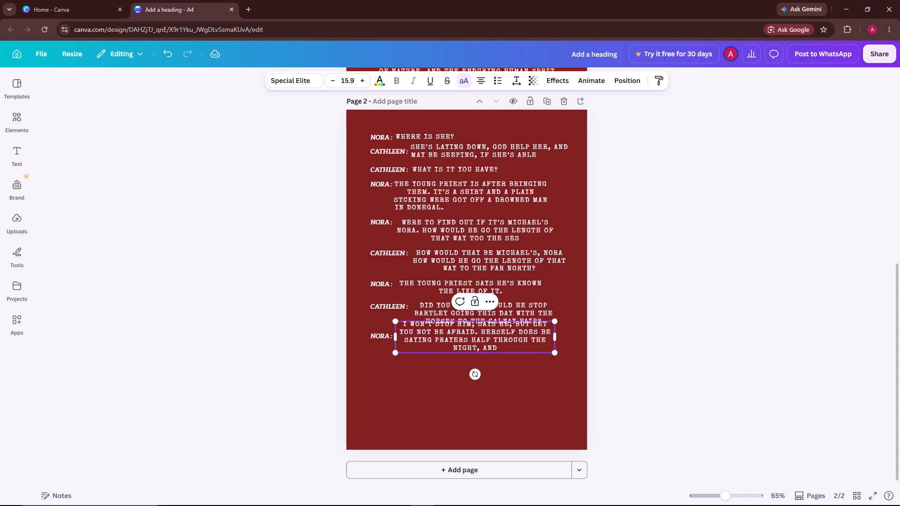
key(space)
text(the)
key(space)
text(al)
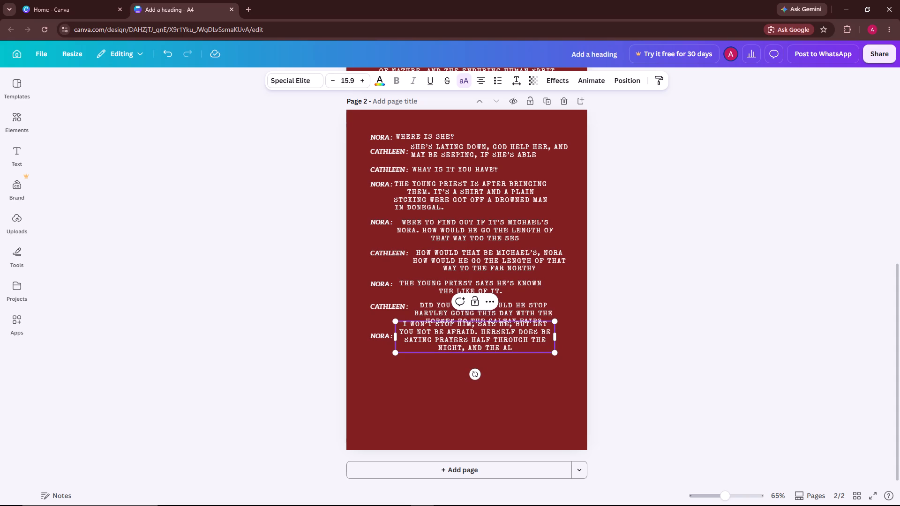
text(mi)
text(gh)
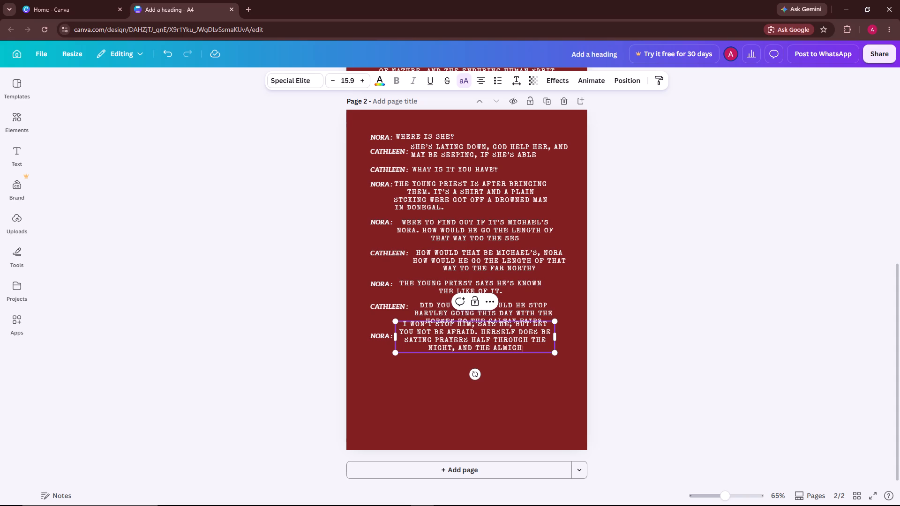
text(ty)
key(space)
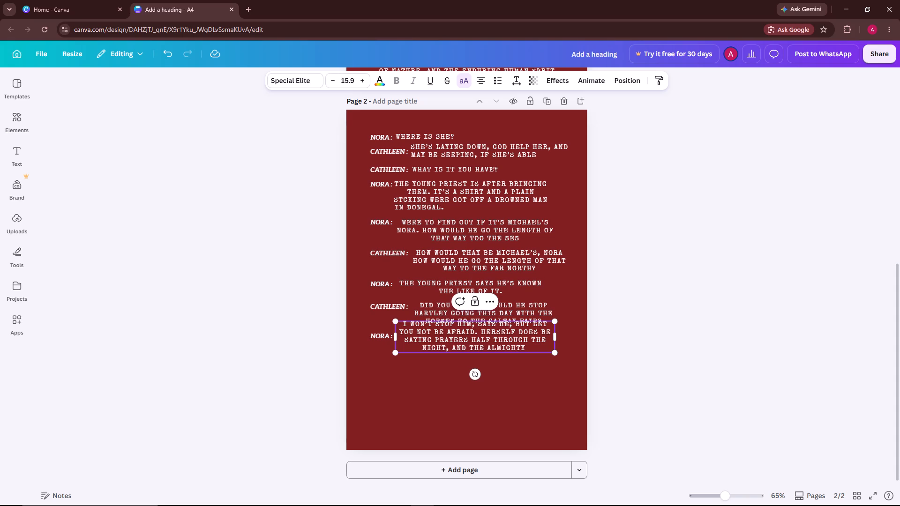
text(god)
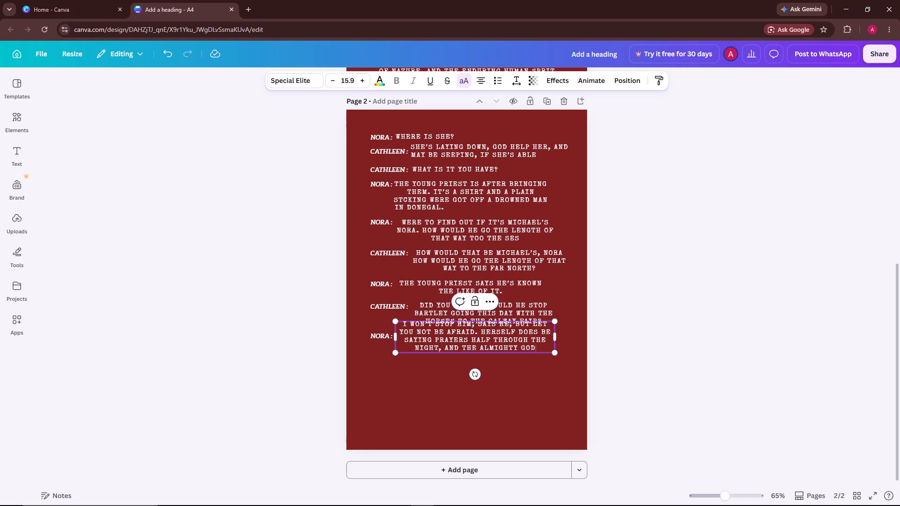
key(space)
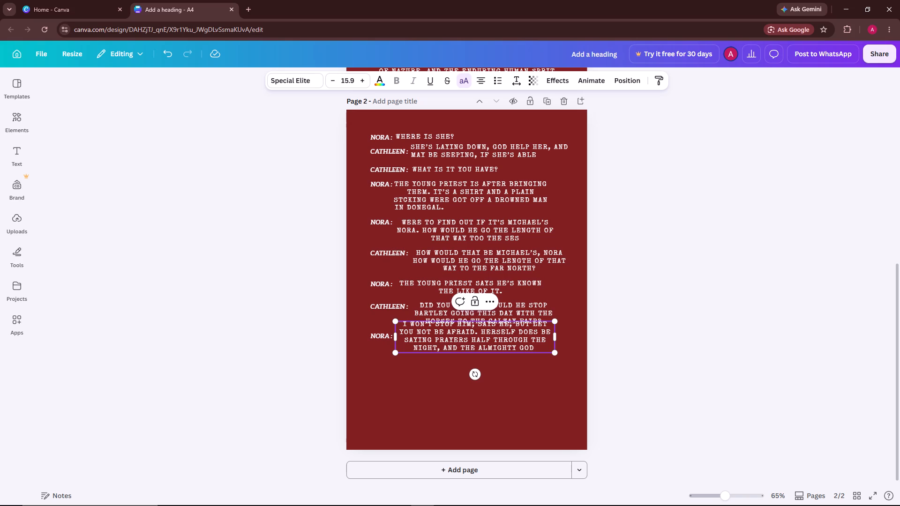
Continue Nora's last line after "almighty god" with "won't have her" and a trailing space.
text(wo)
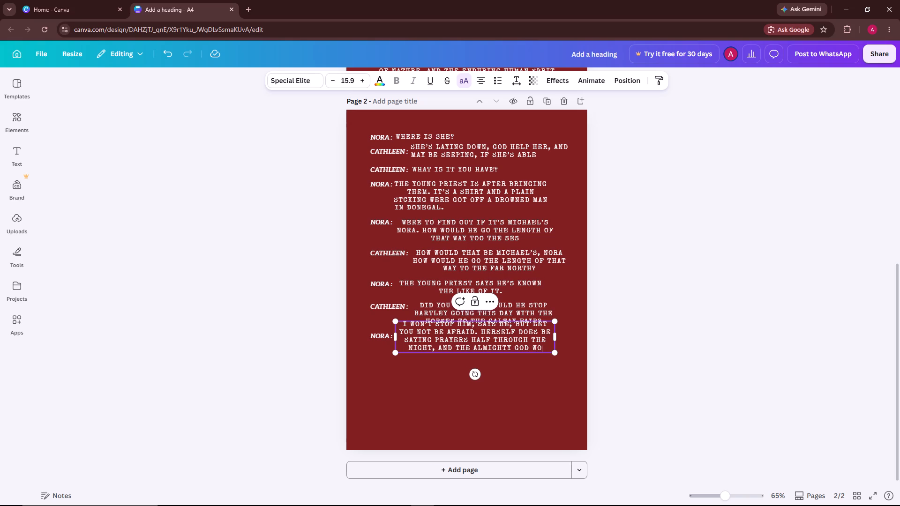
key(n)
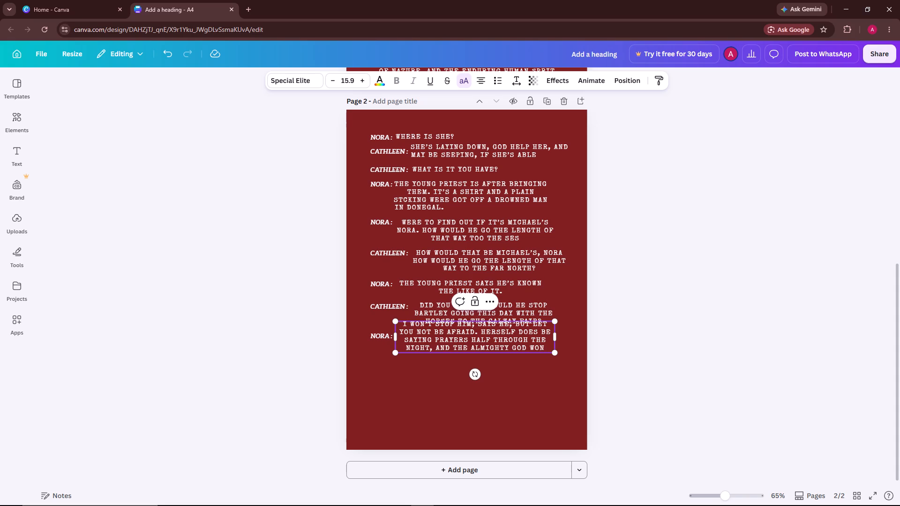
text('t)
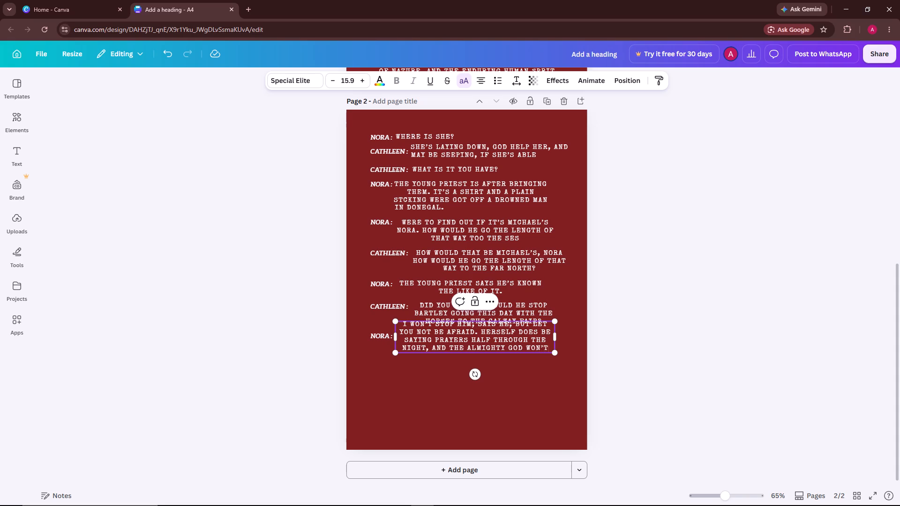
key(space)
text(have)
key(space)
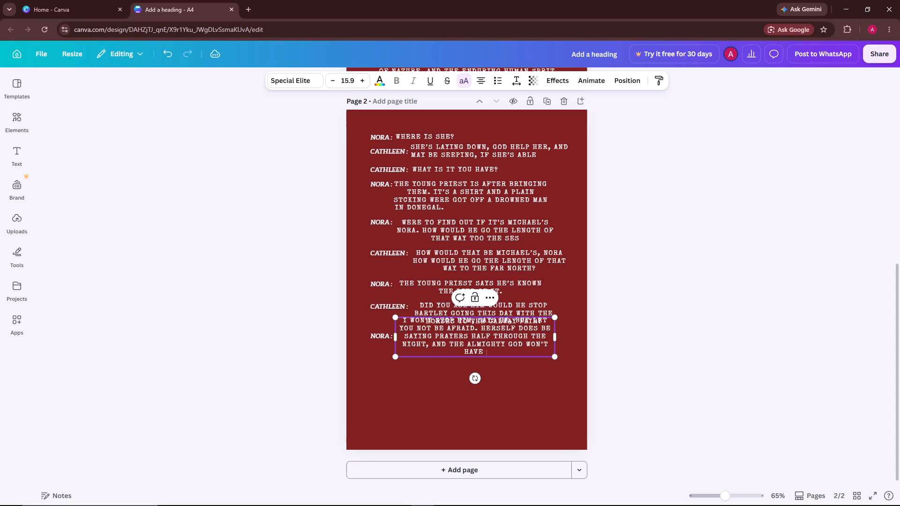
text(her)
key(space)
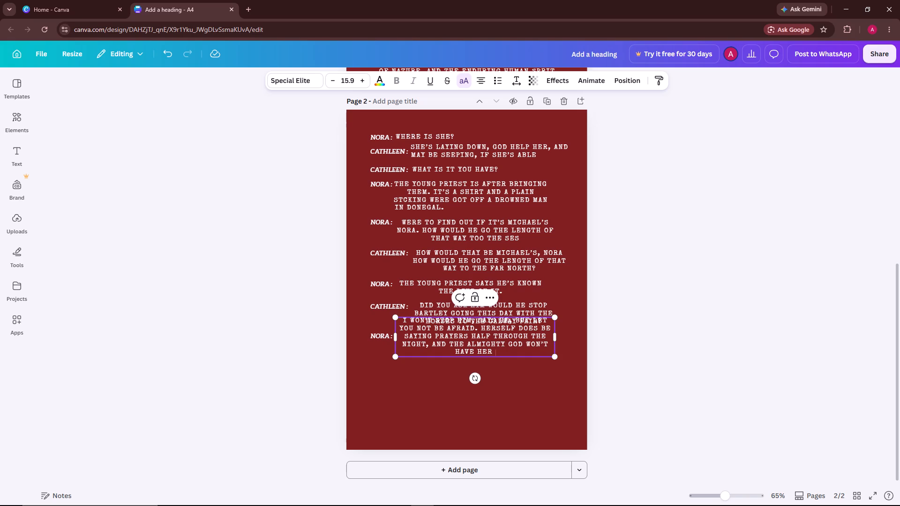
key(BackSpace)
key(space)
Continue Nora's last line after "won't have her" with "destitute, says he," and a trailing space.
text(des)
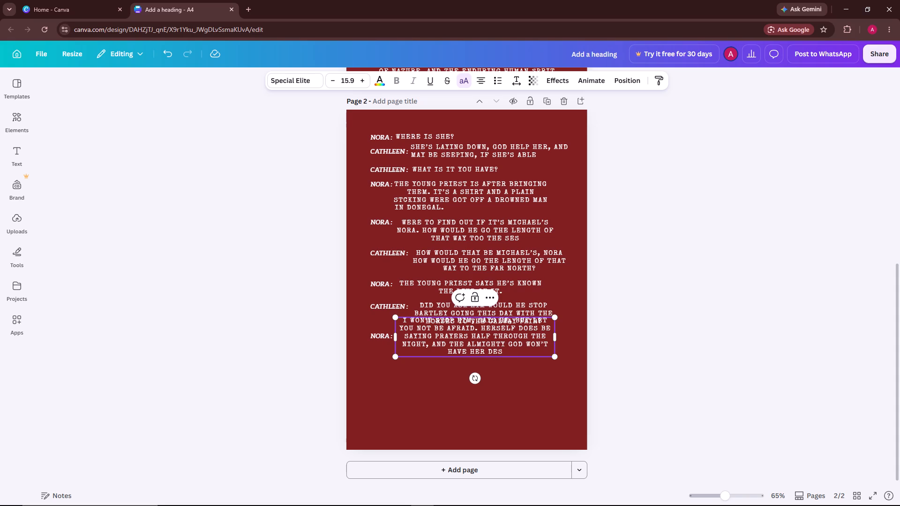
text(titu)
text(te)
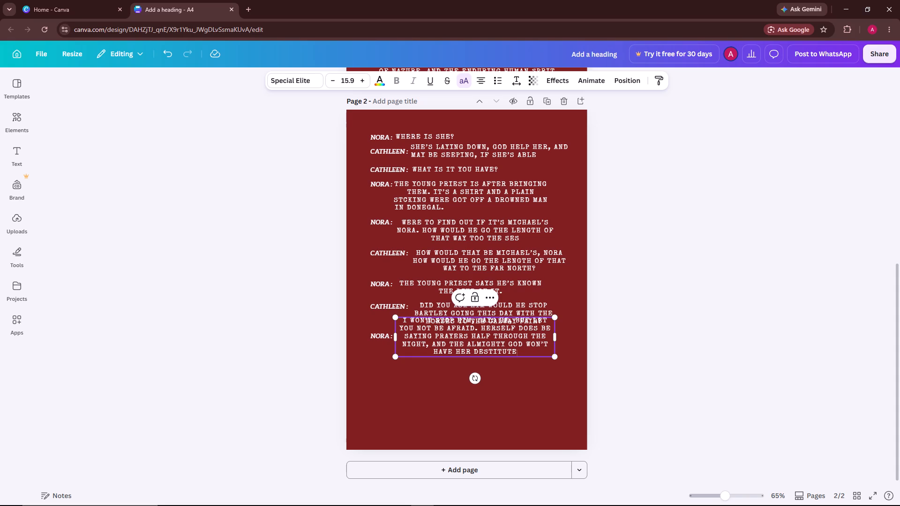
text(,)
key(space)
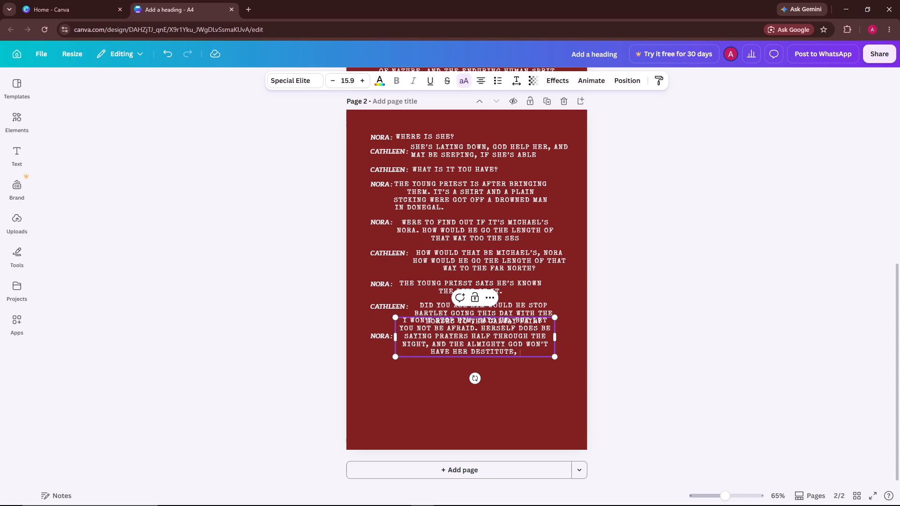
text(says)
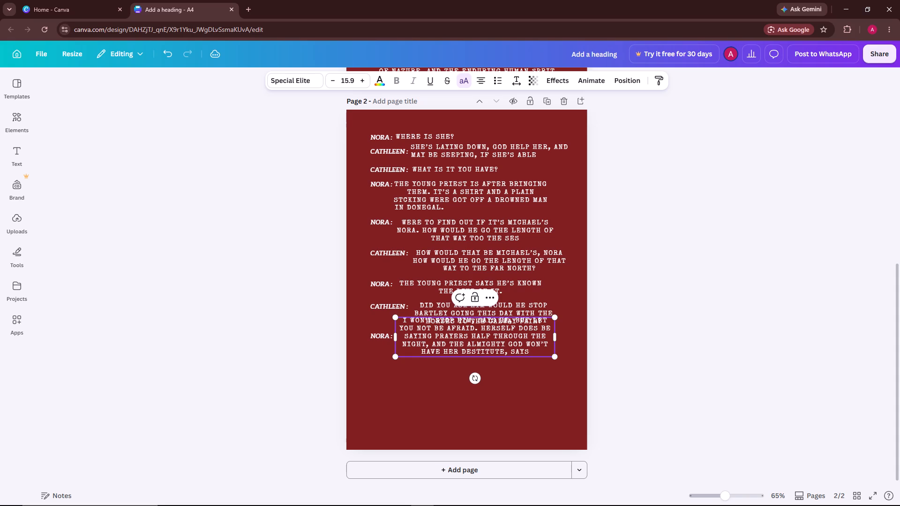
key(space)
text(he)
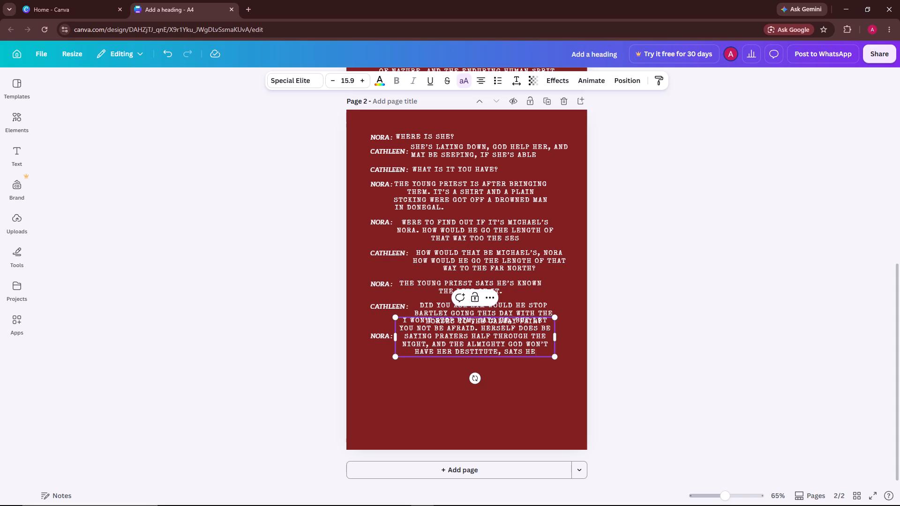
text(,)
key(space)
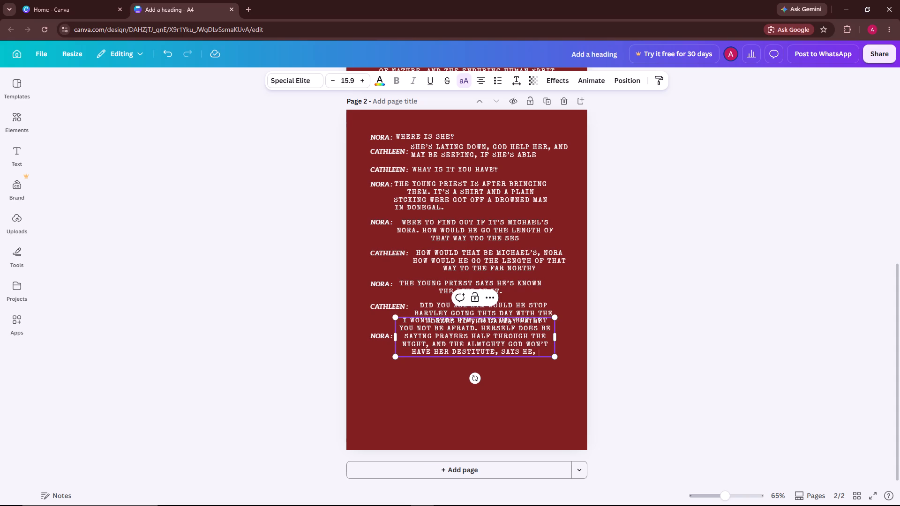
Finish Nora's last line with "with no son living.", leaving no closing quotation marks, and end text editing.
text(with)
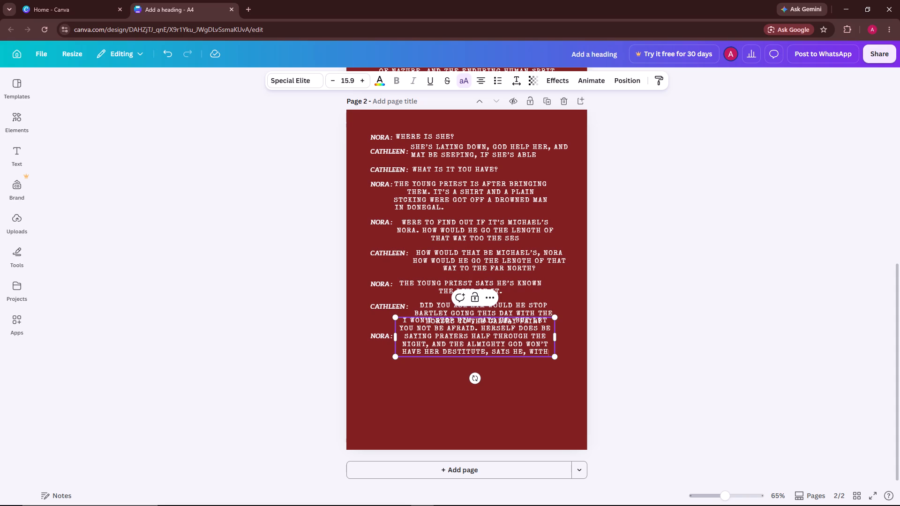
key(space)
text(no son)
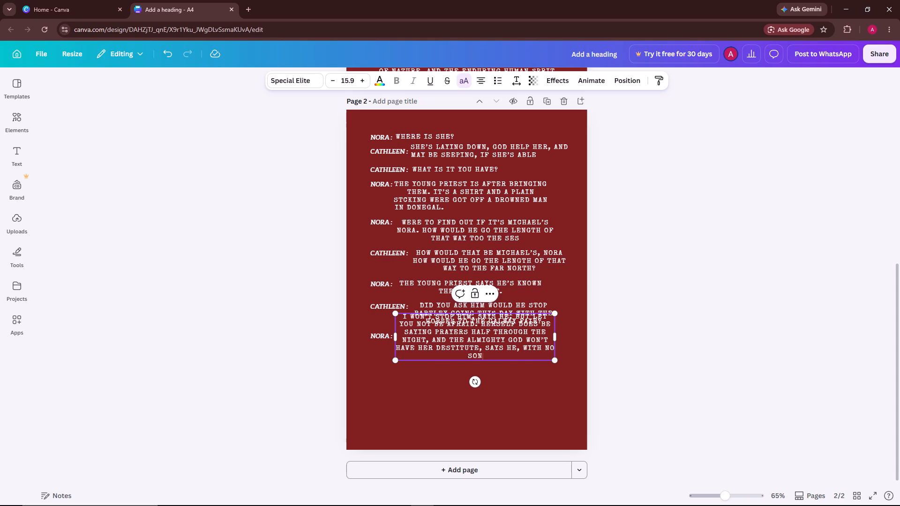
key(BackSpace)
key(BackSpace)
key(BackSpace)
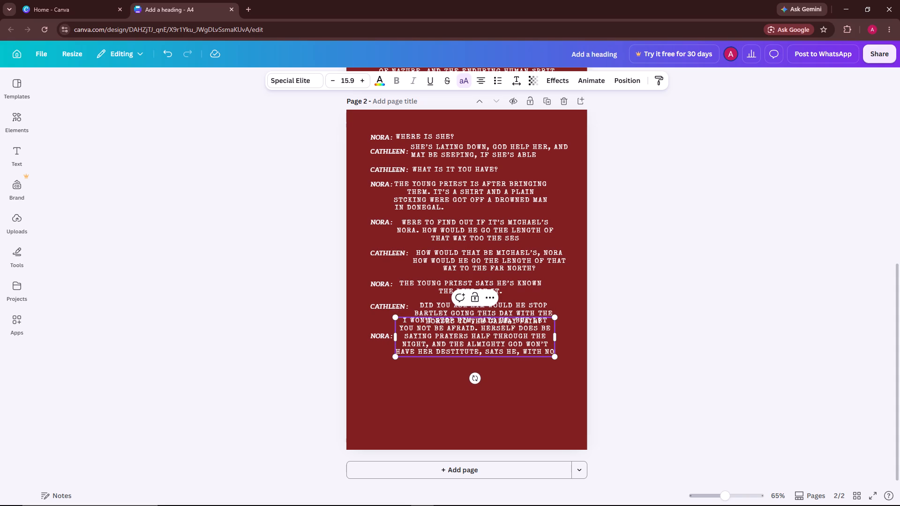
key(space)
text(s)
text(on)
key(space)
text(lin)
key(BackSpace)
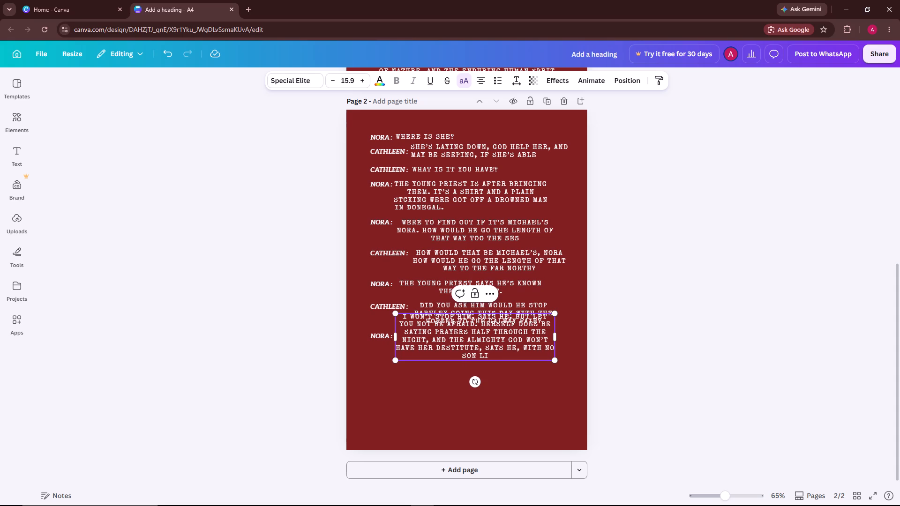
text(ving)
text(.'')
key(BackSpace)
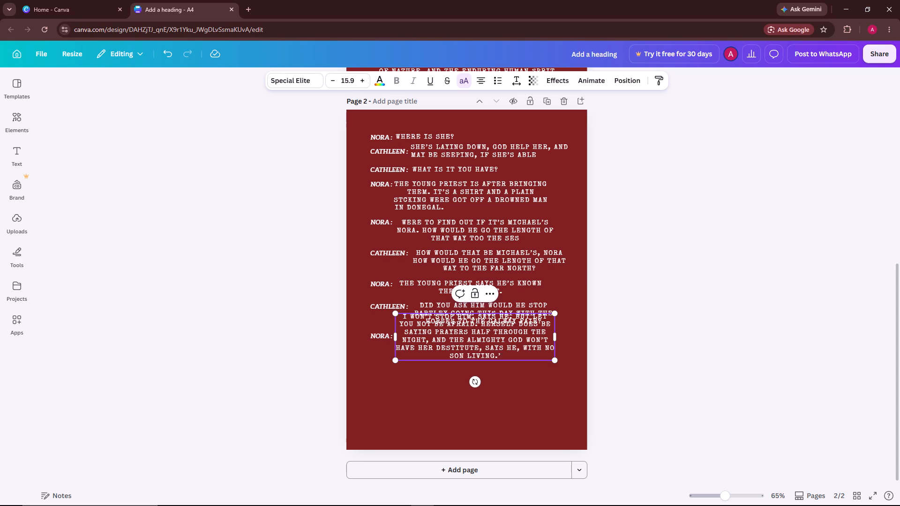
key(BackSpace)
click(653, 342)
Move Nora's last reply down clear of Cathleen's Galway Fair line, with its first line level with the NORA label.
drag(478, 347, 478, 368)
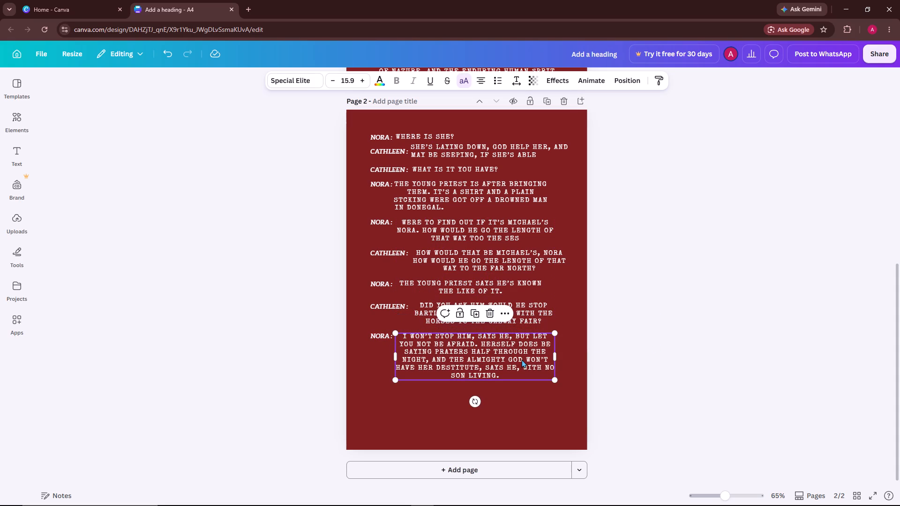
click(627, 349)
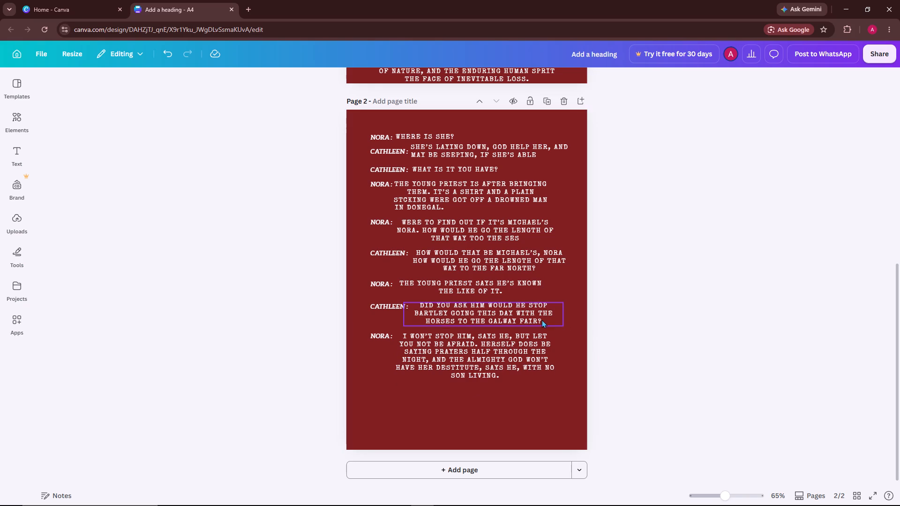
Duplicate the CATHLEEN label beside the Galway Fair line and place the copy below Nora's last reply, aligned with the other labels.
click(393, 307)
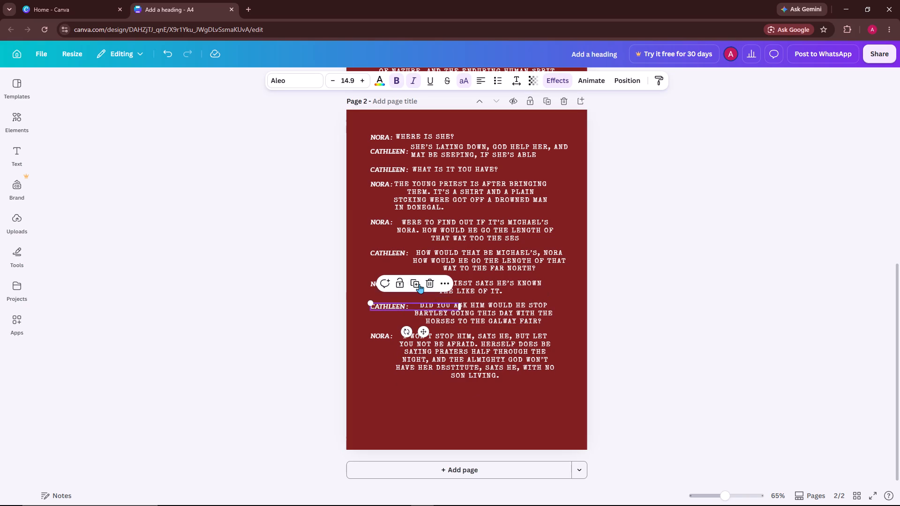
click(419, 284)
drag(389, 311, 385, 358)
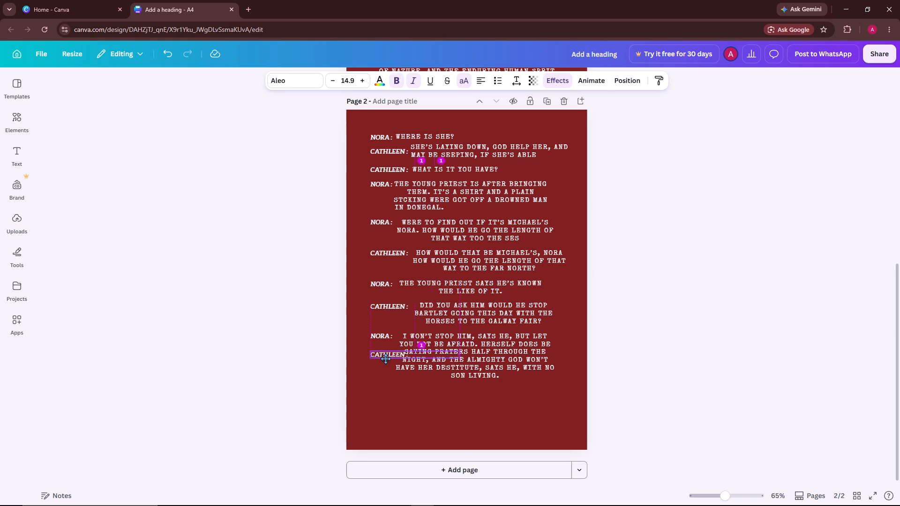
drag(385, 358, 383, 385)
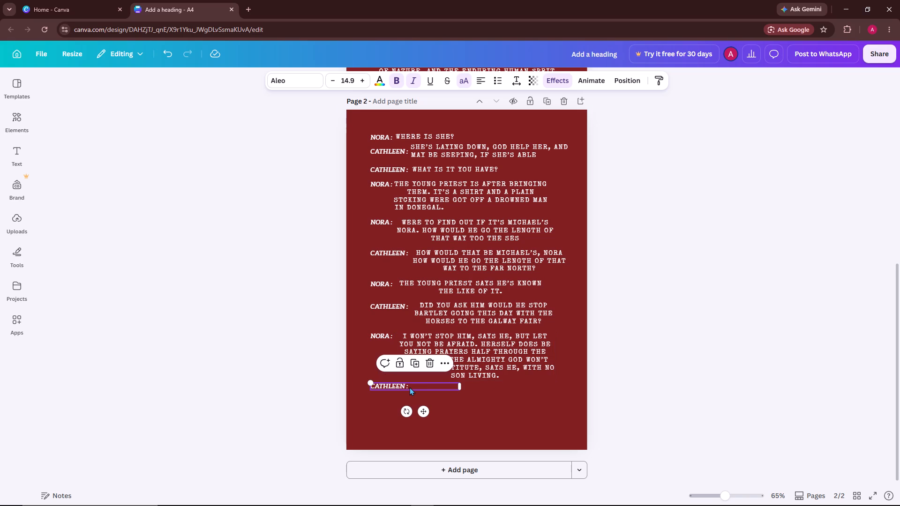
click(474, 396)
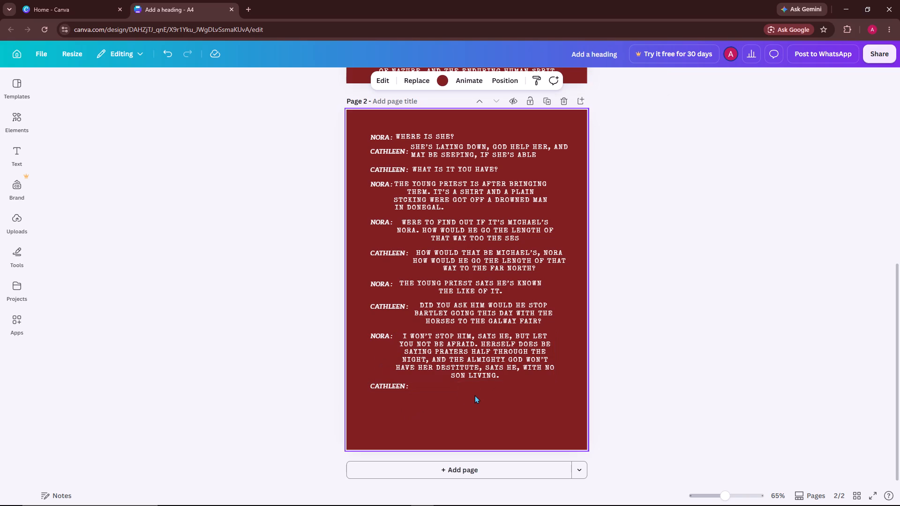
Duplicate Nora's "The young priest says he's known the like of it." text and place the copy beside the new CATHLEEN label.
click(464, 291)
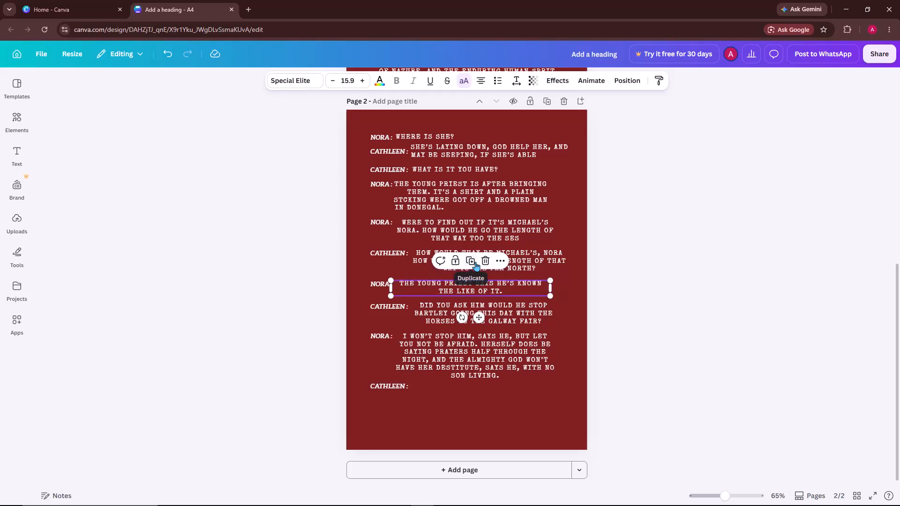
click(475, 262)
drag(483, 292, 495, 392)
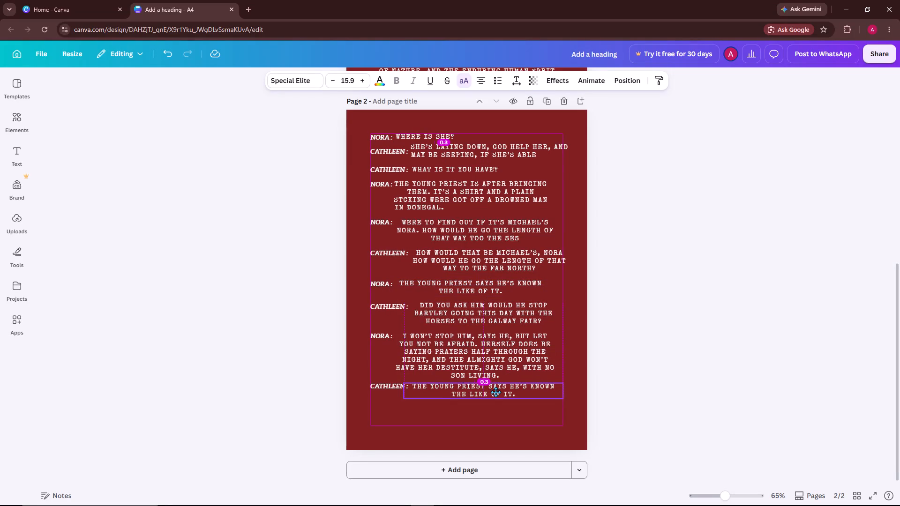
drag(495, 392, 494, 390)
Replace the copied text beside the new CATHLEEN label with "is the sea bed by the white rocks, nora?" and end text editing.
click(497, 389)
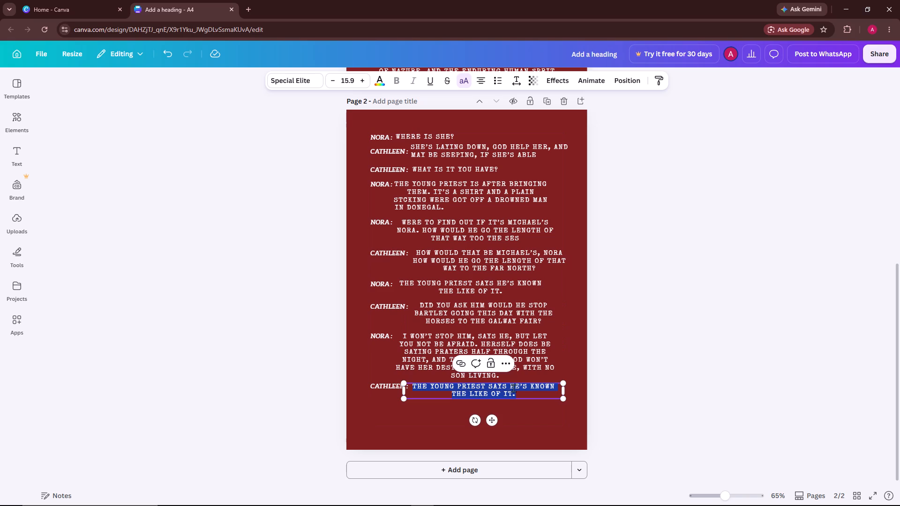
key(BackSpace)
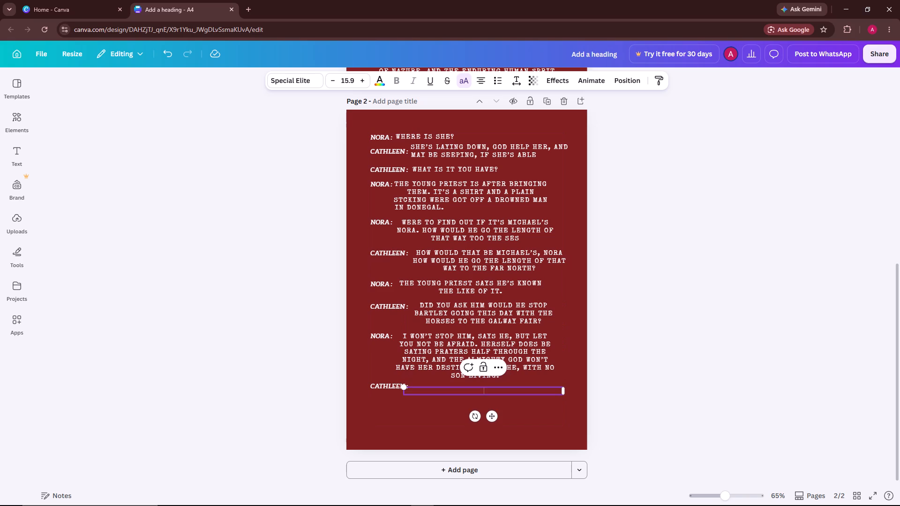
text(is)
key(space)
text(the)
key(space)
text(sea)
key(space)
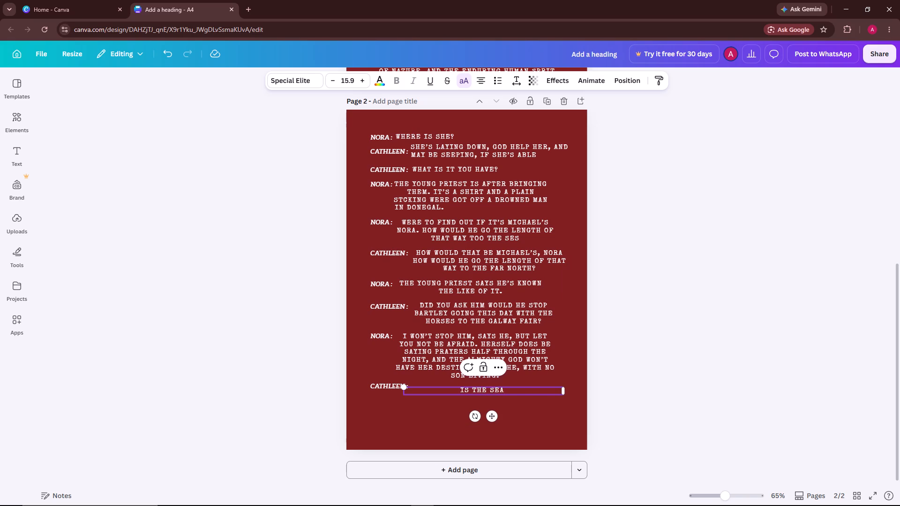
text(bed)
key(space)
text(by)
key(space)
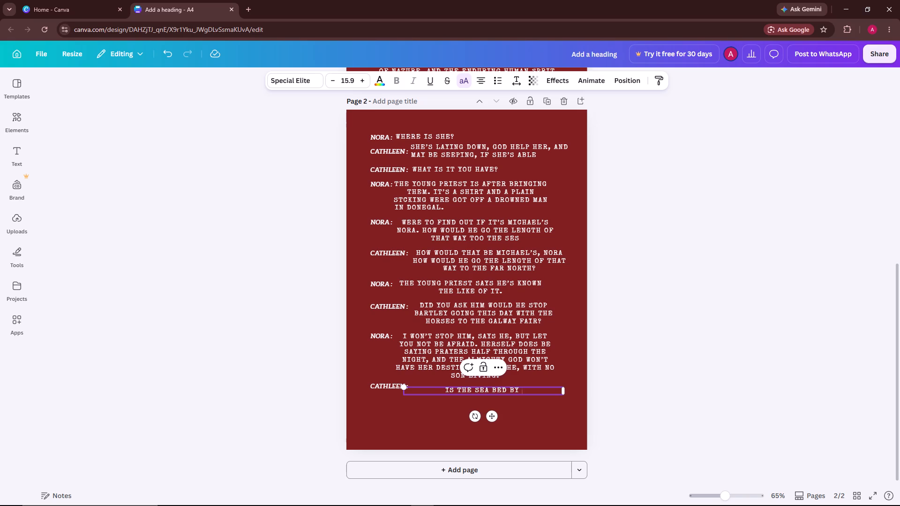
text(the)
key(space)
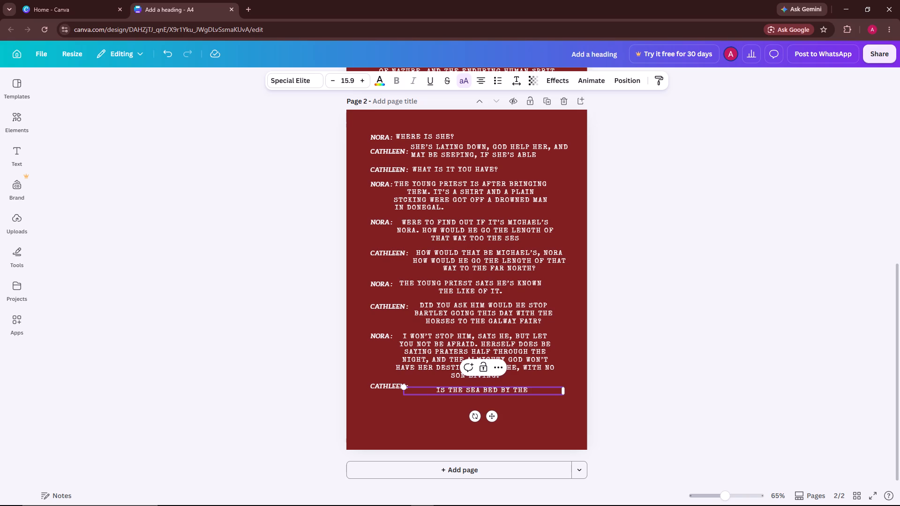
text(white)
key(space)
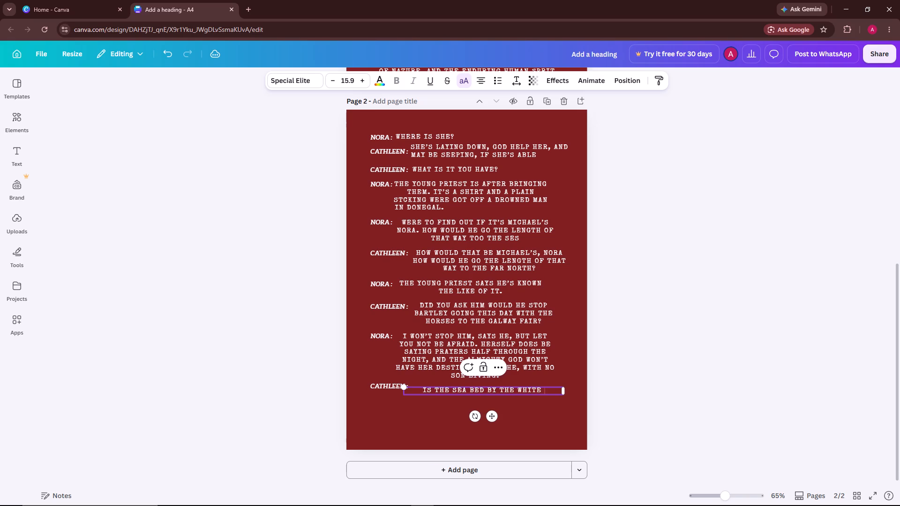
text(rock)
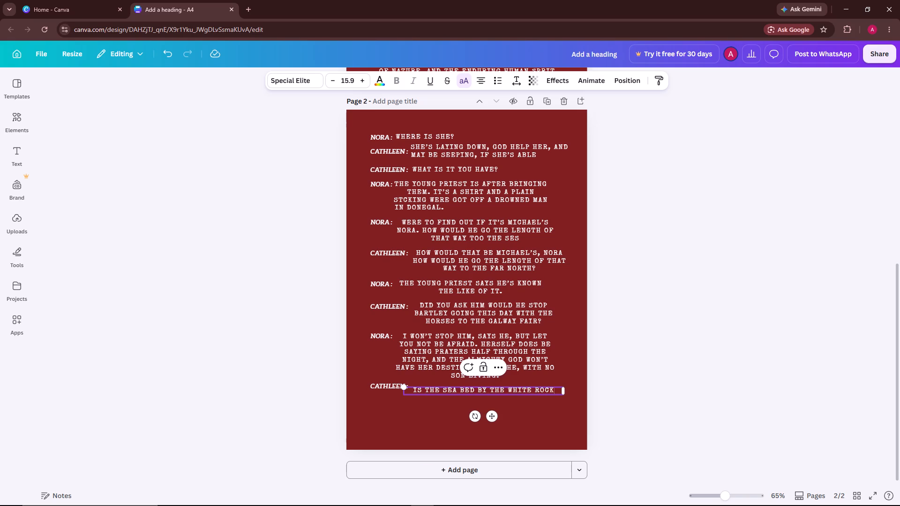
key(s)
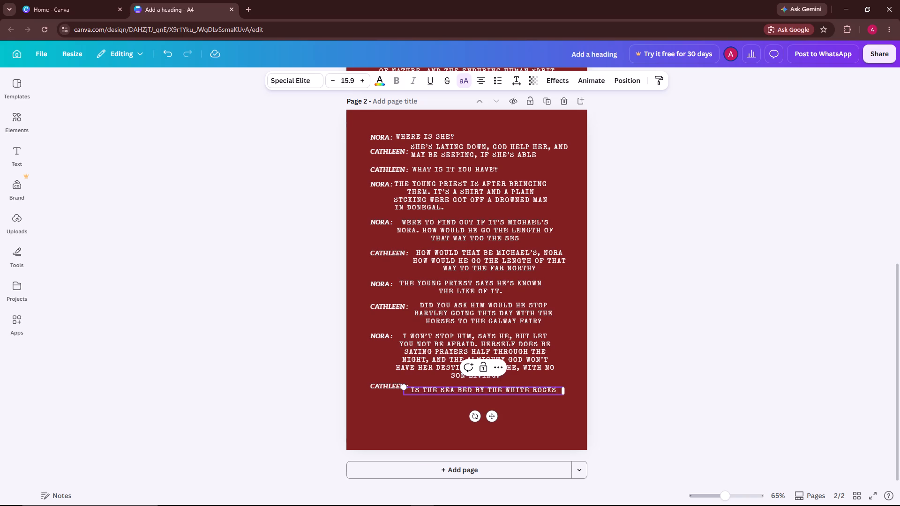
text(, nora?)
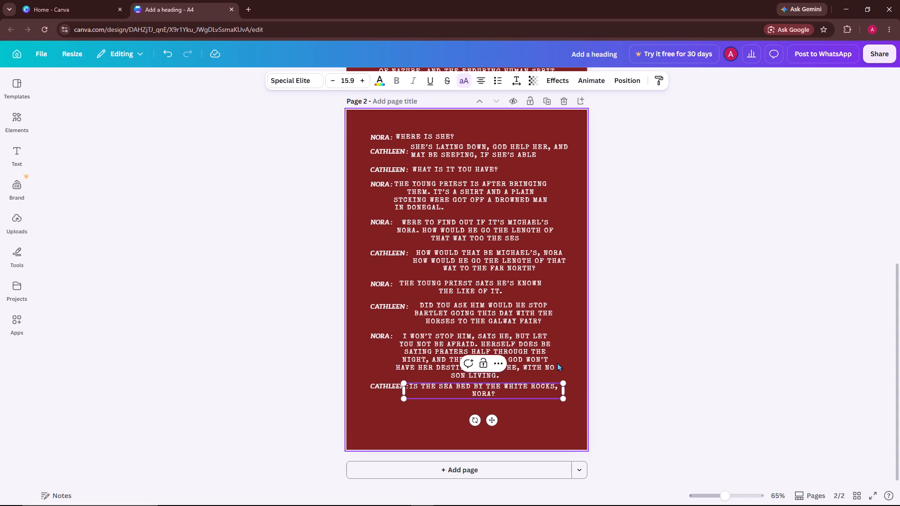
click(539, 409)
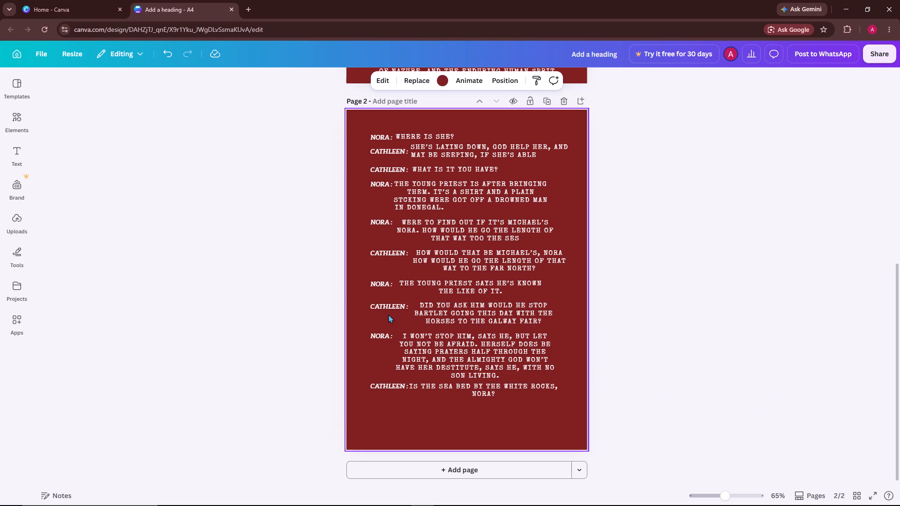
Duplicate the NORA label beside "I won't stop him" and place the copy below Cathleen's white rocks line, aligned with the other labels.
click(384, 334)
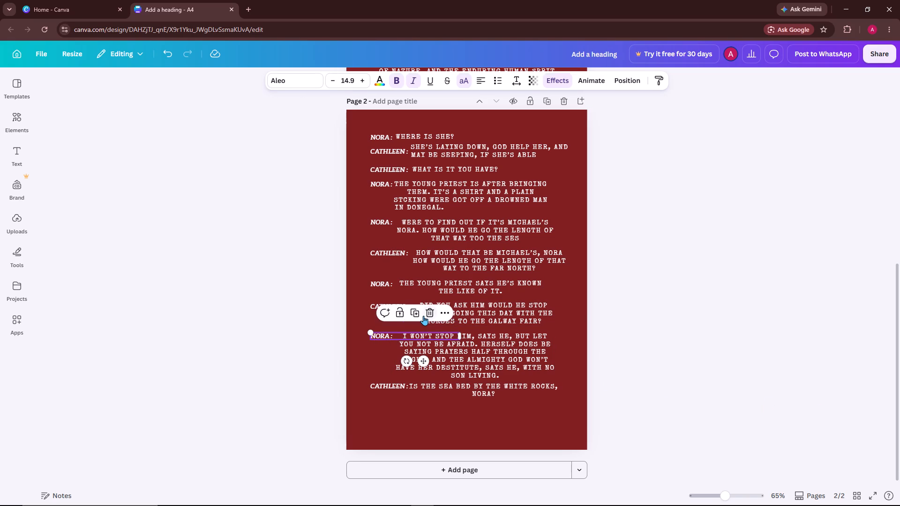
click(413, 315)
drag(393, 341, 392, 363)
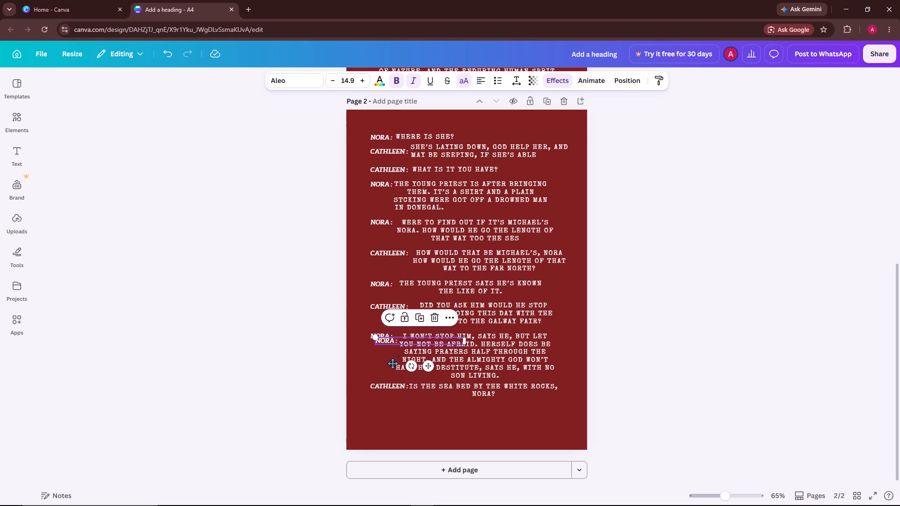
drag(392, 363, 388, 411)
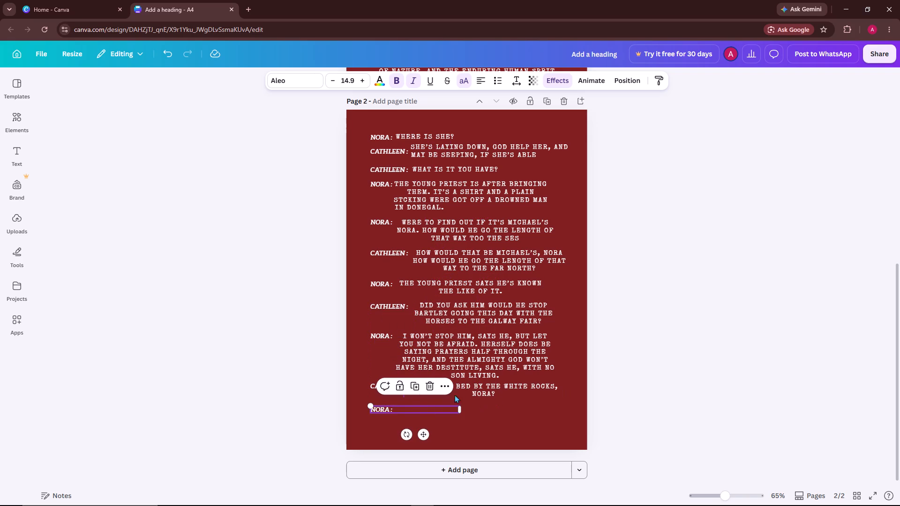
Duplicate Cathleen's white rocks line and place the copy beside the new NORA label, with its first line level with the label.
click(495, 397)
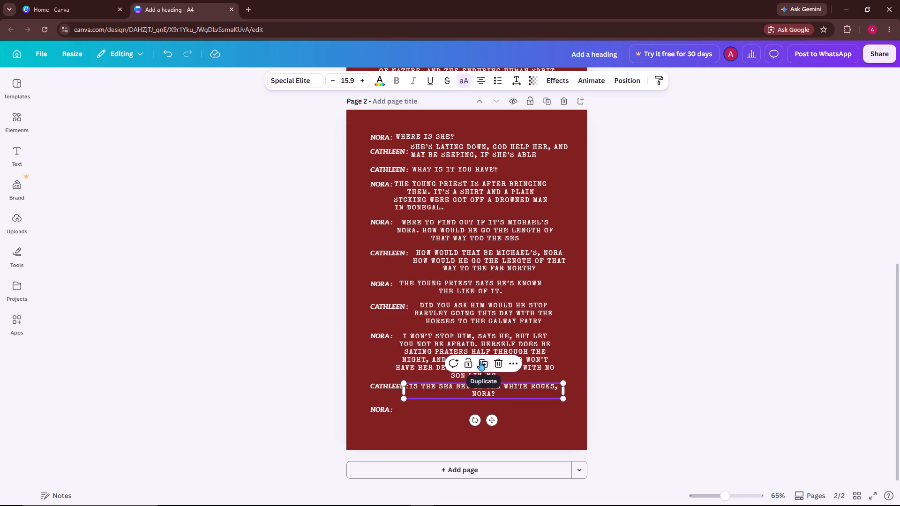
click(481, 364)
drag(476, 395, 469, 405)
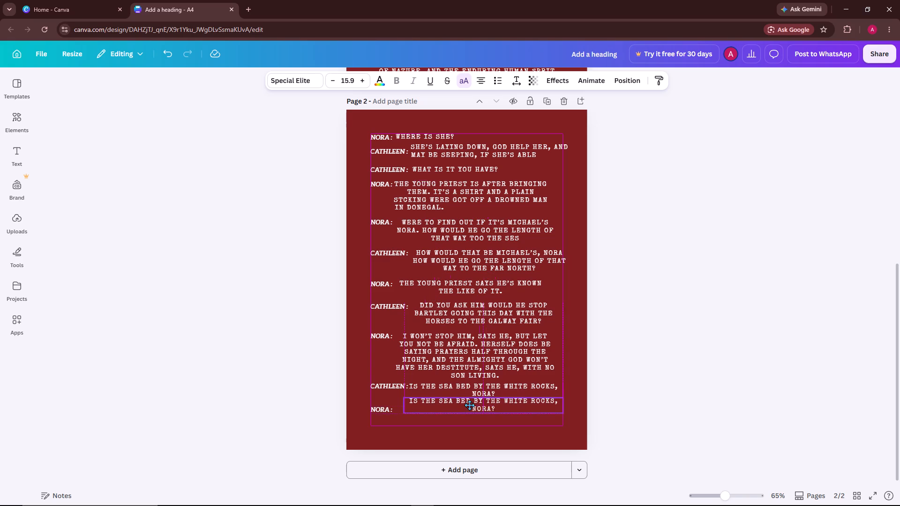
drag(469, 405, 469, 414)
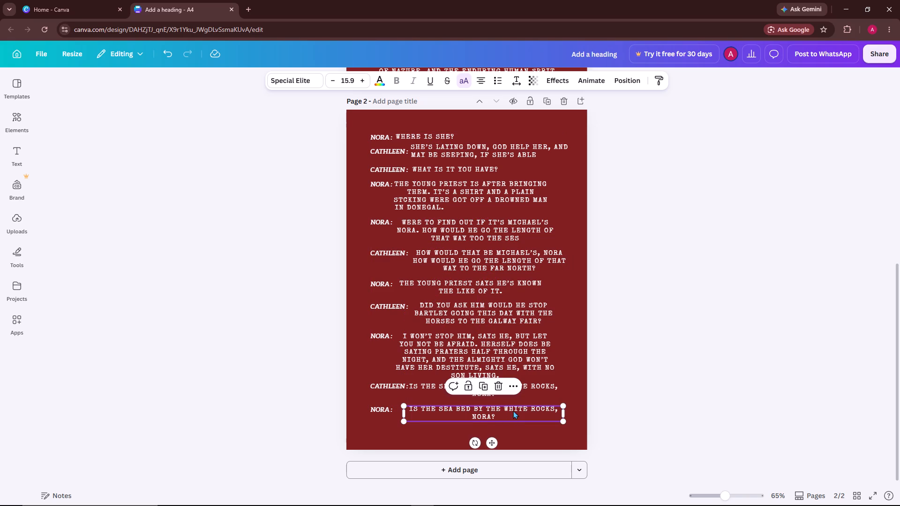
drag(508, 409, 500, 409)
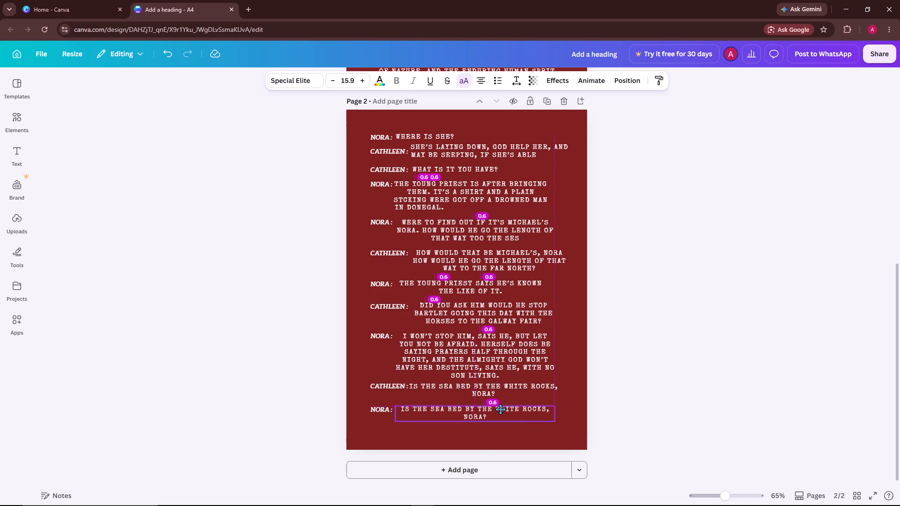
drag(500, 409, 495, 410)
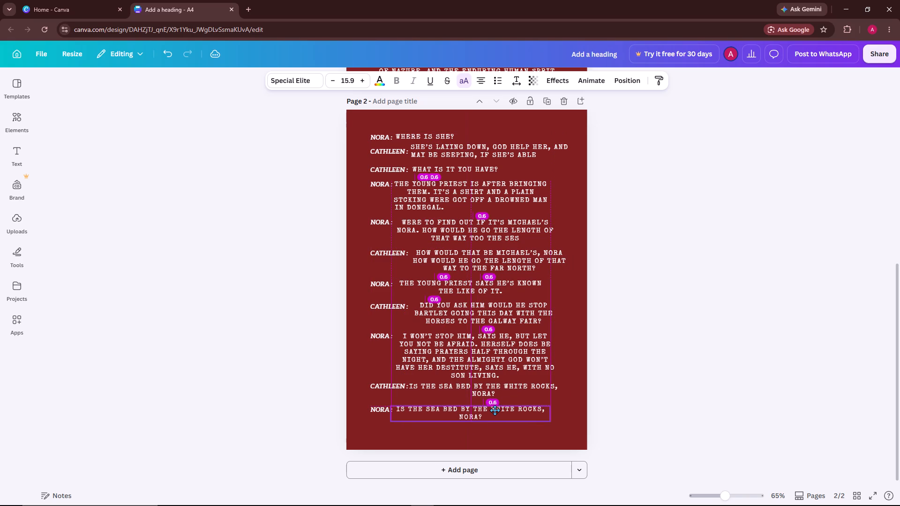
drag(495, 410, 494, 411)
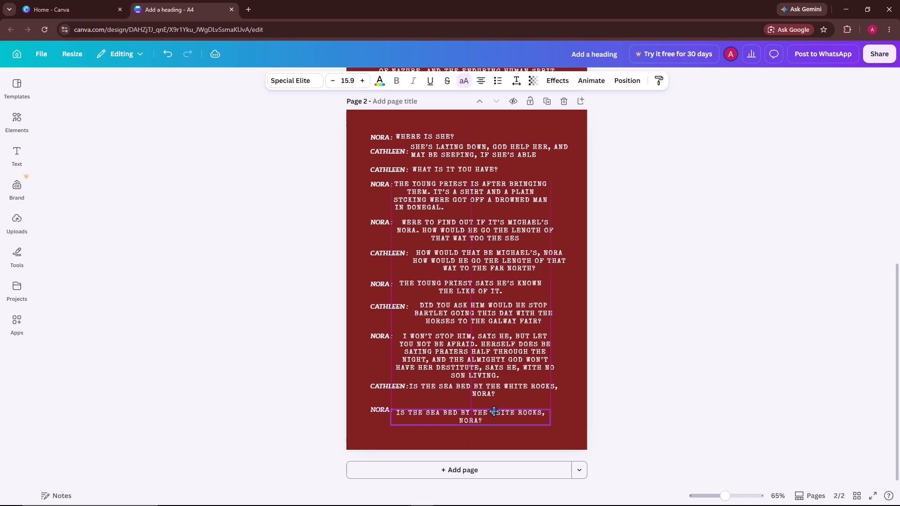
drag(494, 411, 494, 409)
Replace the copied text beside the new NORA label with "middling bed, god help us.".
click(498, 410)
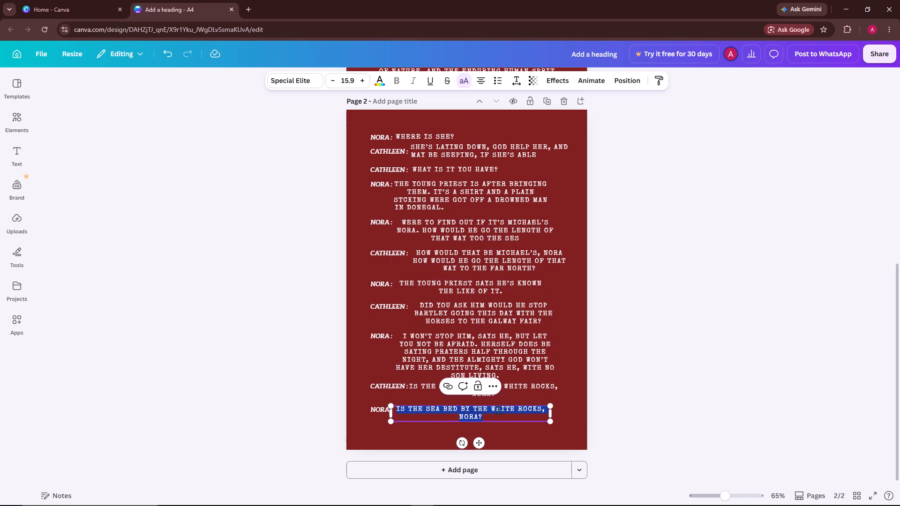
key(BackSpace)
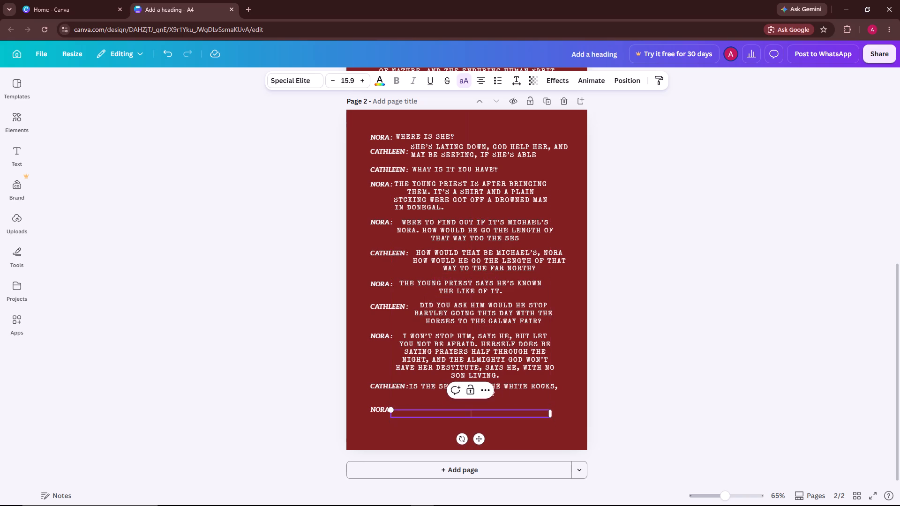
text(mi)
text(ddling)
key(space)
text(bed)
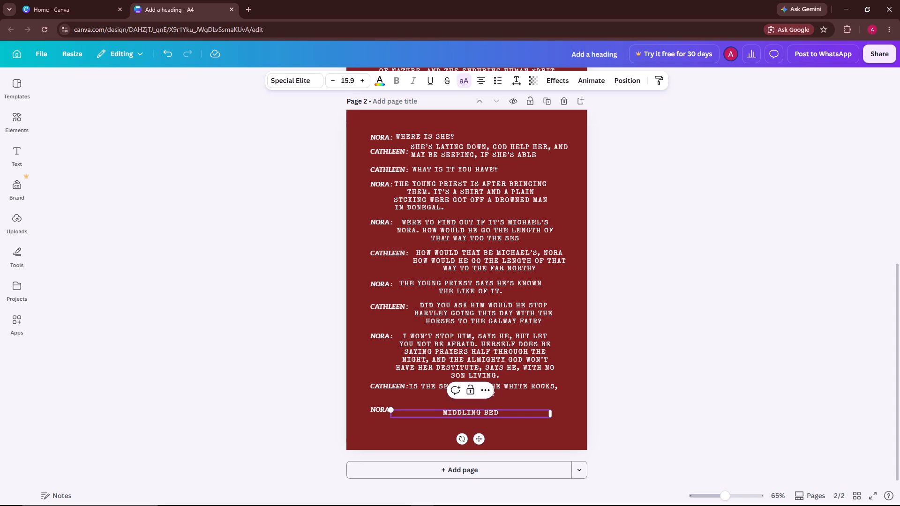
text(,)
key(space)
text(god)
key(space)
text(help us)
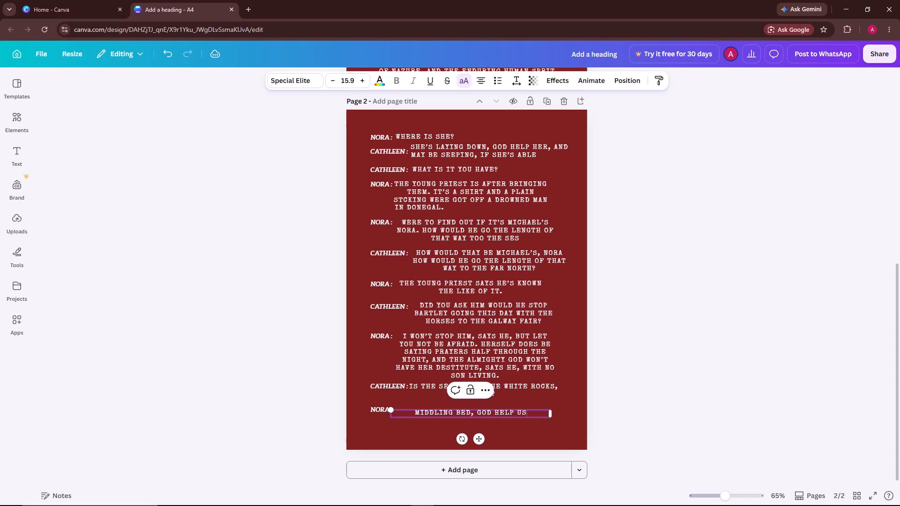
text(.)
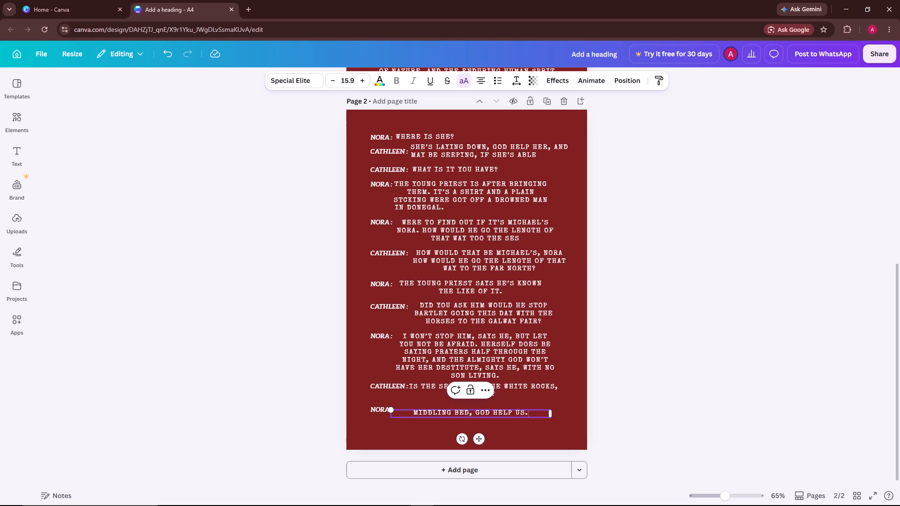
Continue Nora's reply after "middling bed, god help us." with "there's a great roaring in the west,".
key(space)
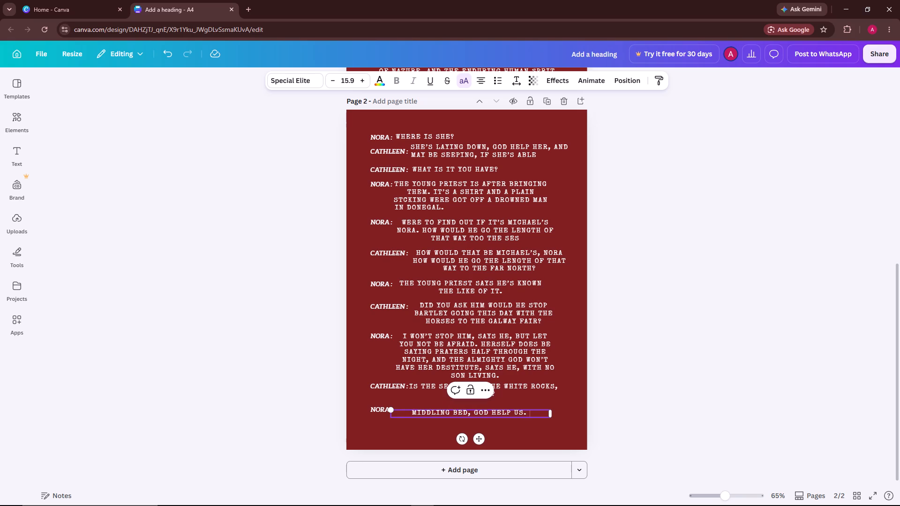
text(th)
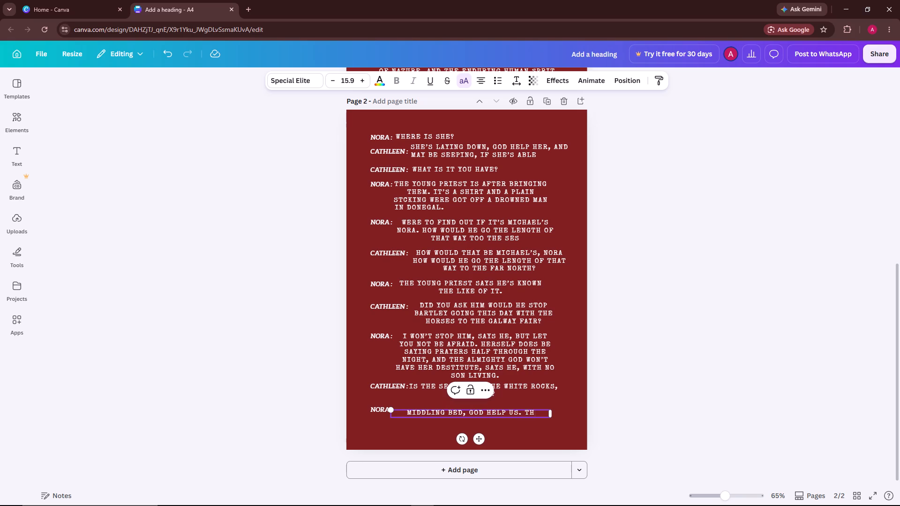
text(ere)
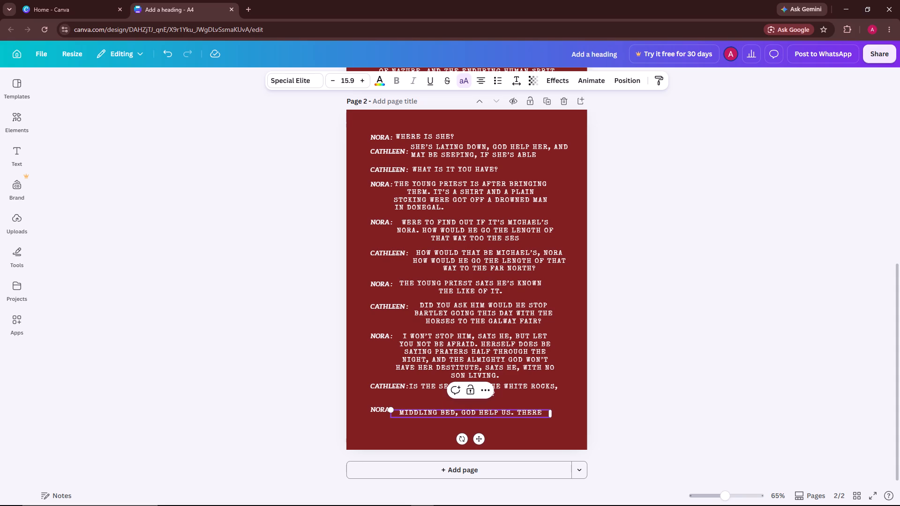
key(semicolon)
key(BackSpace)
text('s)
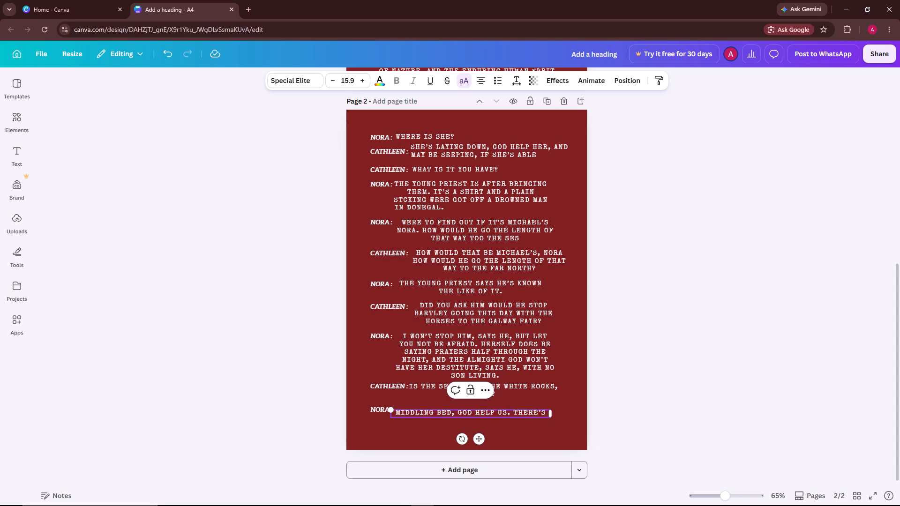
key(space)
text(a)
key(space)
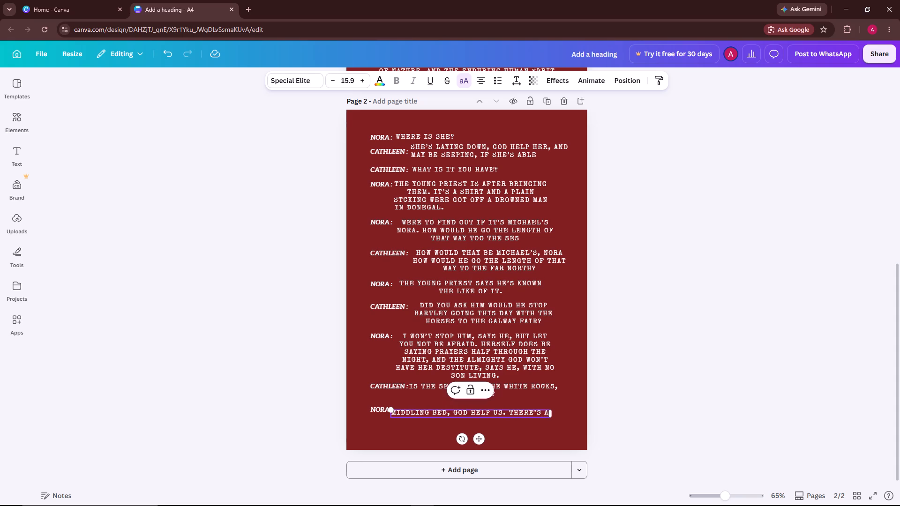
text(great)
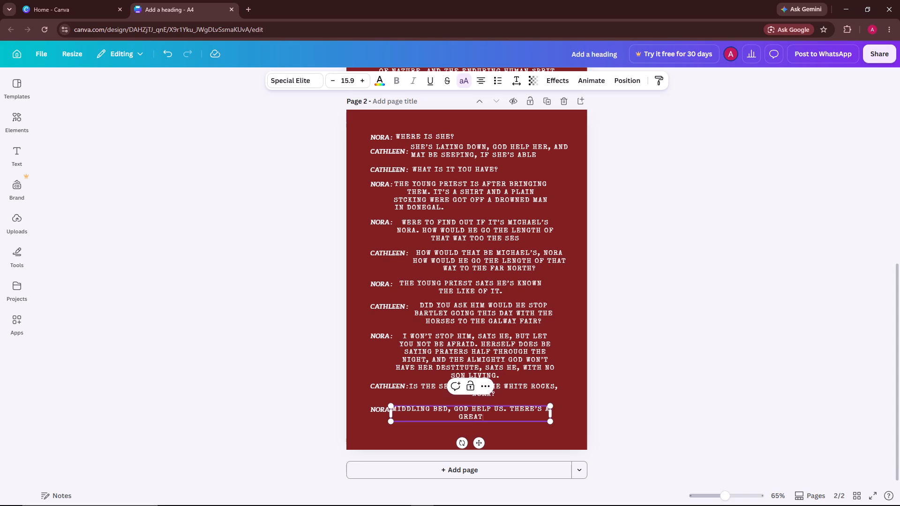
key(space)
text(roaring)
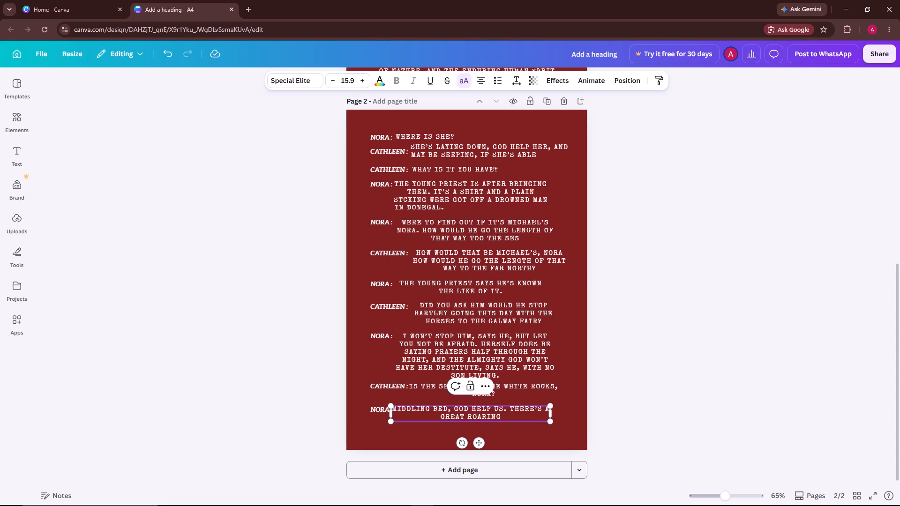
key(space)
text(in)
key(space)
text(the)
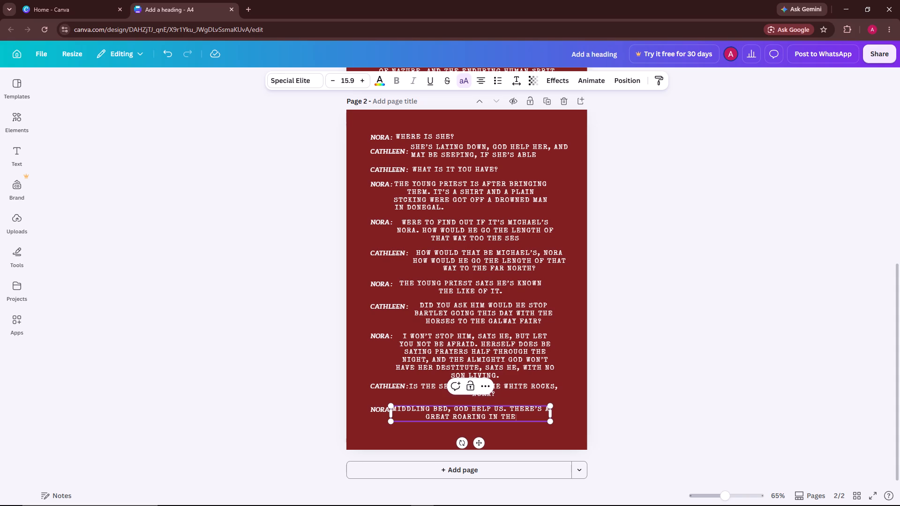
key(space)
text(west)
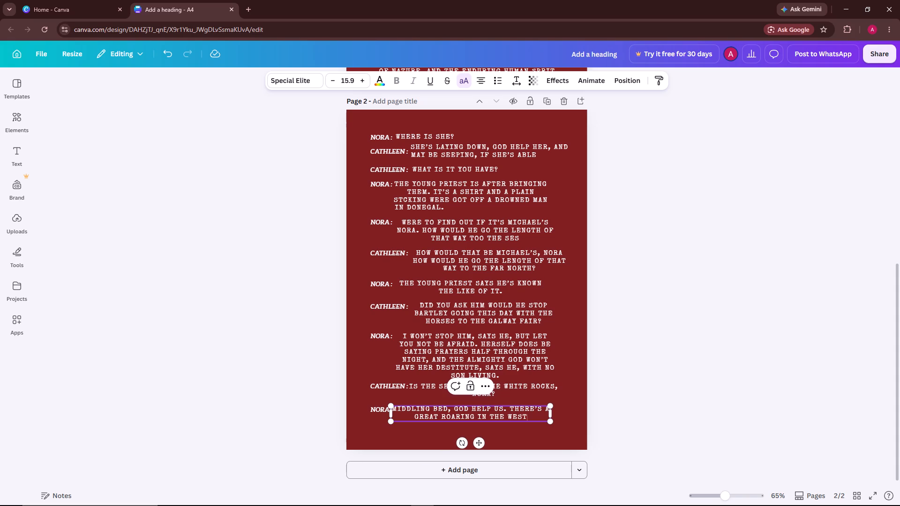
text(,)
key(space)
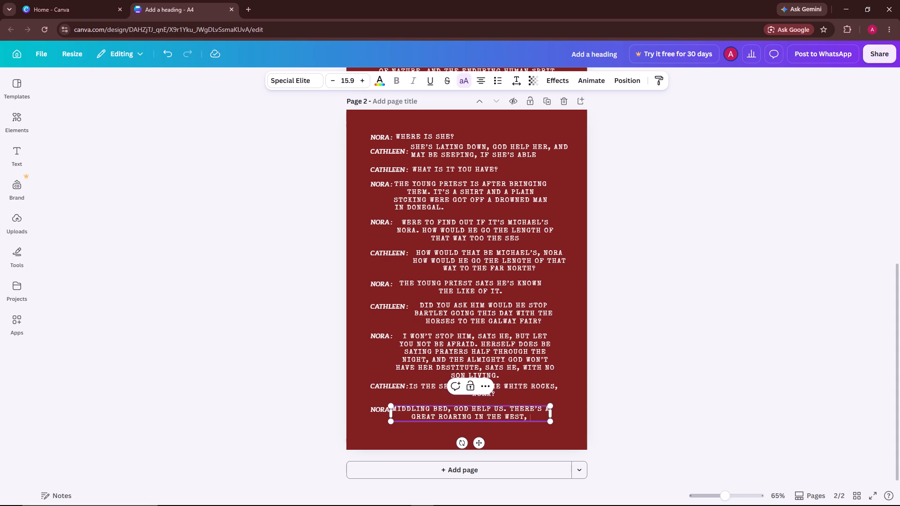
Add "and it's worse it'll be getting" to Nora's reply after "in the west,".
text(and)
key(space)
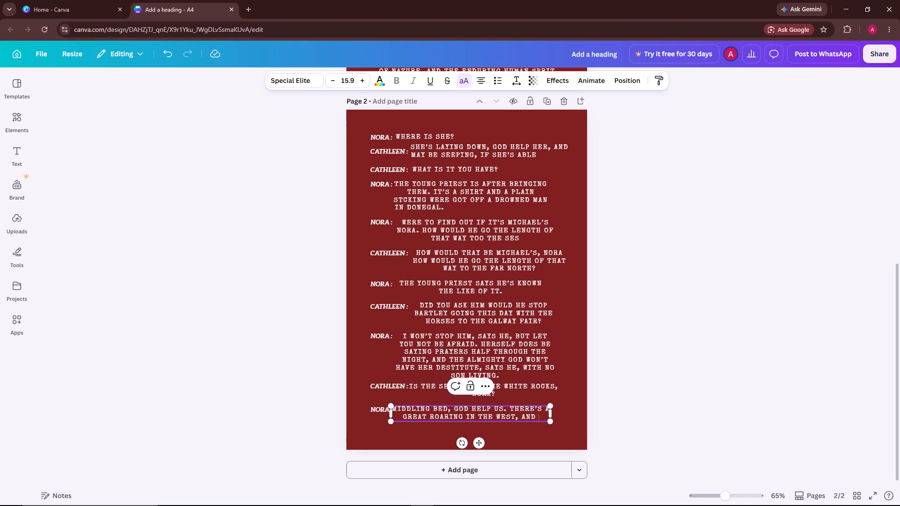
text(it)
text('s)
key(space)
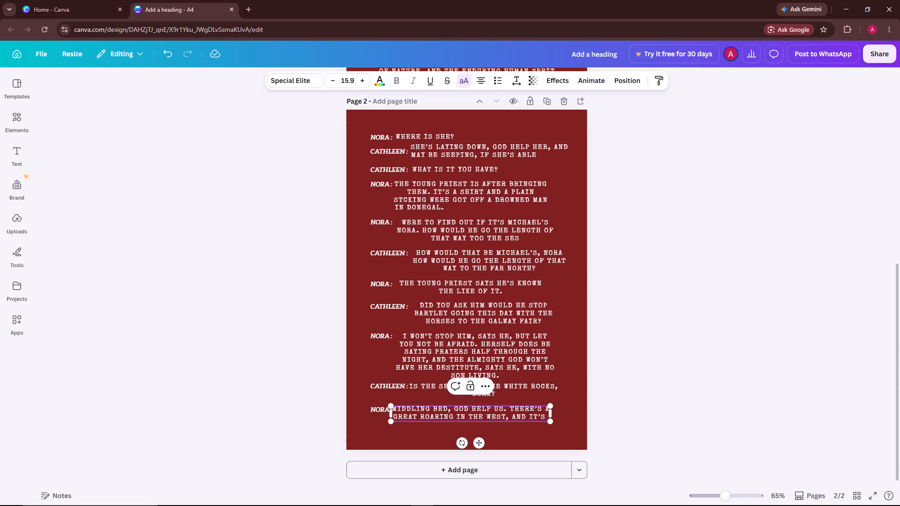
text(wor)
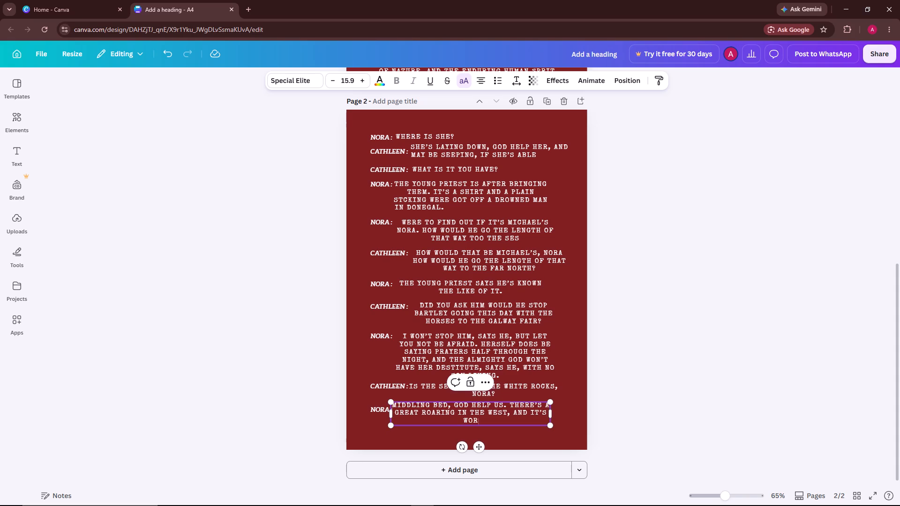
key(s)
text(e)
key(space)
text(it)
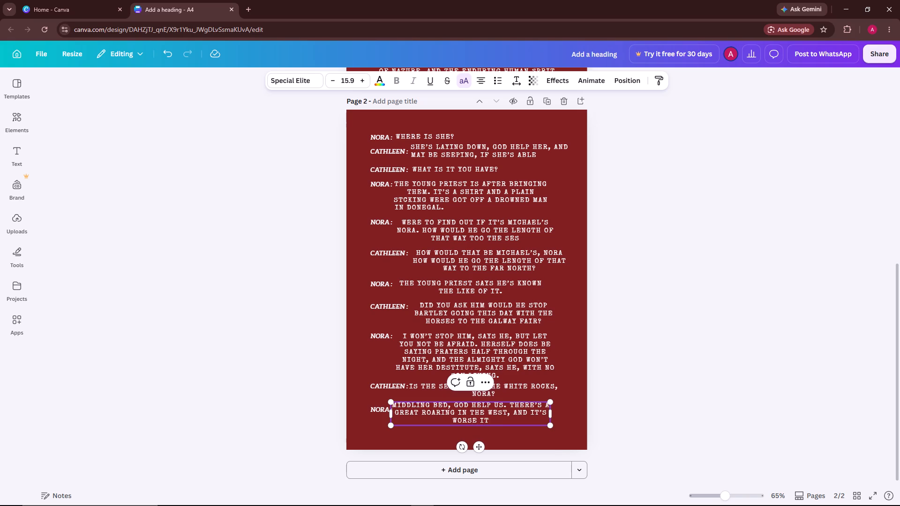
key(apostrophe)
text(ll)
key(space)
text(n)
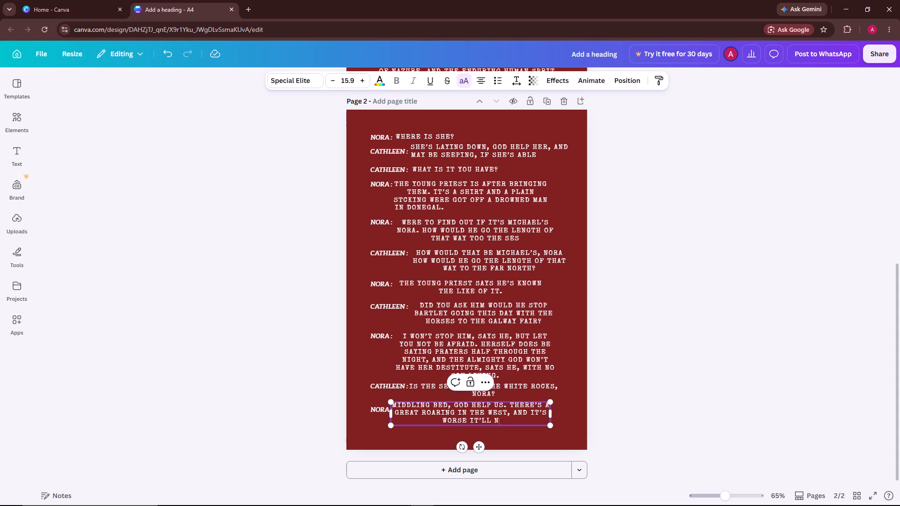
key(BackSpace)
text(be)
key(space)
text(gett)
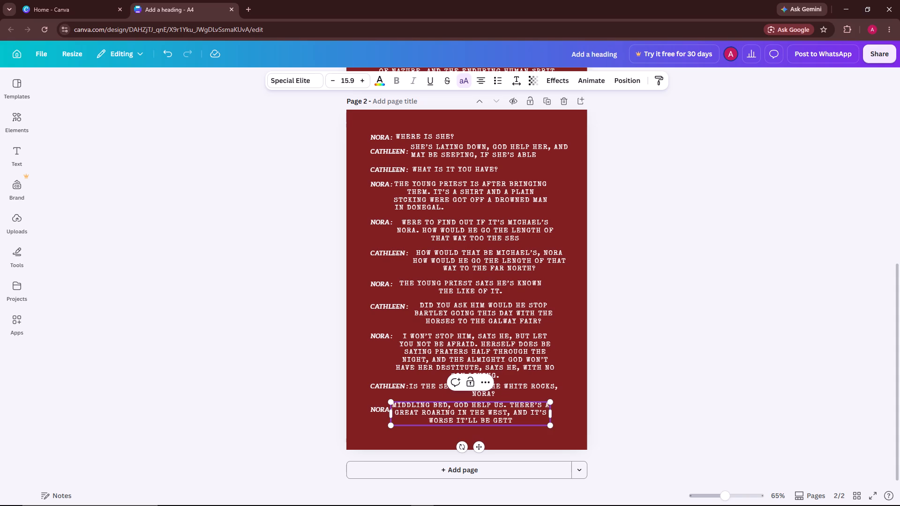
text(ing)
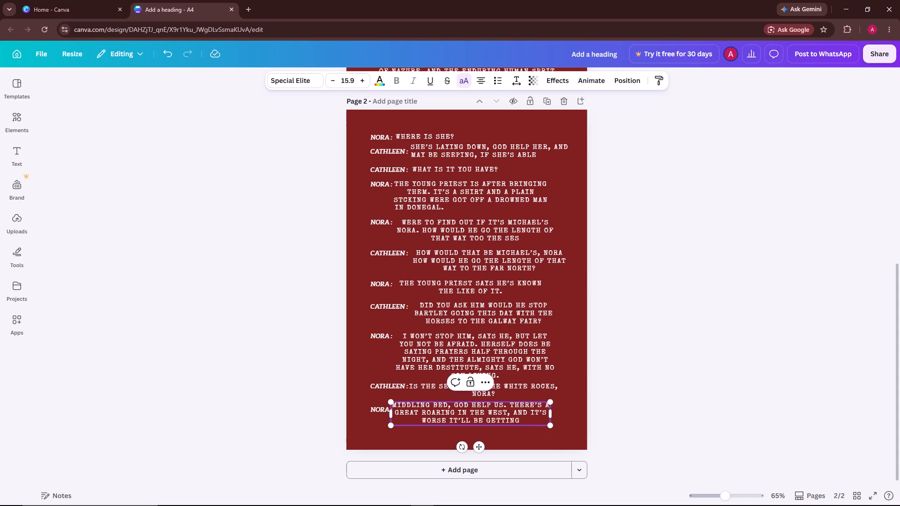
key(space)
key(space)
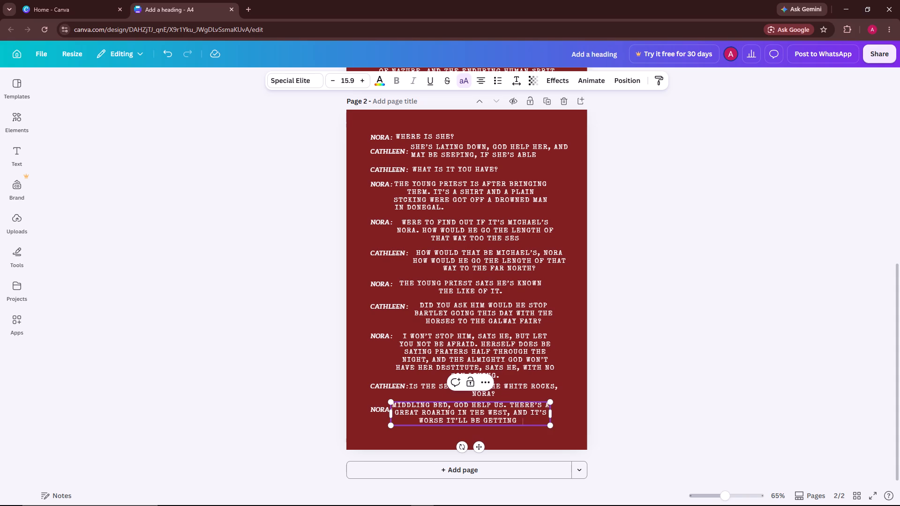
key(BackSpace)
Add "when the tide's turned to the wind" to the end of Nora's reply.
text(when)
key(space)
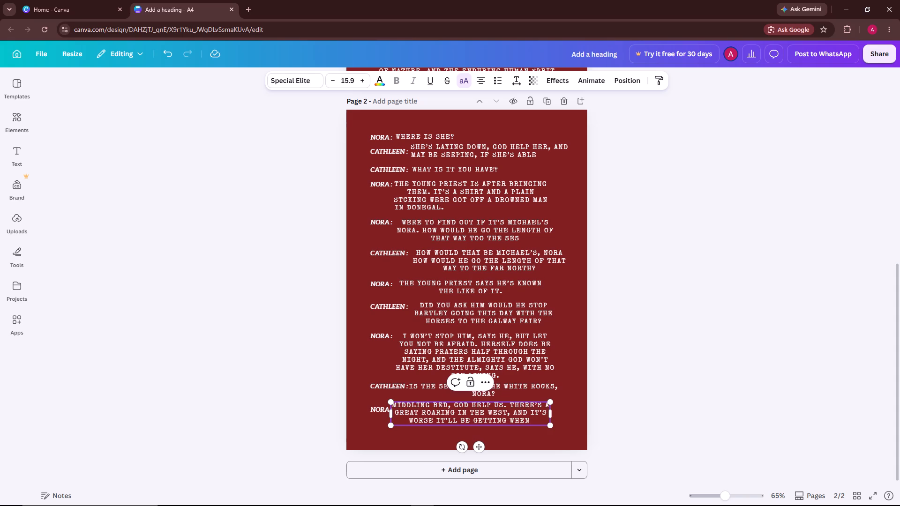
text(the)
key(space)
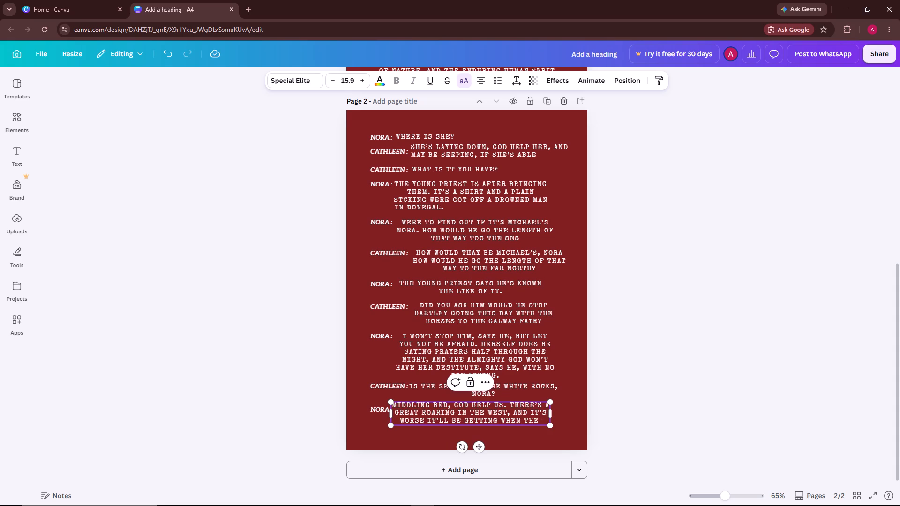
text(ti)
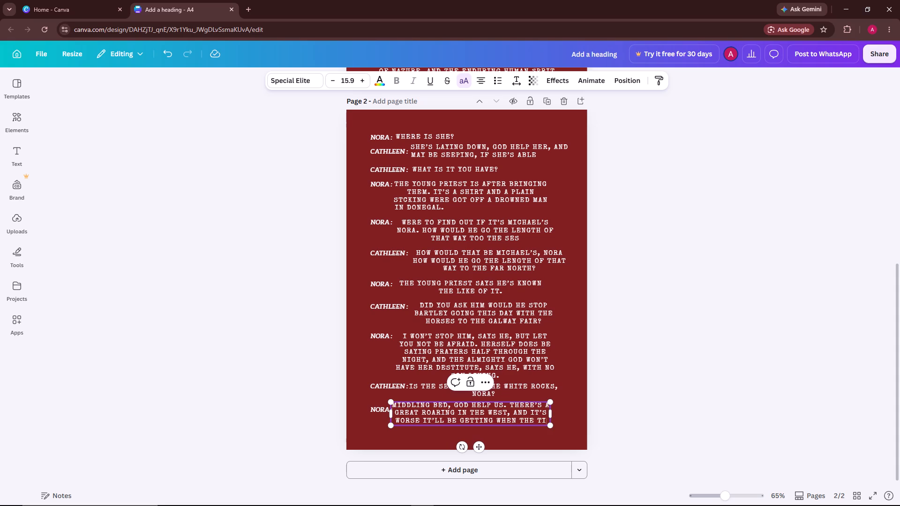
text(de)
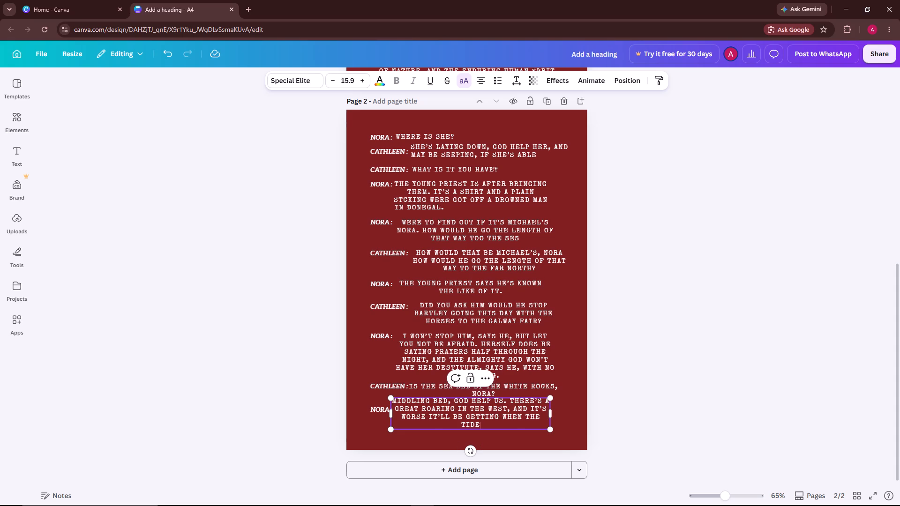
text('s)
key(space)
text(tu)
key(r)
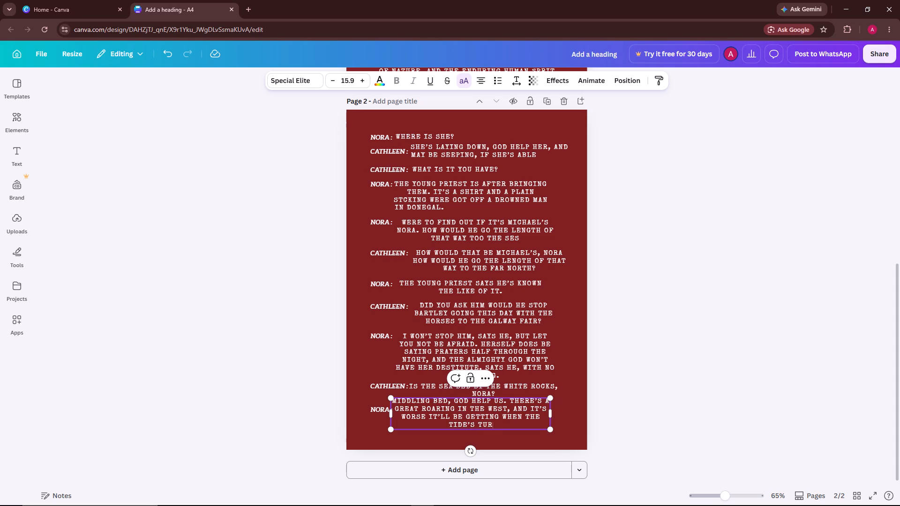
text(ned)
key(space)
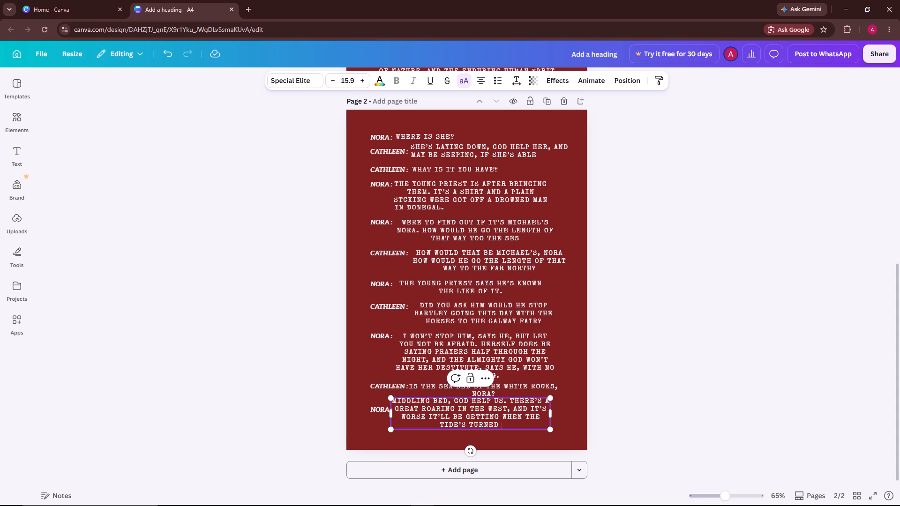
text(to the)
key(space)
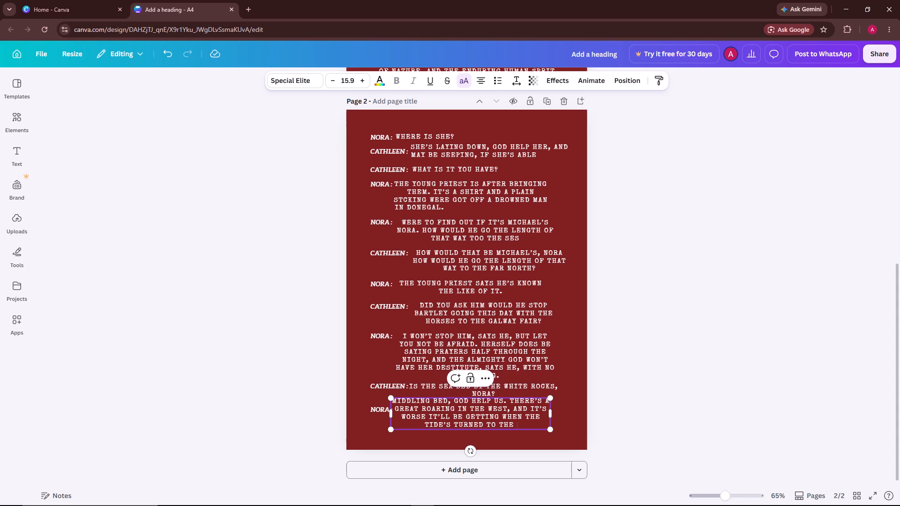
text(wind)
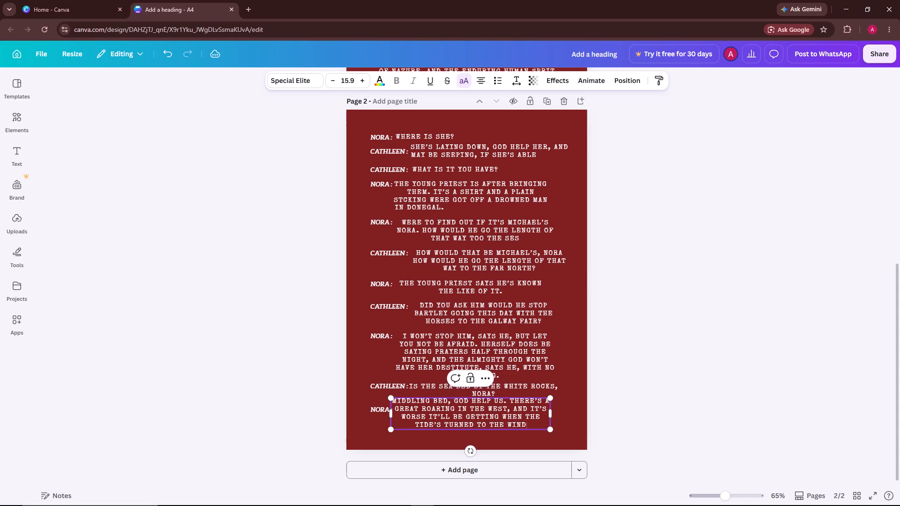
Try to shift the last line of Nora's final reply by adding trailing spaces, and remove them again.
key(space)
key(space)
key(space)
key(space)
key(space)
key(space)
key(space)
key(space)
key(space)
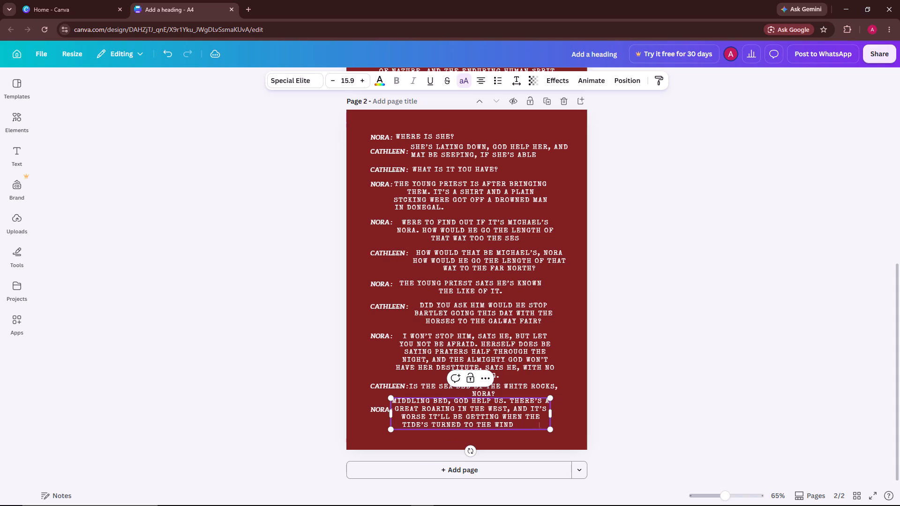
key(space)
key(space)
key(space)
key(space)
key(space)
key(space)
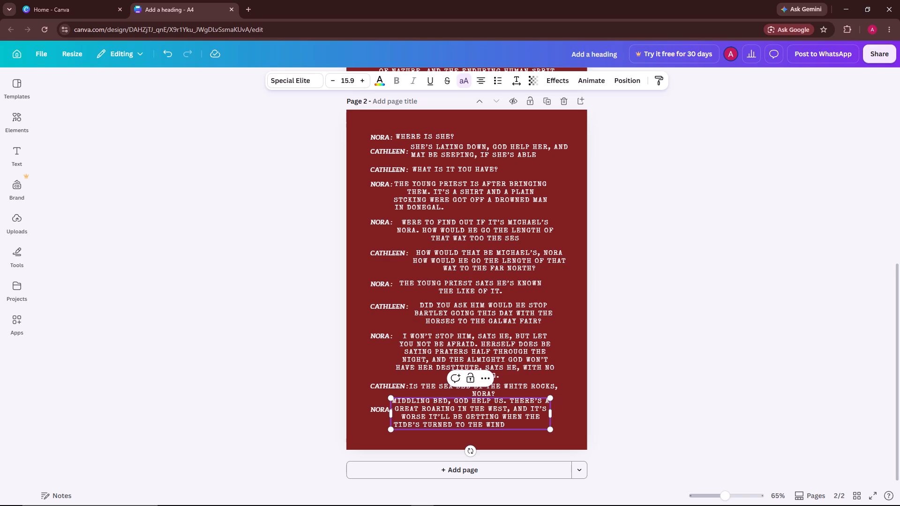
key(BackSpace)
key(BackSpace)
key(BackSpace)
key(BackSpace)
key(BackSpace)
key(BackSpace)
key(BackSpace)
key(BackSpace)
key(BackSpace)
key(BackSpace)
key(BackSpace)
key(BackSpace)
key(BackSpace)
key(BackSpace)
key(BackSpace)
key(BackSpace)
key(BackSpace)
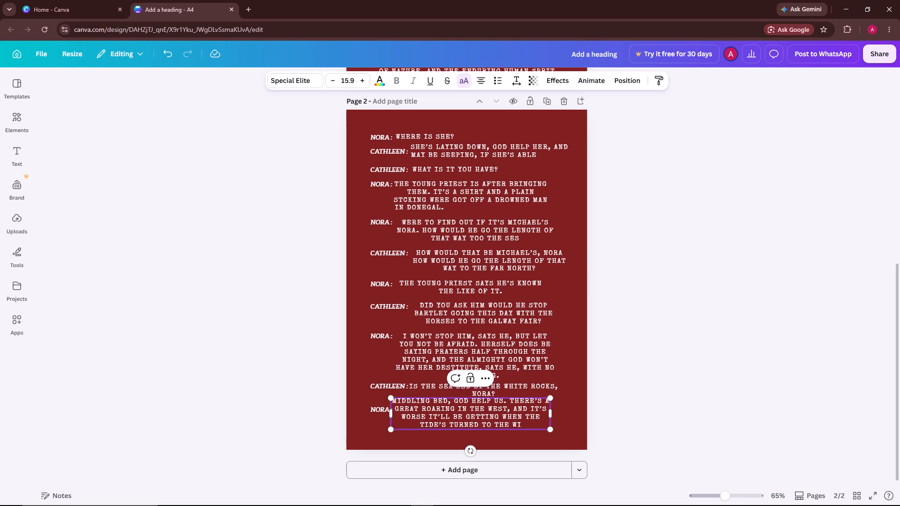
End Nora's final reply with "wind." and pad its last line with trailing space.
text(nd.)
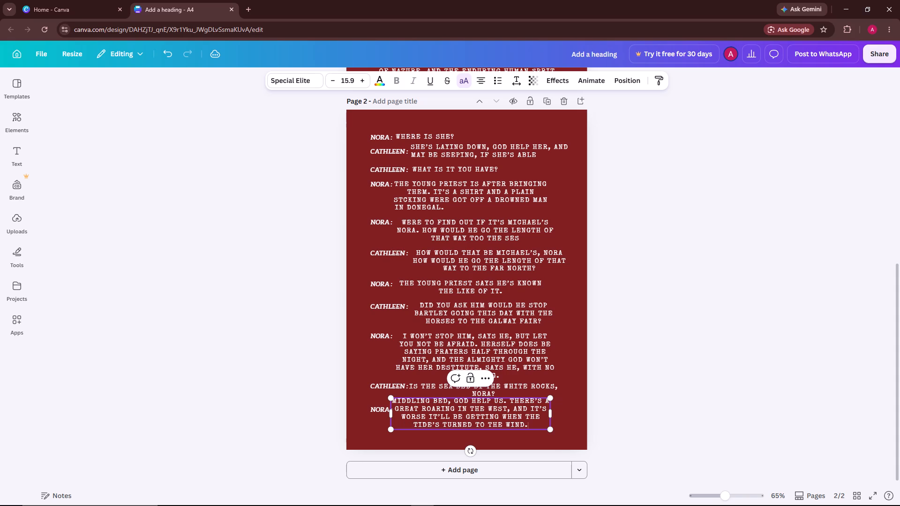
key(space)
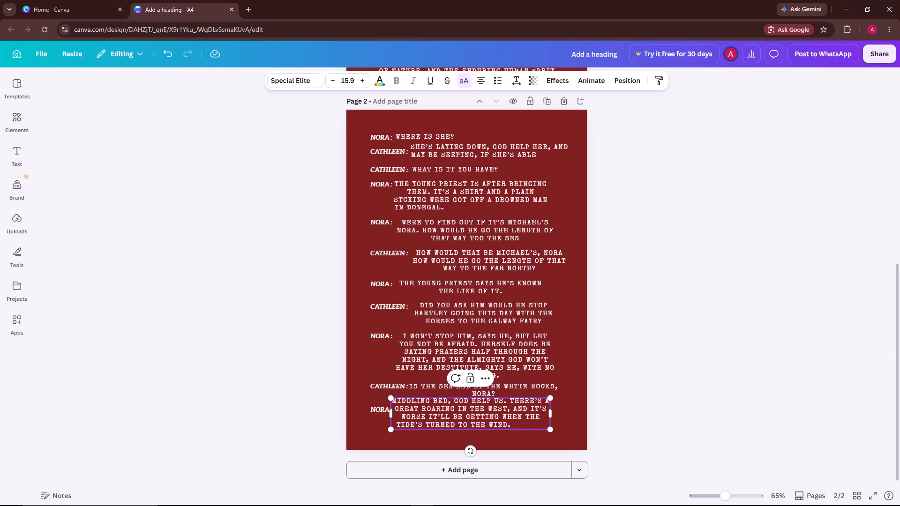
click(566, 415)
Move Nora's "middling bed" reply slightly down, lining up its first line with the NORA label.
drag(454, 411, 454, 415)
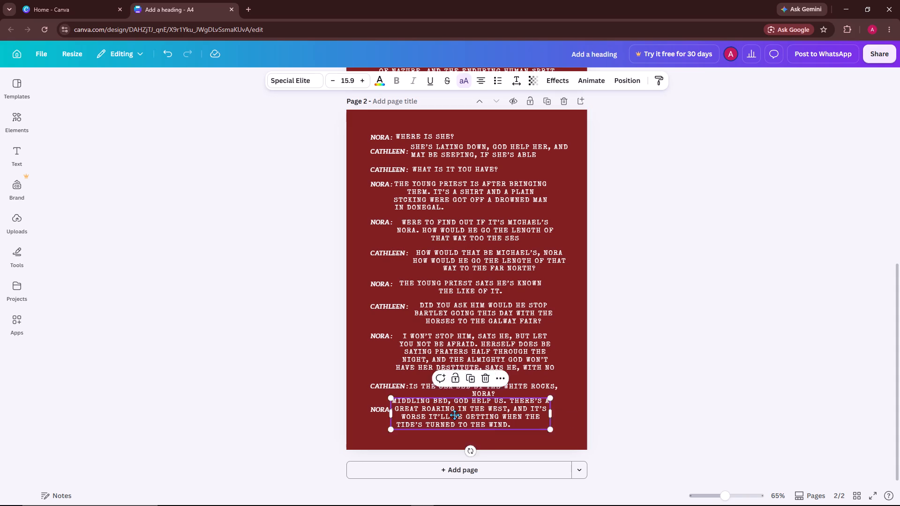
drag(454, 415, 458, 420)
click(574, 403)
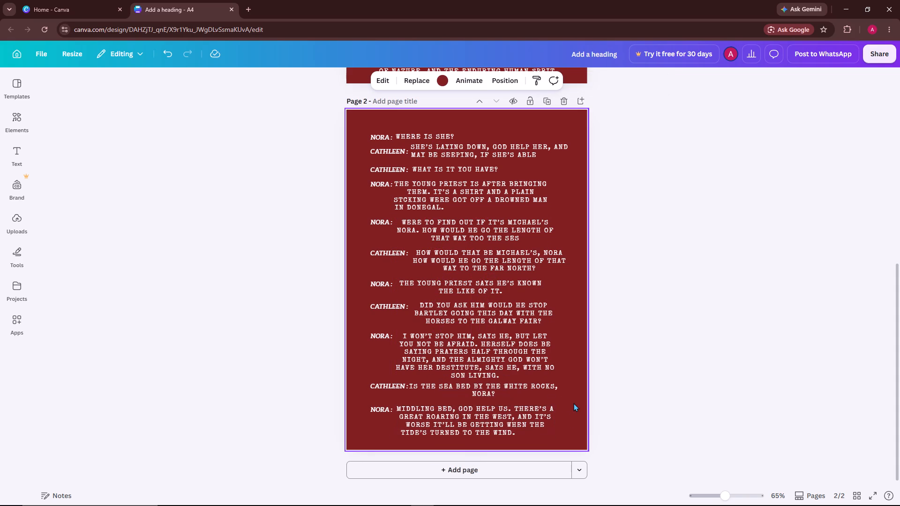
Add a new page with the same dark red background after page 2.
scroll(497, 373, up, 14)
scroll(492, 357, down, 9)
click(655, 360)
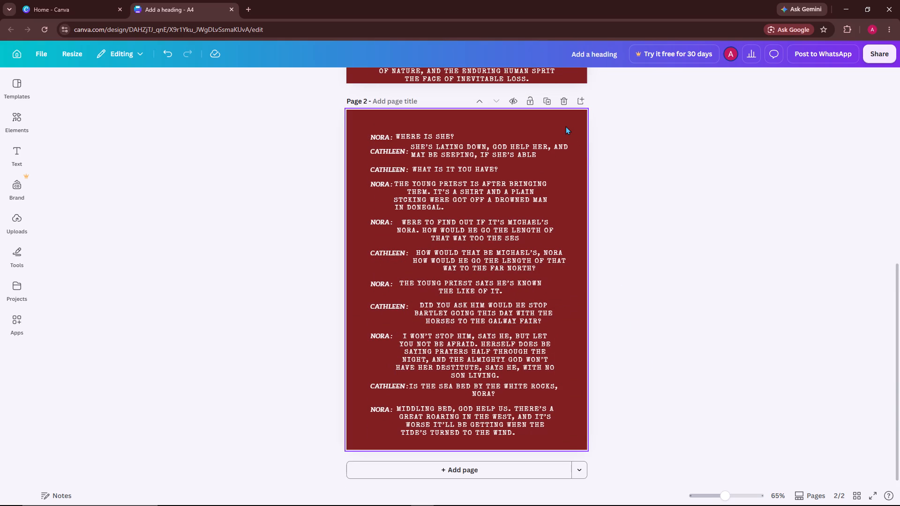
click(540, 475)
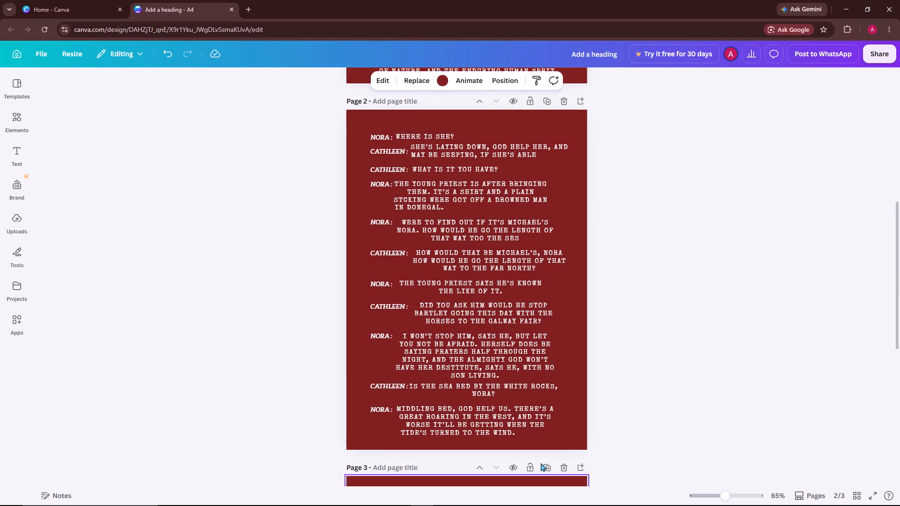
Duplicate the last CATHLEEN label from page 2 and place the copy at the top of page 3, aligned to the left margin.
scroll(356, 308, up, 5)
scroll(353, 308, down, 4)
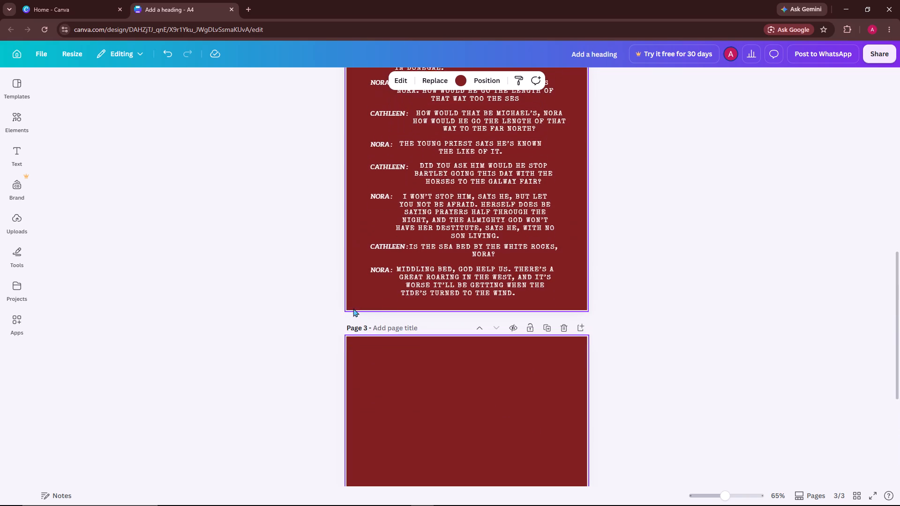
scroll(351, 308, down, 3)
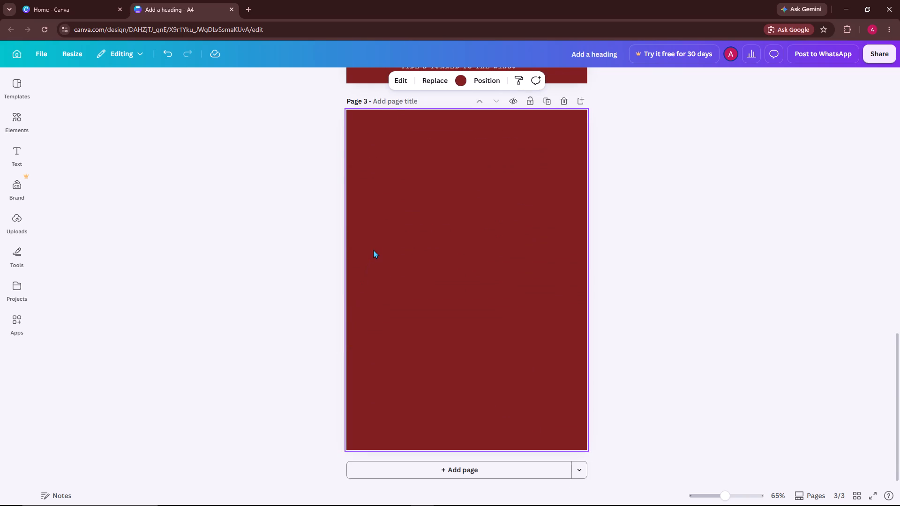
scroll(373, 250, up, 4)
click(382, 205)
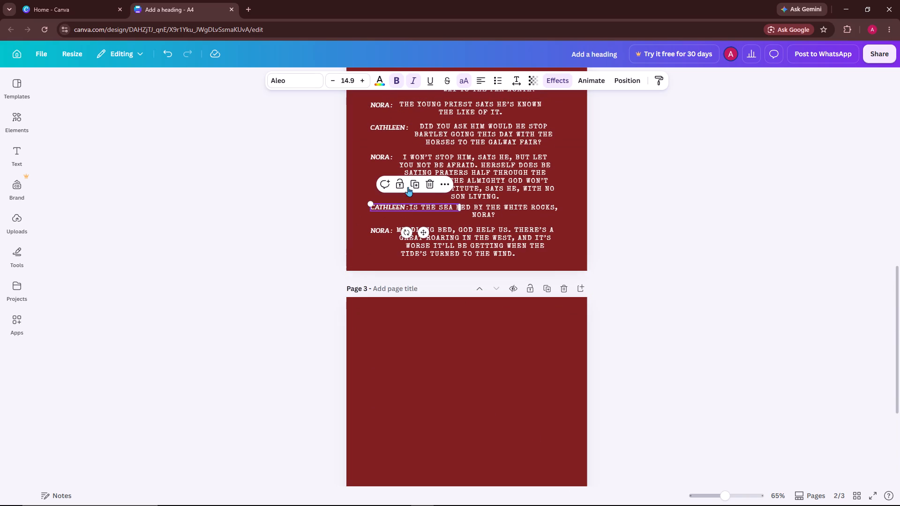
click(417, 185)
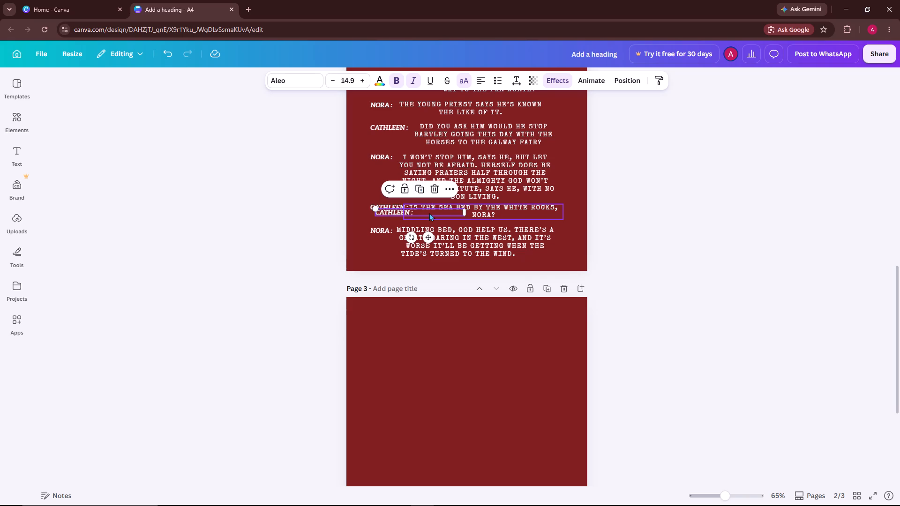
drag(429, 213, 422, 322)
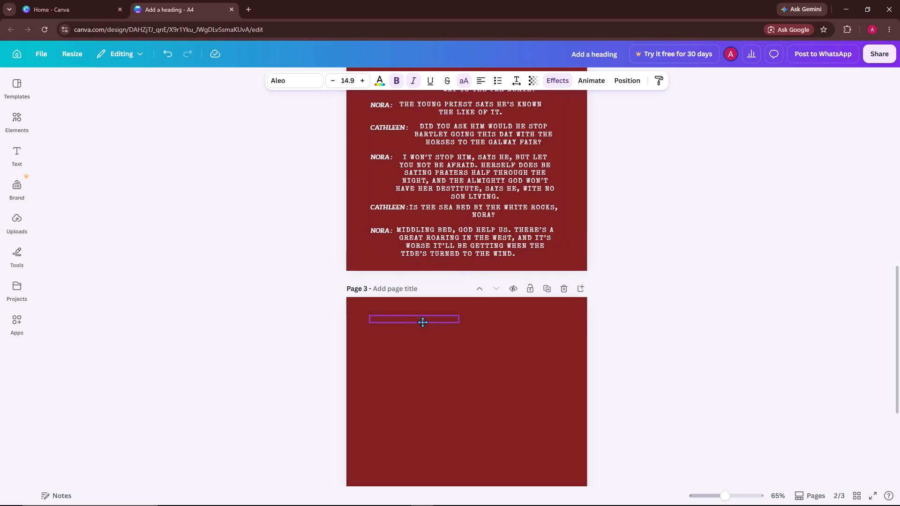
drag(422, 322, 420, 329)
scroll(408, 285, up, 5)
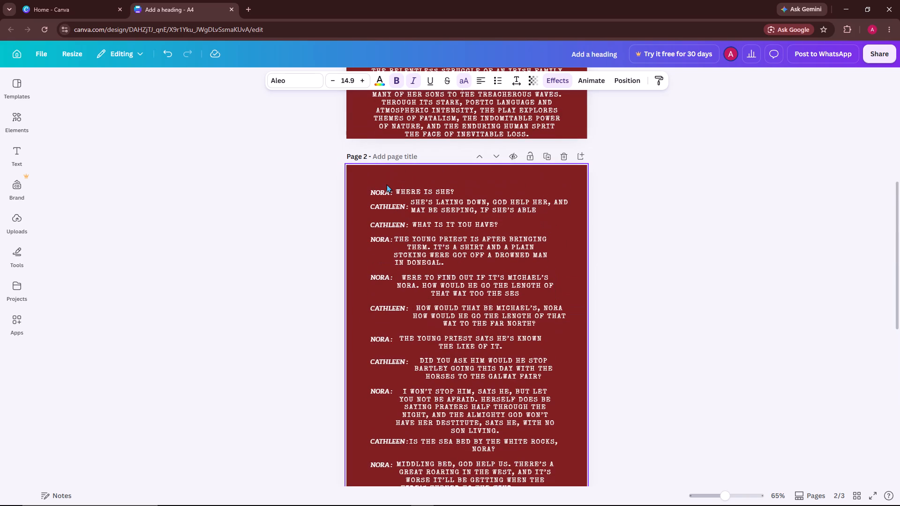
scroll(439, 247, down, 4)
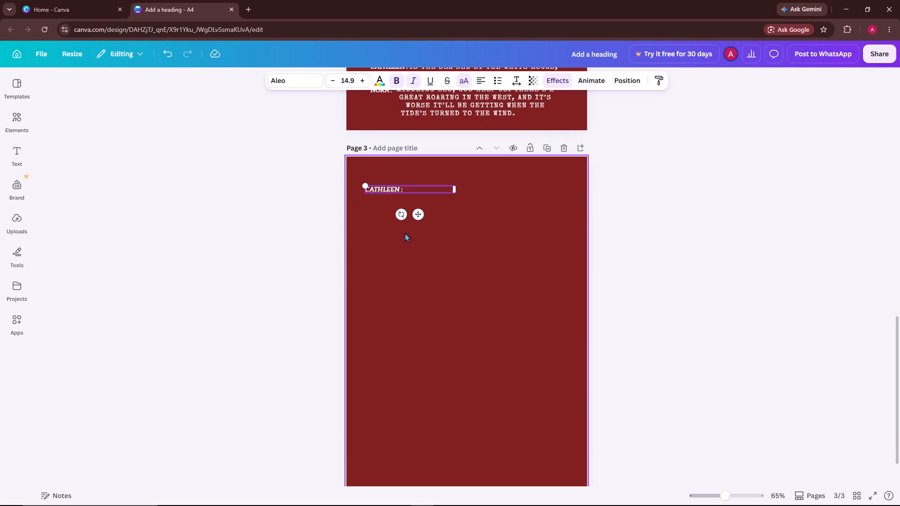
drag(391, 188, 397, 186)
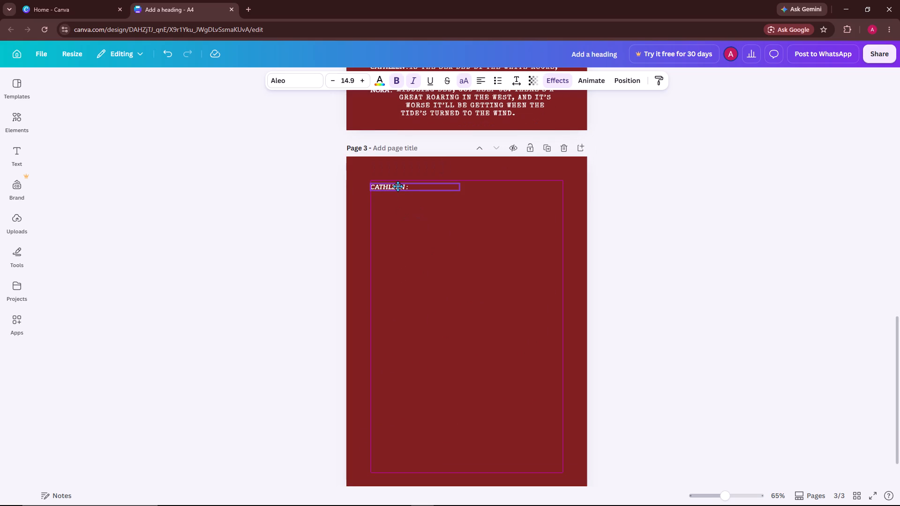
drag(397, 186, 399, 185)
click(469, 207)
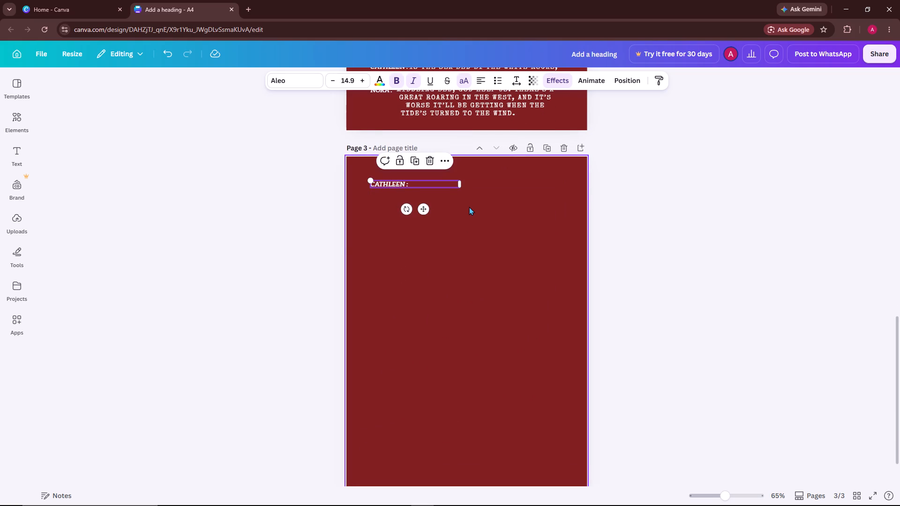
Duplicate Cathleen's "Is the sea bed by the white rocks, Nora?" text and place the copy beside the CATHLEEN label on page 3.
scroll(463, 203, up, 3)
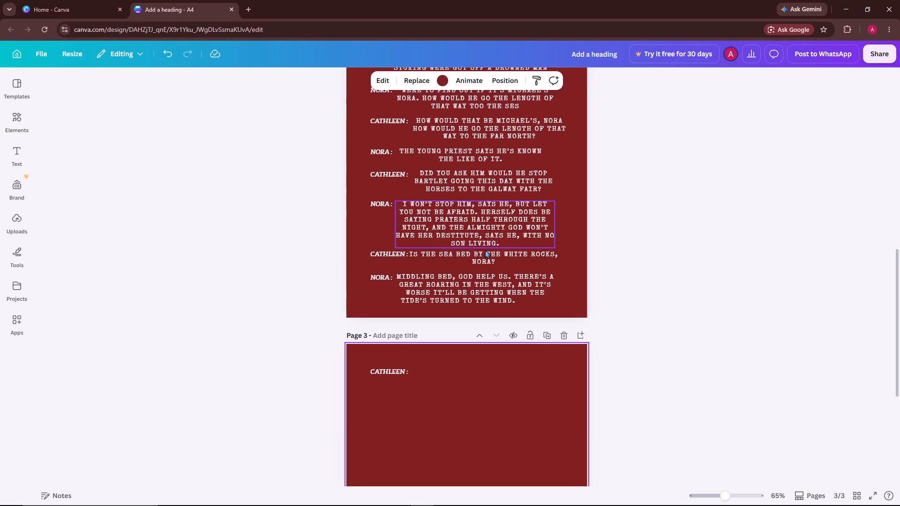
click(484, 261)
click(482, 231)
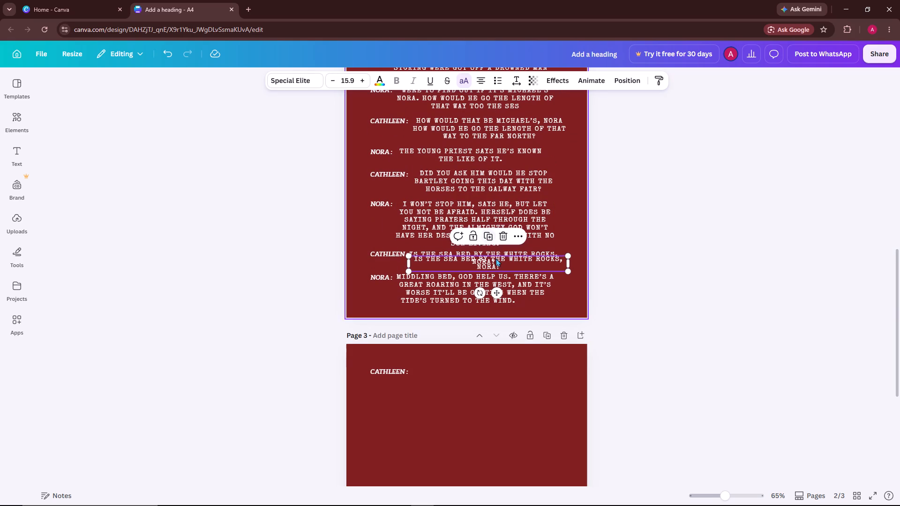
drag(495, 265, 495, 377)
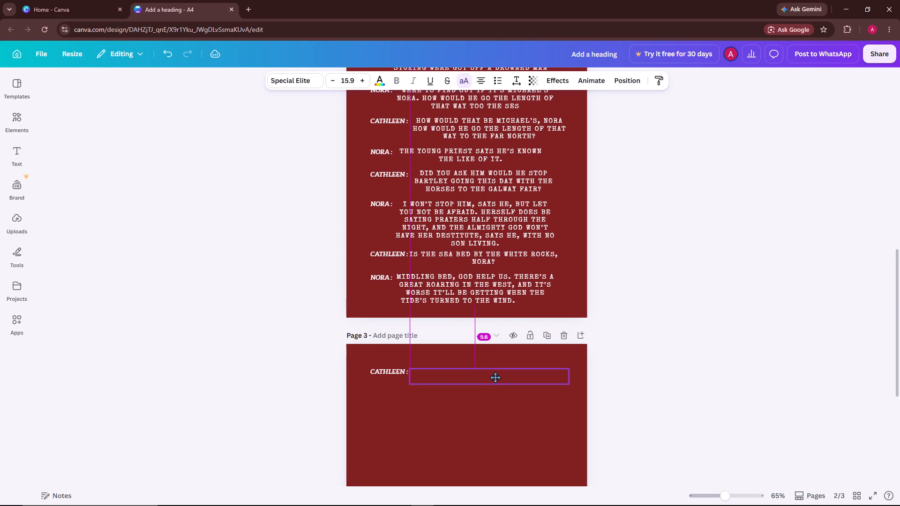
drag(495, 377, 495, 374)
drag(490, 370, 490, 373)
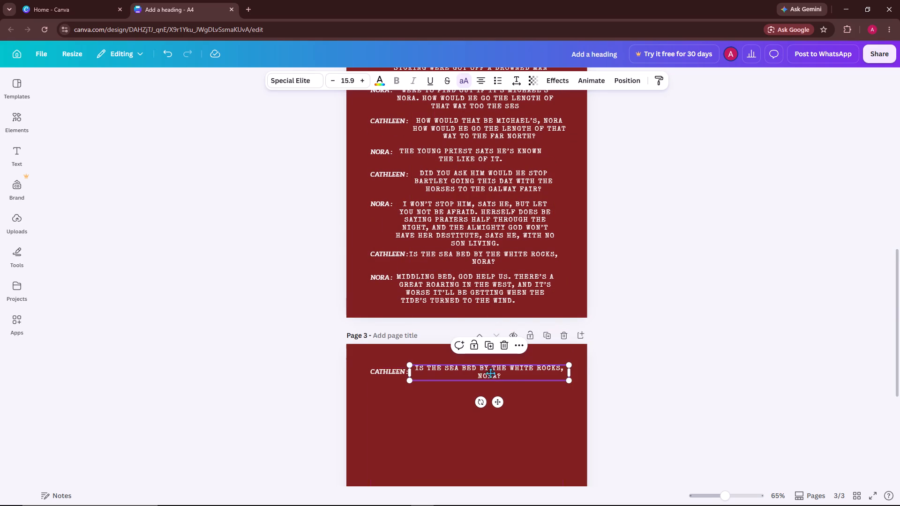
drag(490, 373, 490, 374)
Replace the copied text beside page 3's CATHLEEN label with "may be she'd wake up on us,".
click(488, 371)
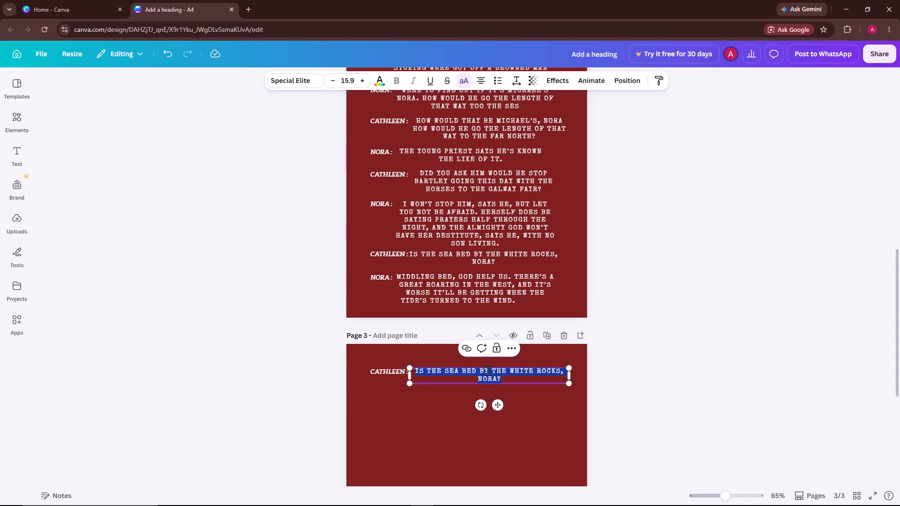
key(BackSpace)
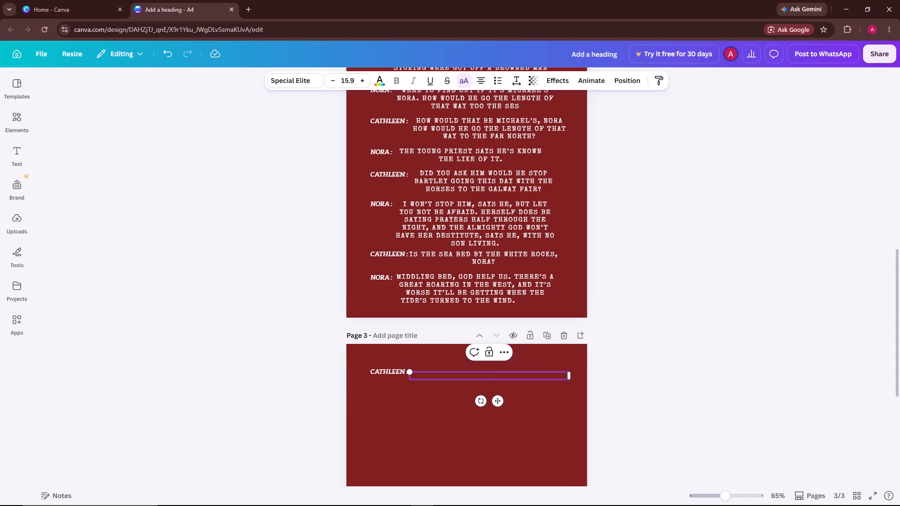
key(m)
text(ay)
key(space)
text(be)
key(space)
text(she)
text('d)
key(space)
key(w)
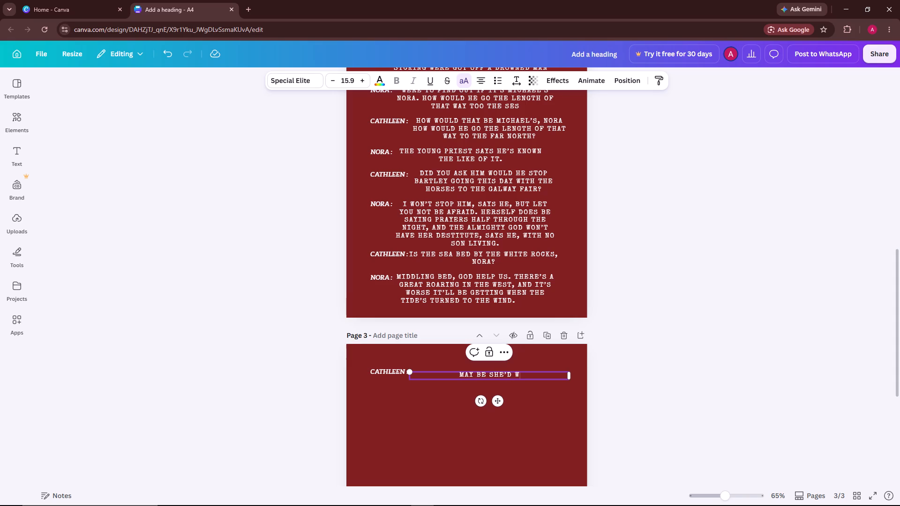
text(ake)
key(space)
text(up)
key(space)
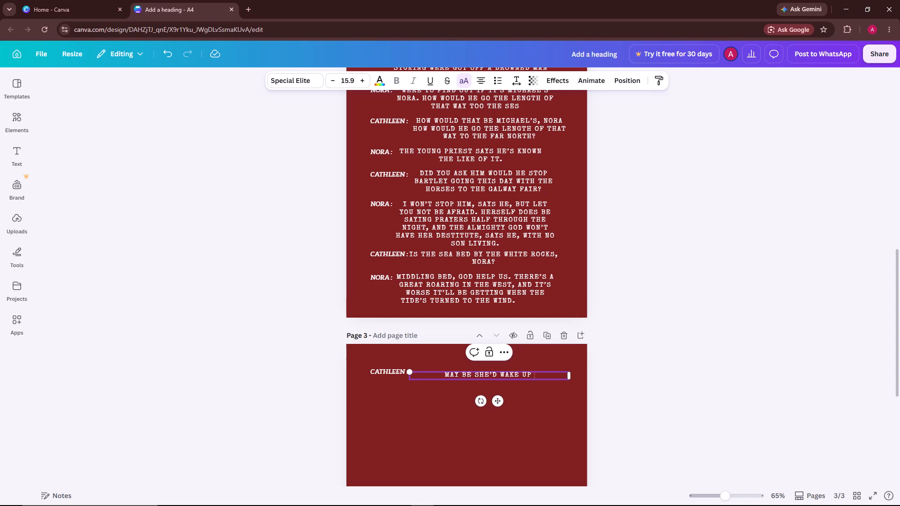
text(on us)
key(space)
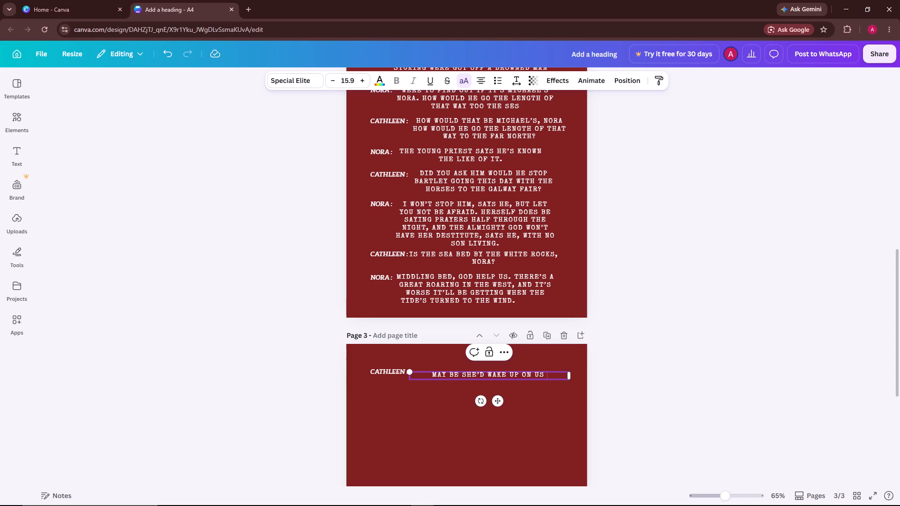
key(BackSpace)
text(,)
key(space)
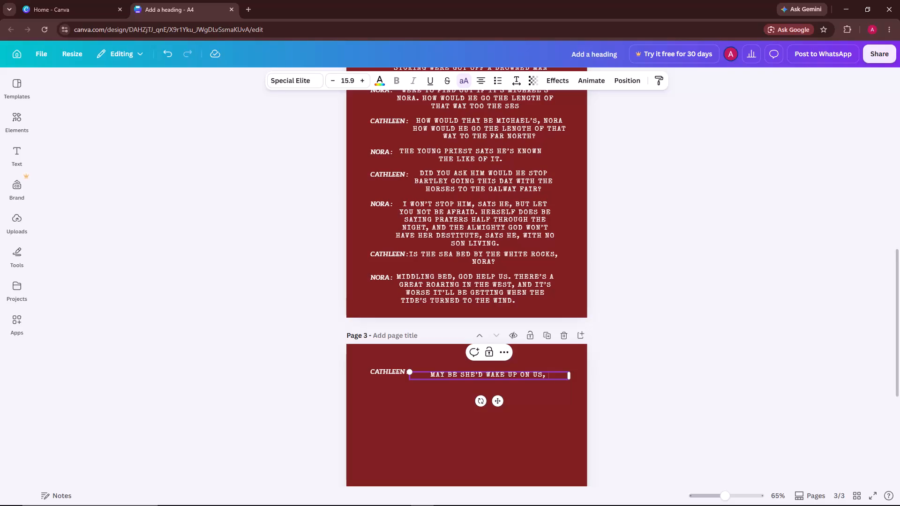
Complete Cathleen's line on page 3 by adding "and come in before we'd done." after "may be she'd wake up on us,".
text(and)
key(space)
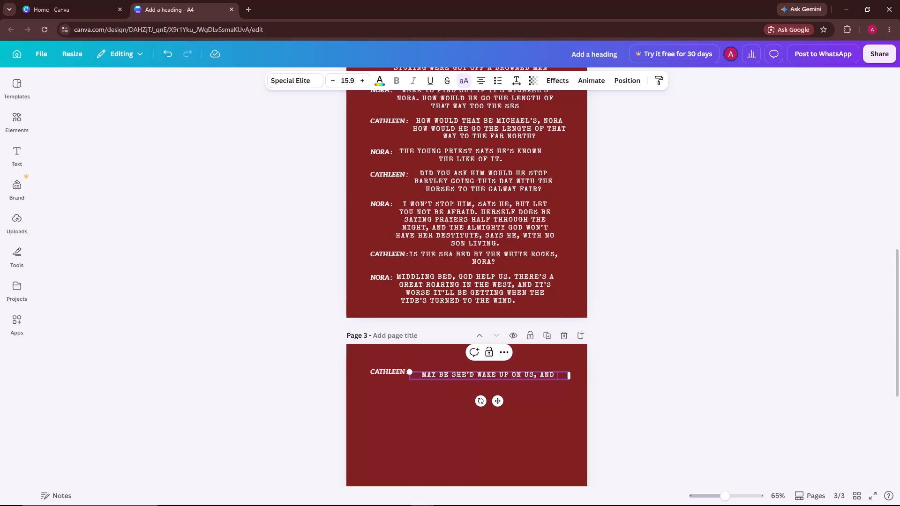
text(come)
key(space)
text(in)
key(space)
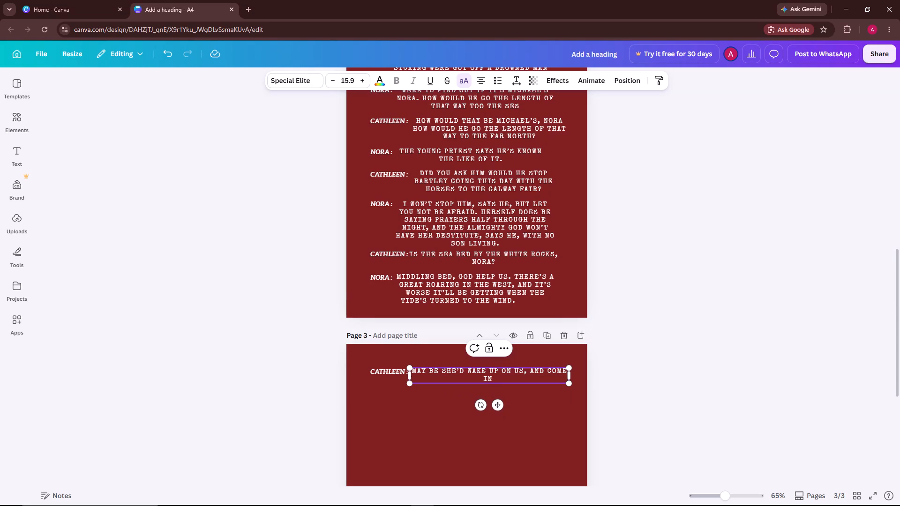
text(before)
key(space)
text(we)
text('d)
key(space)
text(done)
key(period)
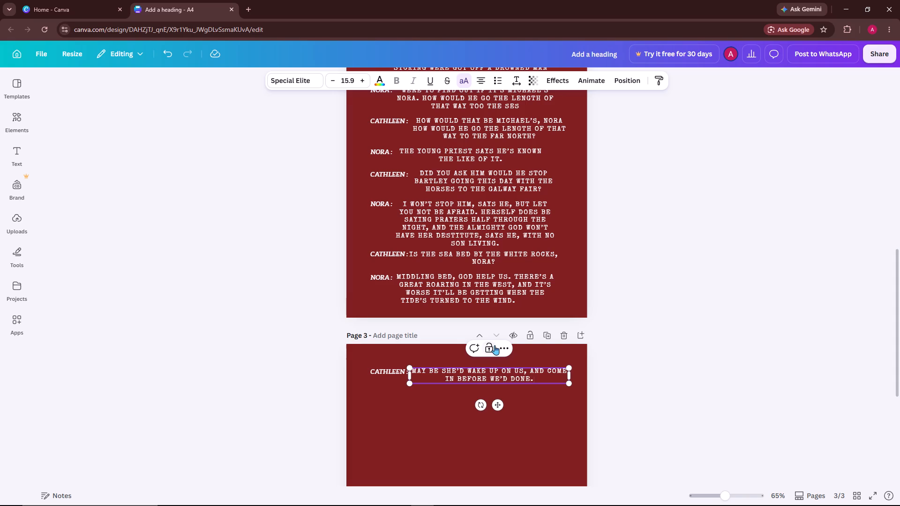
click(451, 431)
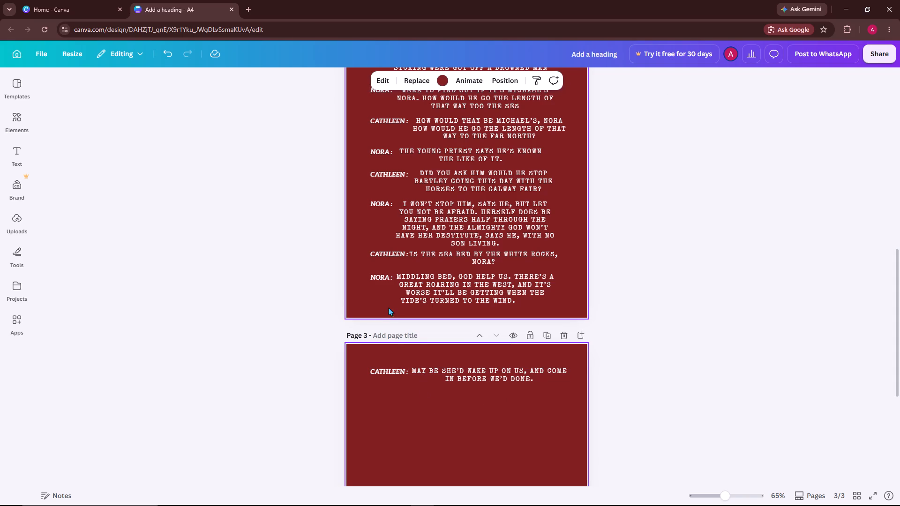
Duplicate the last NORA label from page 2 and place the copy on page 3, below the CATHLEEN label near the left margin.
click(375, 276)
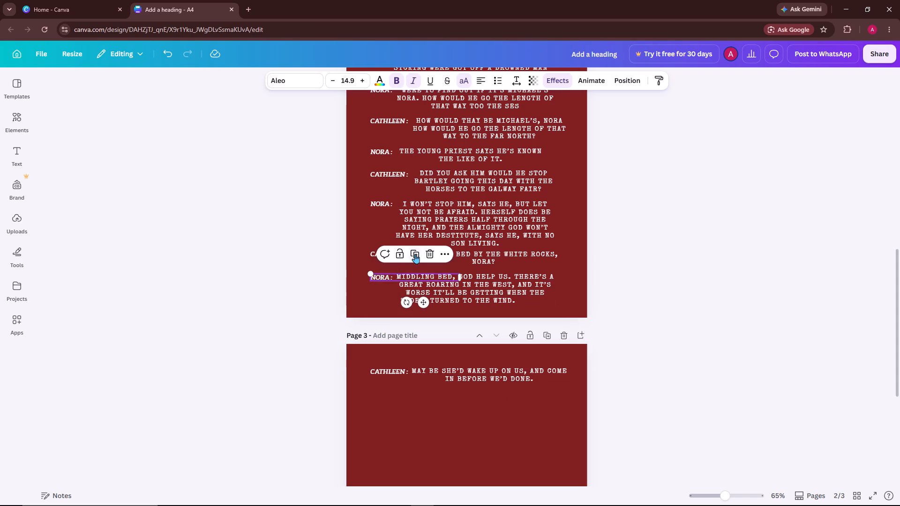
click(415, 254)
drag(409, 283, 396, 398)
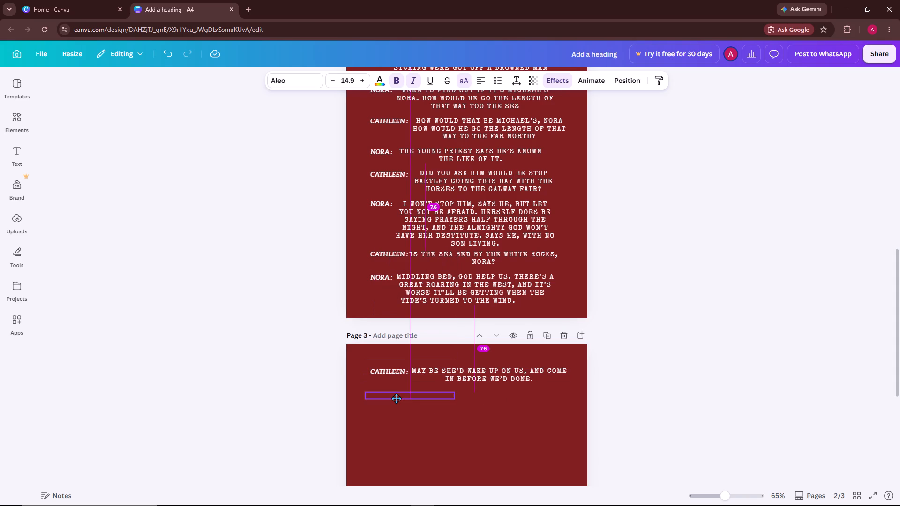
drag(396, 398, 398, 394)
drag(398, 394, 398, 393)
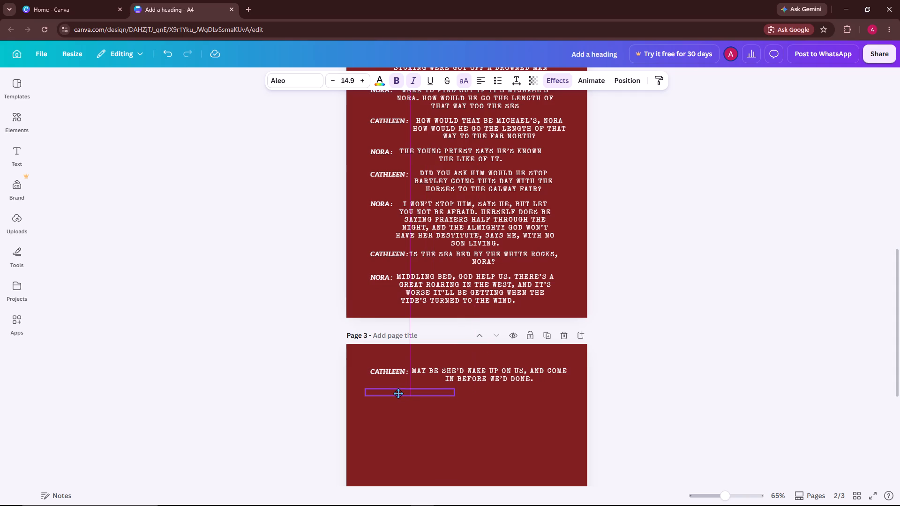
drag(398, 393, 407, 394)
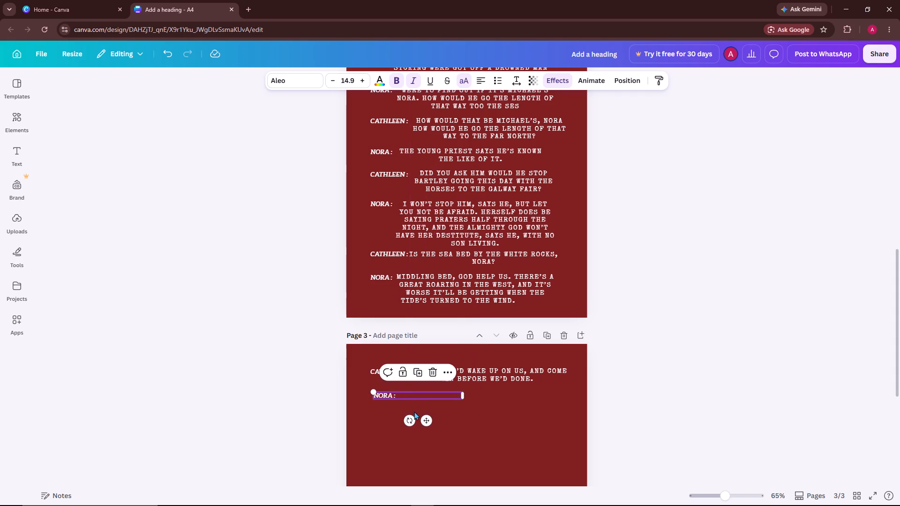
click(488, 400)
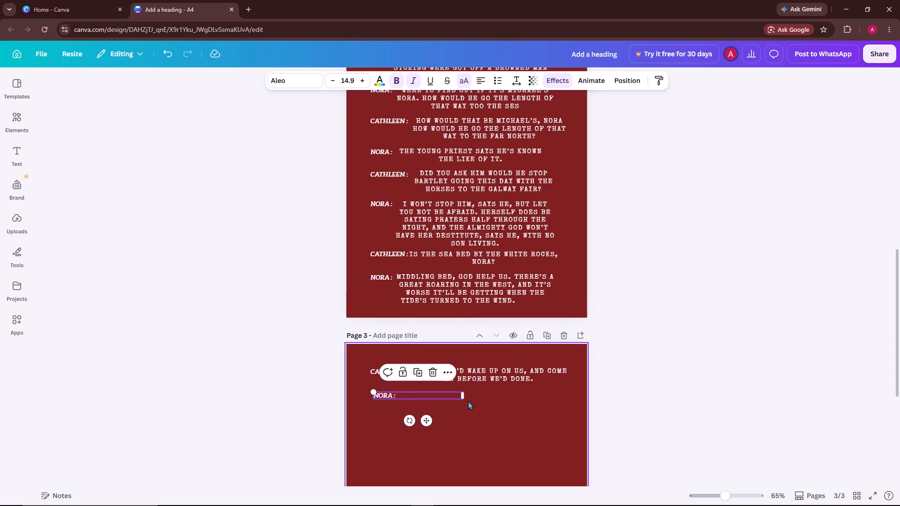
Duplicate Cathleen's dialogue text on page 3 and place the copy beside the NORA label.
click(446, 381)
click(492, 348)
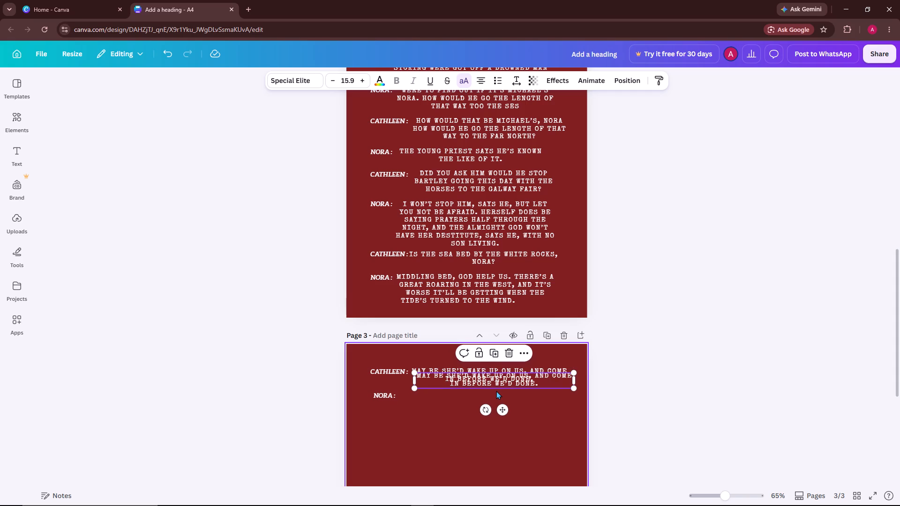
drag(438, 385, 438, 389)
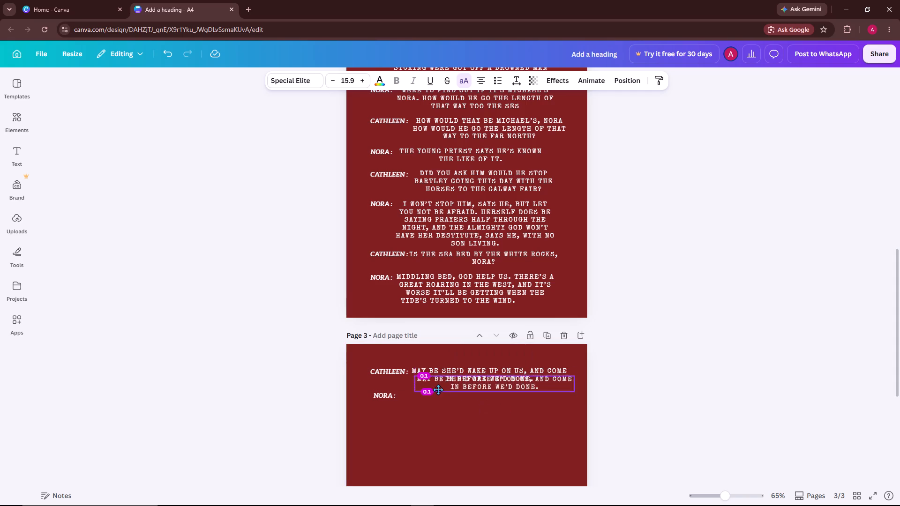
drag(438, 389, 427, 406)
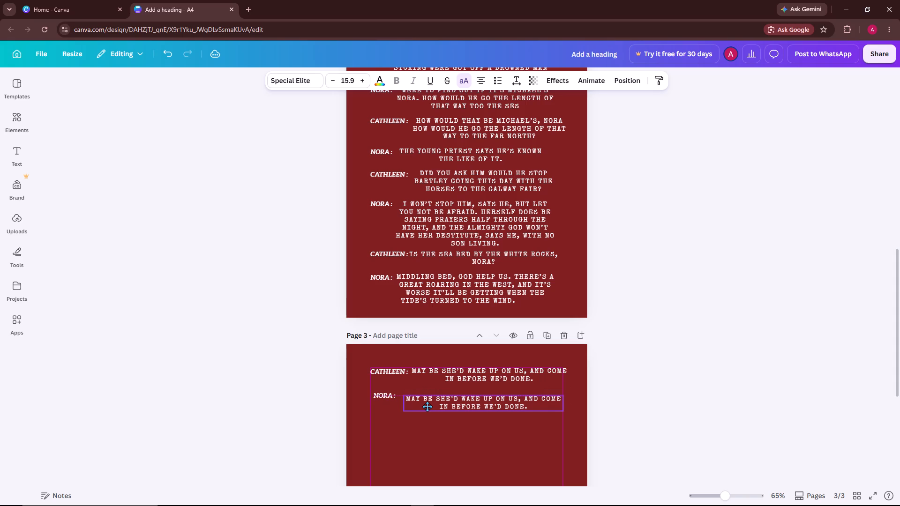
drag(427, 406, 427, 404)
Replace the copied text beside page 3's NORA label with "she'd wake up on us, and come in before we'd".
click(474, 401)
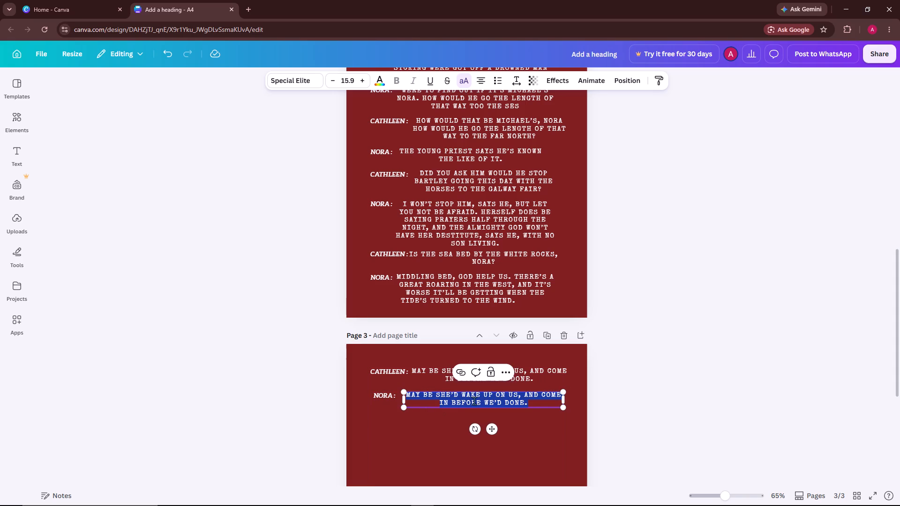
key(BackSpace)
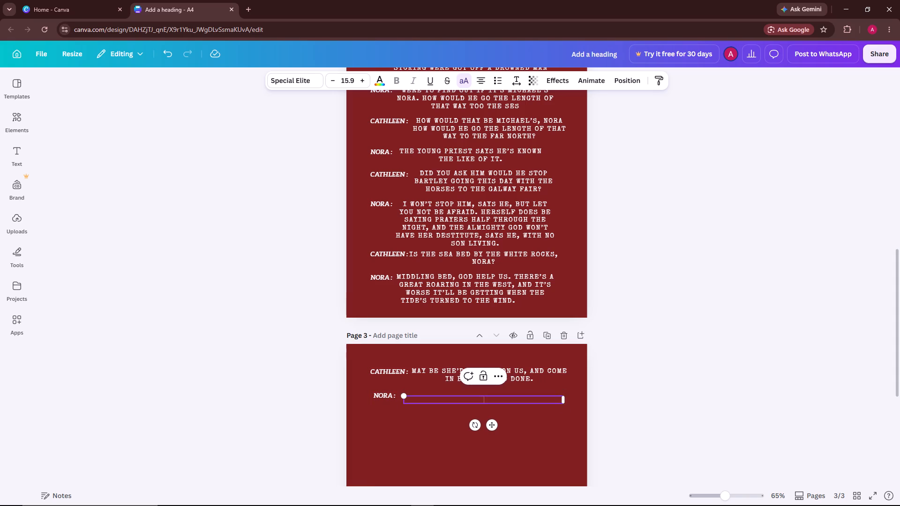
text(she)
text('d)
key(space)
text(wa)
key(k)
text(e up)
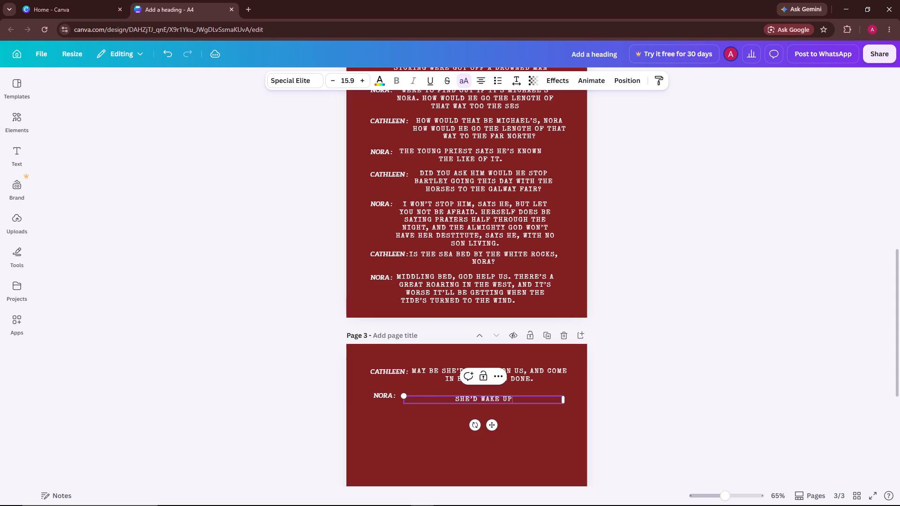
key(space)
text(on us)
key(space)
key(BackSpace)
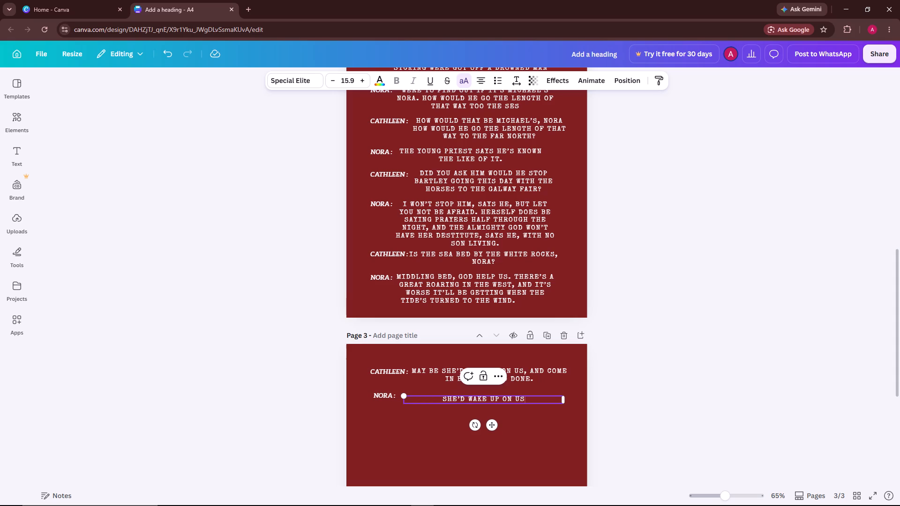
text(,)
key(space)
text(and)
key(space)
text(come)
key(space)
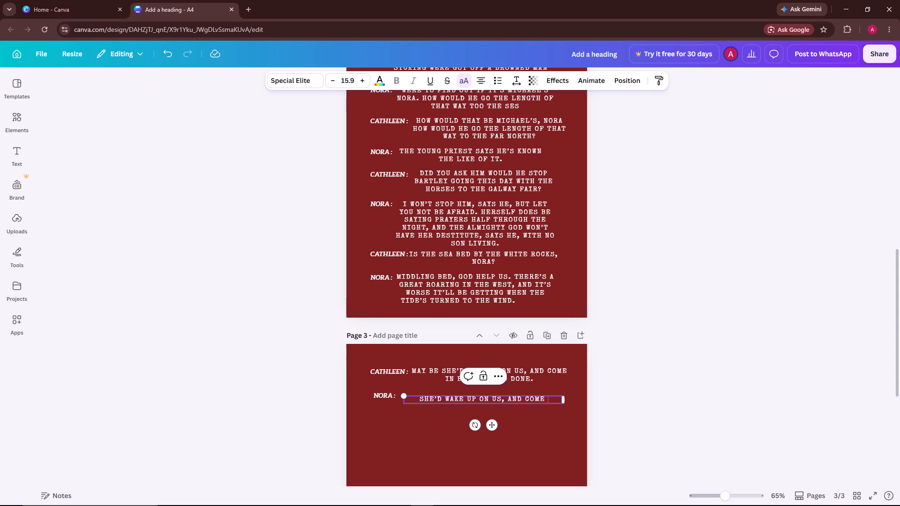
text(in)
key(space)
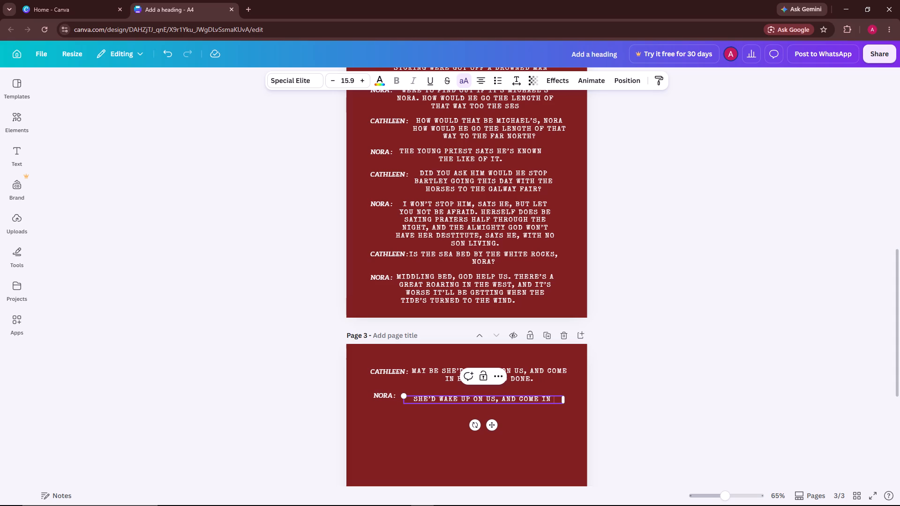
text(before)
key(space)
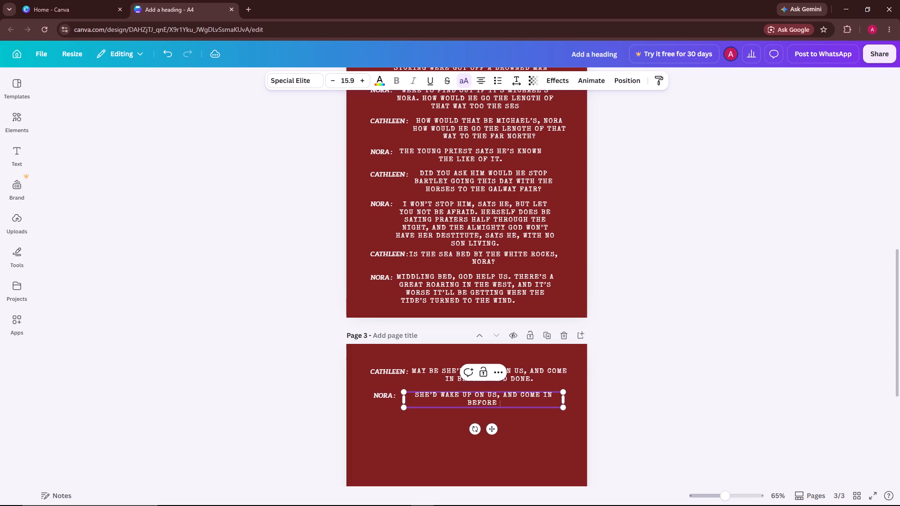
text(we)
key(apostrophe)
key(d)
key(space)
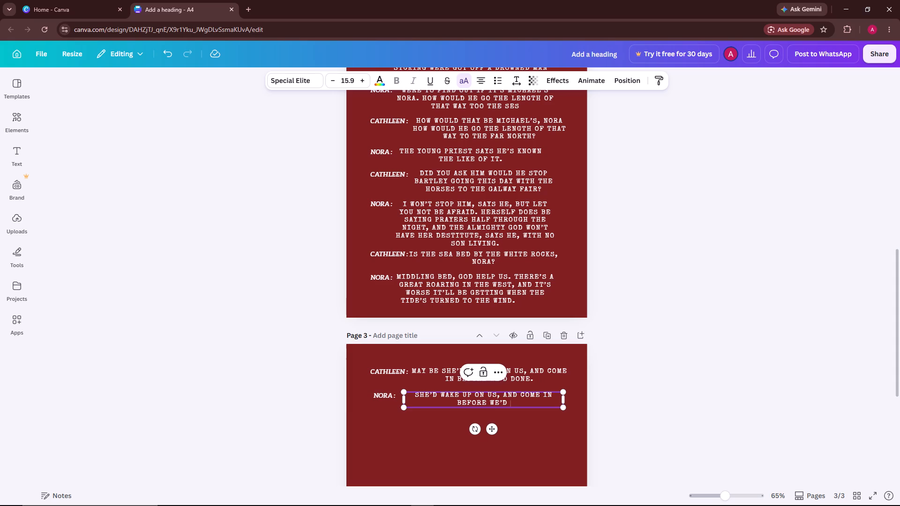
Rewrite the text beside page 3's NORA label as "she's moving about on the bed.".
key(BackSpace)
key(BackSpace)
key(BackSpace)
key(BackSpace)
key(BackSpace)
key(BackSpace)
key(BackSpace)
key(BackSpace)
key(BackSpace)
key(BackSpace)
key(BackSpace)
key(BackSpace)
key(BackSpace)
key(BackSpace)
key(BackSpace)
key(BackSpace)
key(BackSpace)
key(BackSpace)
key(BackSpace)
key(BackSpace)
key(BackSpace)
key(BackSpace)
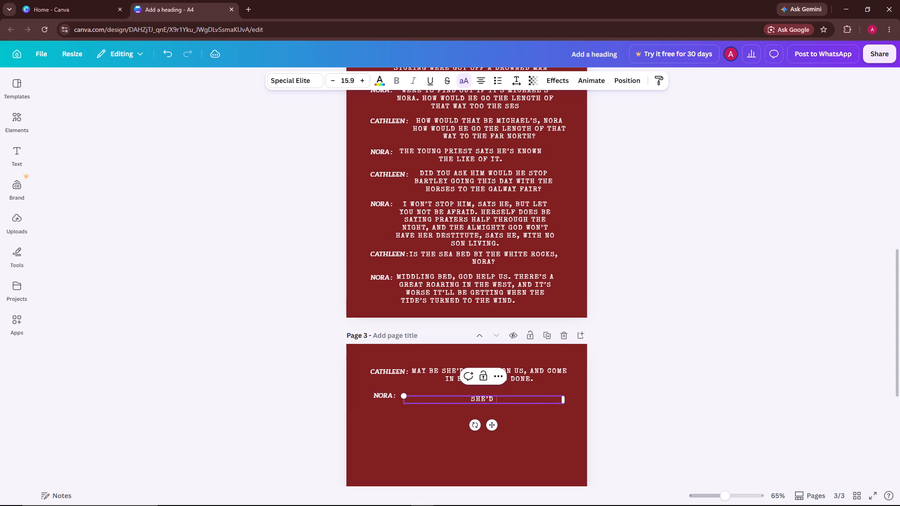
key(BackSpace)
key(BackSpace)
key(s)
key(space)
text(moving)
key(space)
text(about)
key(space)
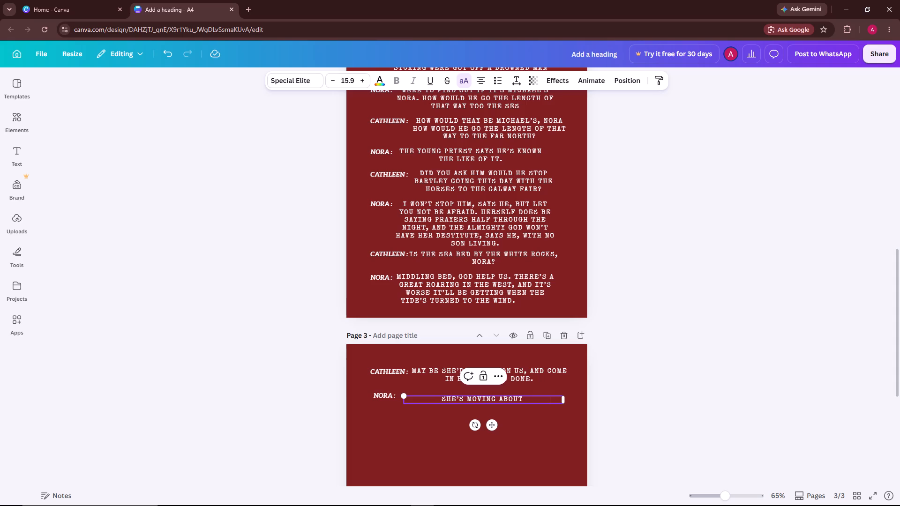
text(on the)
key(space)
text(bed)
text(.)
key(space)
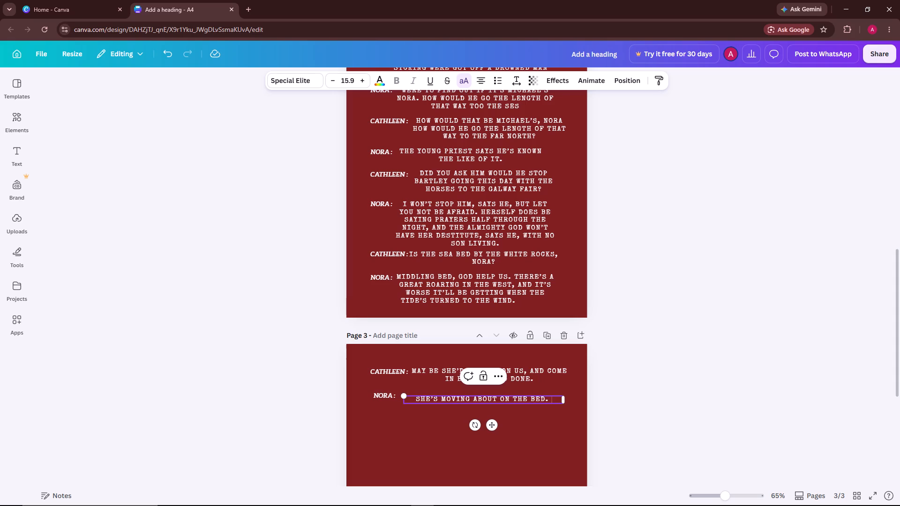
Add "she'll be coming in a minute." after "she's moving about on the bed." in Nora's dialogue on page 3.
text(sh)
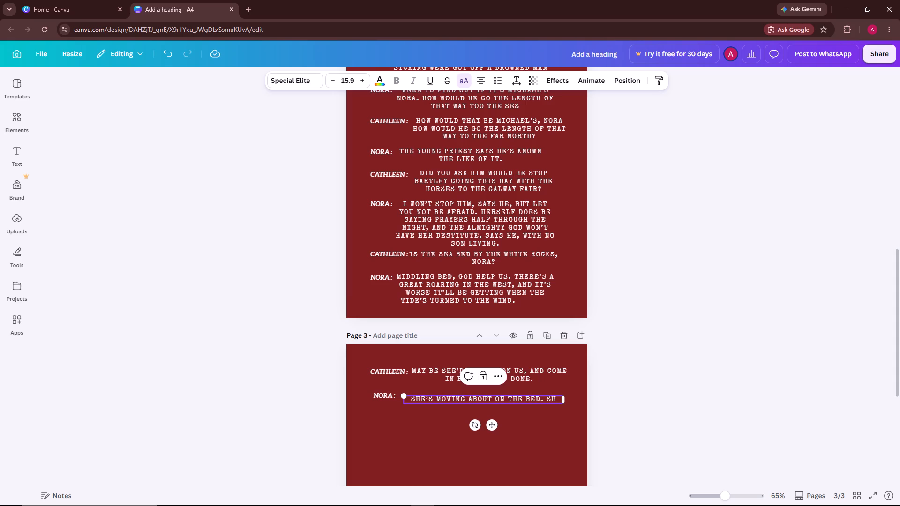
text(ell)
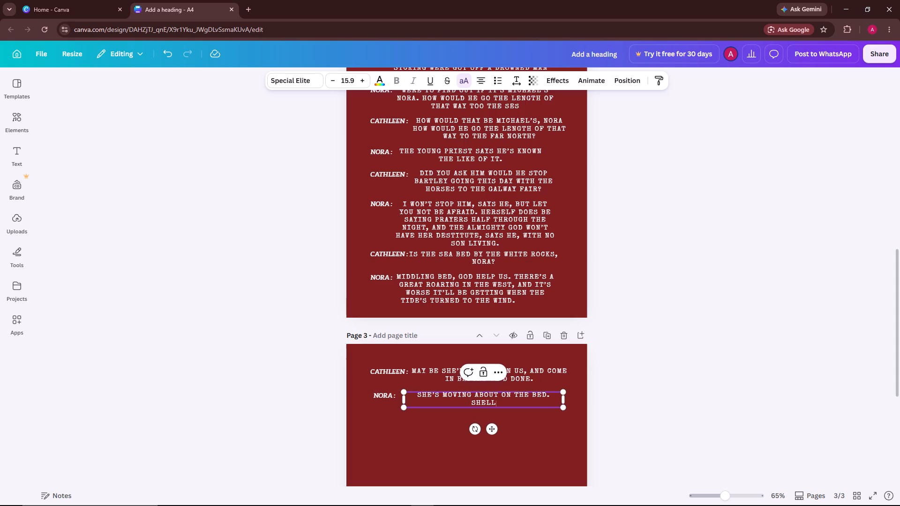
key(BackSpace)
key(BackSpace)
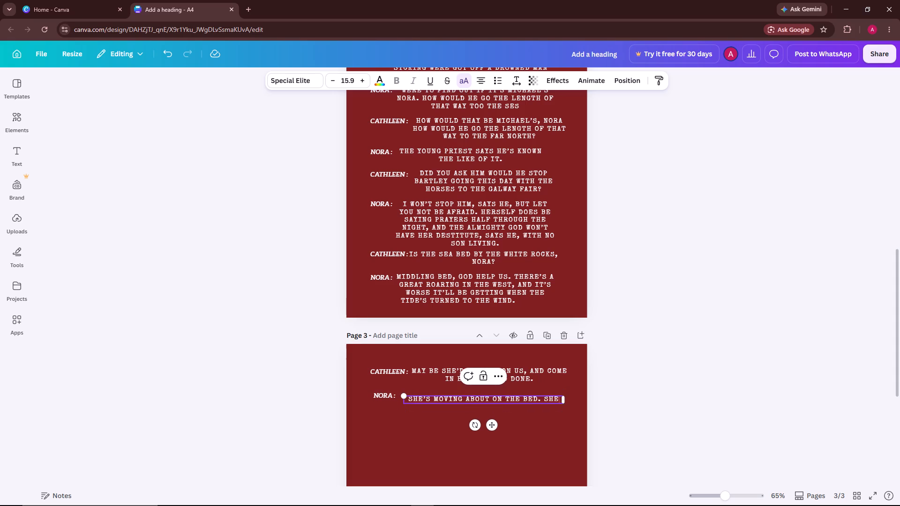
key(apostrophe)
text(ll)
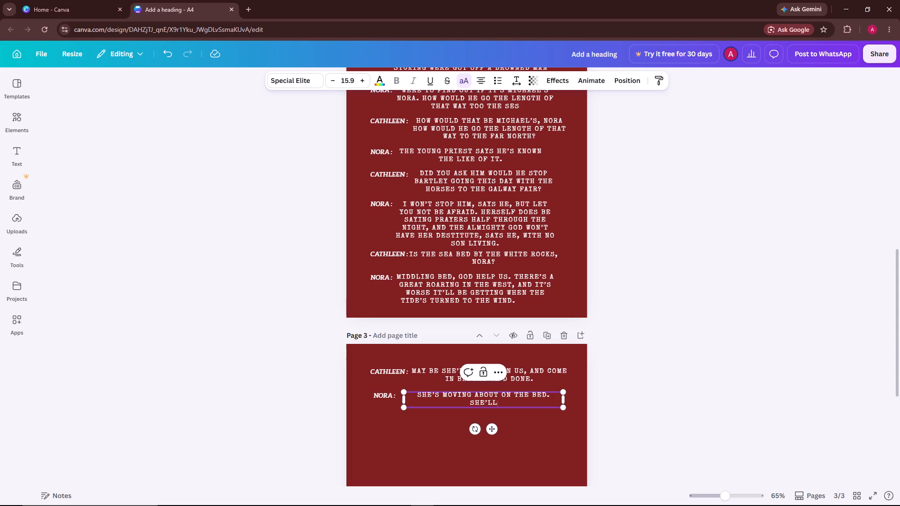
key(space)
text(be)
key(space)
text(coming)
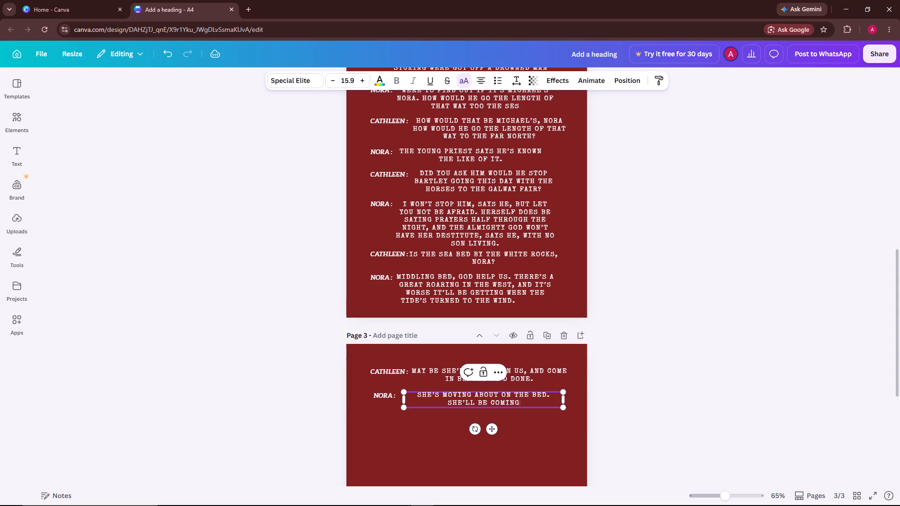
key(space)
text(in)
key(space)
text(a)
key(space)
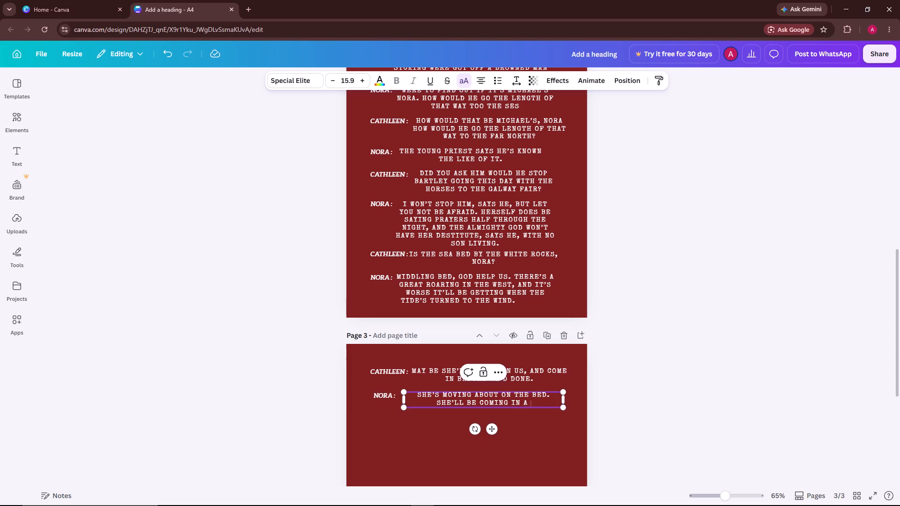
text(minute)
key(period)
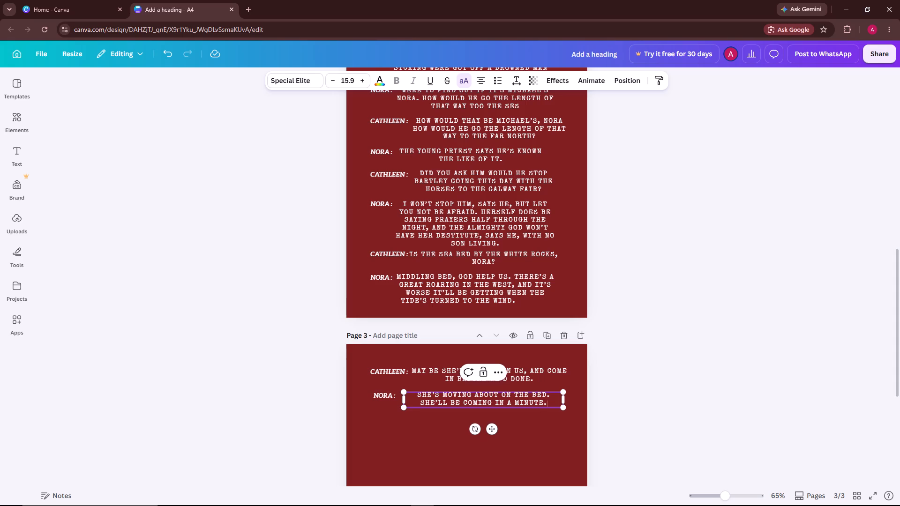
click(405, 446)
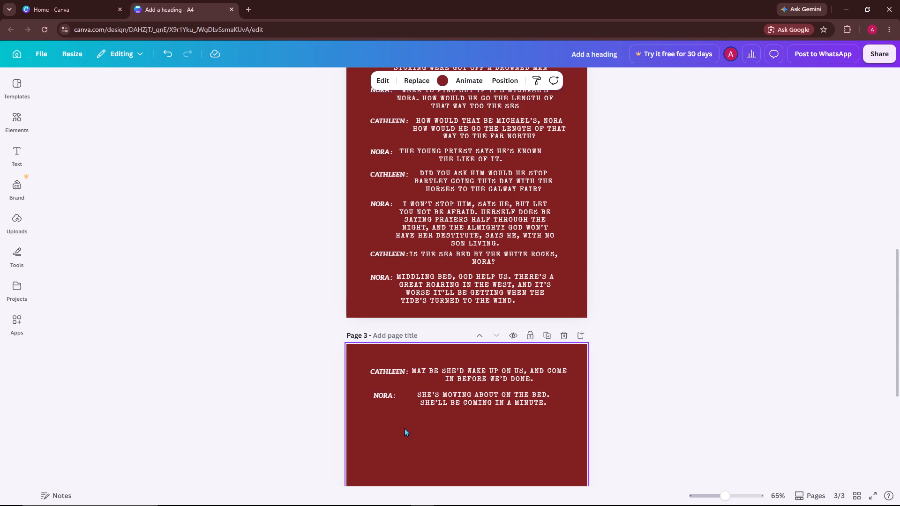
Duplicate the CATHLEEN label on page 3 and place the copy below the NORA label, aligned with the first CATHLEEN label.
click(394, 371)
click(419, 347)
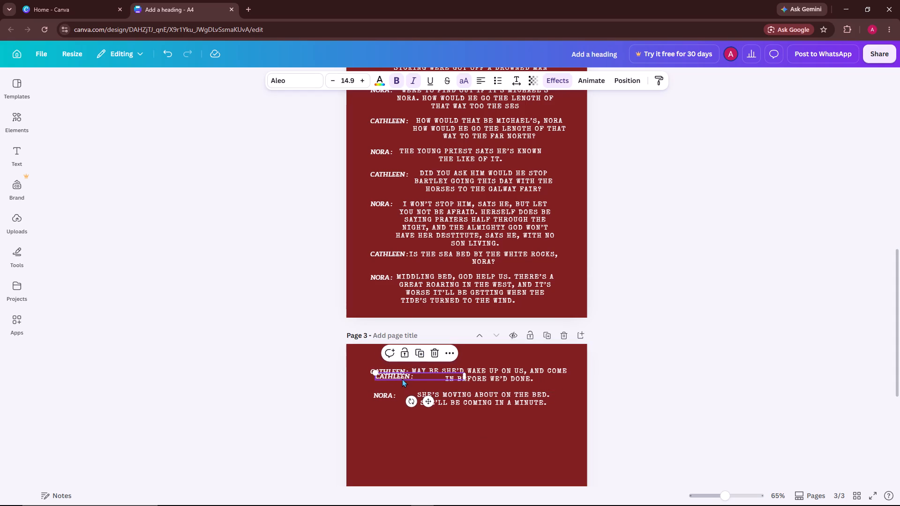
drag(402, 377, 396, 416)
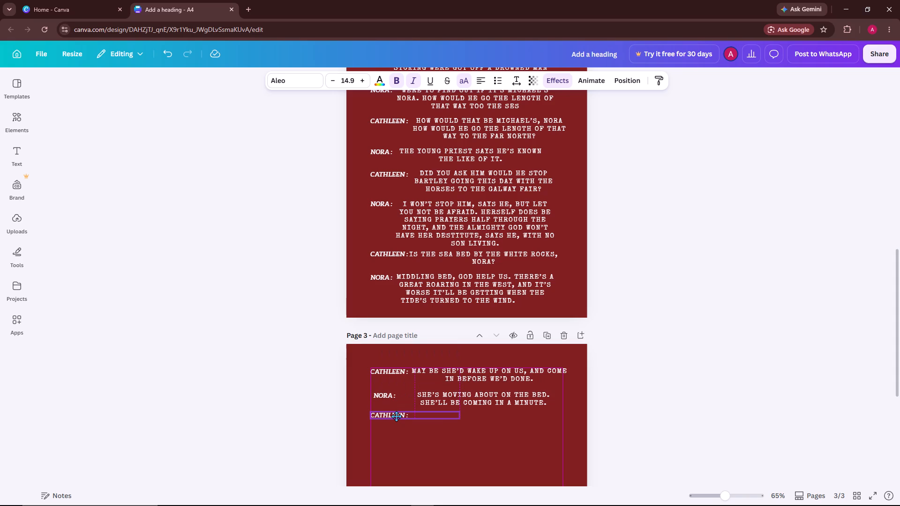
drag(396, 416, 395, 420)
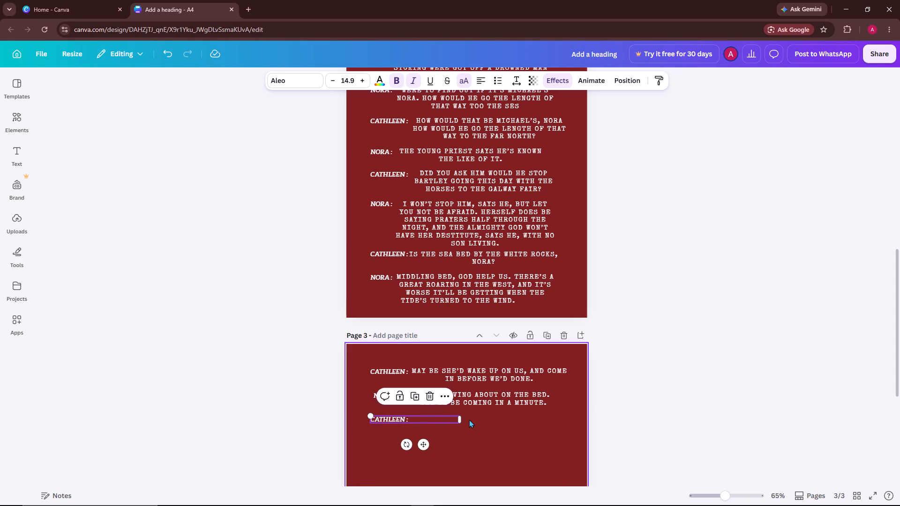
Duplicate Nora's dialogue text on page 3 and place the copy beside the lower CATHLEEN label.
click(470, 419)
click(470, 403)
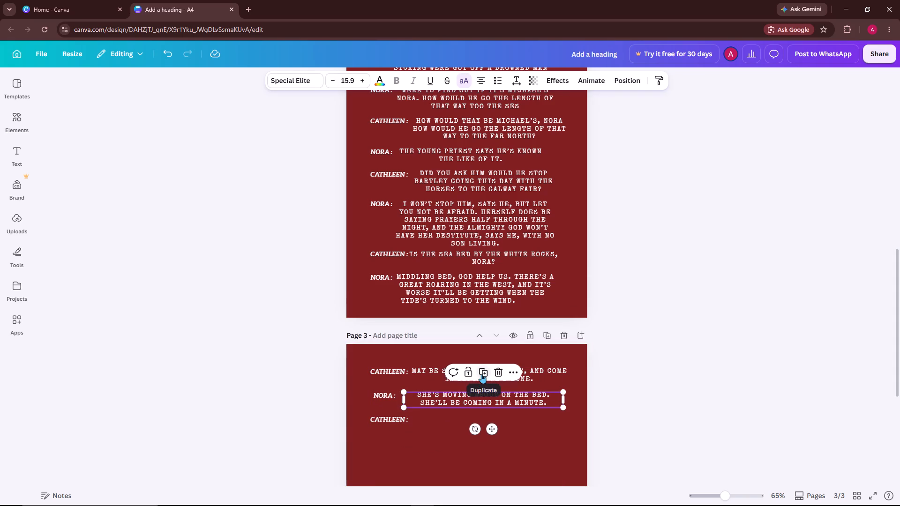
click(481, 374)
drag(476, 406, 477, 431)
Replace the copied text beside the lower CATHLEEN label on page 3 with "give me the ladder,".
click(476, 427)
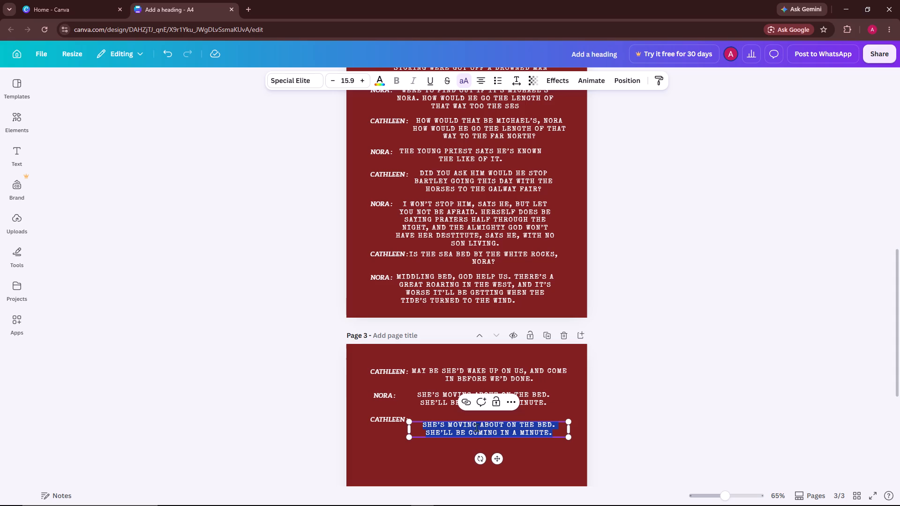
key(BackSpace)
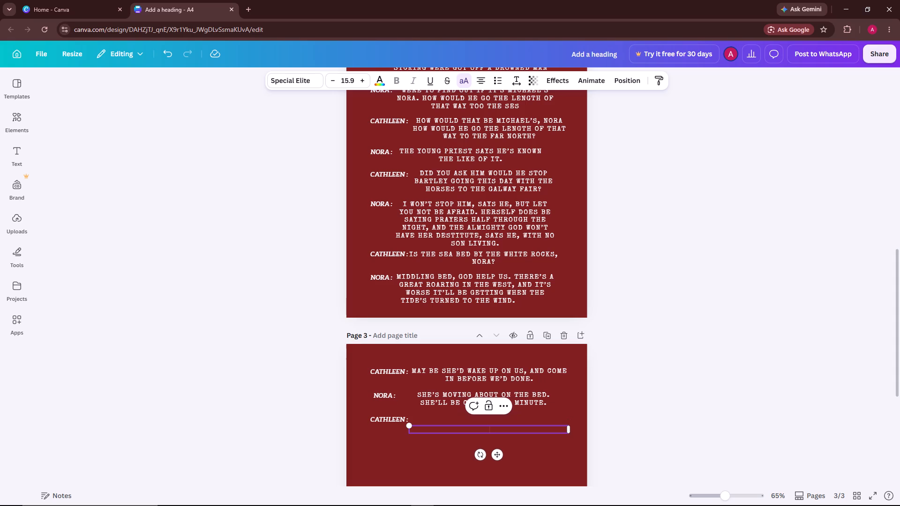
text(giv)
text(e me)
key(space)
text(the ladder)
text(,)
key(space)
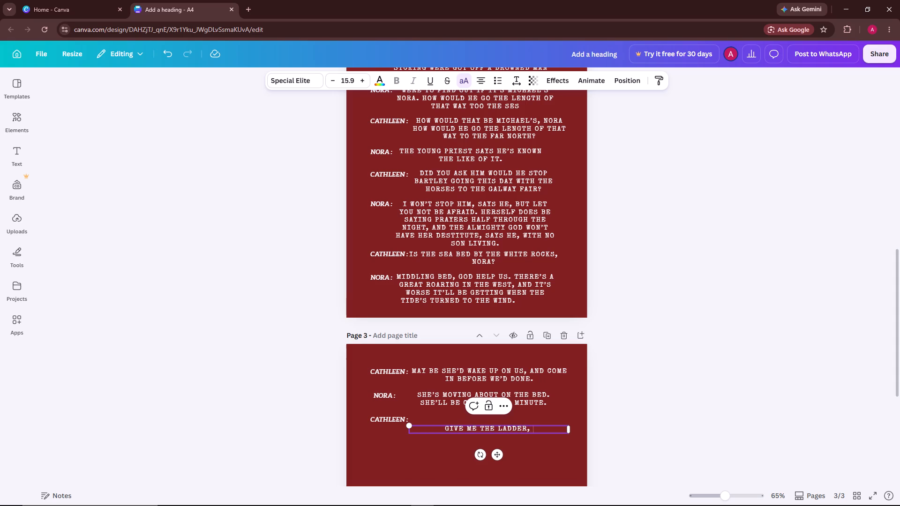
Continue Cathleen's second line on page 3 with "and i'll put them up in the truf-loft.".
text(and)
key(space)
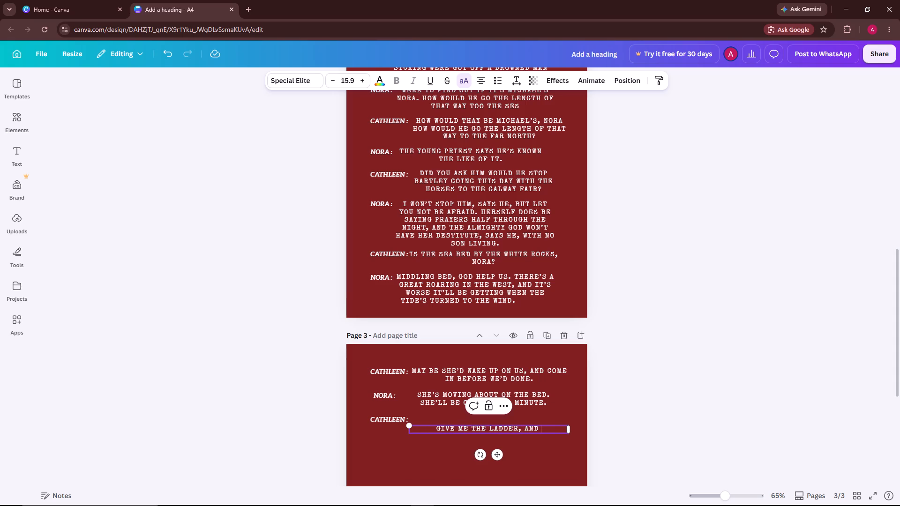
text(i'll)
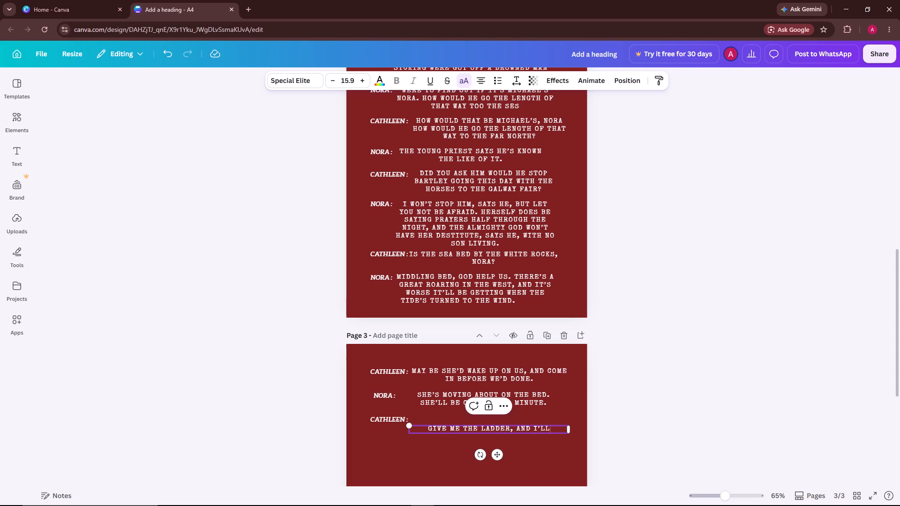
key(space)
text(pi)
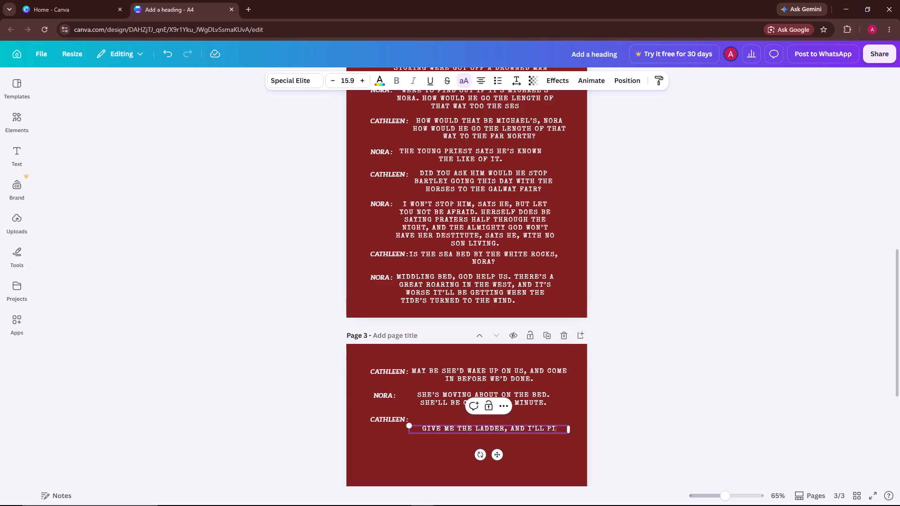
key(BackSpace)
text(ut)
key(space)
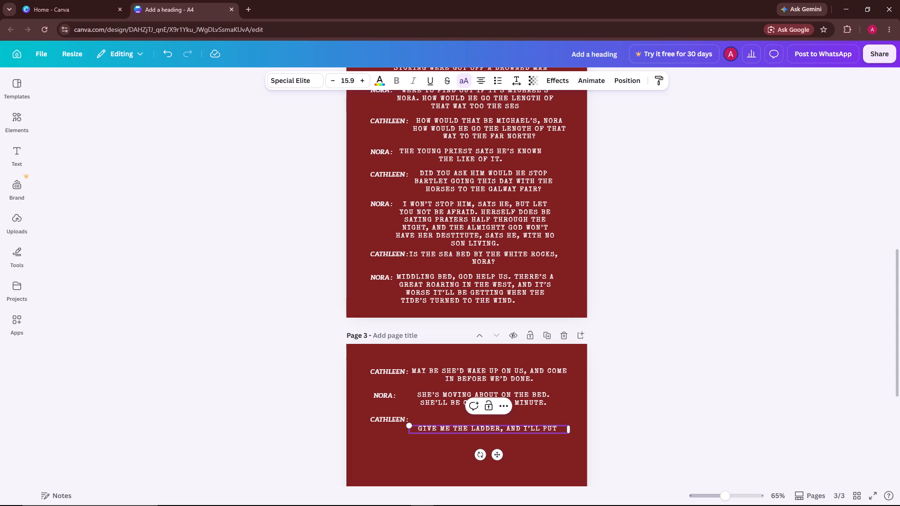
text(them)
key(space)
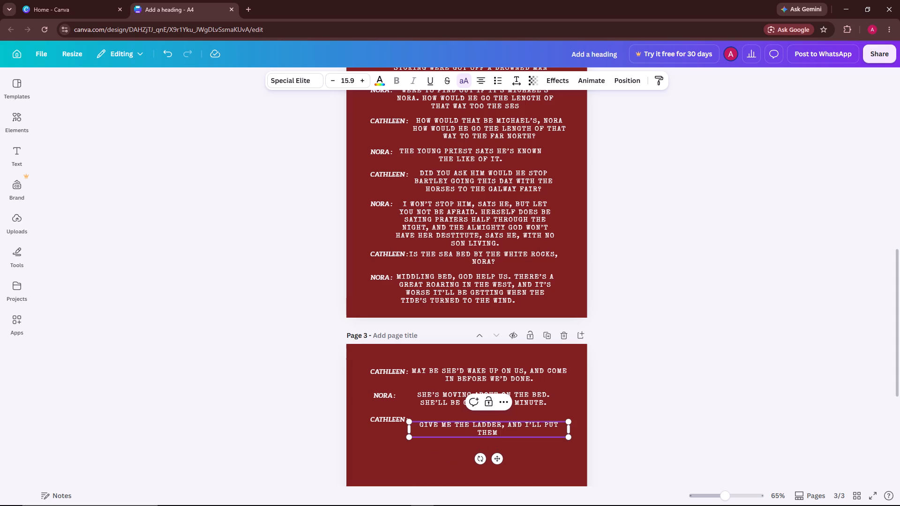
text(up)
key(space)
text(in)
key(space)
text(the)
key(space)
text(truf)
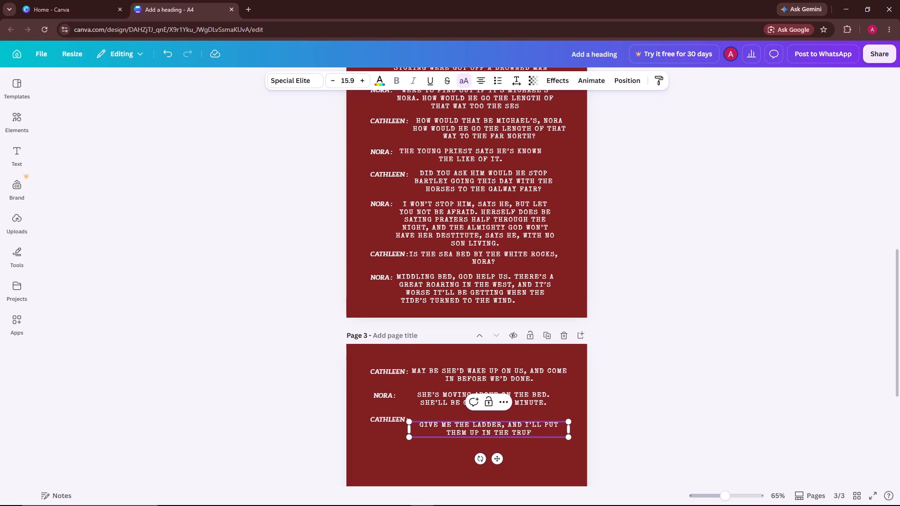
key(minus)
text(lo)
text(ft)
key(period)
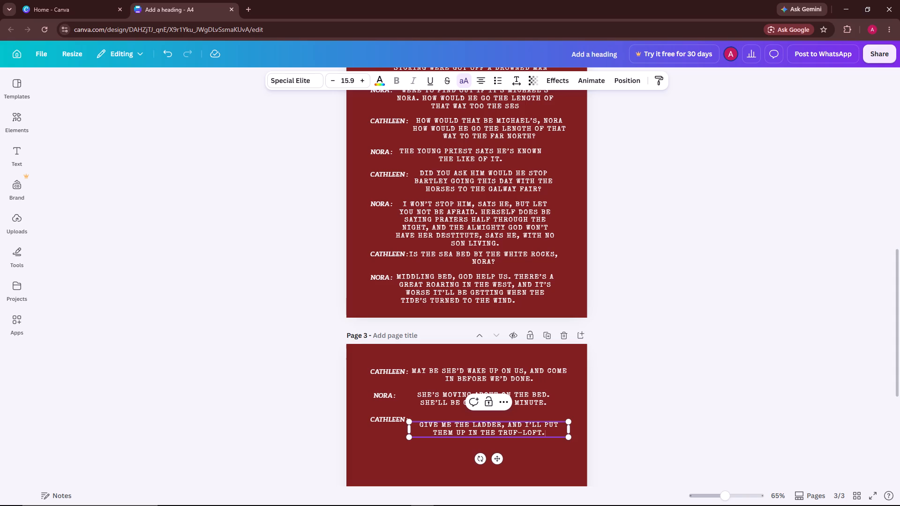
Replace the full stop after "truf-loft" in Cathleen's second line on page 3 with "., the way she won't know".
key(BackSpace)
text(.,)
key(space)
text(the)
key(space)
text(way)
key(space)
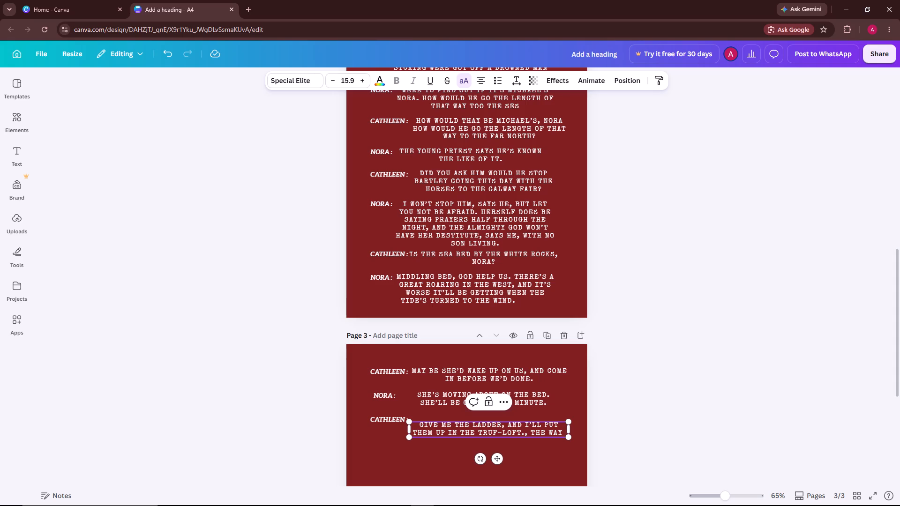
text(she)
key(space)
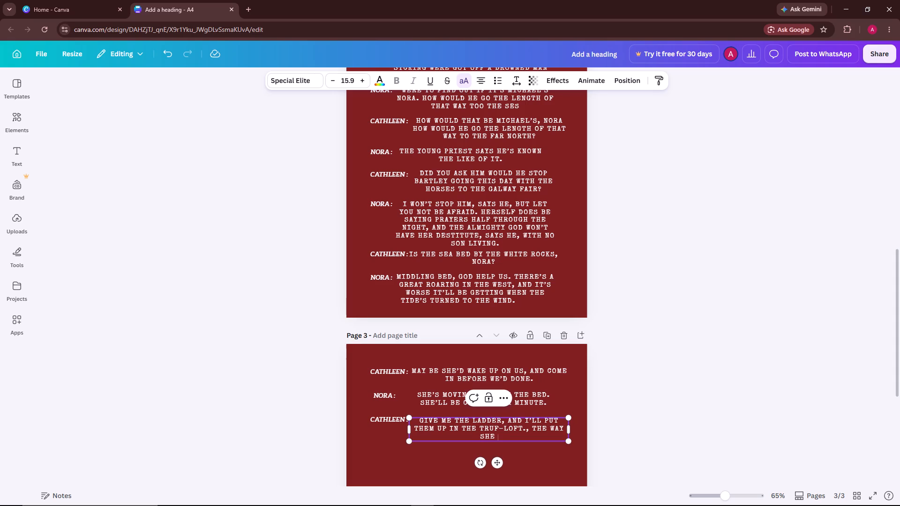
text(won't)
key(space)
text(know)
Continue Cathleen's ladder line on page 3 with "of them at all,".
key(space)
text(of)
key(space)
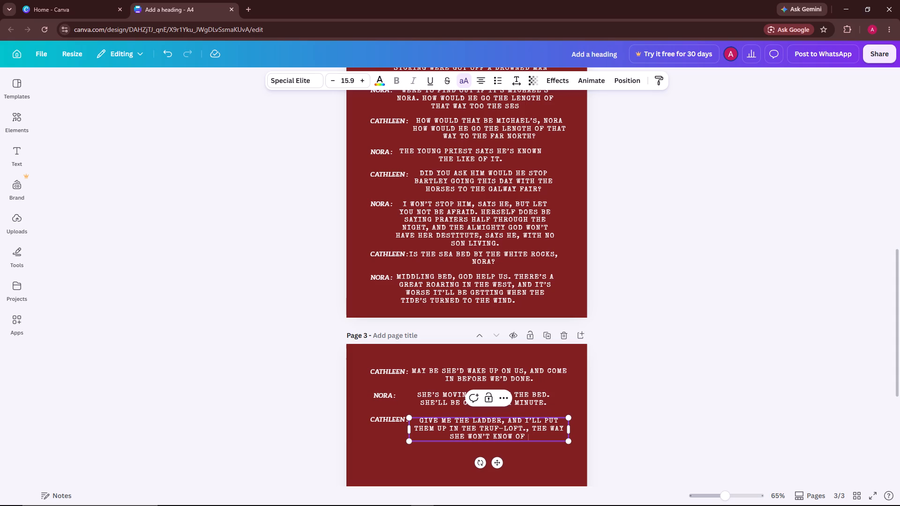
text(them)
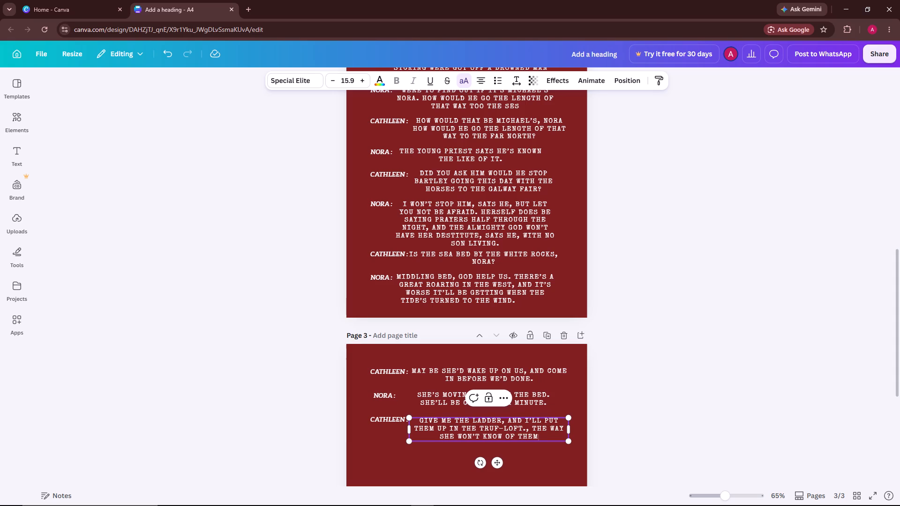
key(space)
text(at all)
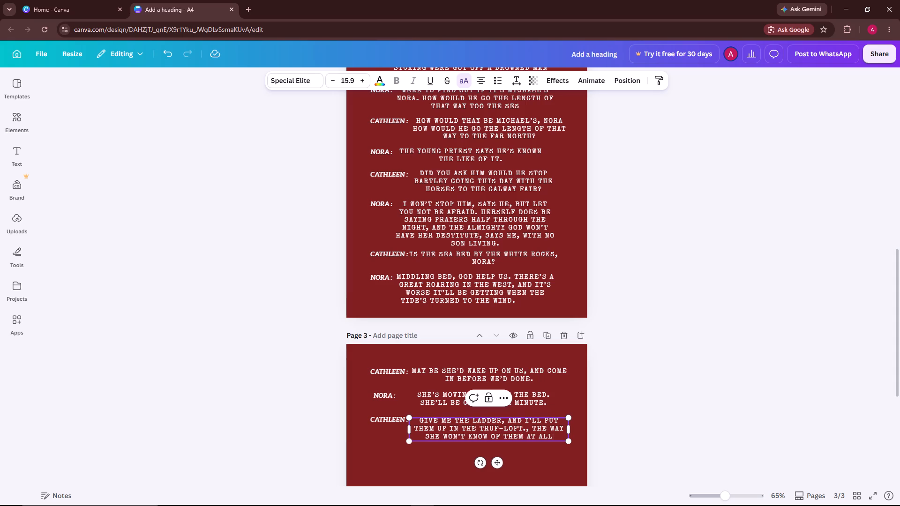
text(,)
key(space)
Add "and may be" after "at all," in Cathleen's ladder line on page 3.
text(and amy)
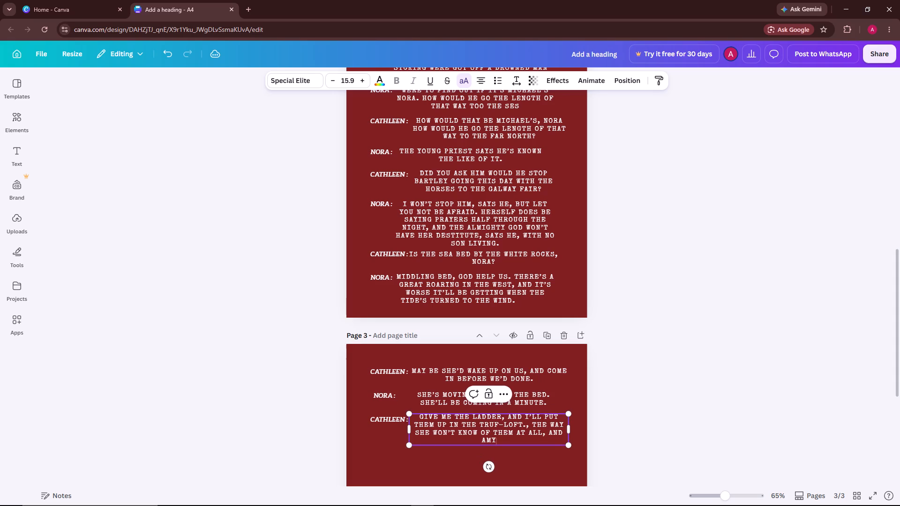
key(space)
key(BackSpace)
key(BackSpace)
key(BackSpace)
key(BackSpace)
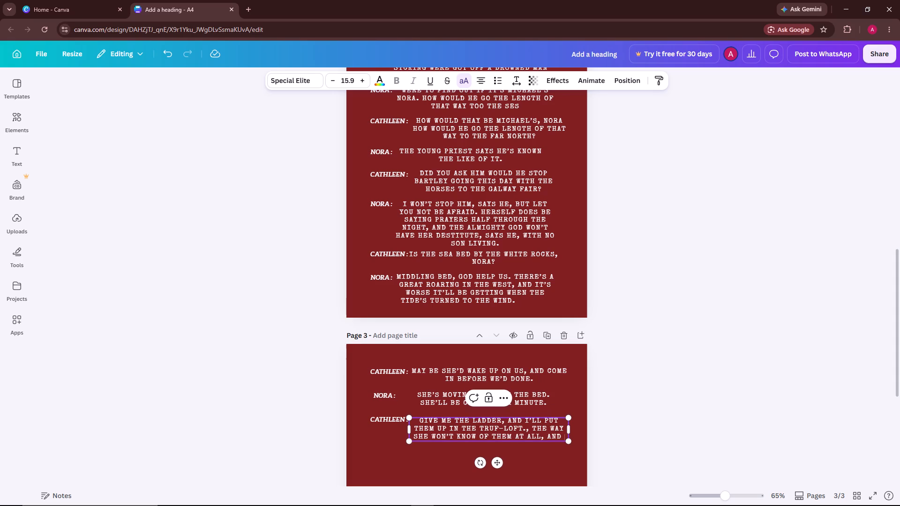
key(space)
key(BackSpace)
text(may ne)
key(space)
key(BackSpace)
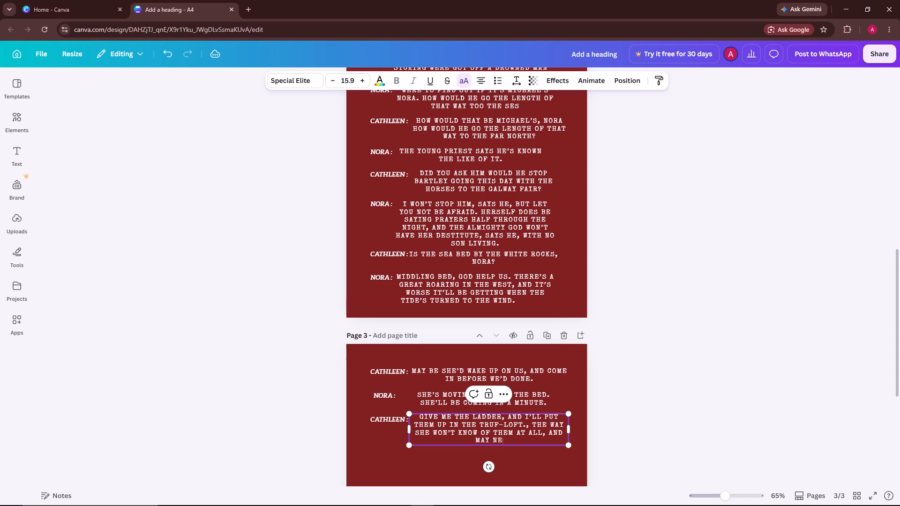
key(BackSpace)
text(be)
key(BackSpace)
key(BackSpace)
key(BackSpace)
text(b e)
key(BackSpace)
key(BackSpace)
text(e)
key(space)
Continue Cathleen's ladder line on page 3 with "when the tide turns".
text(whem)
key(BackSpace)
text(n)
key(space)
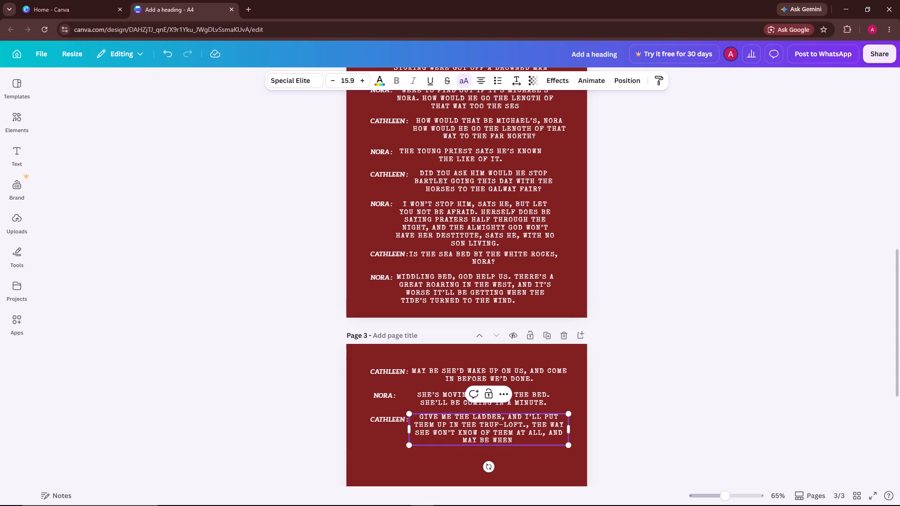
text(the)
key(space)
text(ti)
text(de)
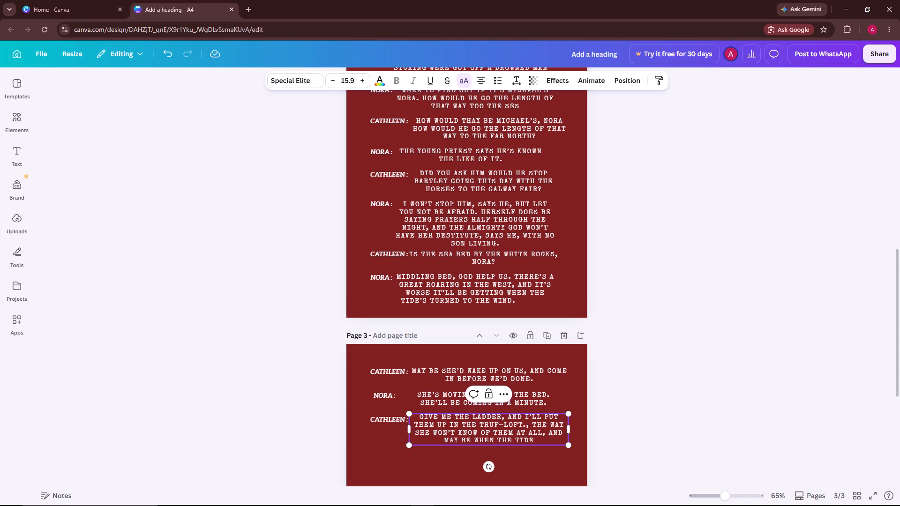
key(space)
text(tur)
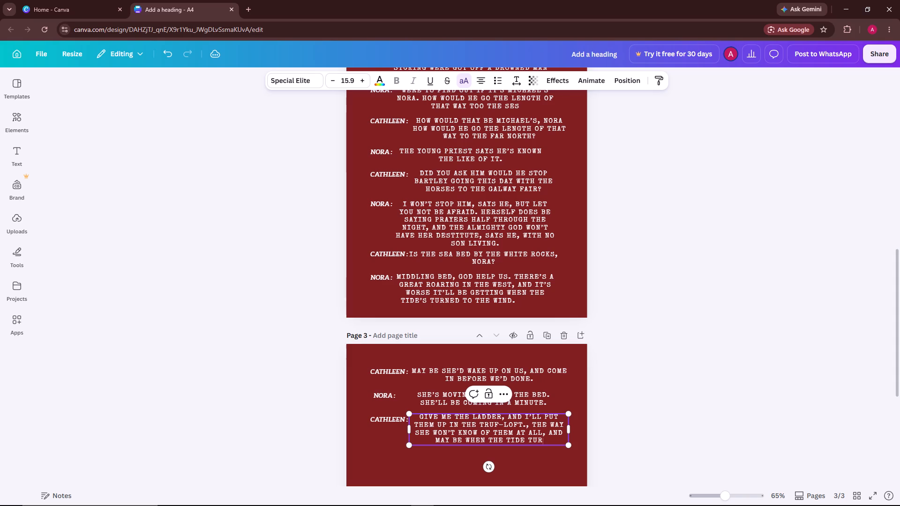
key(m)
key(BackSpace)
text(ns)
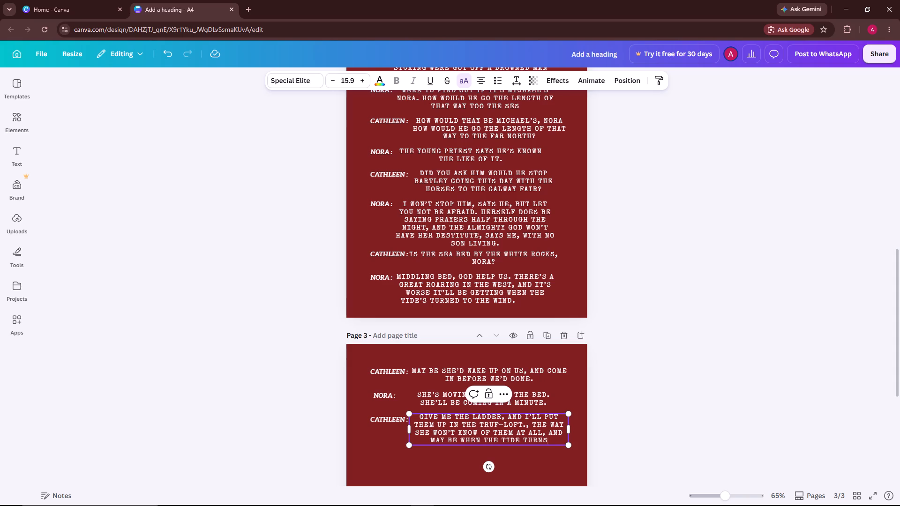
Continue Cathleen's ladder line on page 3 with "she'll be going down to see".
key(space)
text(sh)
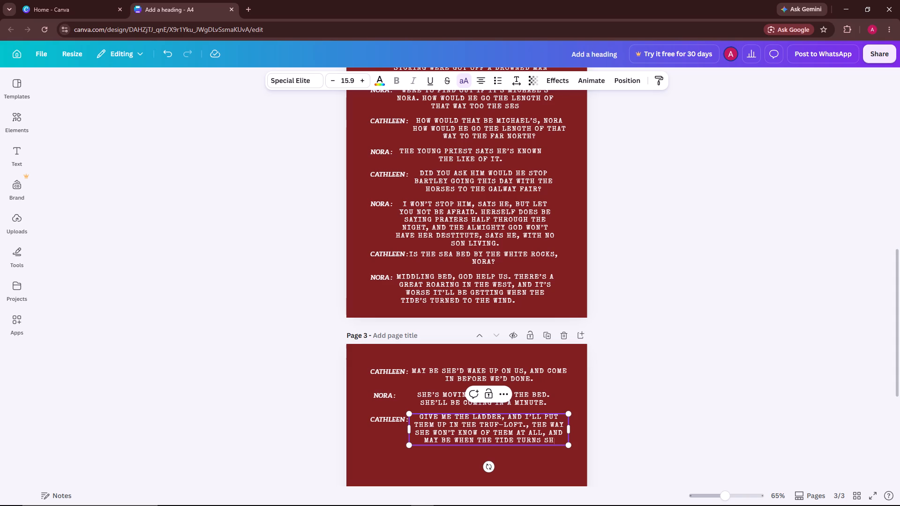
key(e)
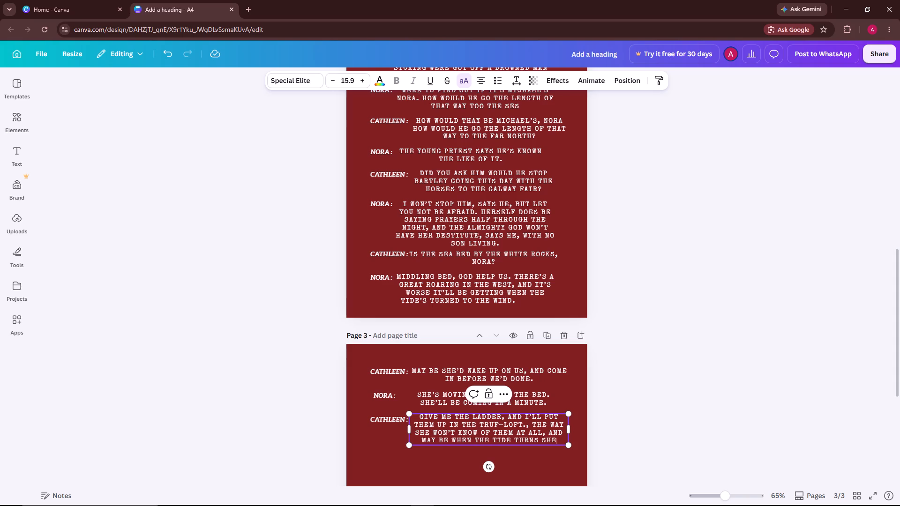
text('ll)
key(space)
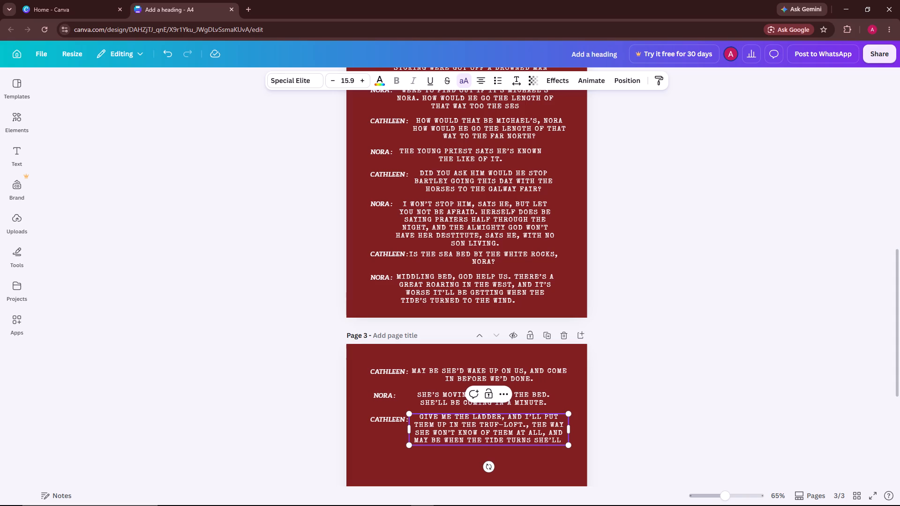
text(be going)
key(space)
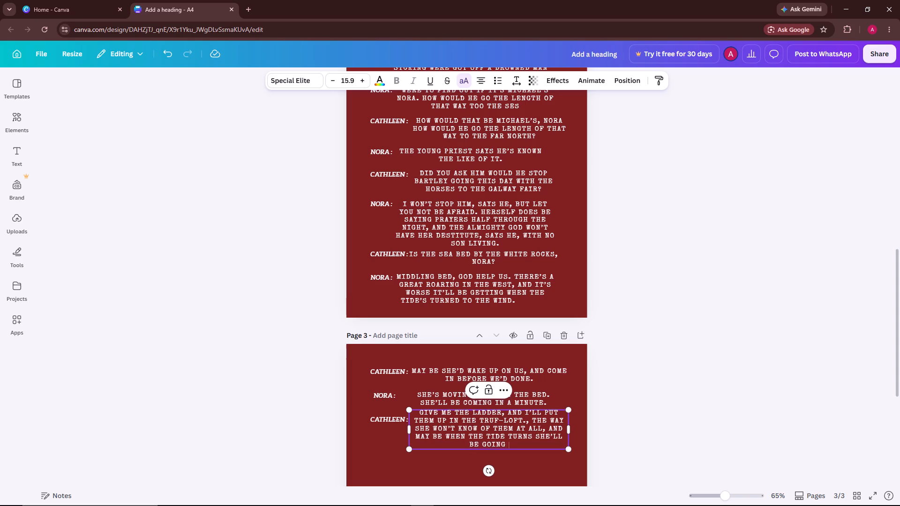
text(do)
text(wn)
key(space)
text(to)
key(space)
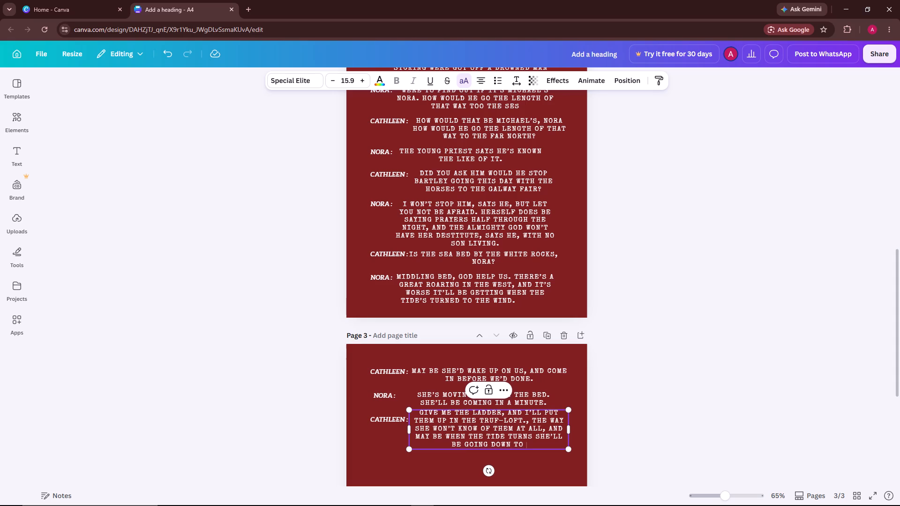
text(see)
key(space)
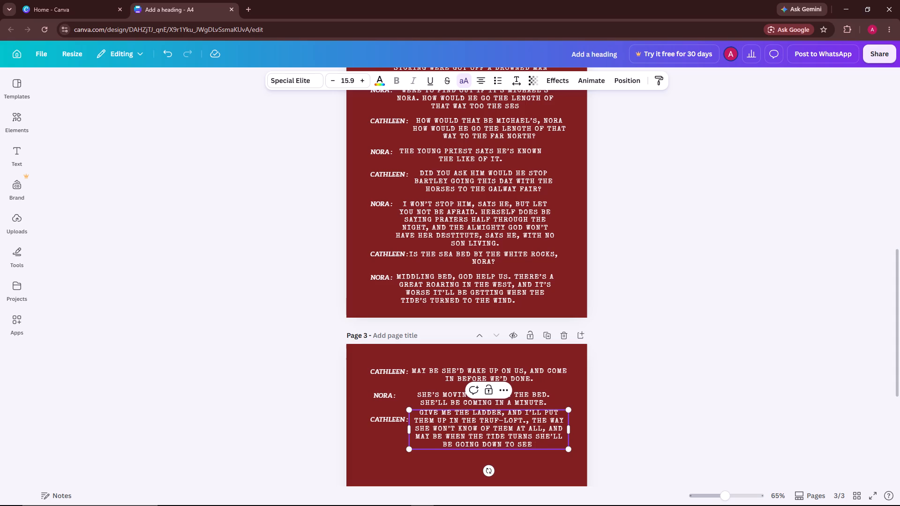
Continue Cathleen's ladder line on page 3 with "would he be floating".
text(would)
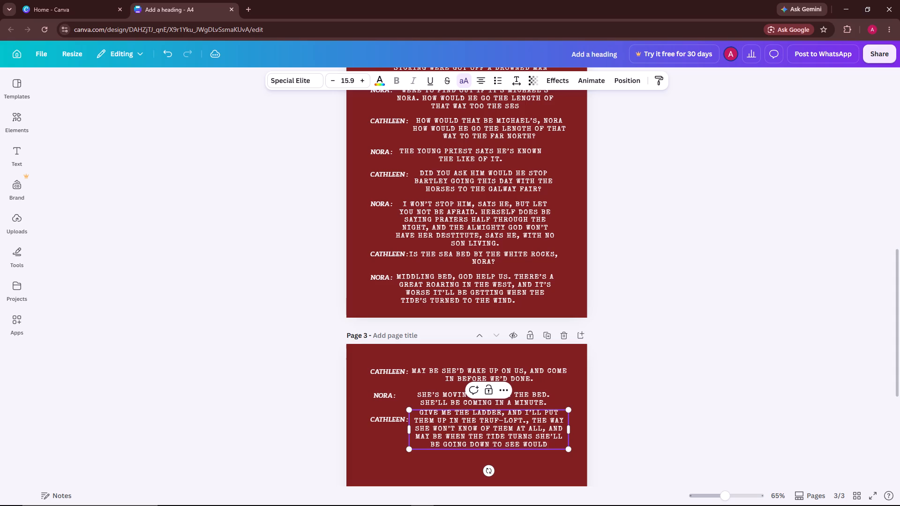
key(space)
text(he be)
key(space)
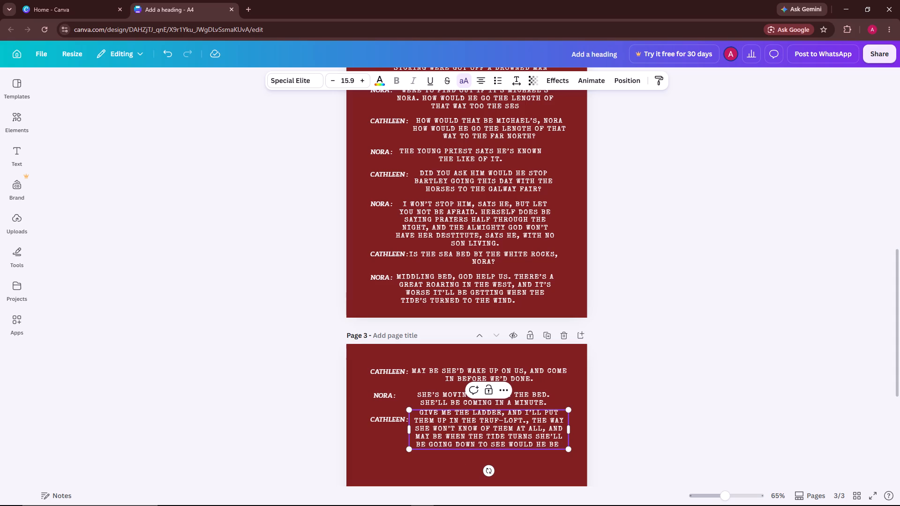
text(floa)
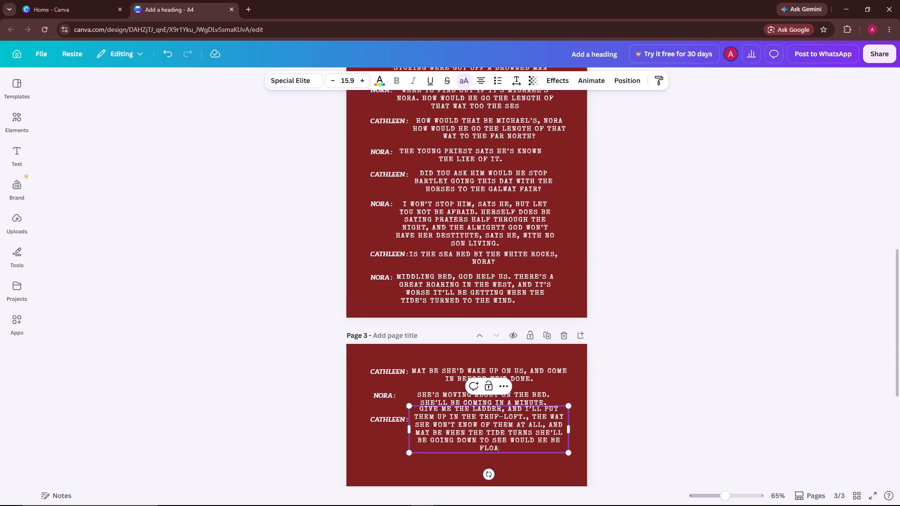
text(ti)
text(ng)
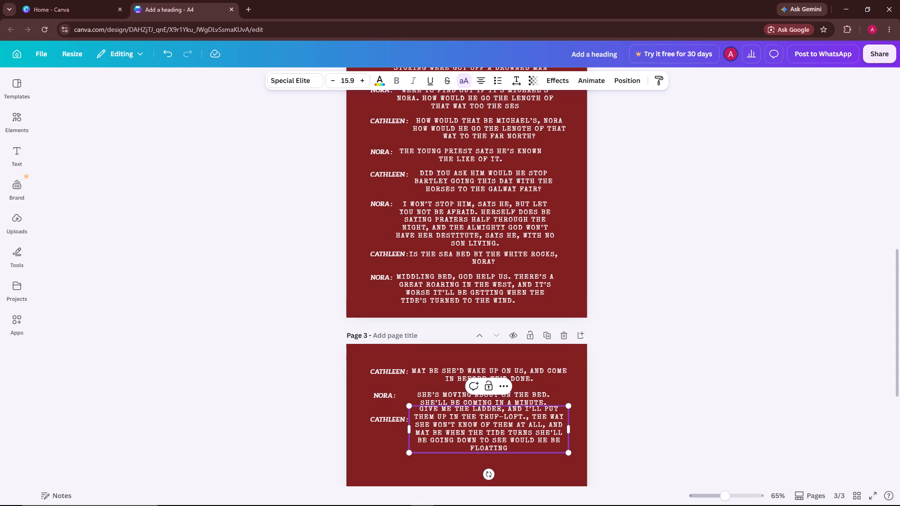
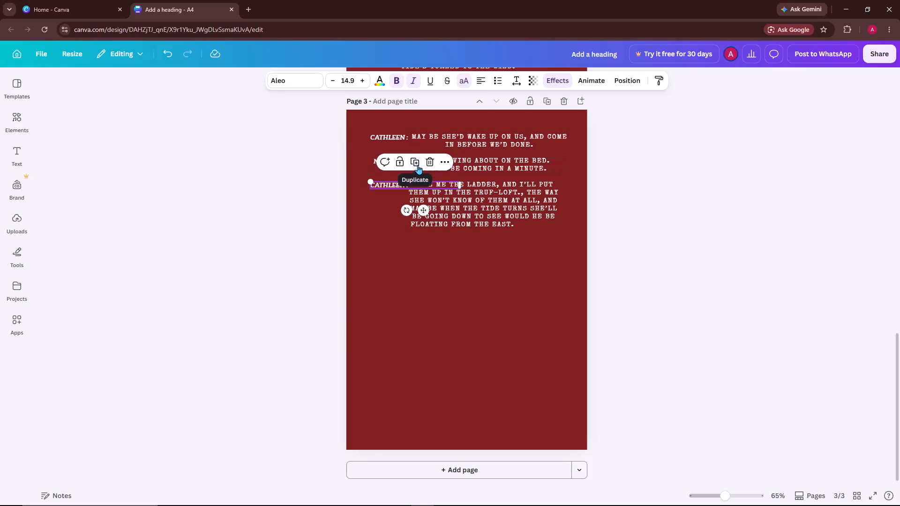
Duplicate Cathleen's speaker label and place the copy below her ladder line, aligned with the other speaker labels on page 3.
click(418, 165)
drag(391, 191, 392, 213)
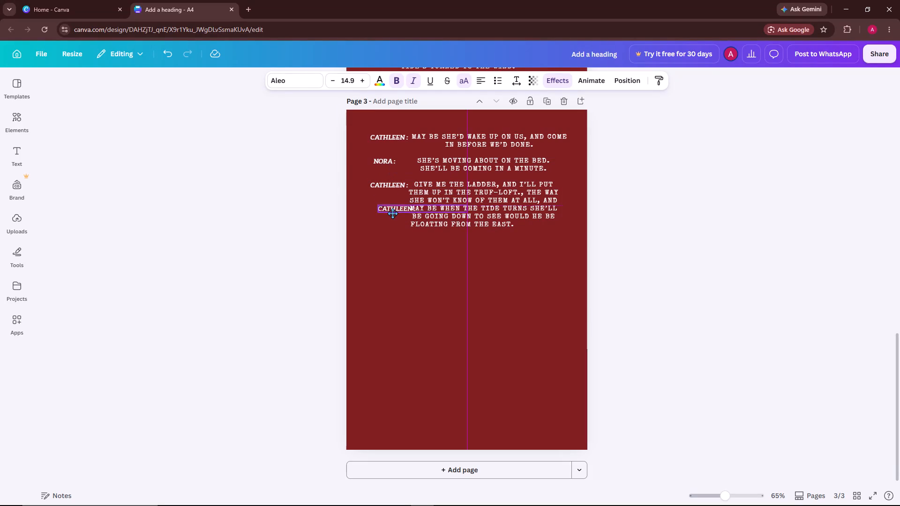
drag(392, 213, 388, 244)
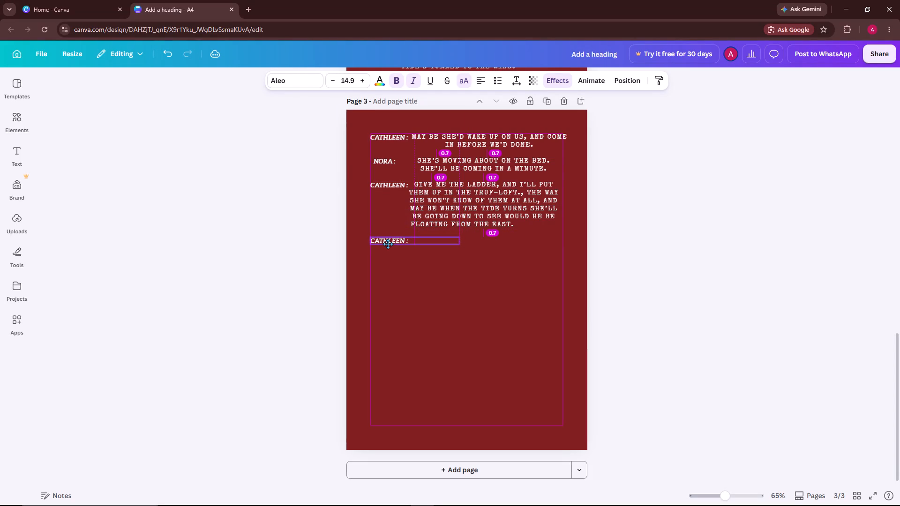
drag(388, 244, 388, 243)
Change the copied speaker label below the ladder line to "Maurya :".
click(394, 238)
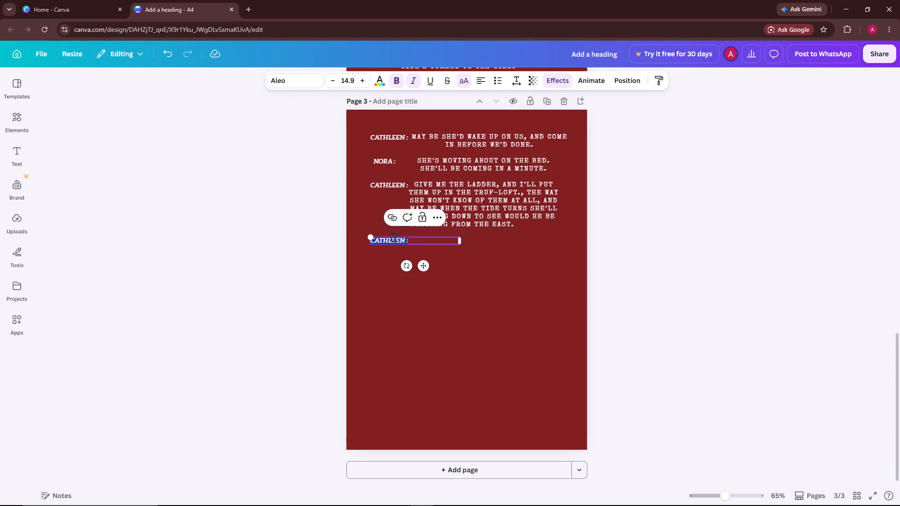
key(BackSpace)
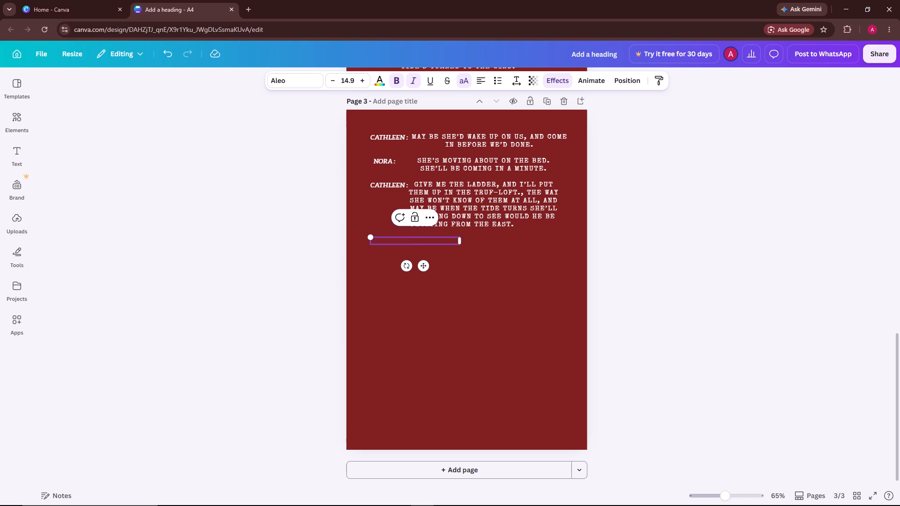
text(mar)
key(u)
key(r)
key(BackSpace)
key(BackSpace)
key(BackSpace)
key(u)
key(r)
text(ya)
key(BackSpace)
key(a)
key(space)
text(:)
click(454, 307)
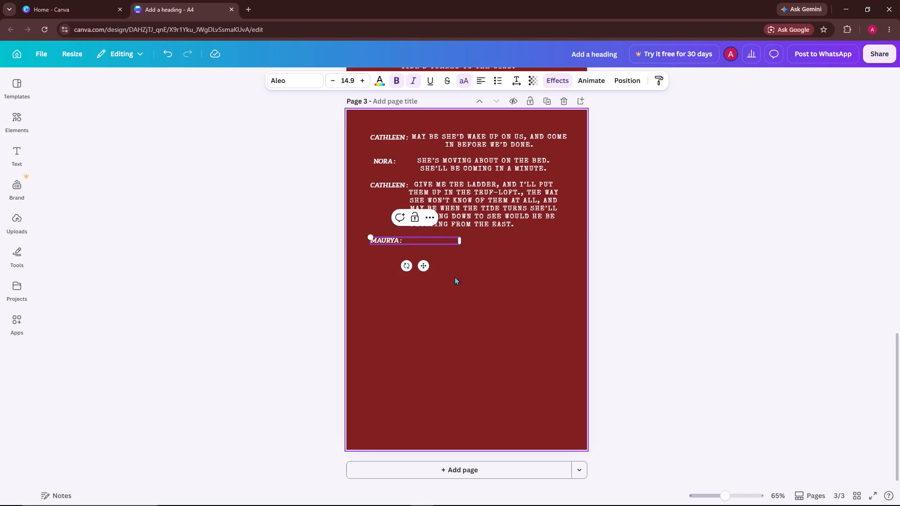
Duplicate Nora's line about moving on the bed and place the copy beside the Maurya label.
click(459, 163)
click(486, 138)
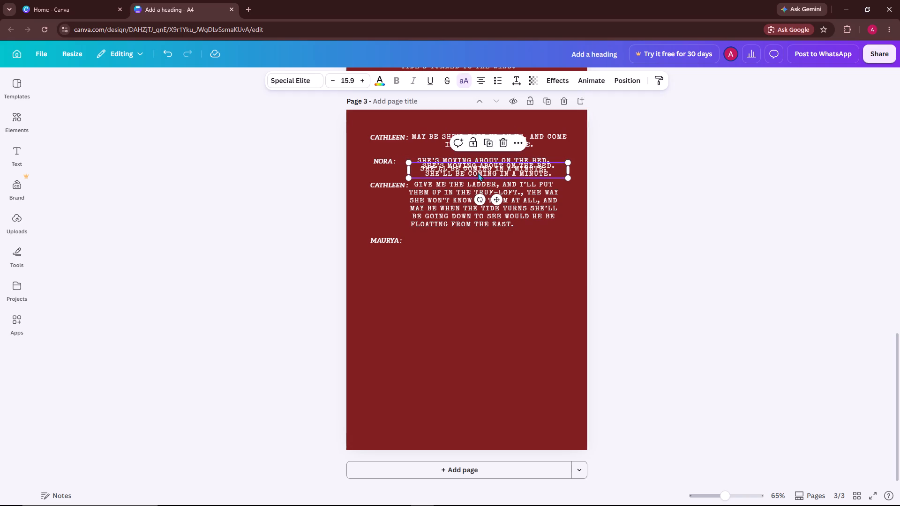
drag(478, 170, 476, 245)
Replace the copied text beside the Maurya label with "isn't it turf".
click(480, 245)
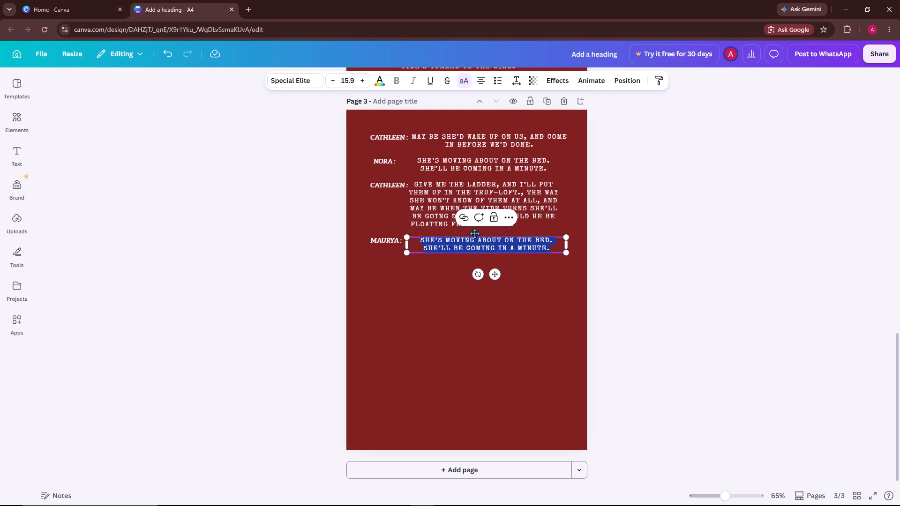
key(BackSpace)
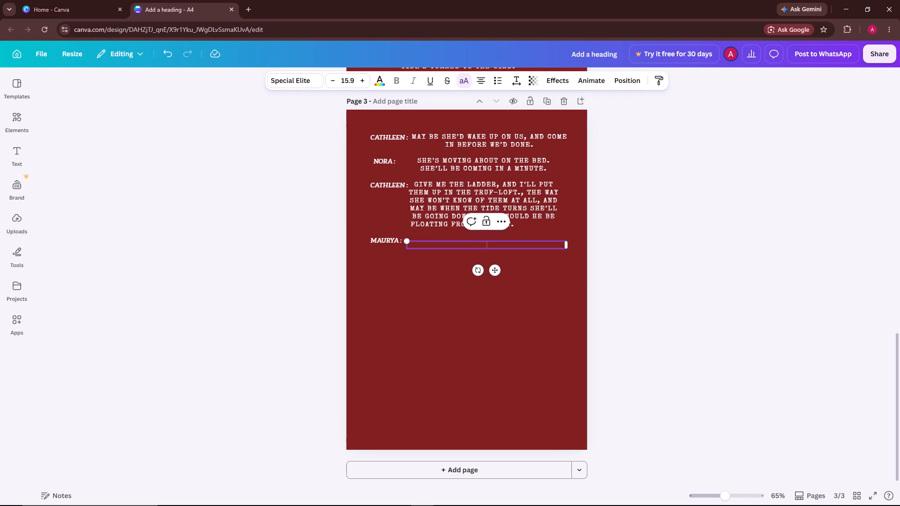
key(i)
key(s)
key(apostrophe)
key(BackSpace)
key(n)
text('t)
key(space)
text(it)
key(space)
text(tu)
text(rf)
key(space)
Continue Maurya's line on page 3 with "enough you have for".
text(e)
text(nou)
text(gh)
key(space)
text(you j)
key(BackSpace)
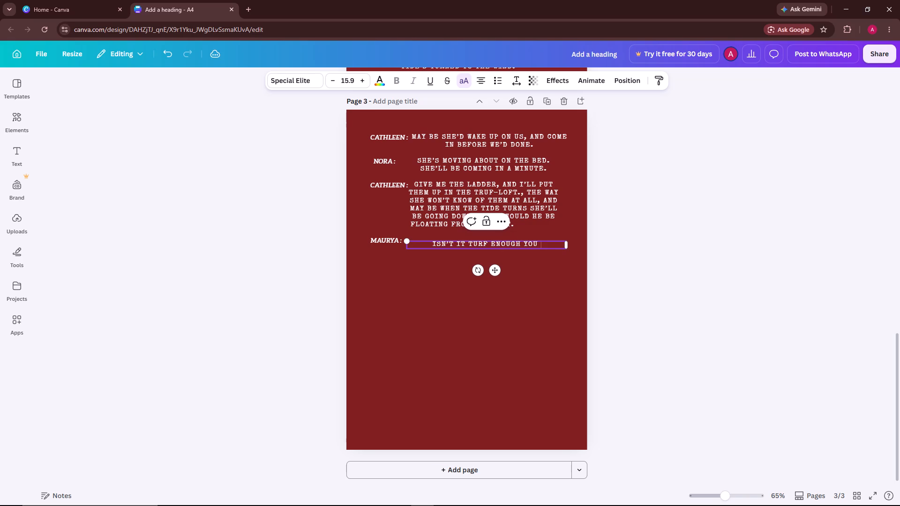
text(hav)
text(e)
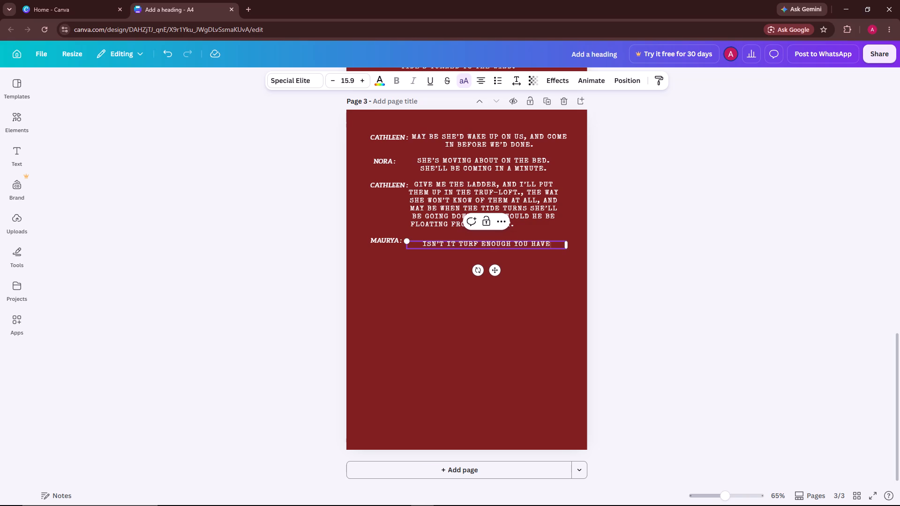
key(space)
text(for)
key(space)
Finish Maurya's line on page 3 with "this day and evening?".
text(thid)
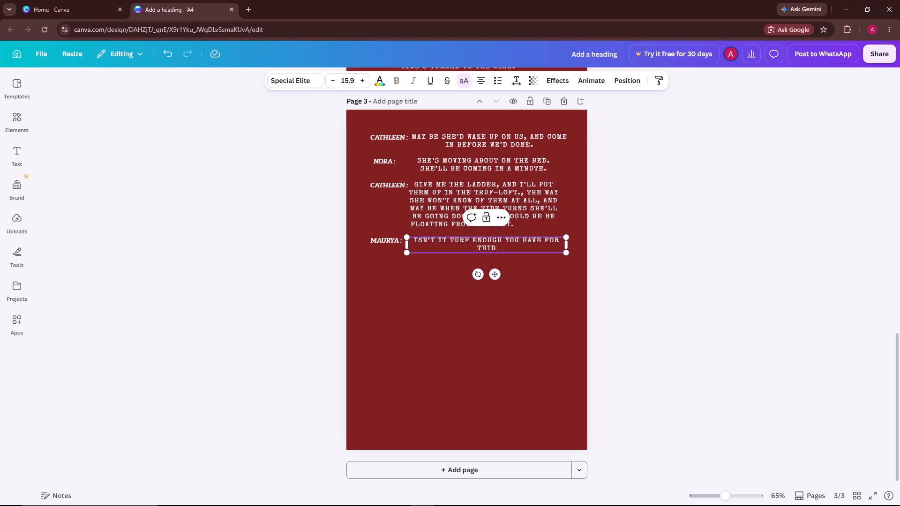
key(BackSpace)
key(s)
key(space)
text(day and)
key(space)
text(eve)
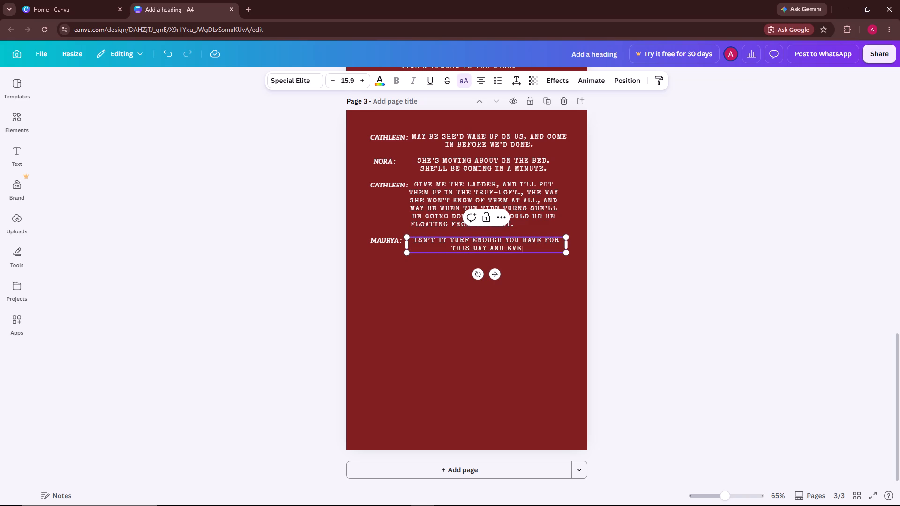
text(ning)
key(shift+question)
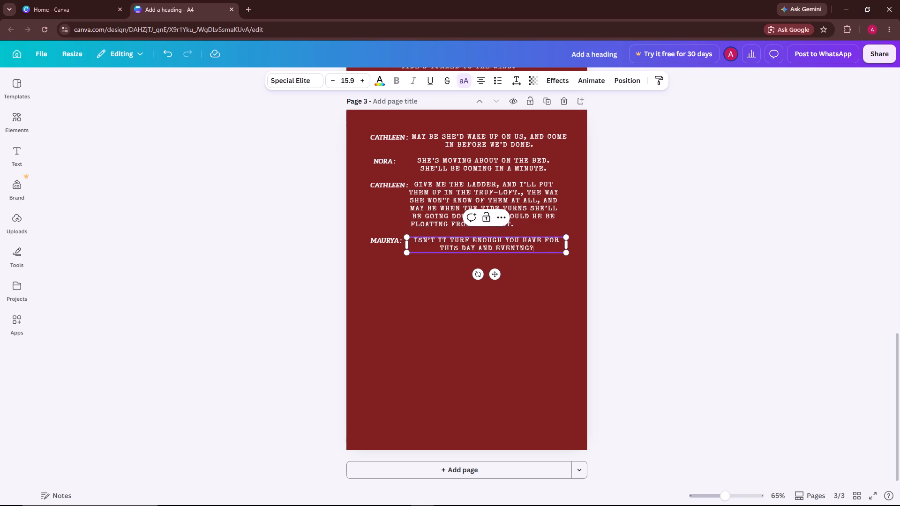
Pad the end of Maurya's line with spaces and a "b" to shift its second row toward the speaker label.
key(space)
key(space)
key(space)
key(space)
key(space)
key(space)
key(space)
key(space)
key(space)
key(space)
key(space)
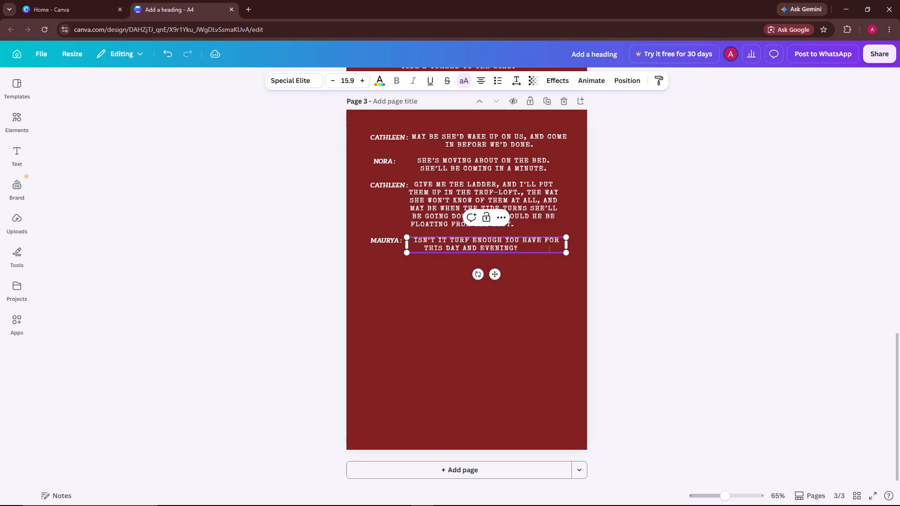
key(space)
text(b)
key(space)
key(space)
key(space)
key(space)
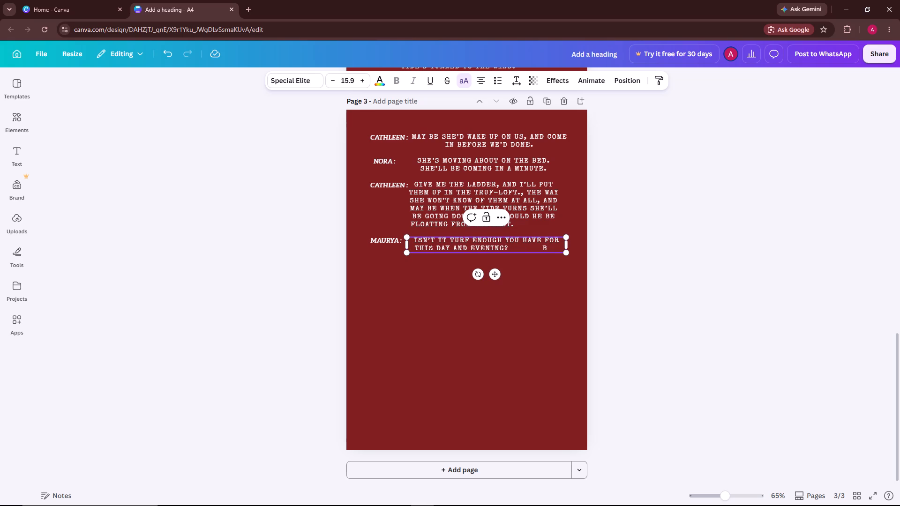
Pad the end of Cathleen's opening line on page 3 with spaces so "in before we'd done." starts at the text's left edge.
click(502, 133)
click(531, 144)
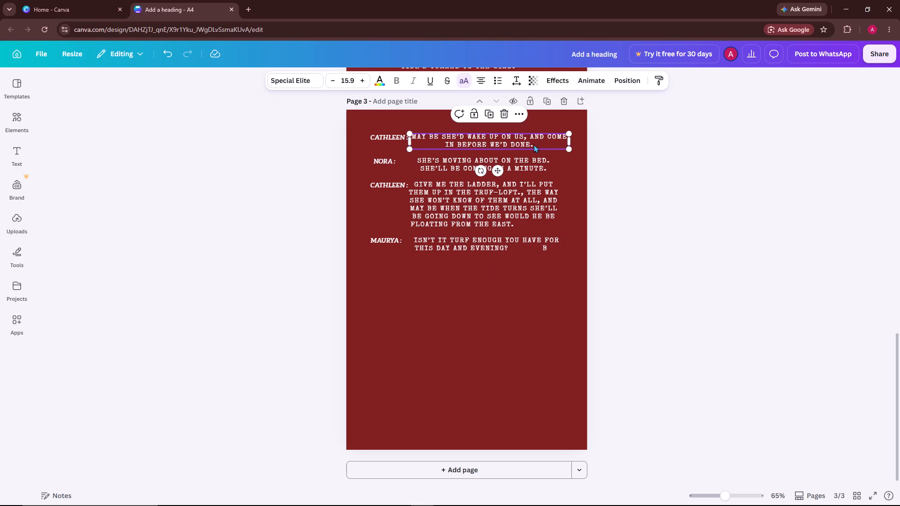
click(537, 144)
key(space)
key(space)
key(space)
key(space)
key(space)
key(space)
key(space)
key(space)
key(space)
key(space)
key(space)
key(space)
key(space)
key(space)
key(space)
key(space)
key(space)
key(space)
key(space)
key(space)
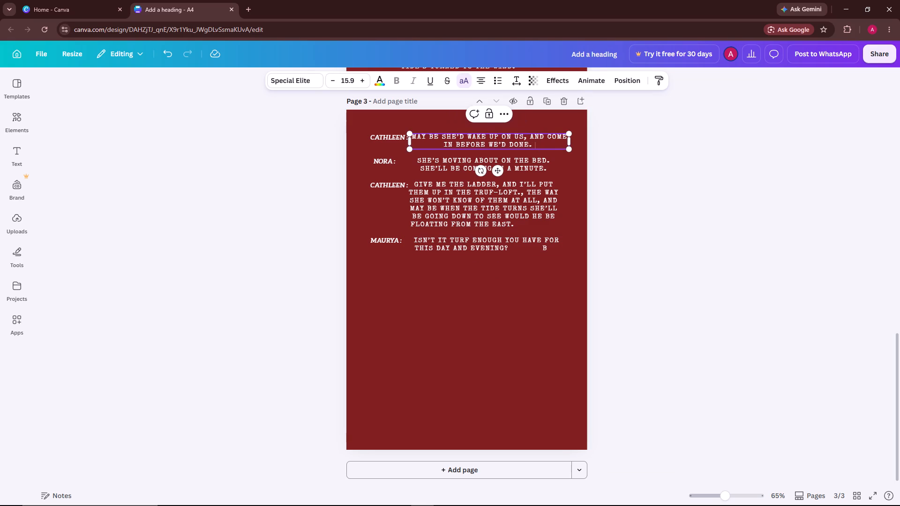
key(space)
key(space)
key(space)
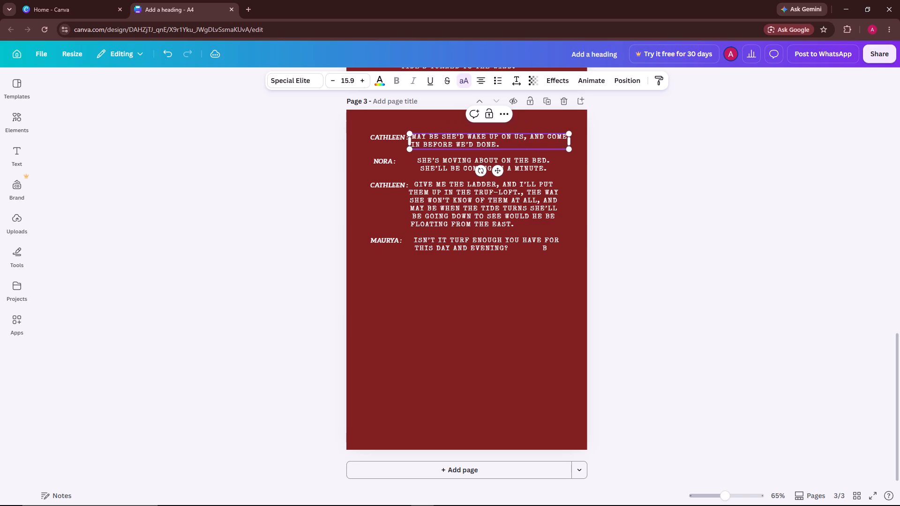
scroll(544, 249, up, 2)
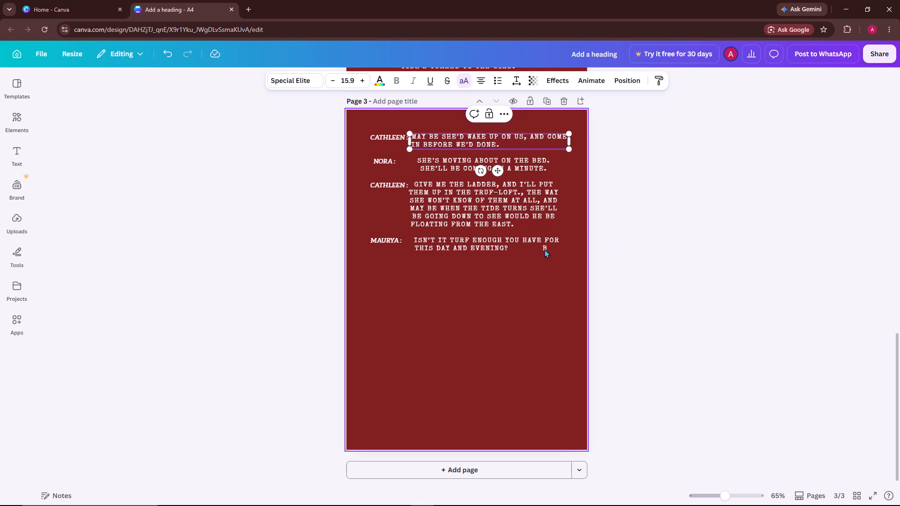
scroll(544, 249, up, 3)
click(664, 271)
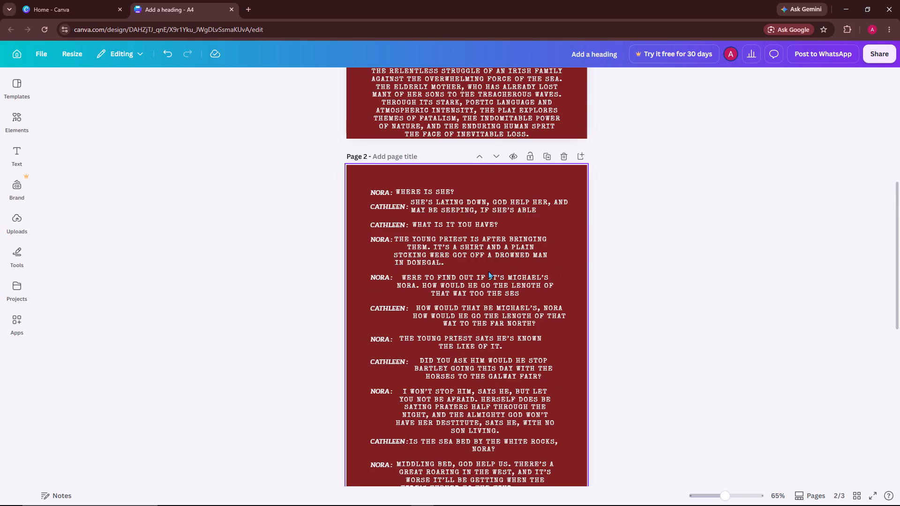
Pad the end of the About the Dramatist paragraph on page 1 with spaces to shift "on the stage." to the paragraph's left edge.
scroll(488, 271, up, 2)
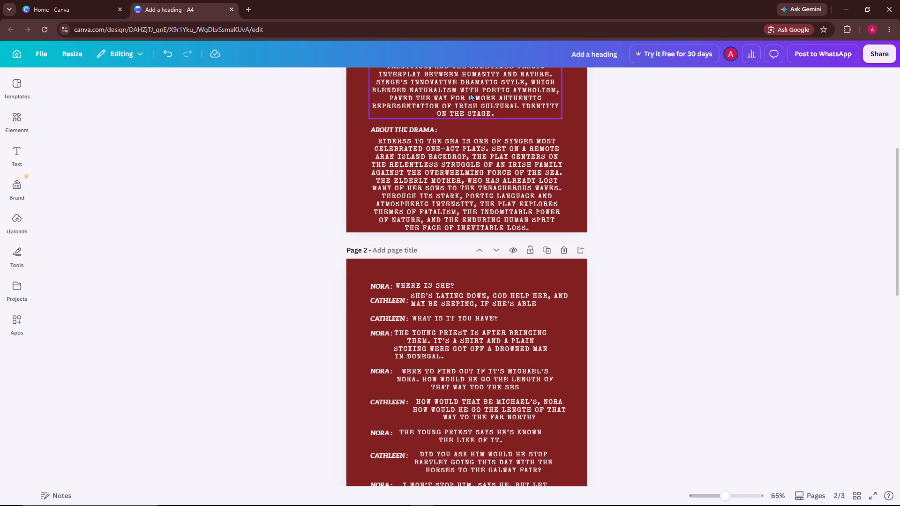
scroll(470, 109, up, 4)
click(501, 323)
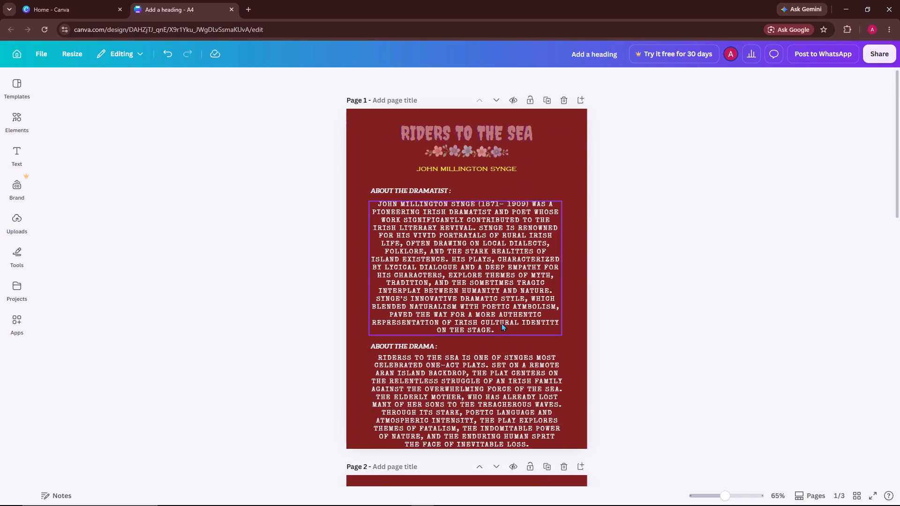
click(508, 329)
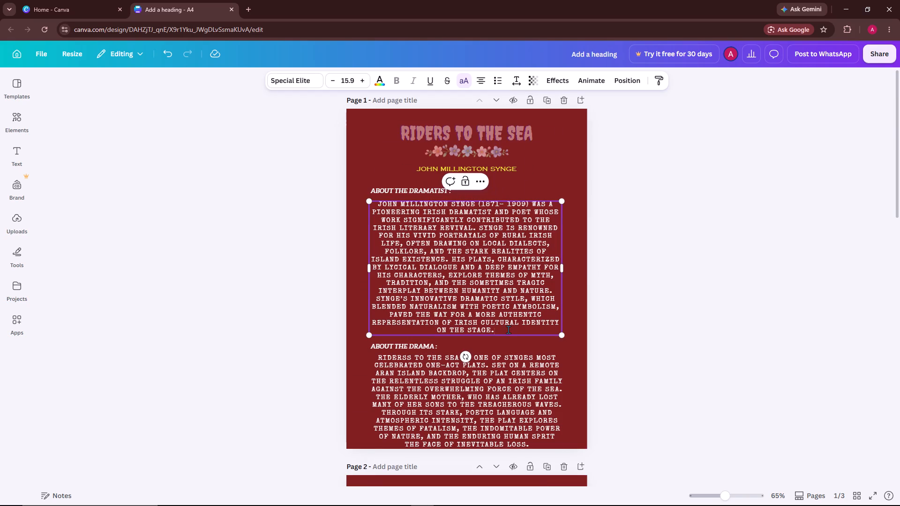
key(space)
key(space)
key(space)
key(space)
key(space)
key(space)
key(space)
key(space)
key(space)
key(space)
key(space)
key(space)
key(space)
key(space)
key(space)
key(space)
key(space)
key(space)
key(space)
key(space)
key(space)
key(space)
key(space)
key(space)
key(space)
key(space)
key(space)
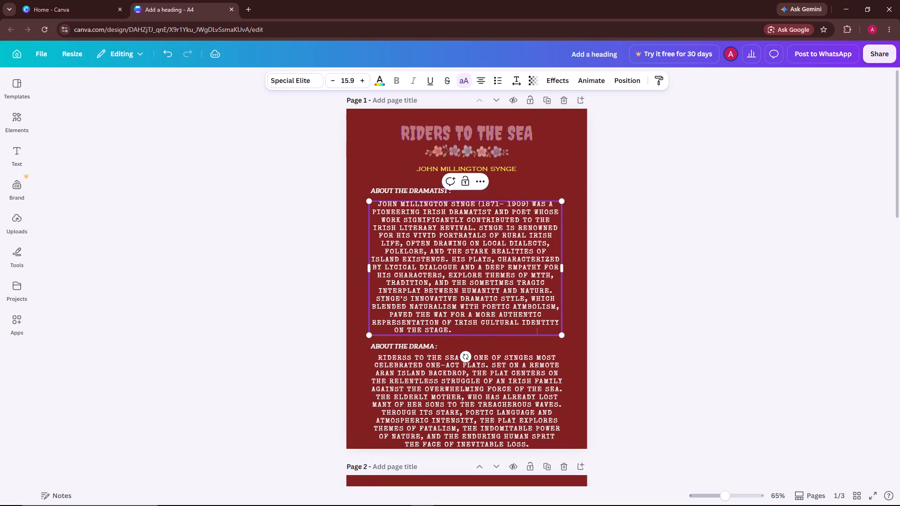
key(space)
key(space)
key(space)
key(space)
key(space)
key(space)
key(space)
key(space)
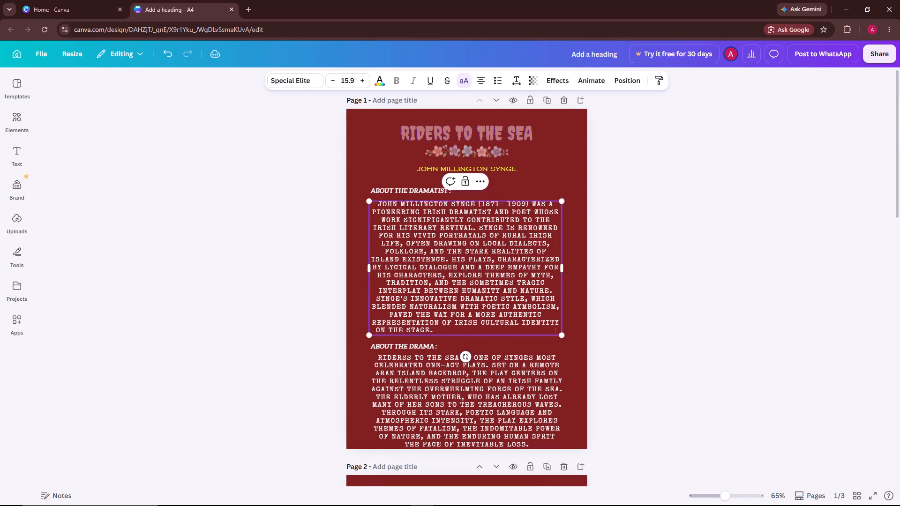
Pad the end of the About the Drama paragraph with spaces to shift "the face of inevitable loss." to the paragraph's left edge.
scroll(458, 331, down, 1)
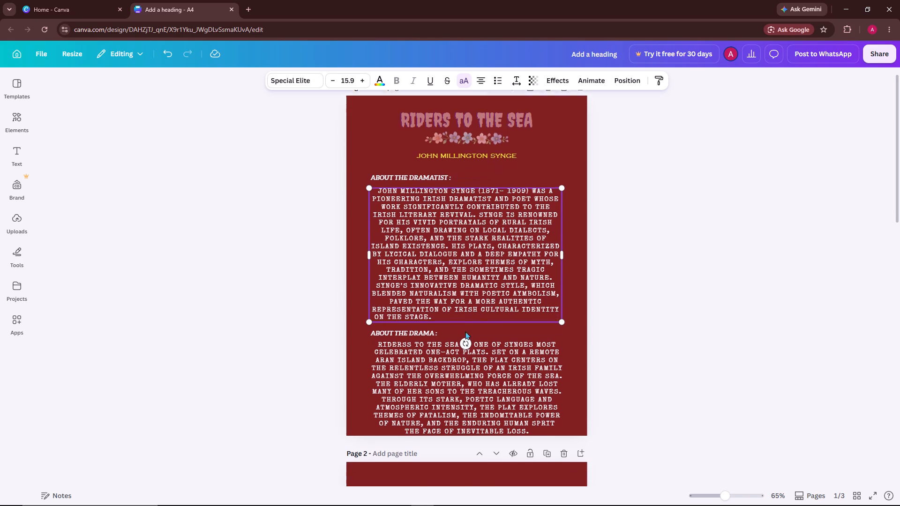
scroll(477, 348, down, 1)
click(531, 302)
click(534, 302)
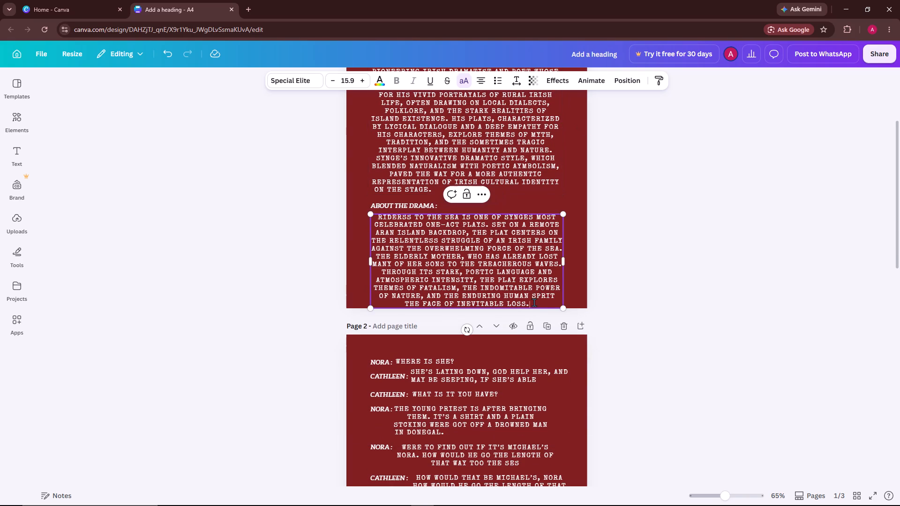
key(space)
key(space)
key(space)
key(space)
key(space)
key(space)
key(space)
key(space)
key(space)
key(space)
key(space)
key(space)
key(space)
key(space)
key(space)
key(space)
key(space)
key(space)
key(space)
key(space)
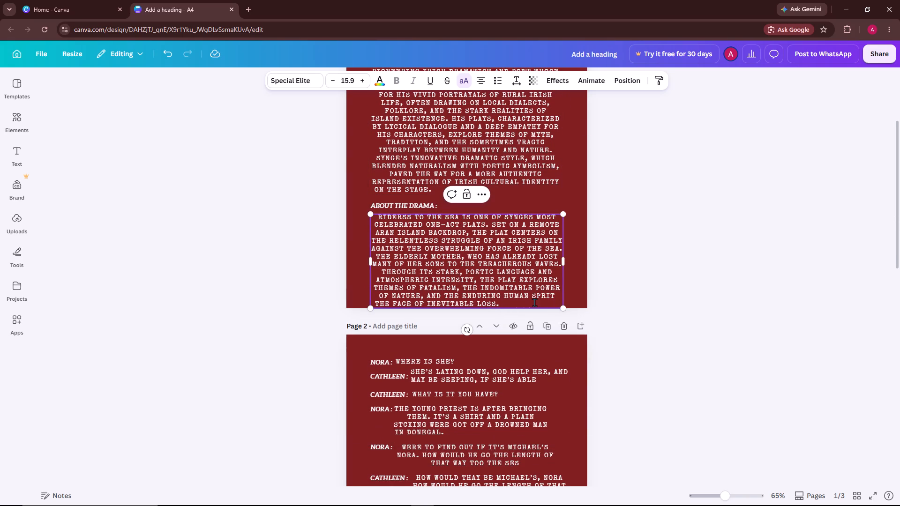
click(655, 353)
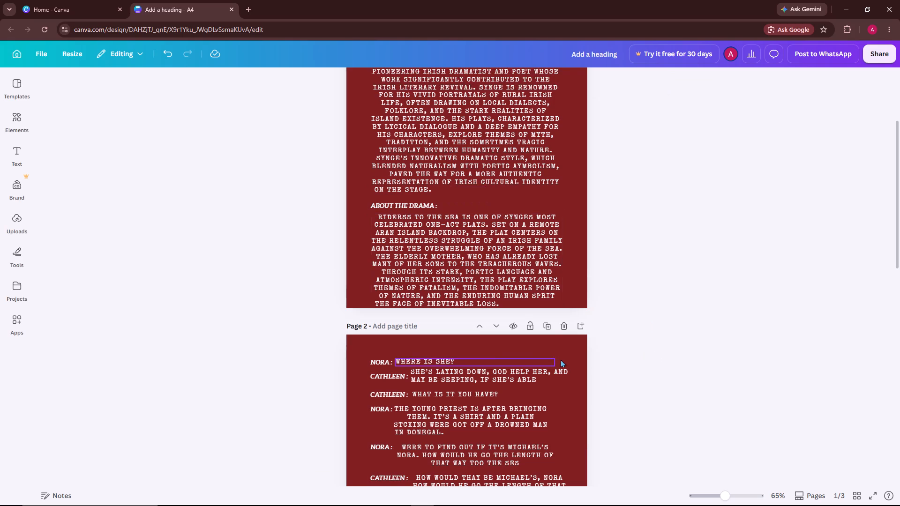
End Nora's "Were to find out" line on page 2 with a period and spaces, shifting its last row toward the speaker label.
scroll(558, 362, down, 1)
click(511, 369)
click(528, 371)
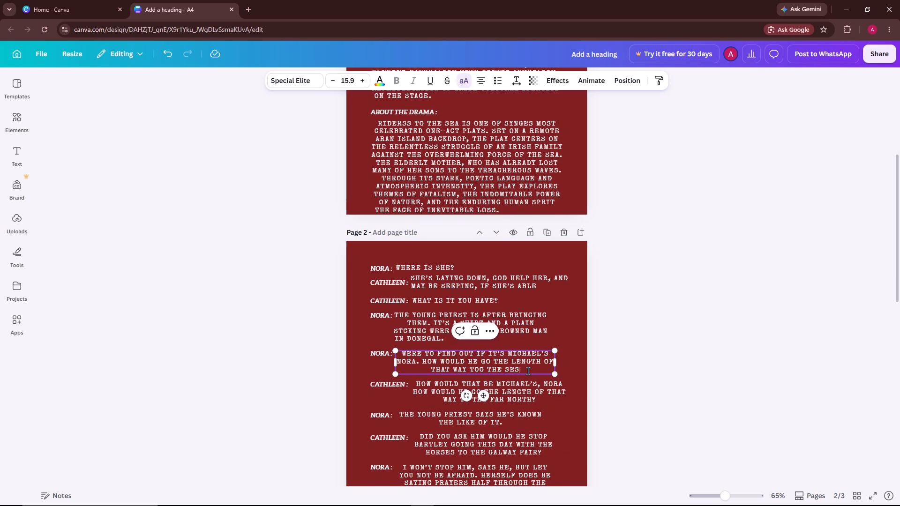
key(period)
key(space)
key(space)
key(space)
key(space)
key(space)
key(space)
key(space)
key(space)
key(space)
key(space)
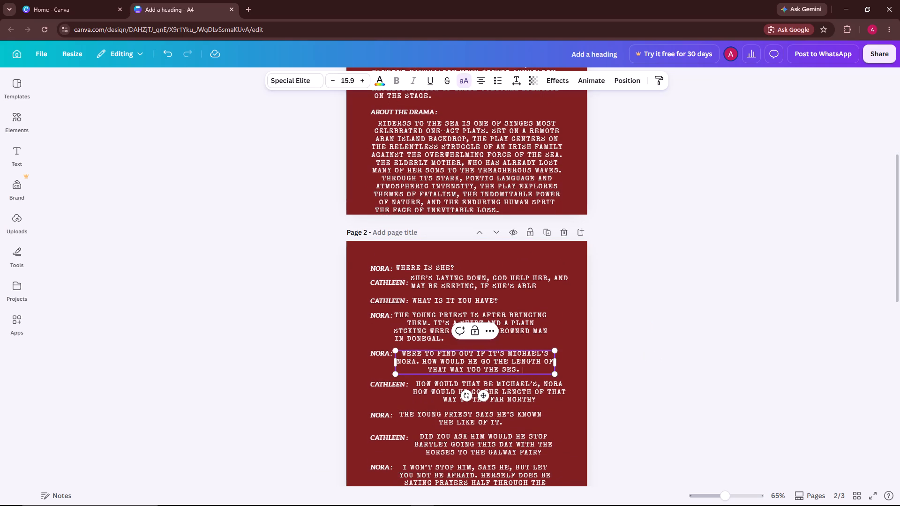
key(space)
key(space)
key(space)
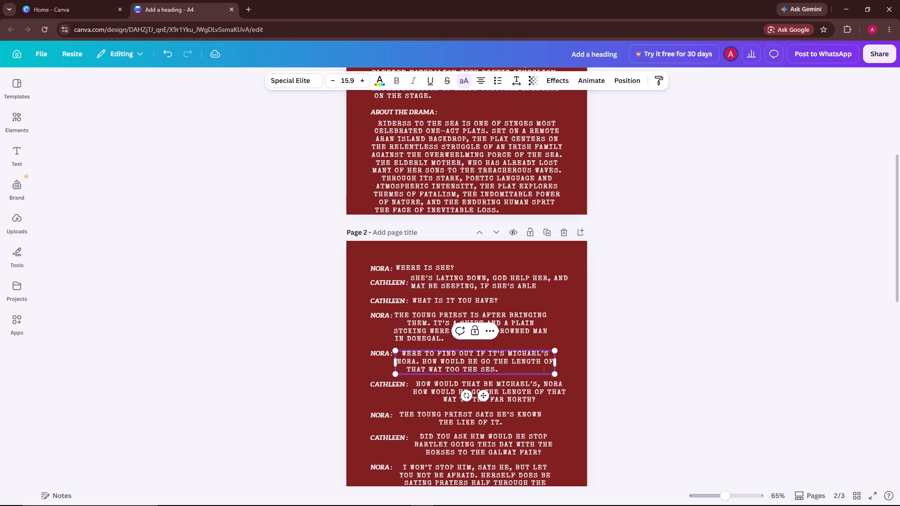
key(space)
key(space)
key(space)
key(space)
key(space)
key(space)
key(space)
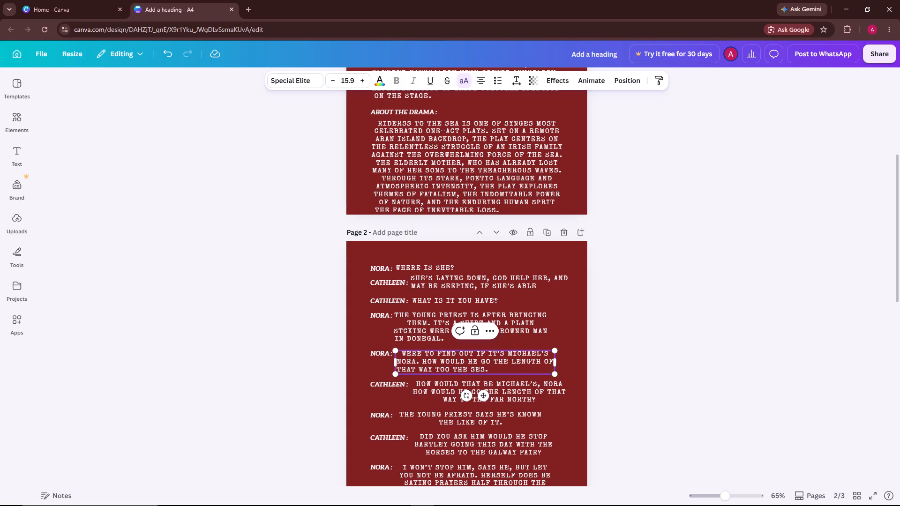
Pad the end of Cathleen's line on page 2 with spaces so "way to the far north?" starts under the row above.
scroll(528, 371, down, 2)
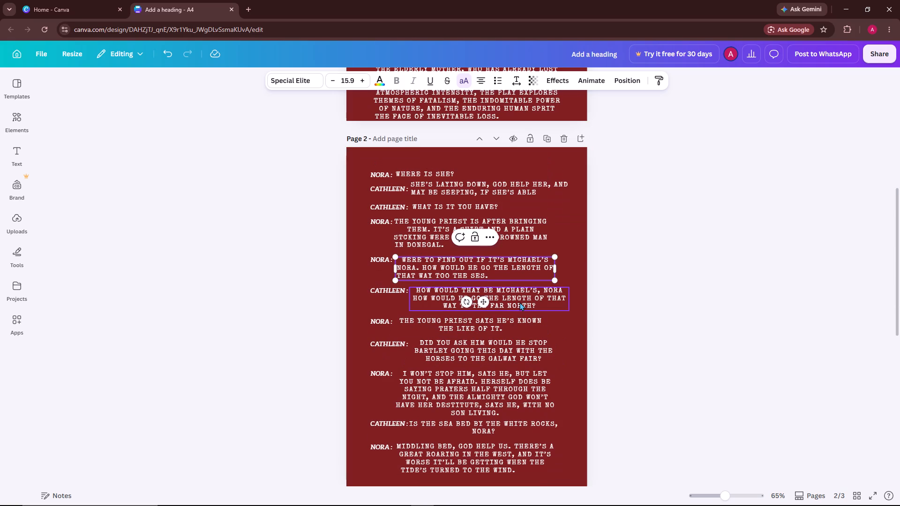
click(519, 302)
click(537, 306)
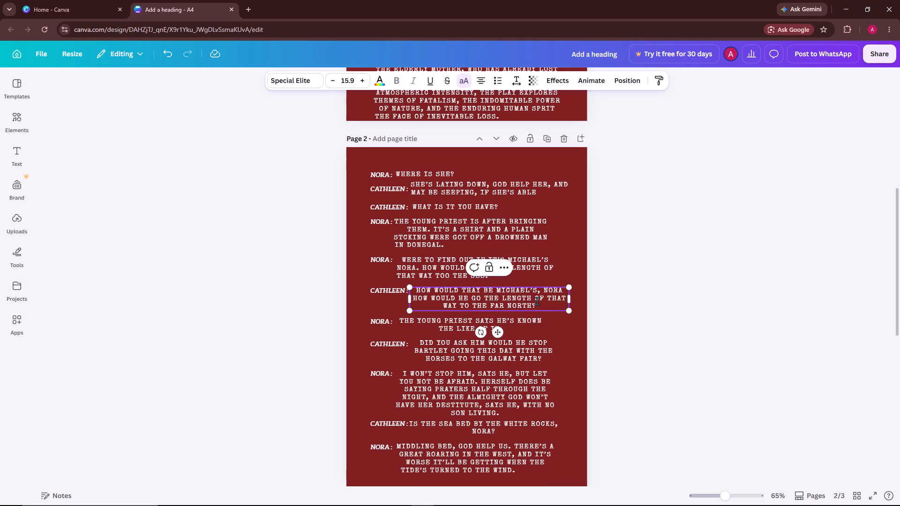
key(space)
key(space)
key(space)
key(space)
key(space)
key(space)
key(space)
key(space)
key(space)
key(space)
key(space)
key(space)
key(space)
key(space)
key(space)
key(space)
key(space)
key(space)
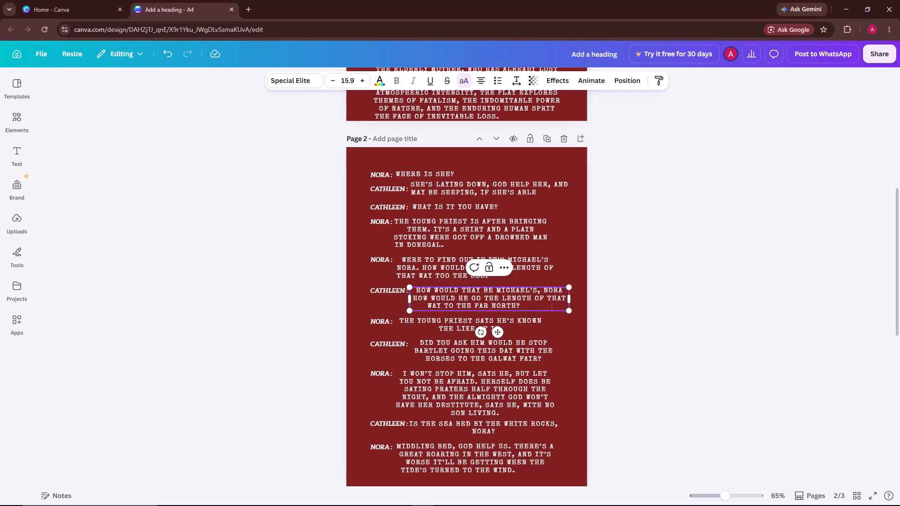
key(space)
key(space)
key(space)
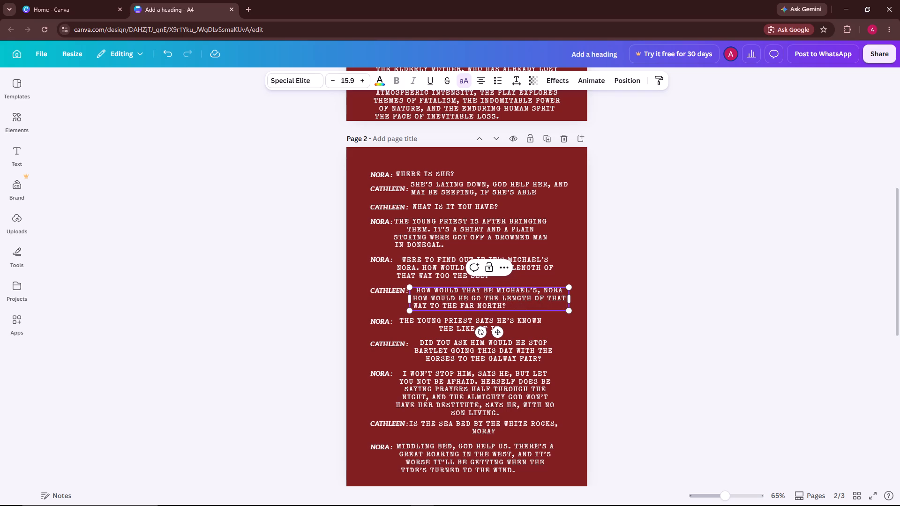
Pad the end of Nora's "The young priest says" line on page 2 with spaces so "the like of it." starts under the row above.
click(530, 327)
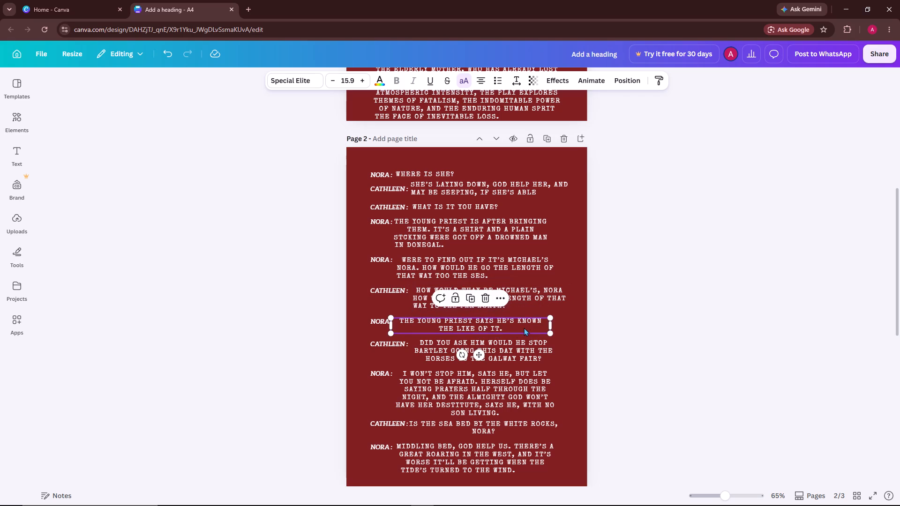
click(514, 330)
key(space)
key(space)
key(space)
key(space)
key(space)
key(space)
key(space)
key(space)
key(space)
key(space)
key(space)
key(space)
key(space)
key(space)
key(space)
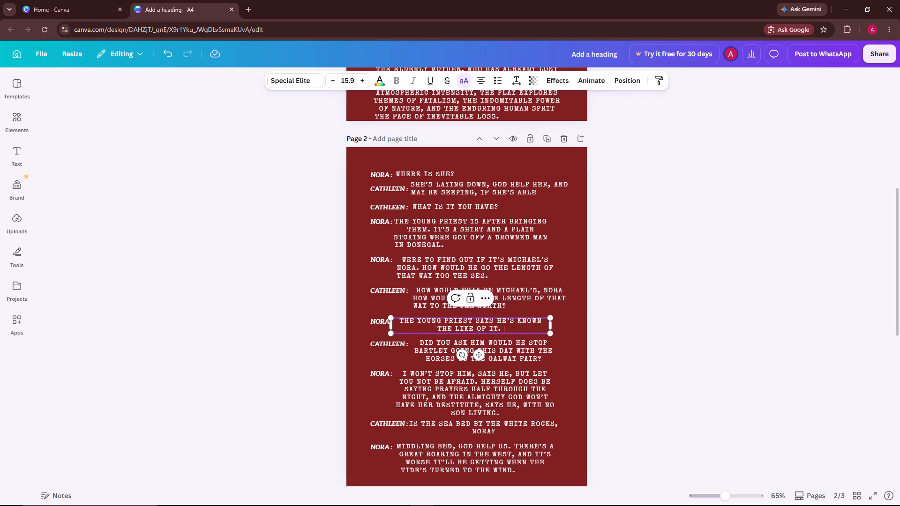
key(space)
key(space)
key(space)
key(space)
key(space)
key(space)
key(space)
key(space)
key(space)
key(space)
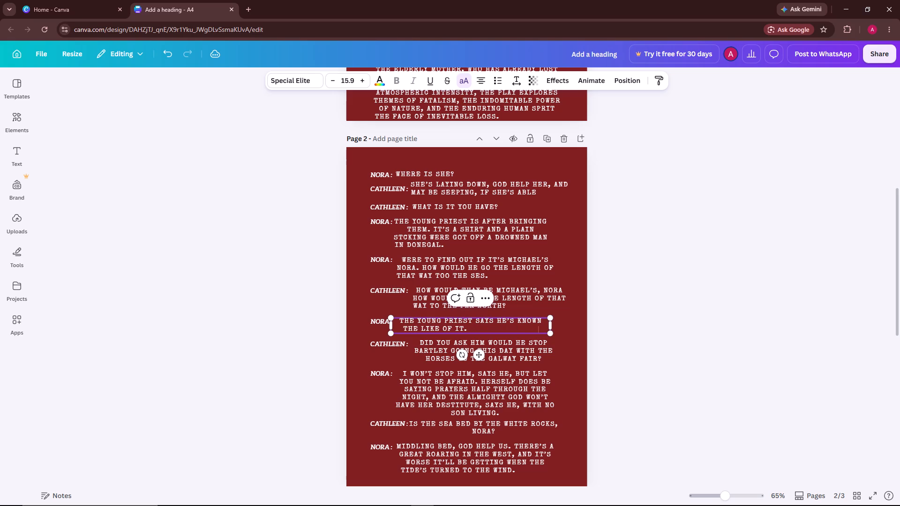
key(space)
key(space)
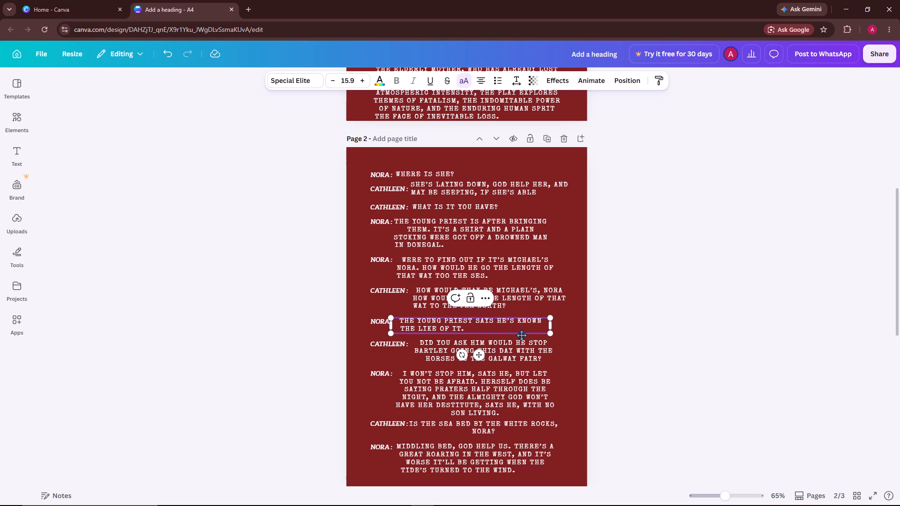
Pad the end of Cathleen's "Did you ask him" line with spaces so "horses to the Galway fair?" starts under the row above.
click(518, 350)
click(550, 357)
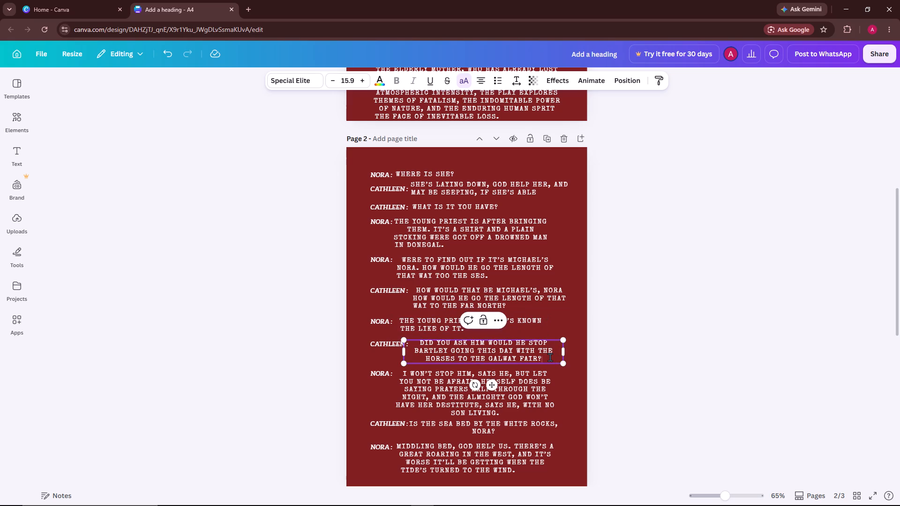
key(space)
key(space)
key(space)
key(space)
key(space)
key(space)
key(space)
key(space)
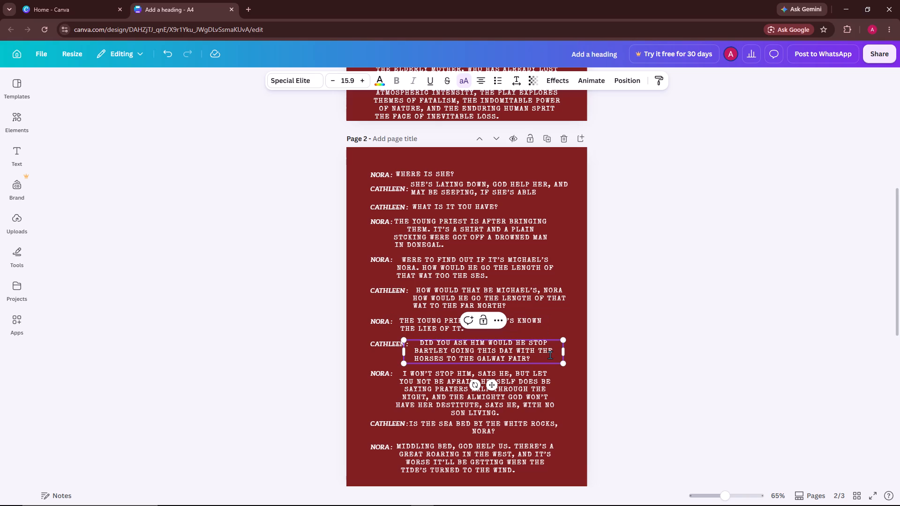
click(658, 353)
Move Cathleen's "Did you ask him" text box slightly left, closer to its speaker label.
drag(476, 352, 467, 353)
click(671, 357)
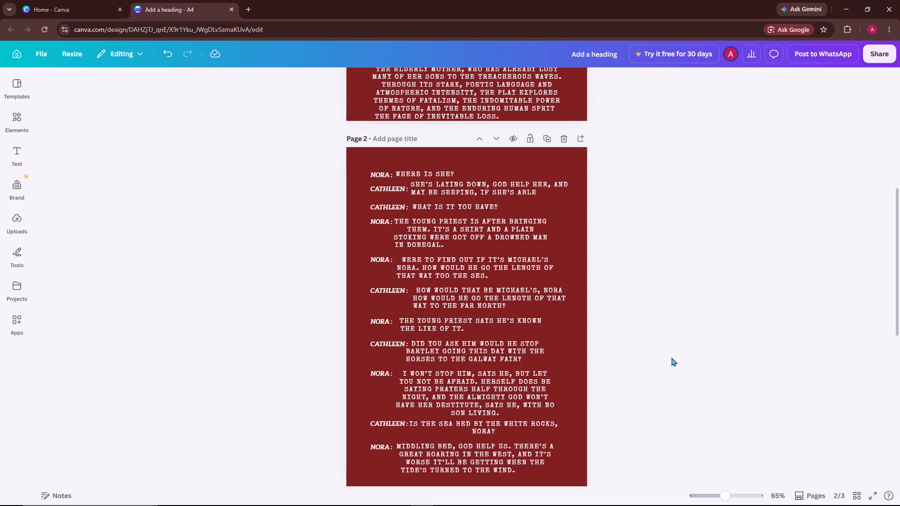
Pad the end of Nora's "I won't stop him" line with spaces to shift "son living." to the paragraph's left edge.
click(539, 396)
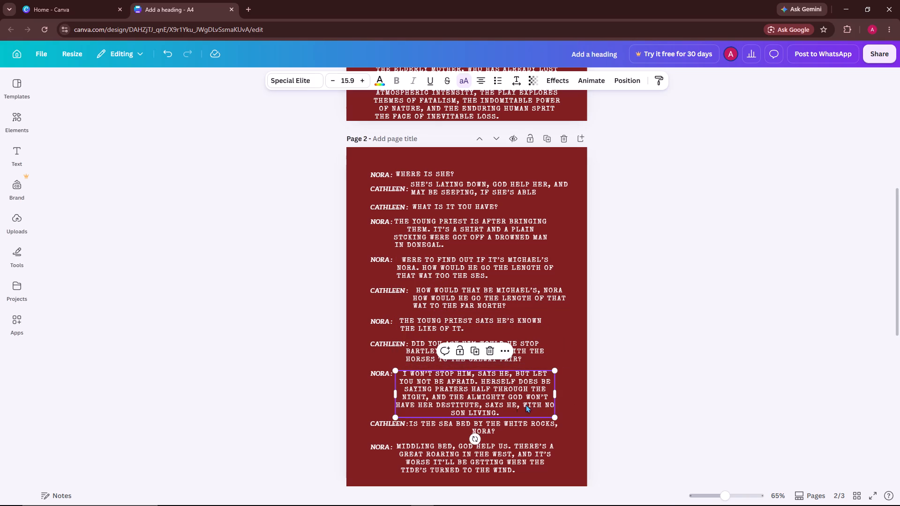
click(516, 409)
click(513, 411)
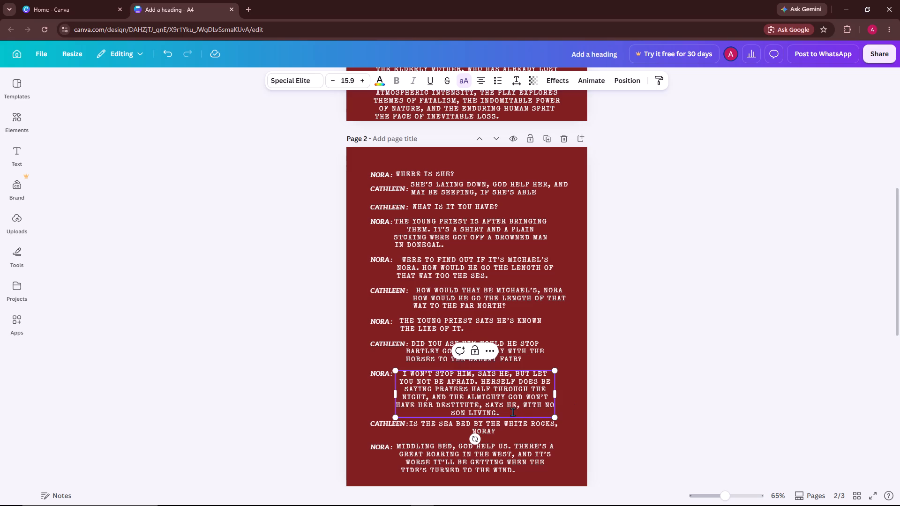
key(space)
key(space)
key(space)
key(space)
key(space)
key(space)
key(space)
key(space)
key(space)
key(space)
key(space)
key(space)
key(space)
key(space)
key(space)
key(space)
key(space)
key(space)
key(space)
key(space)
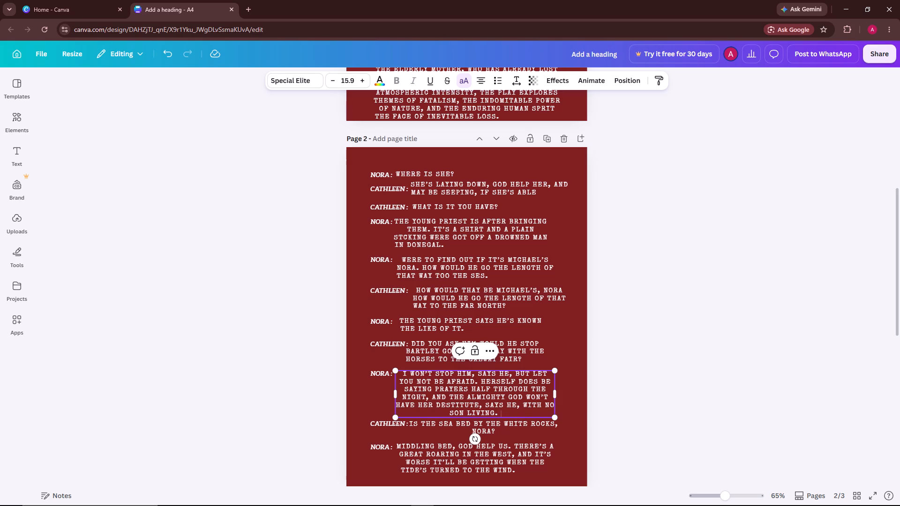
key(space)
key(space)
key(space)
key(space)
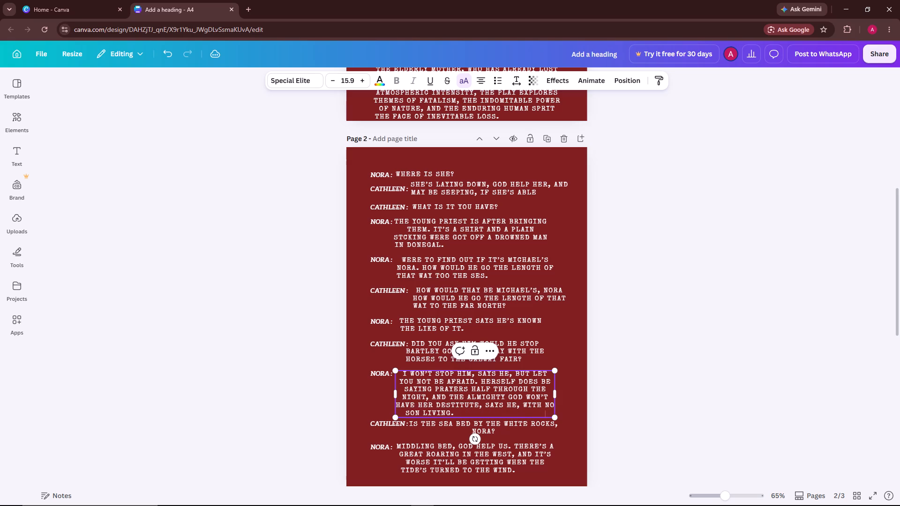
key(space)
key(space)
key(space)
key(space)
key(space)
key(space)
Pad the end of Cathleen's "Is the sea bed" line with spaces so "Nora?" starts under the row above.
click(537, 430)
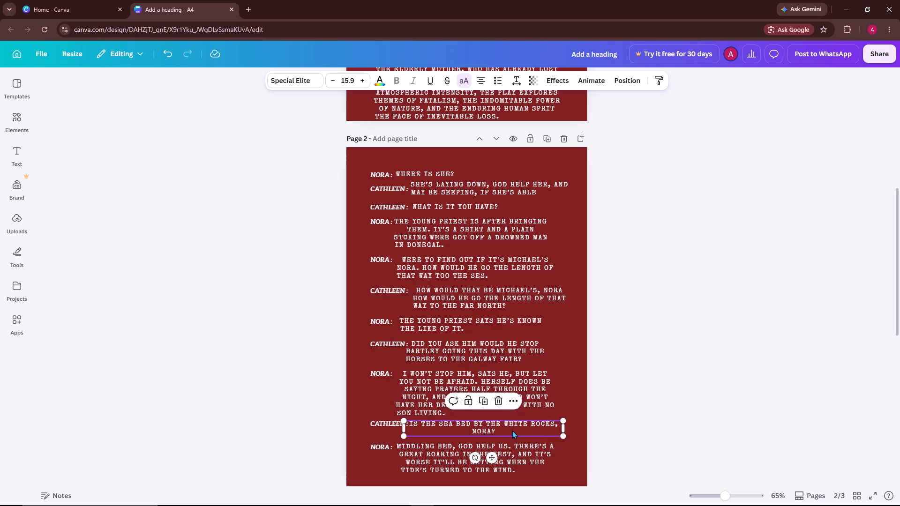
click(512, 430)
key(space)
key(space)
key(space)
key(space)
key(space)
key(space)
key(space)
key(space)
key(space)
key(space)
key(space)
key(space)
key(space)
key(space)
key(space)
key(space)
key(space)
key(space)
key(space)
key(space)
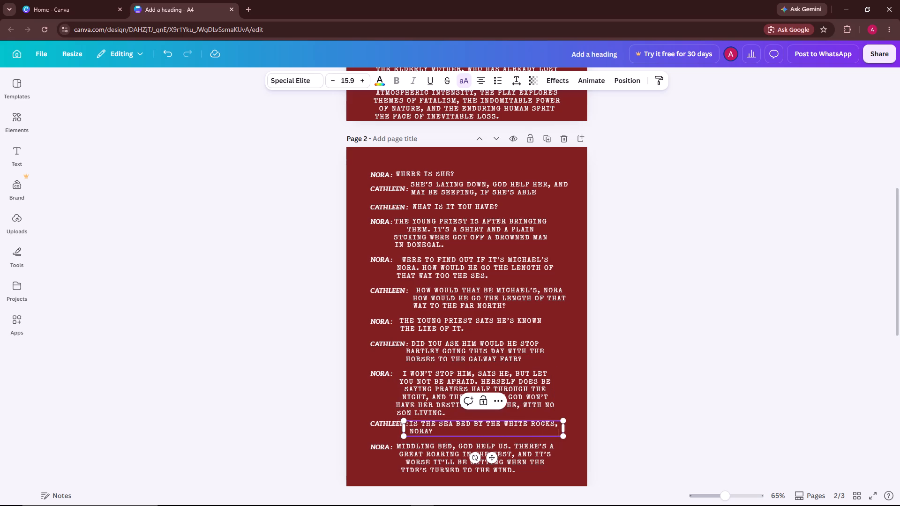
Delete the stray letter B at the end of Maurya's line on page 3.
scroll(512, 430, down, 3)
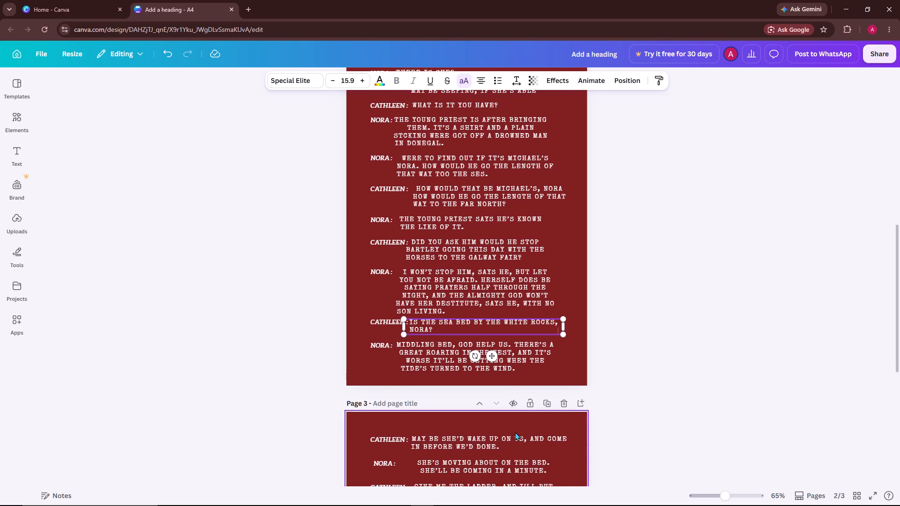
scroll(652, 422, down, 2)
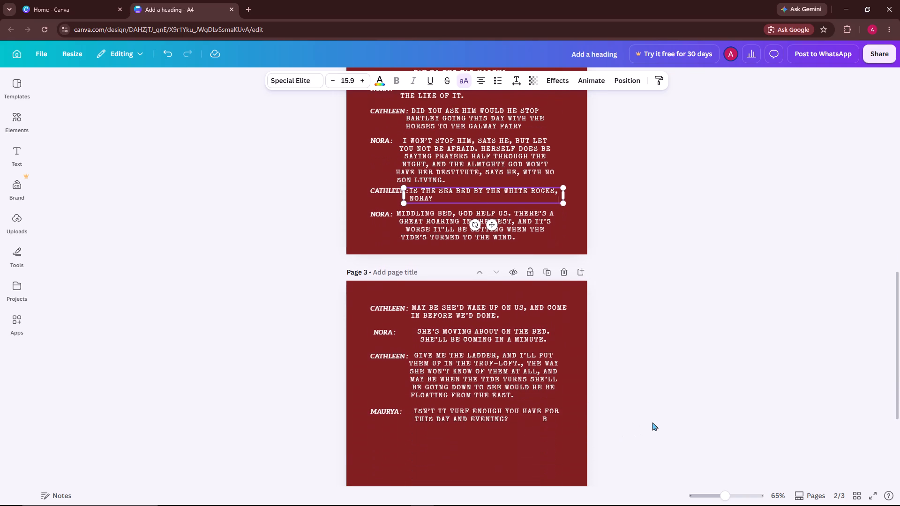
click(555, 424)
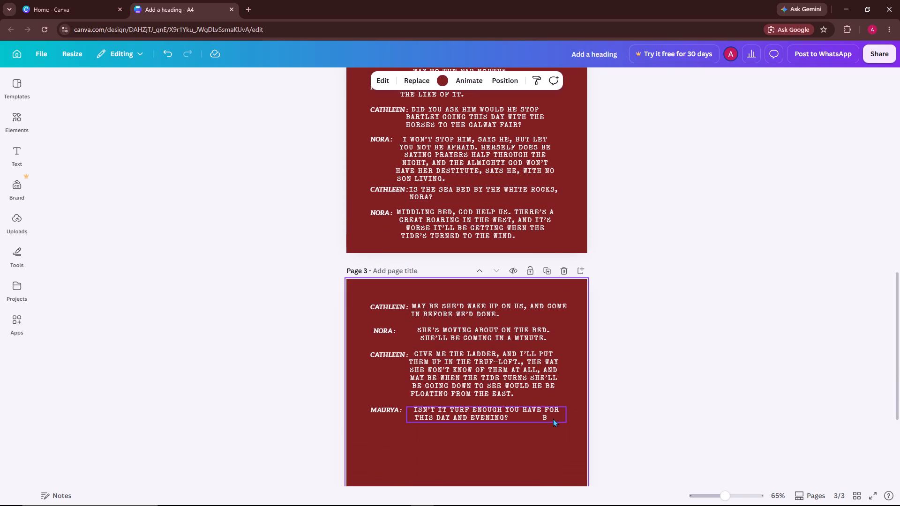
click(553, 418)
click(551, 417)
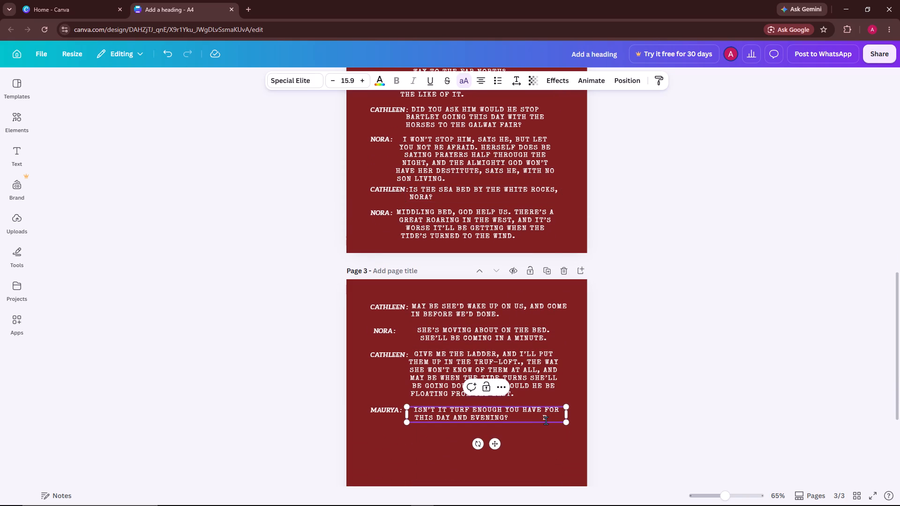
click(547, 420)
key(BackSpace)
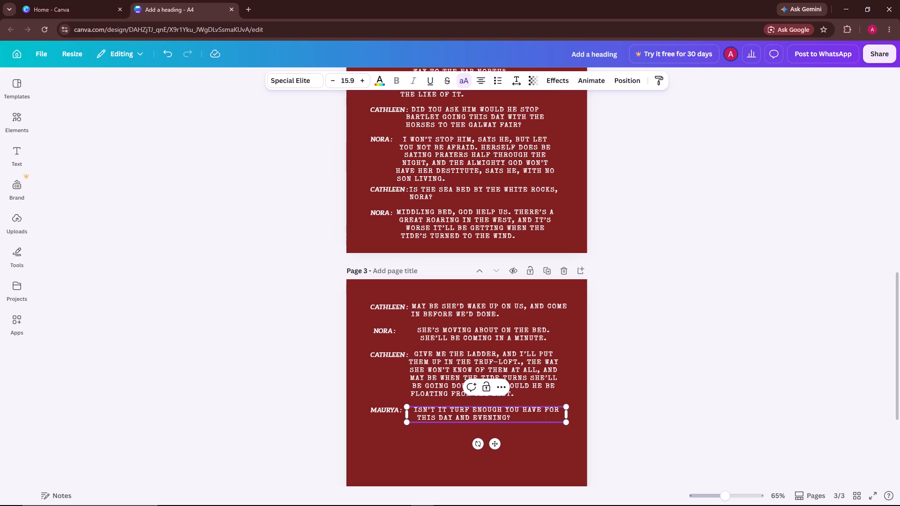
click(696, 382)
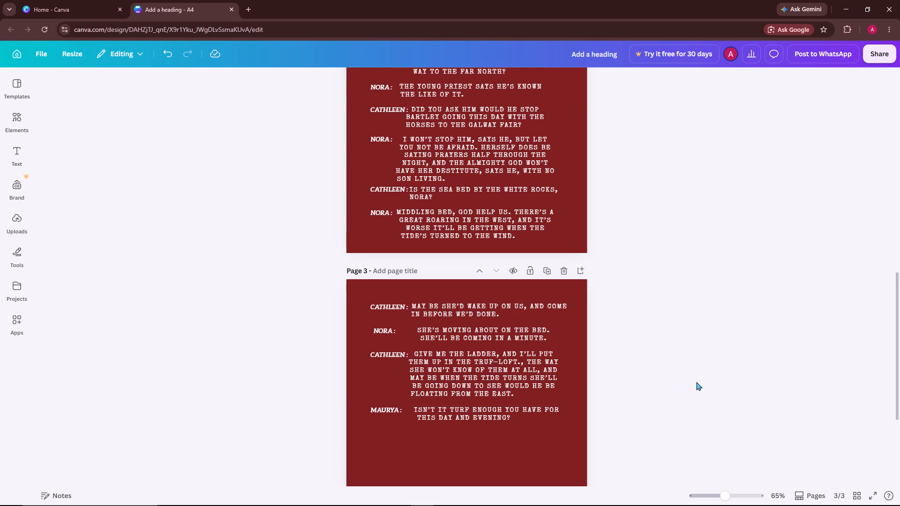
Duplicate the Cathleen speaker label on page 3 and place the copy below the Maurya label, aligned with the other labels.
scroll(453, 371, down, 2)
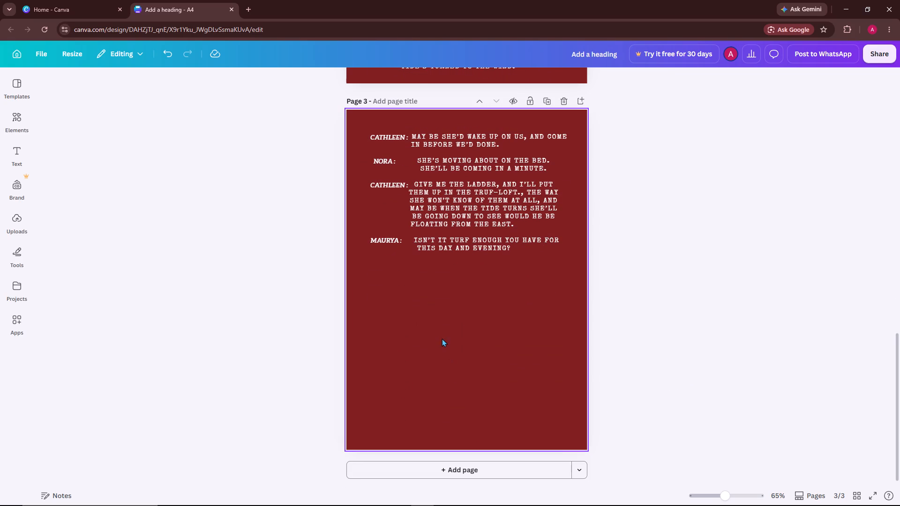
scroll(414, 261, down, 2)
click(387, 186)
click(416, 164)
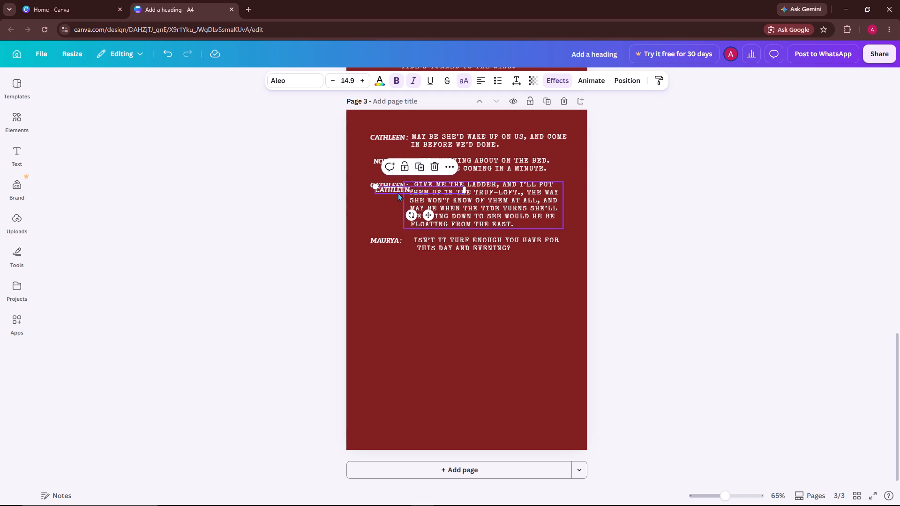
drag(398, 186, 393, 257)
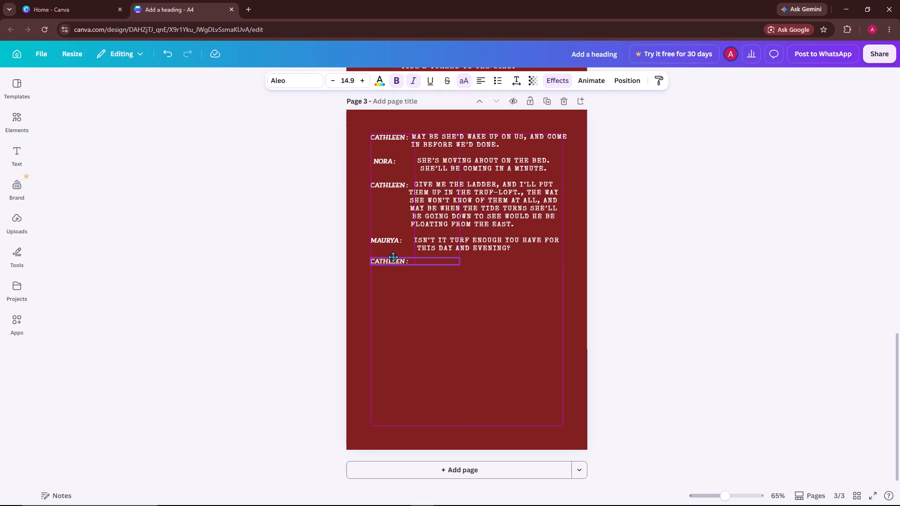
drag(393, 257, 393, 258)
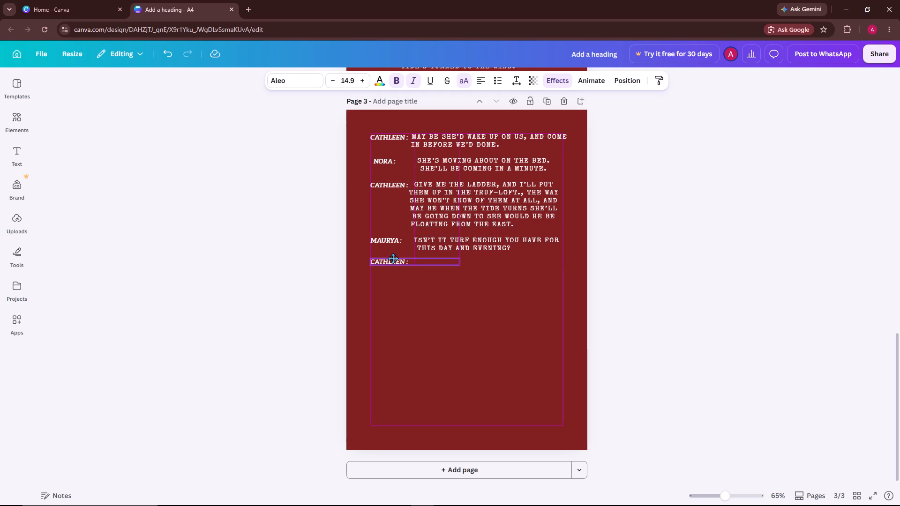
drag(393, 258, 393, 260)
click(491, 279)
Duplicate Maurya's dialogue text box and place the copy beside the new Cathleen label.
click(484, 246)
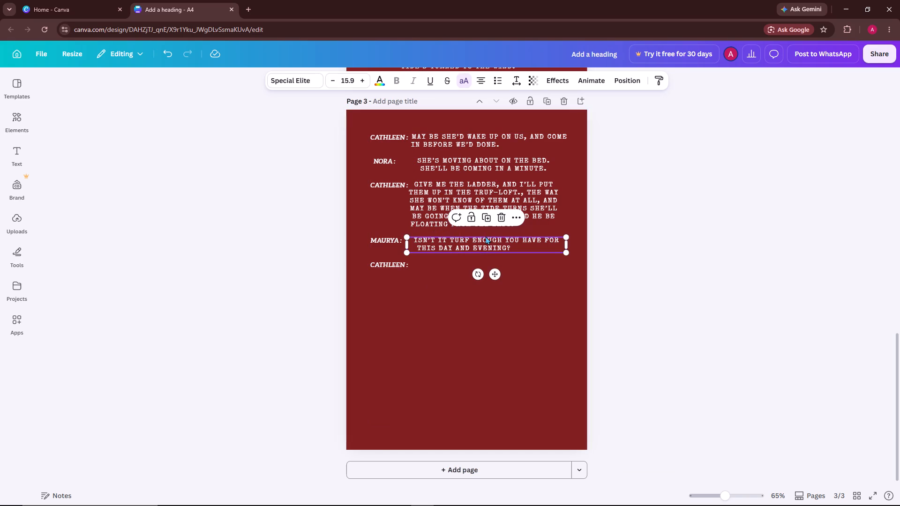
click(489, 219)
drag(488, 249, 487, 267)
Replace the duplicated dialogue beside the lowest Cathleen label on page 3 with "There's a cake baking at the fire for a short space.".
click(487, 267)
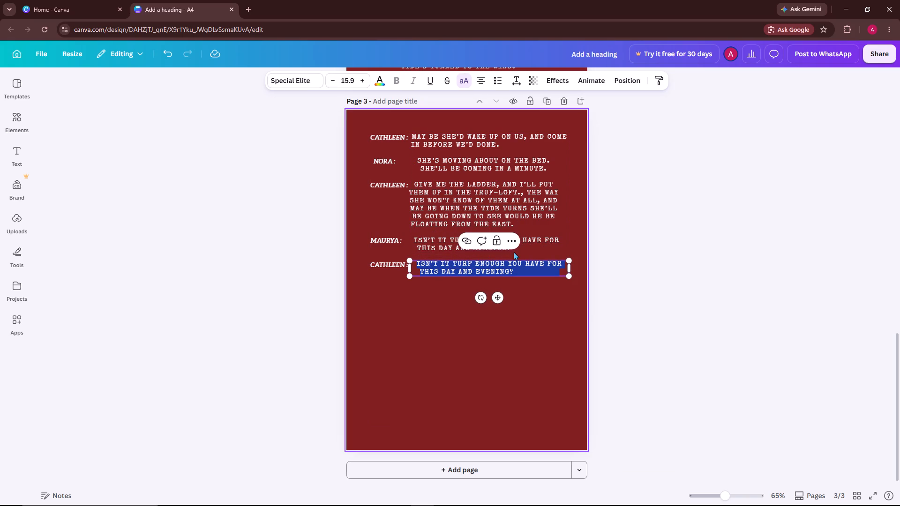
key(BackSpace)
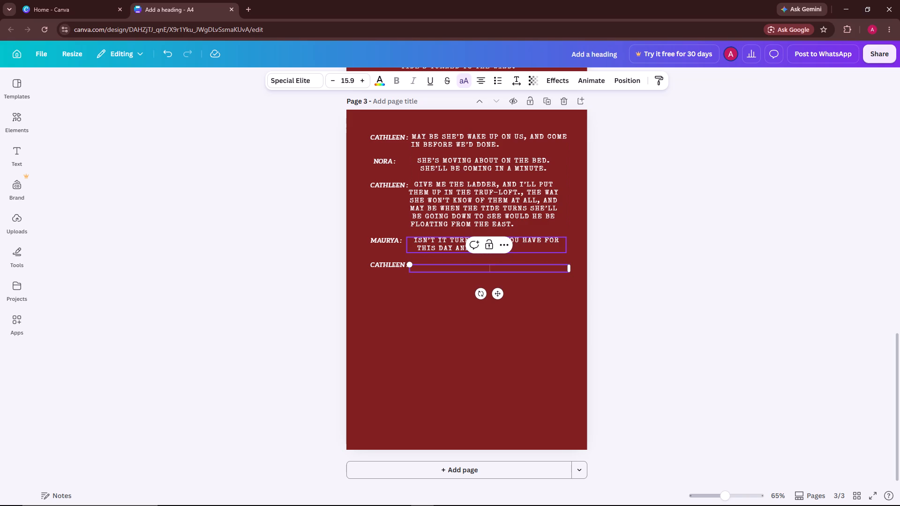
text(th)
text(ere)
text('s)
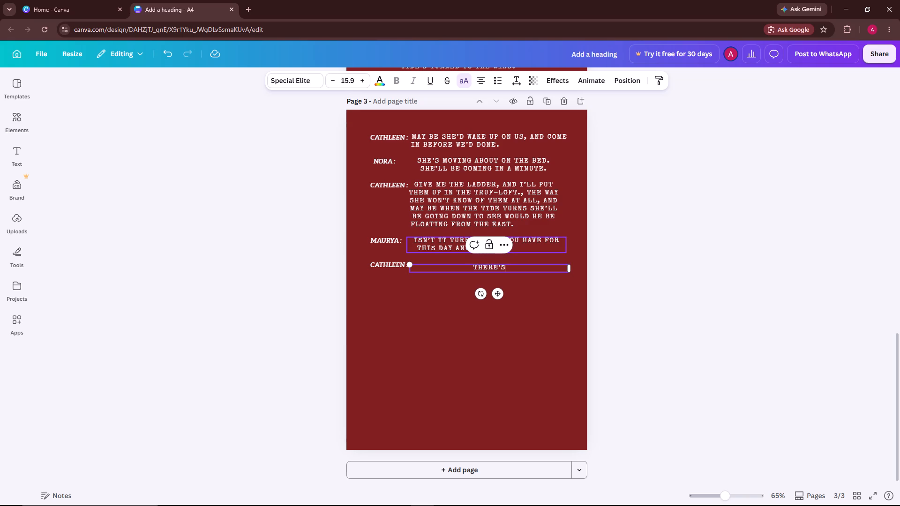
key(space)
text(a cak)
text(e ba)
text(king)
key(space)
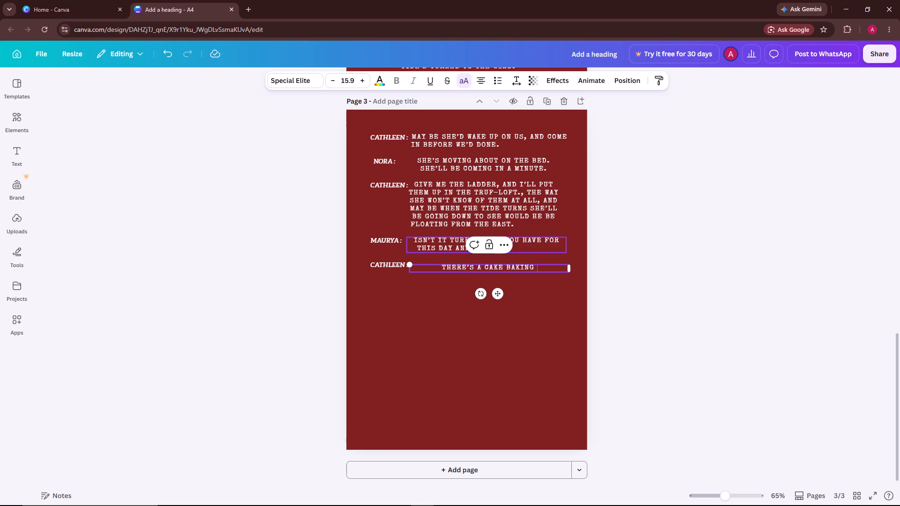
text(at the)
key(space)
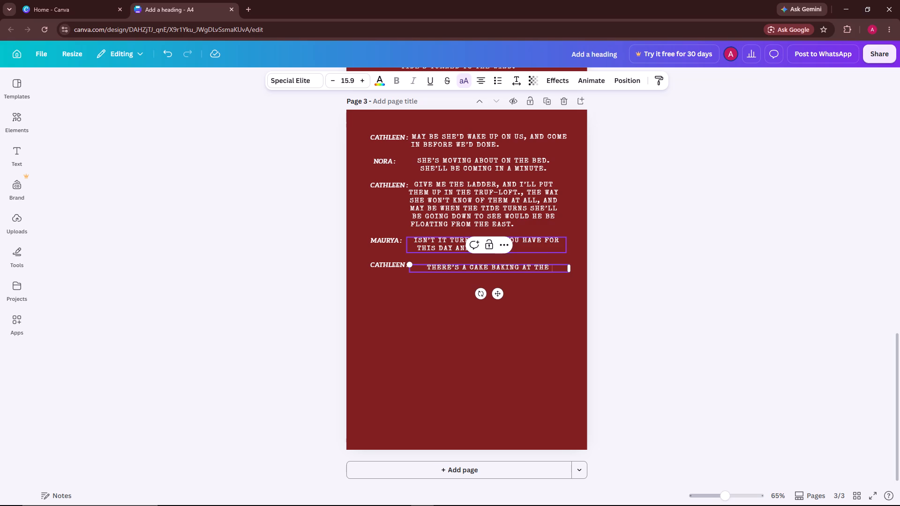
text(fire)
key(space)
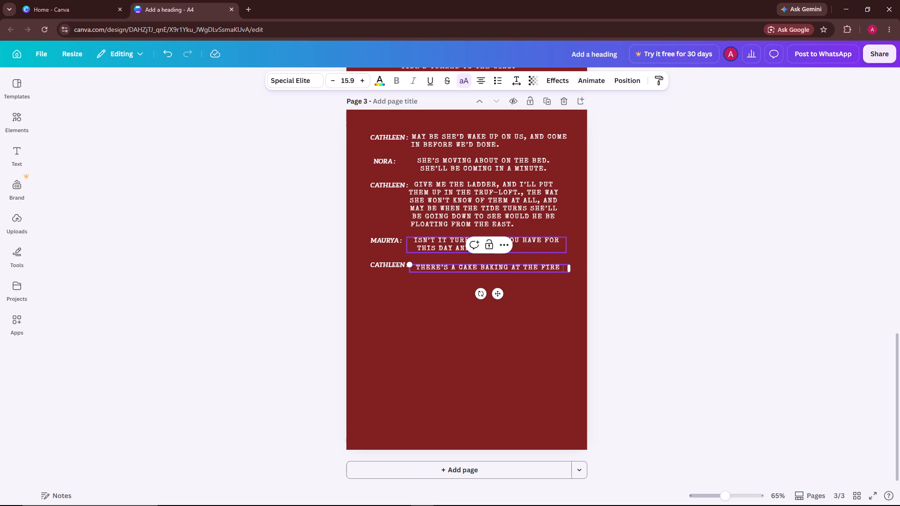
text(for a short)
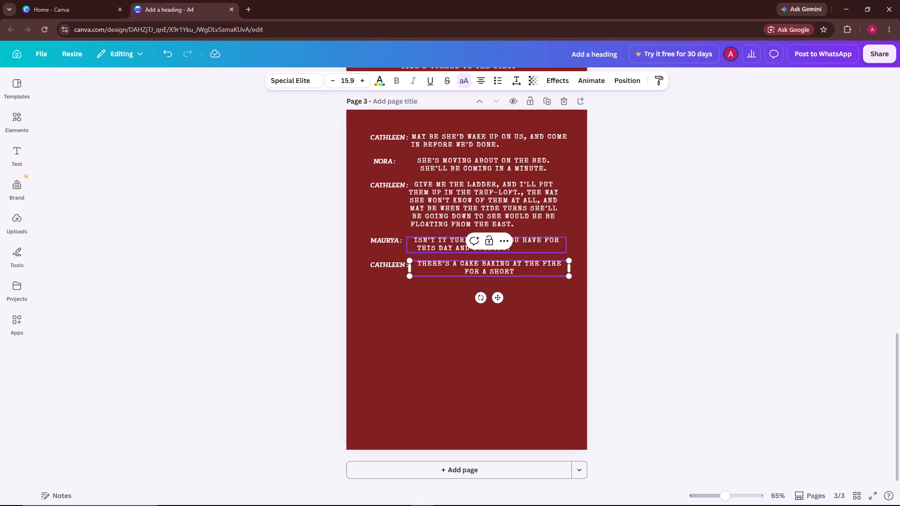
key(space)
text(spac)
key(e)
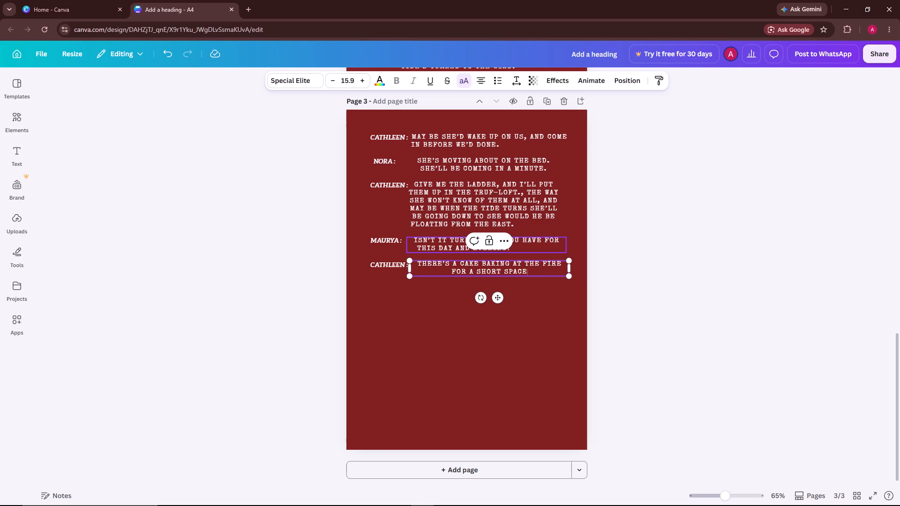
key(period)
Continue Cathleen's new line with "and Bartley will want it when the tide turns".
key(space)
text(ans)
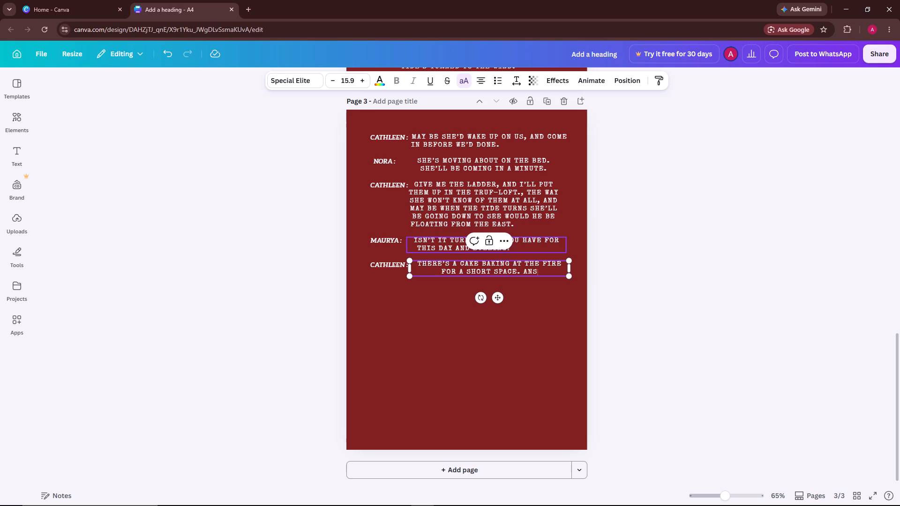
key(BackSpace)
key(d)
key(space)
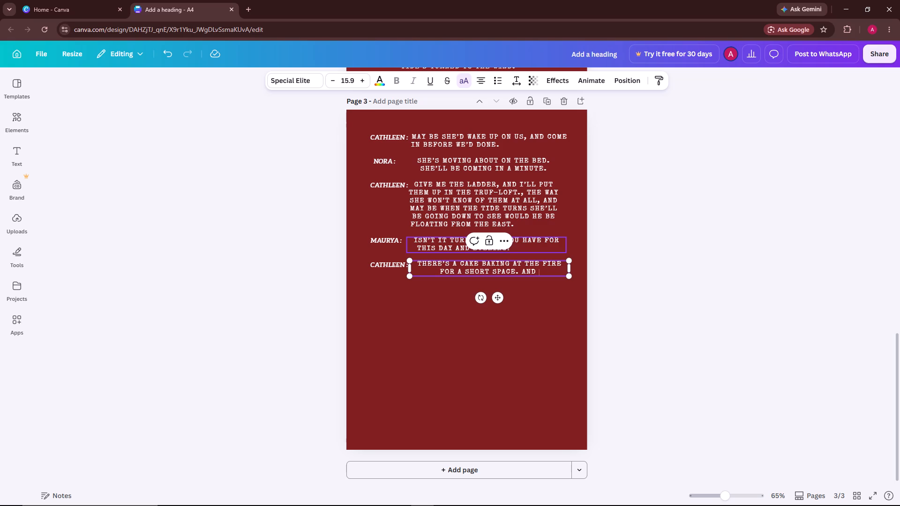
text(bart)
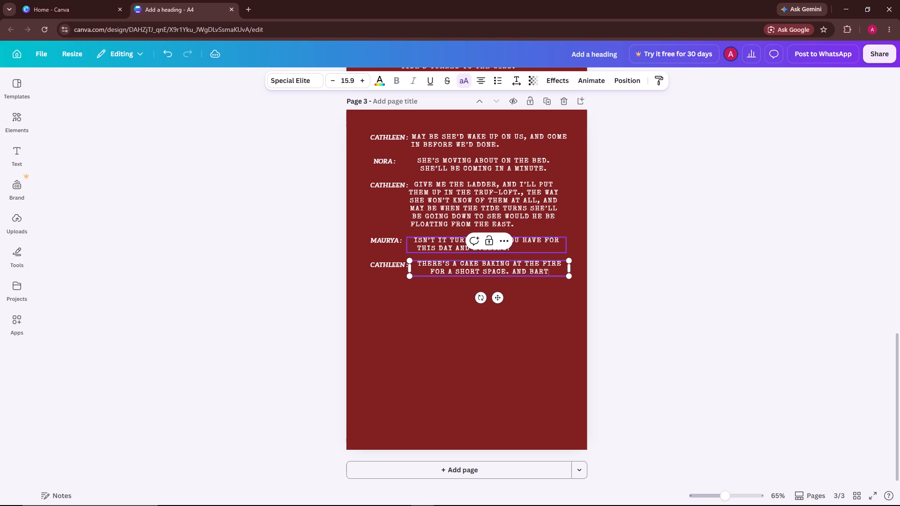
text(le)
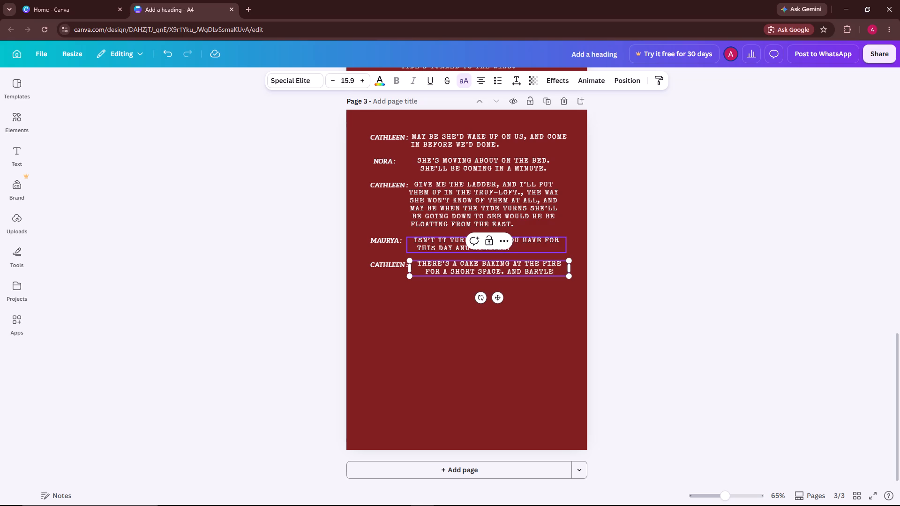
key(y)
key(space)
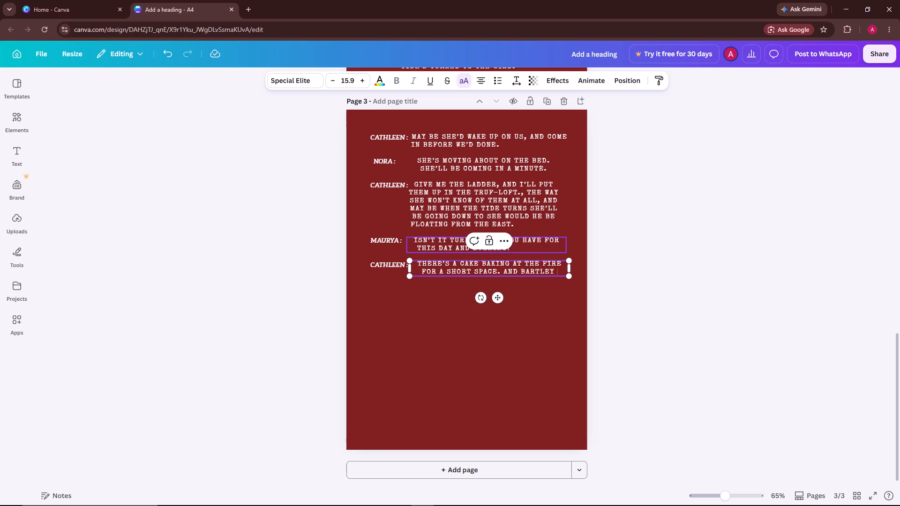
text(will)
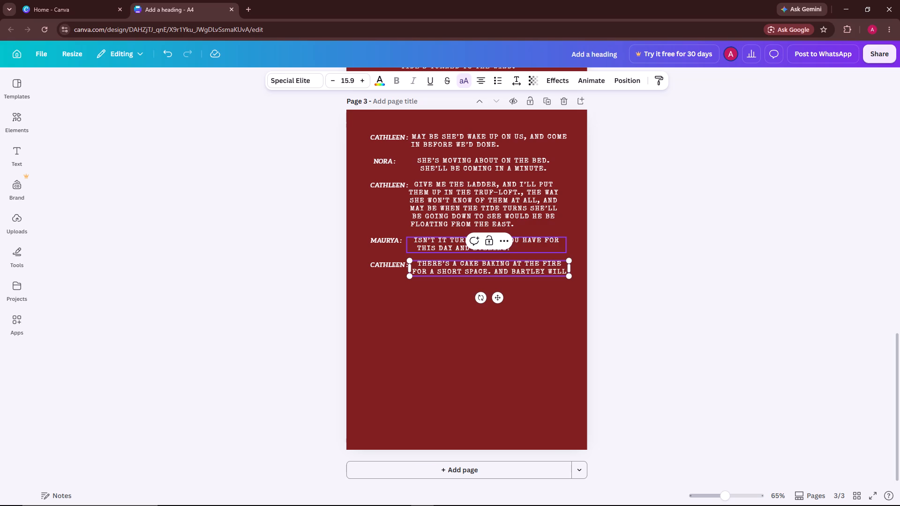
key(space)
text(want)
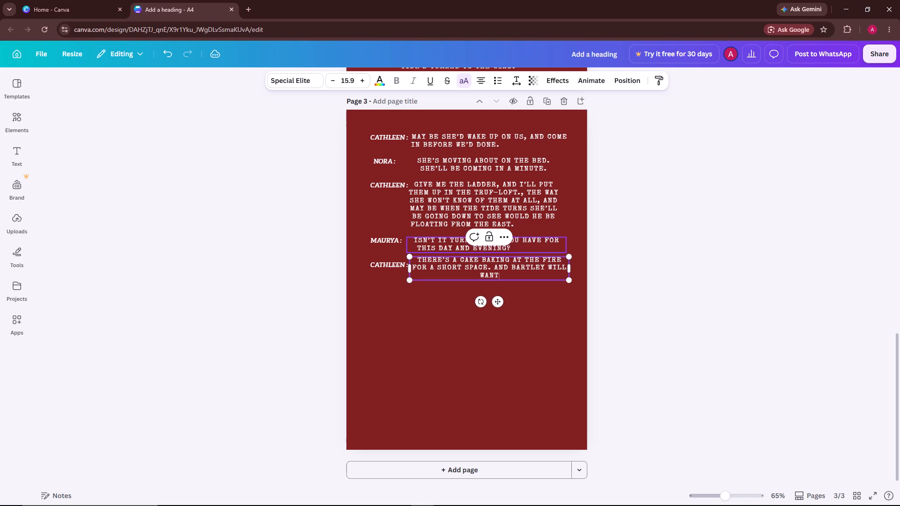
key(space)
text(it when)
key(space)
text(the ti)
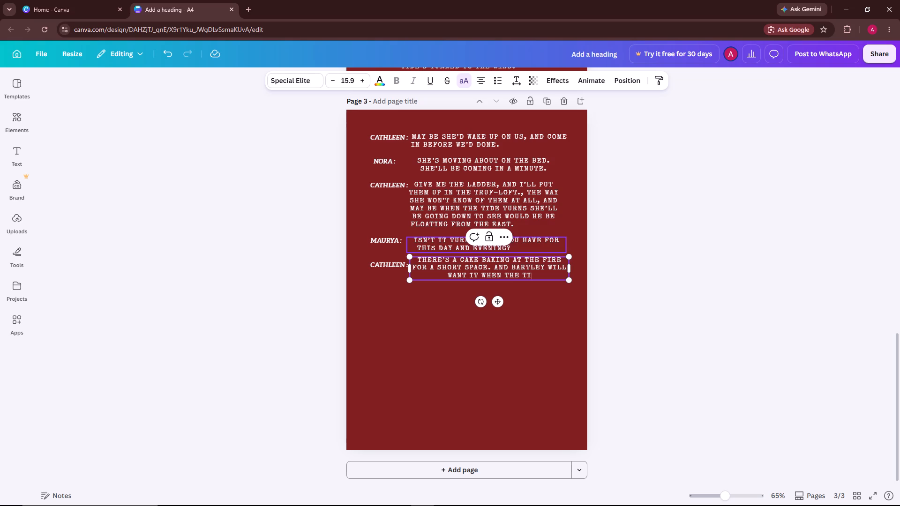
text(de)
key(space)
text(tur)
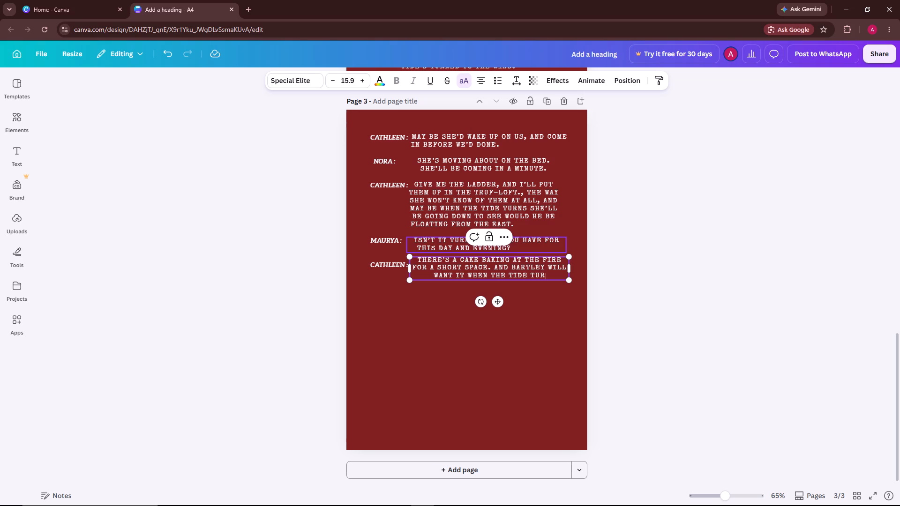
text(ns)
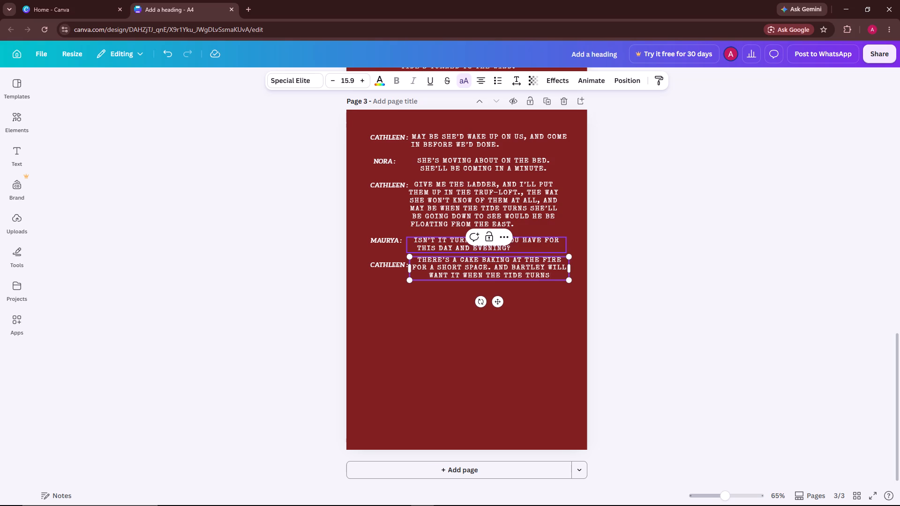
Finish Cathleen's cake line with "if he goes to Connemara.".
key(space)
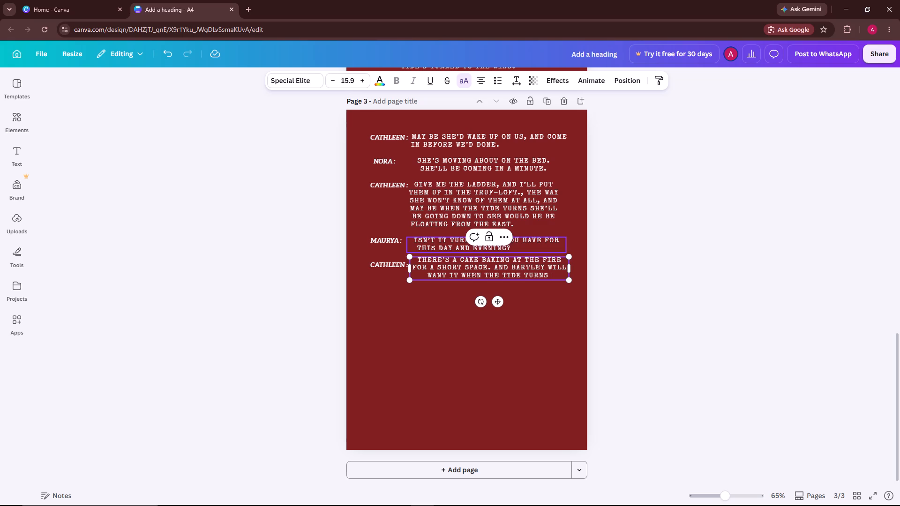
text(if he)
key(space)
text(h)
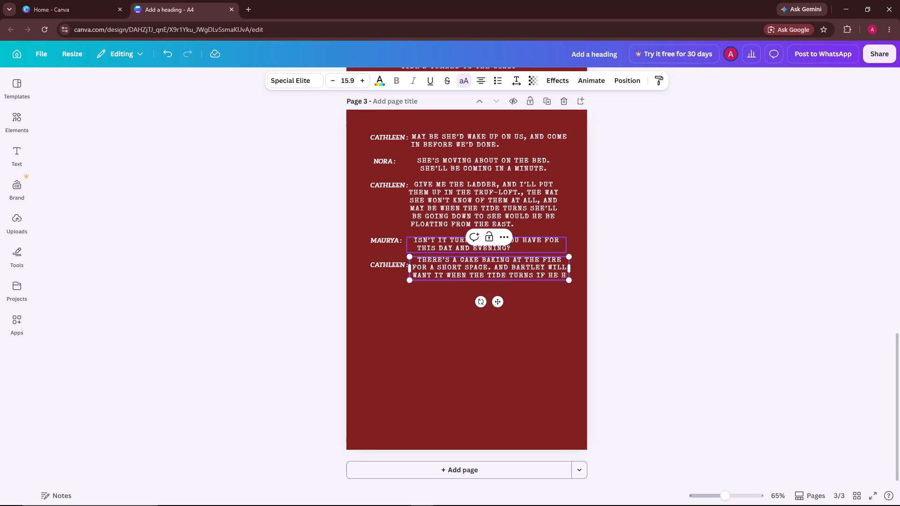
key(BackSpace)
text(go)
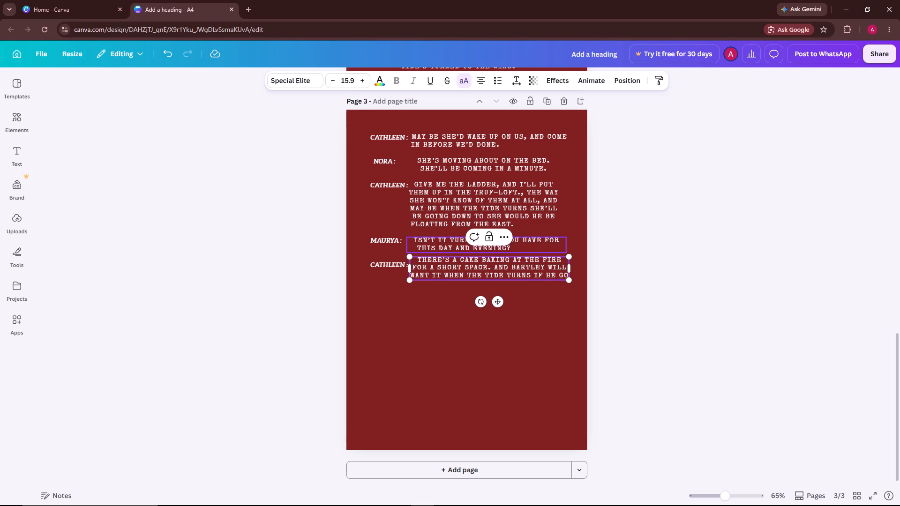
text(es)
key(space)
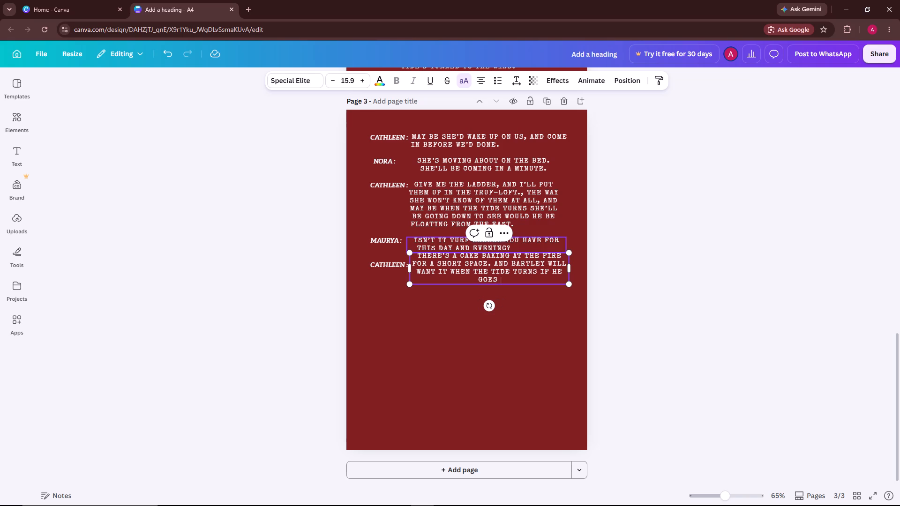
text(to conne)
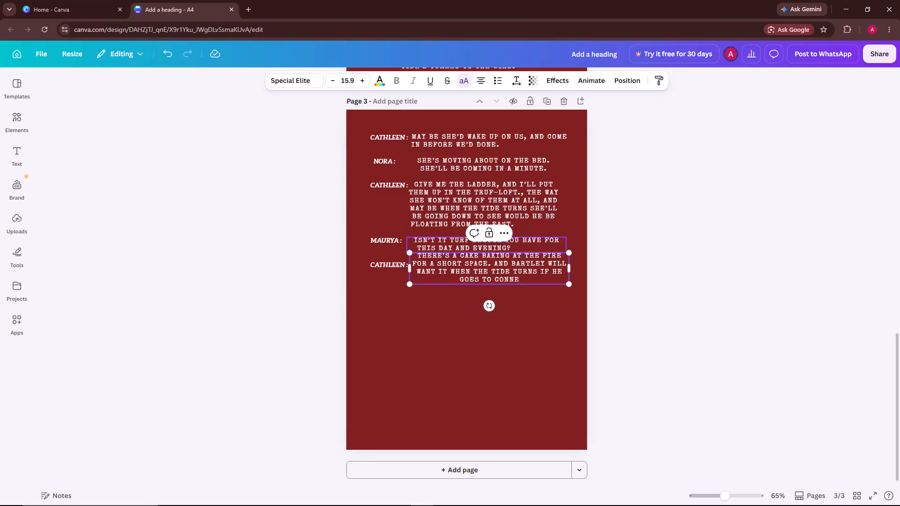
key(m)
text(ara)
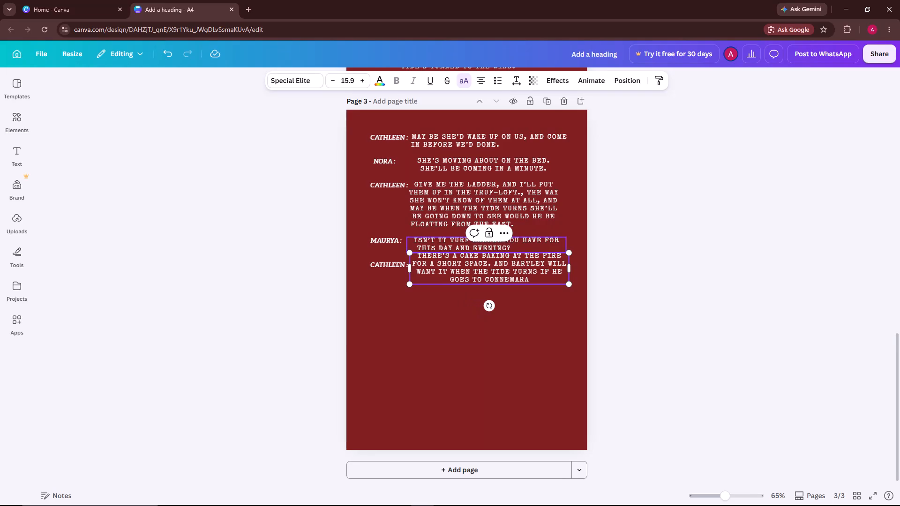
key(period)
Pad the end of Cathleen's cake line with spaces so "goes to Connemara." starts at the text box's left edge.
key(space)
key(space)
key(space)
key(space)
key(space)
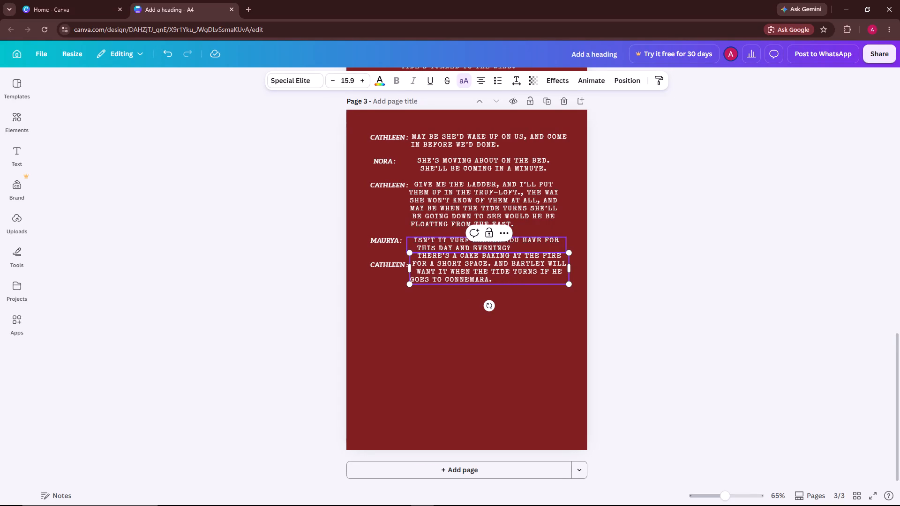
click(392, 312)
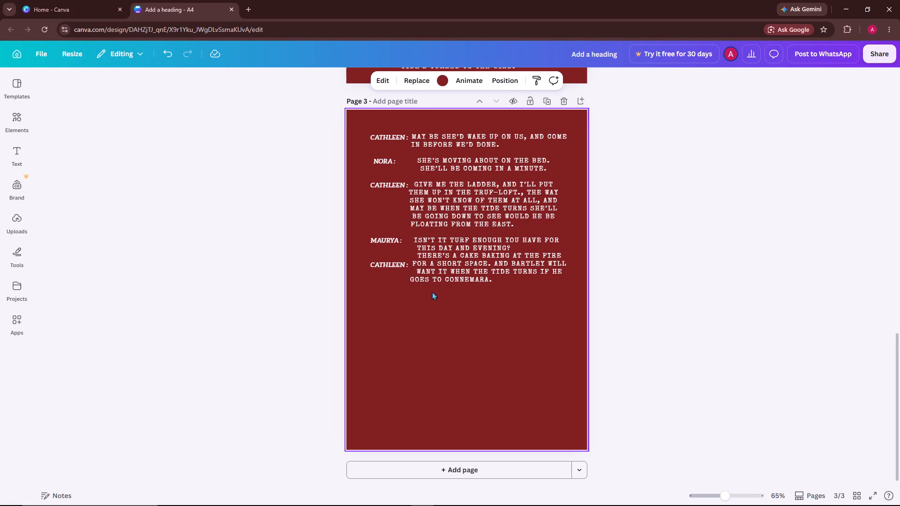
Move Cathleen's cake dialogue box down below Maurya's line so its first row sits level with the Cathleen label.
drag(443, 275, 442, 276)
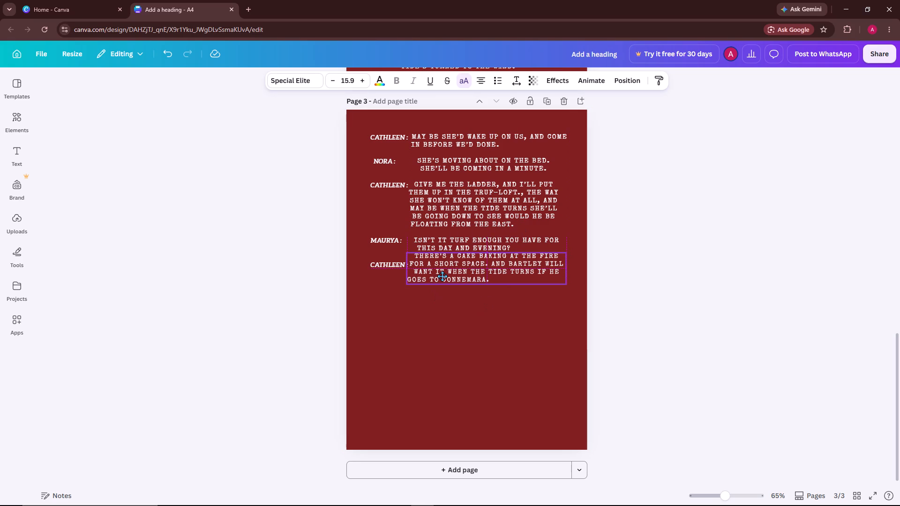
drag(442, 276, 441, 281)
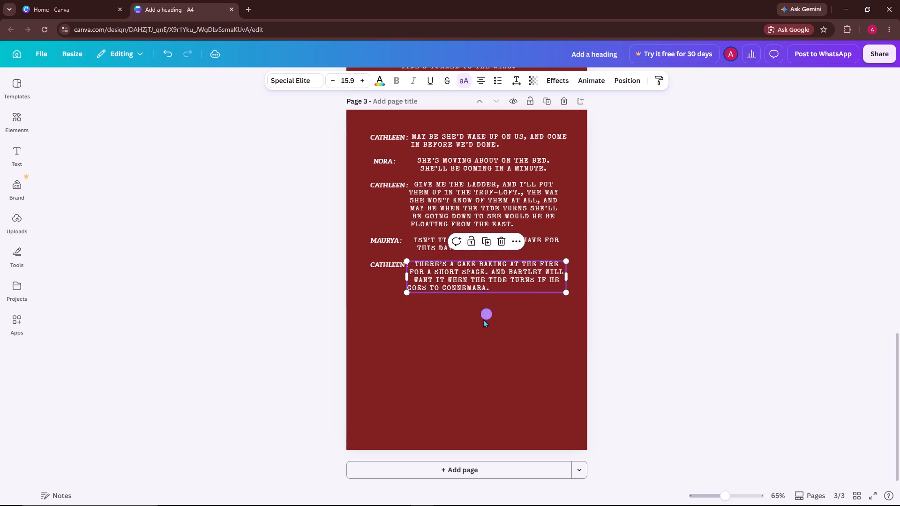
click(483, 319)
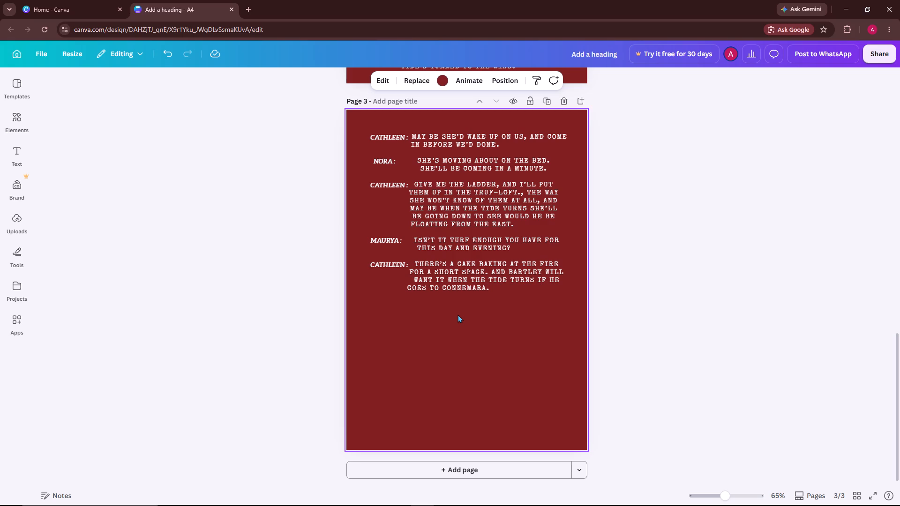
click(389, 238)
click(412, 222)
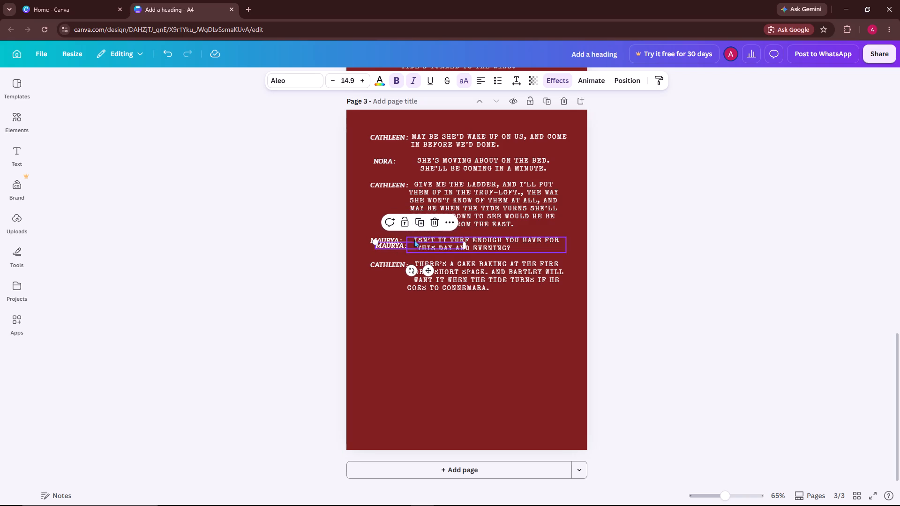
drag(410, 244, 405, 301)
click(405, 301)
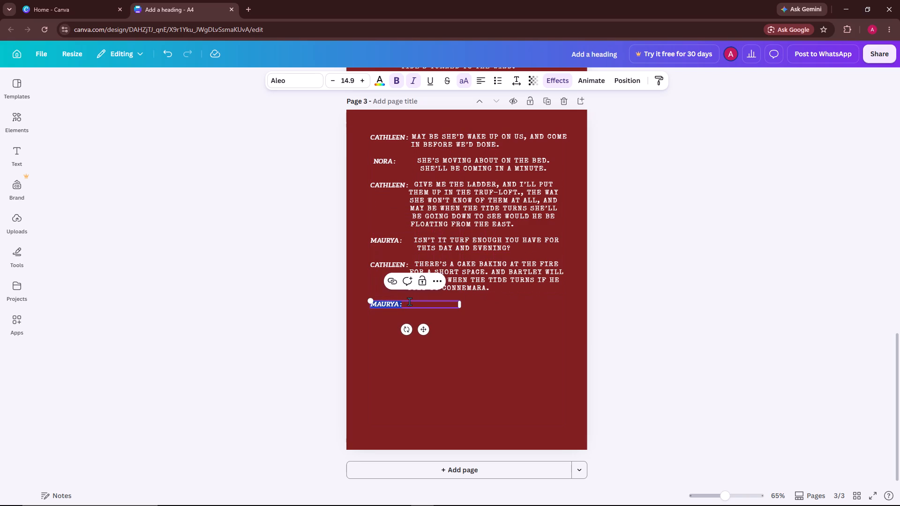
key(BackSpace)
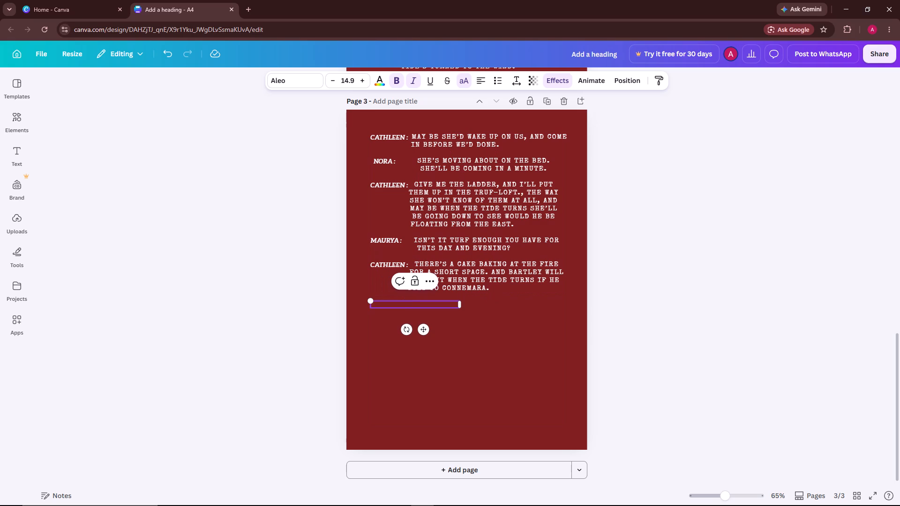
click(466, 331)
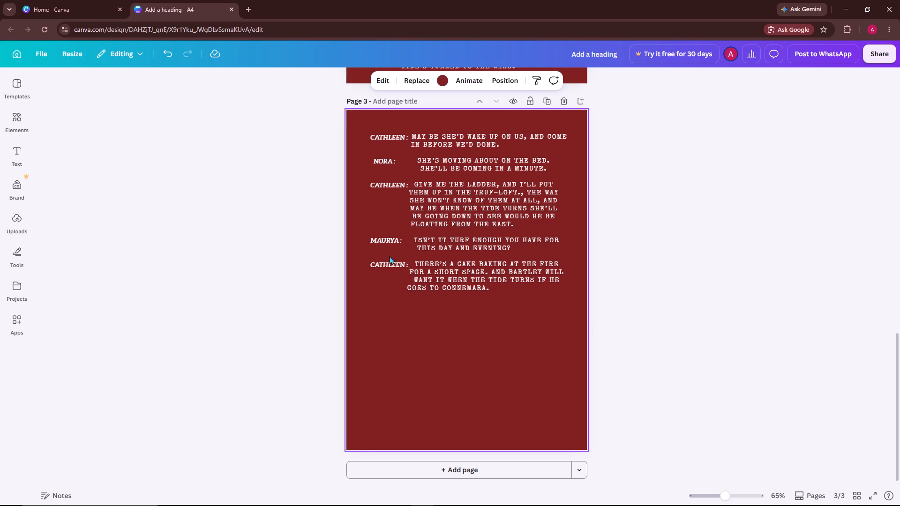
Duplicate the Maurya label on page 3 and place the copy below Cathleen's cake dialogue, left-aligned with the Maurya label above.
click(382, 244)
click(416, 220)
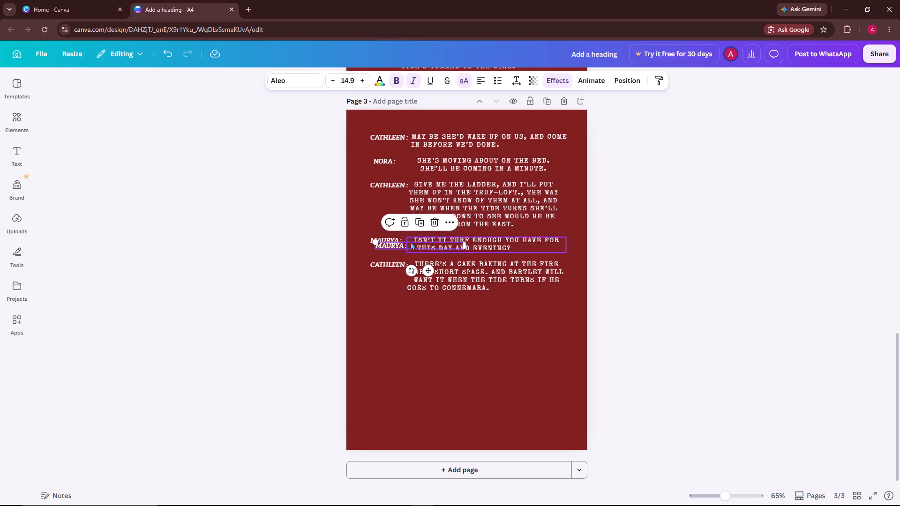
drag(408, 245, 402, 305)
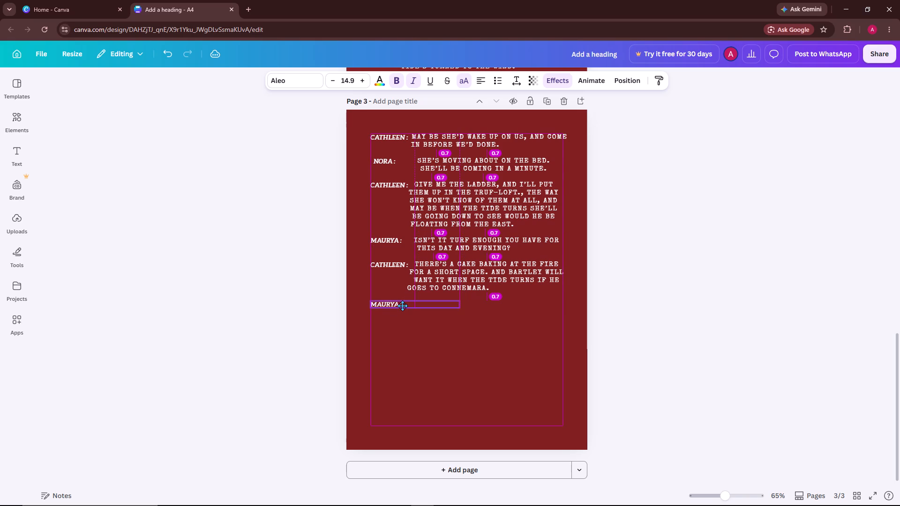
drag(402, 305, 401, 305)
click(482, 333)
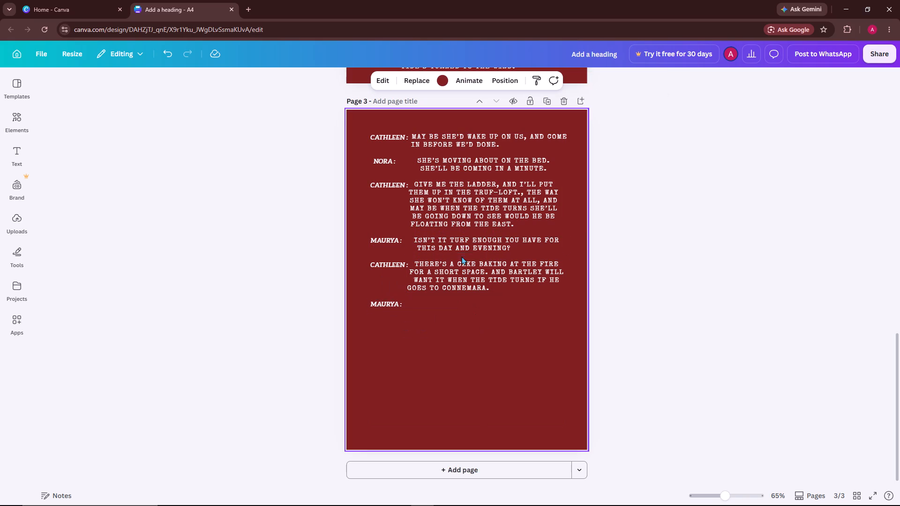
Duplicate Maurya's turf dialogue box and place the copy beside the new Maurya label below Cathleen's cake dialogue.
click(461, 247)
click(487, 222)
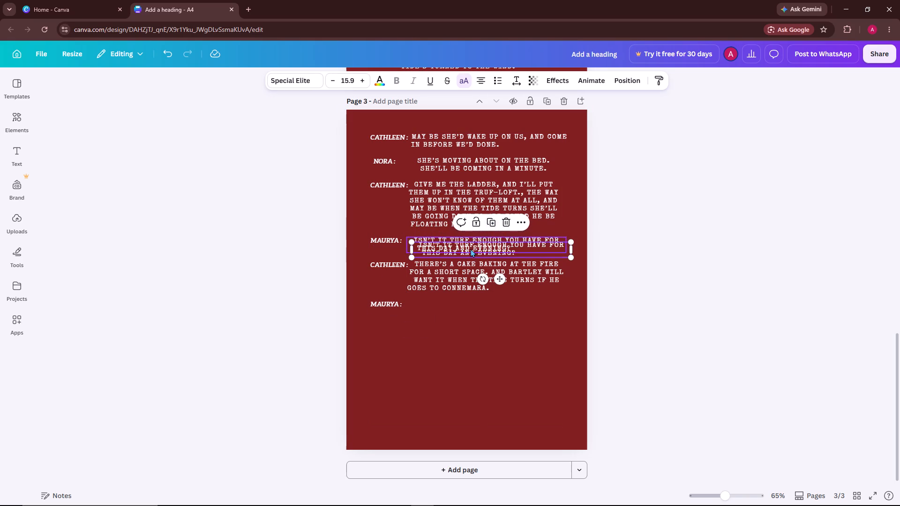
drag(469, 251, 464, 313)
Replace the copied turf dialogue with "he won't go this day with the wind".
click(463, 310)
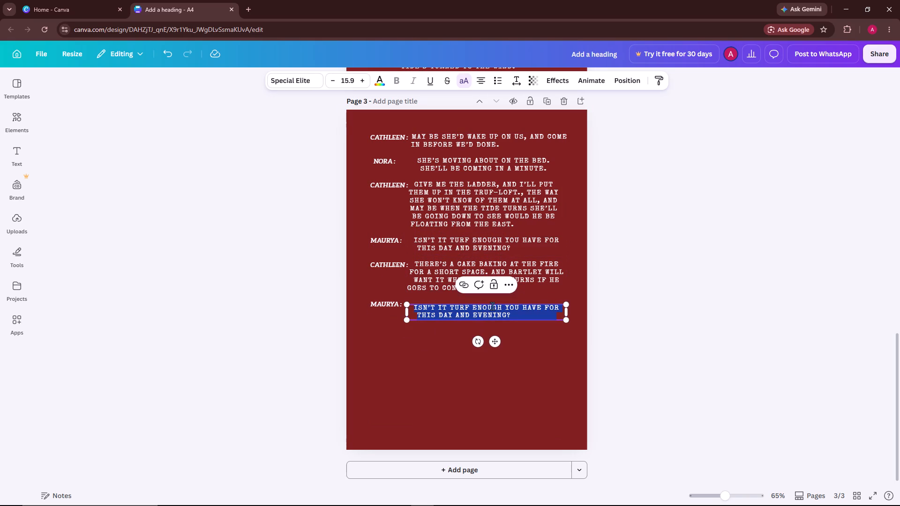
key(BackSpace)
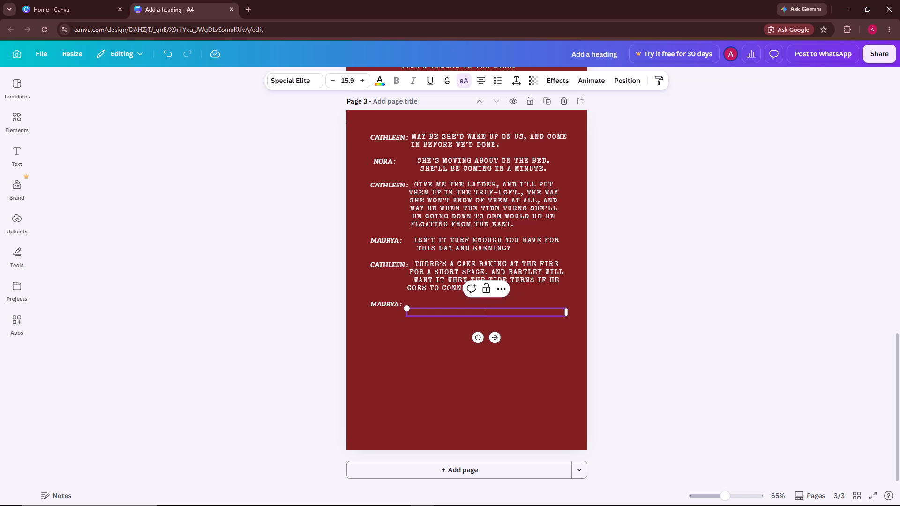
text(he won)
text('t)
key(space)
text(go this)
key(space)
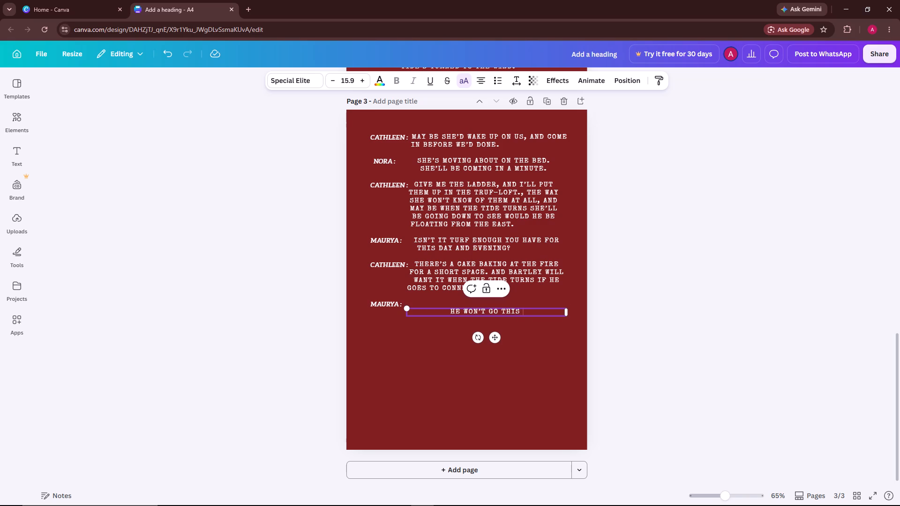
text(da)
key(y)
key(space)
text(with)
key(space)
text(the wind)
key(space)
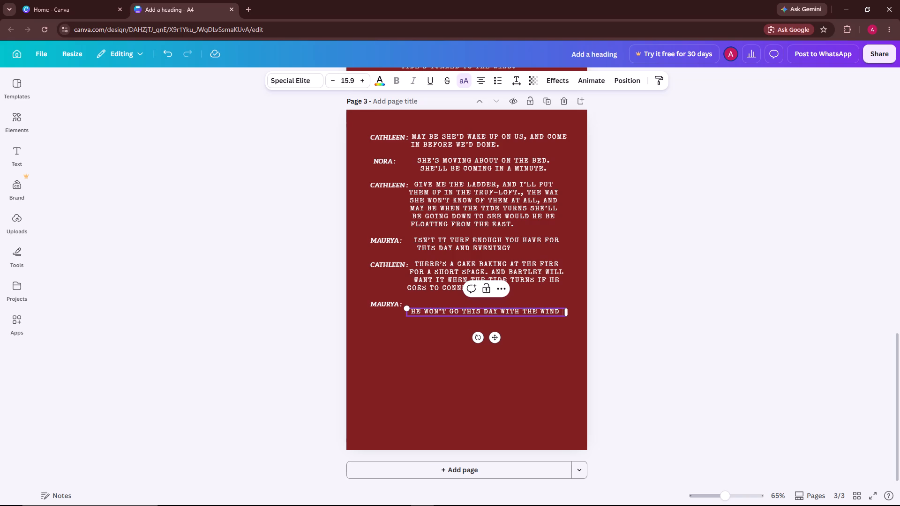
Finish Maurya's new line with "rising from the south and west.".
text(ri)
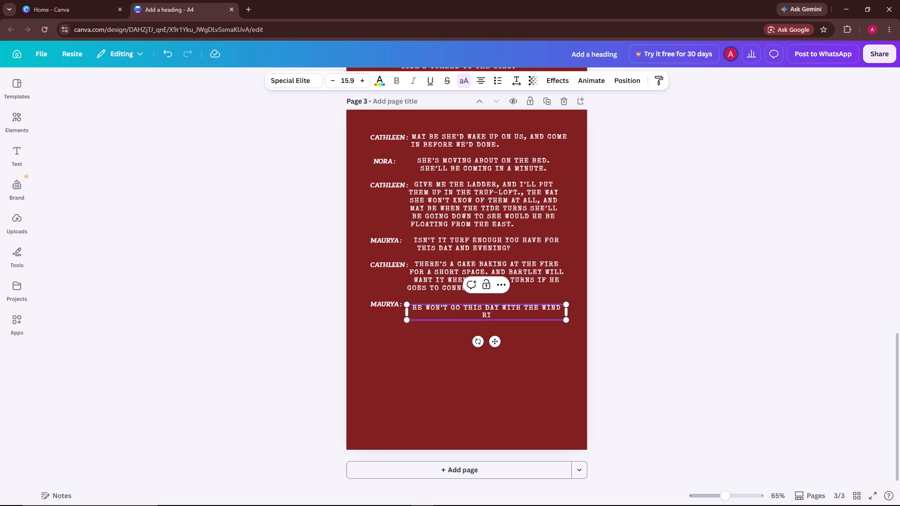
text(si)
text(ng)
key(space)
text(from the south)
key(space)
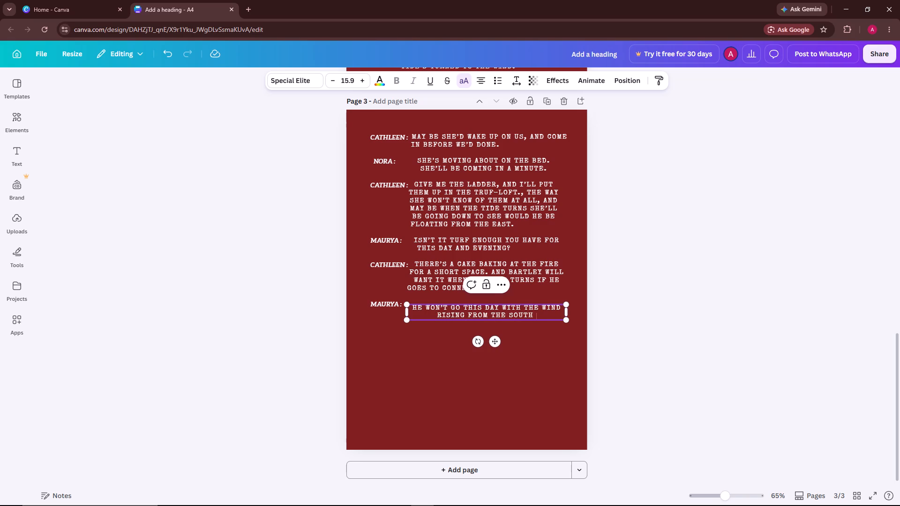
text(and)
key(space)
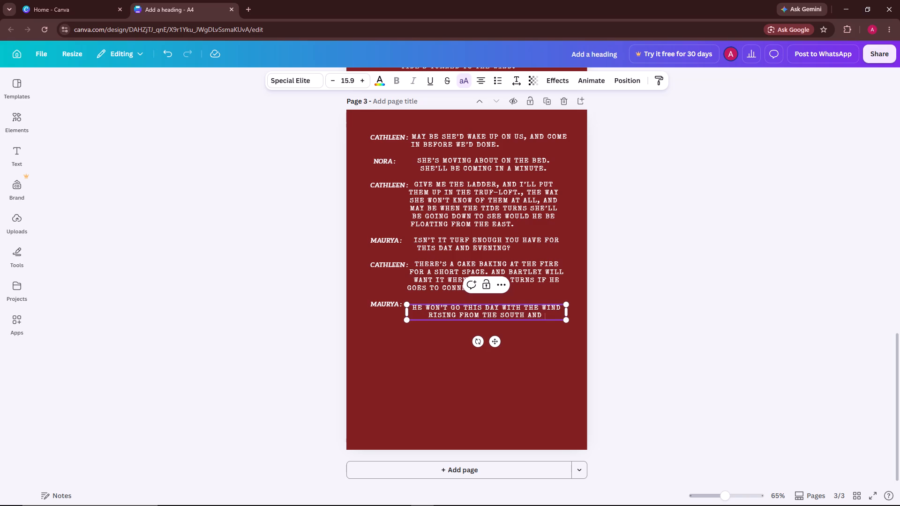
text(west)
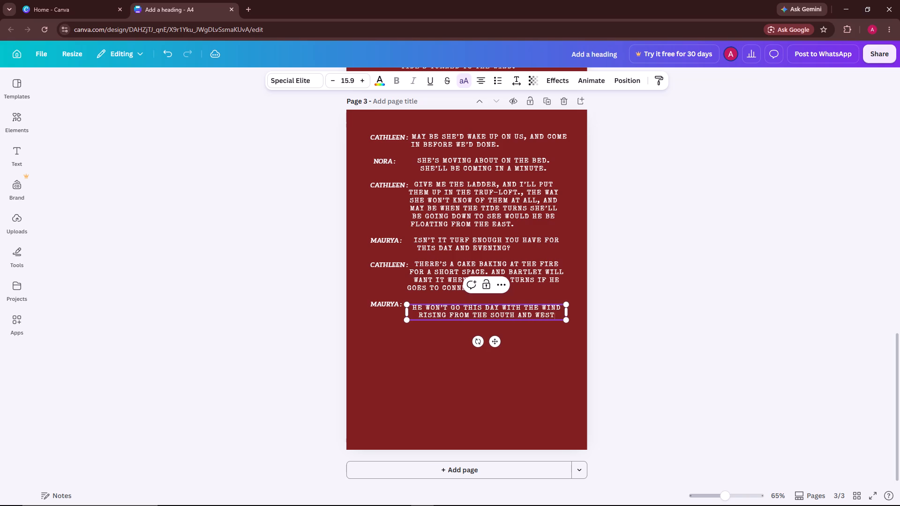
key(period)
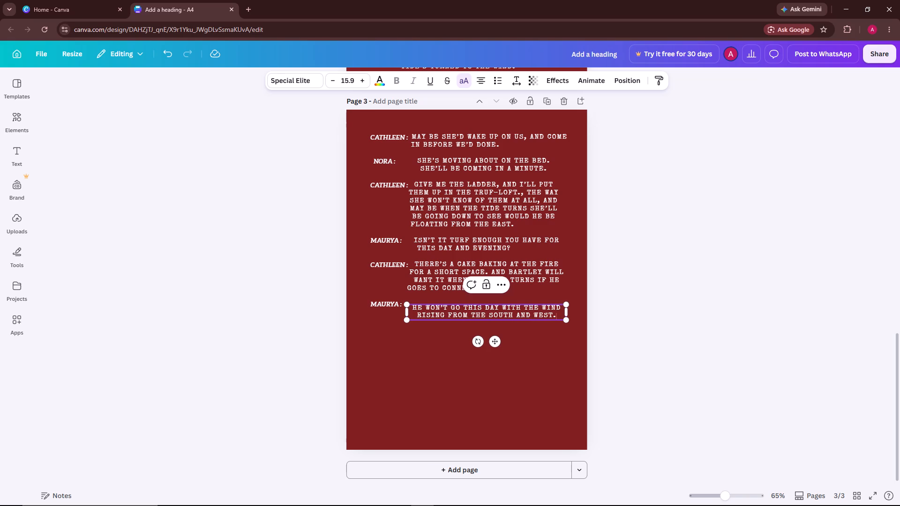
click(392, 357)
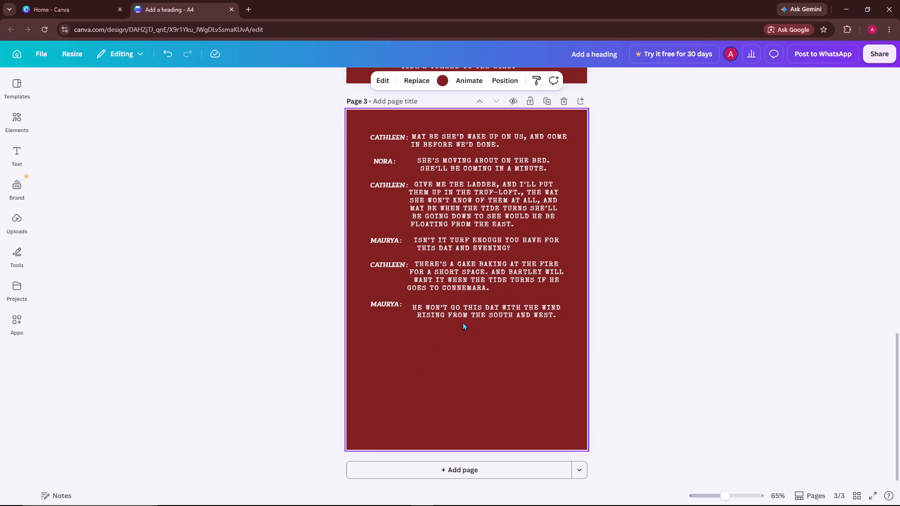
Move Maurya's wind dialogue box closer to its Maurya label so its first row sits level with the label.
drag(454, 317, 449, 314)
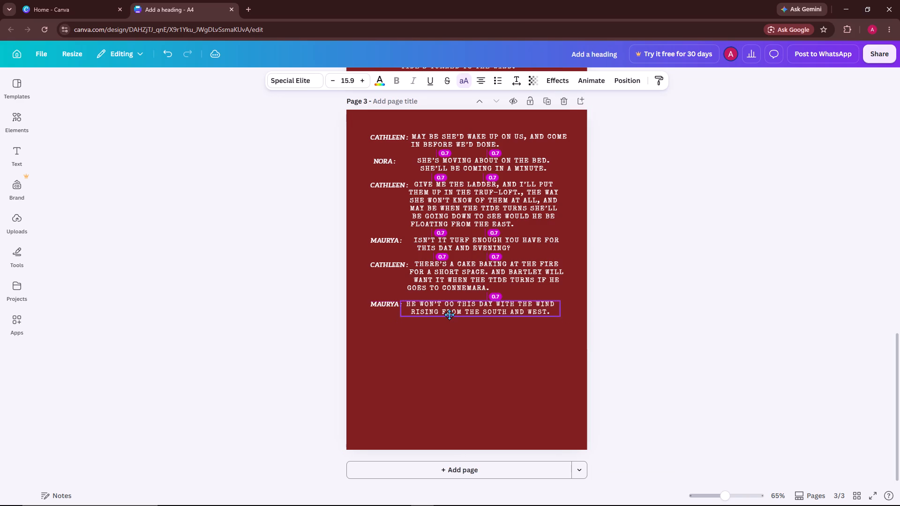
drag(449, 314, 447, 315)
click(395, 359)
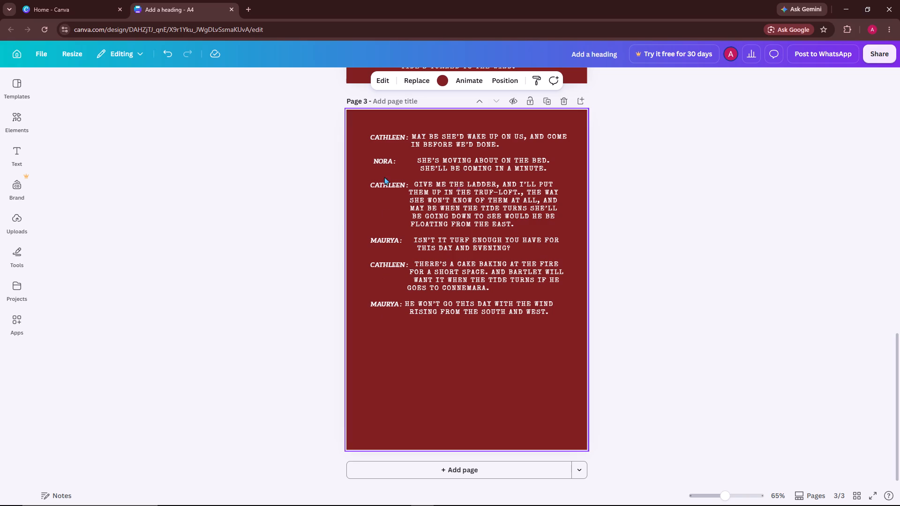
Duplicate the Nora label and place the copy below the last Maurya label, aligned to its left edge.
click(384, 163)
click(419, 138)
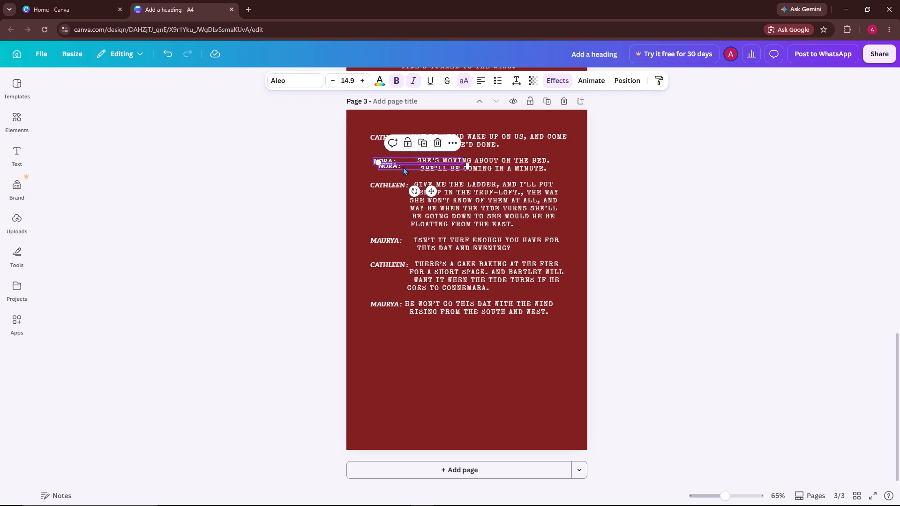
drag(403, 167, 394, 330)
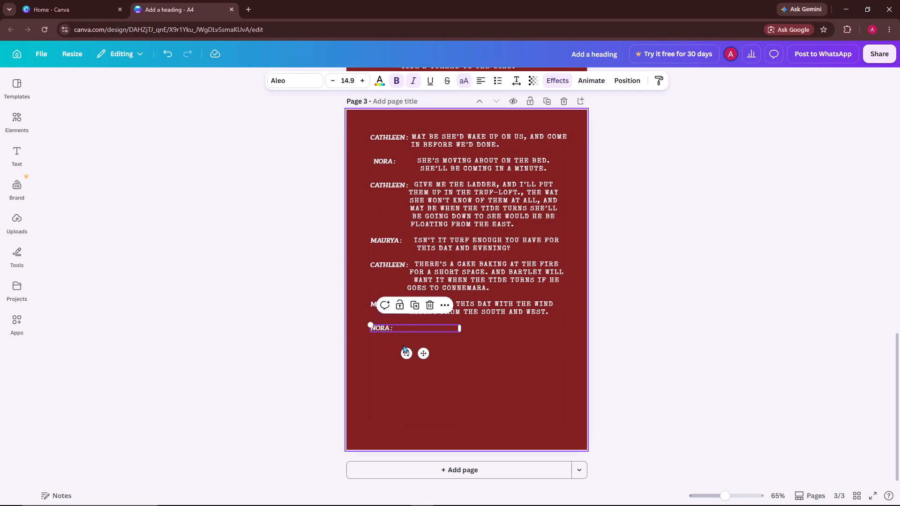
click(496, 357)
Duplicate Maurya's wind dialogue box and place the copy directly below it, level with the new Nora label.
click(488, 309)
click(478, 282)
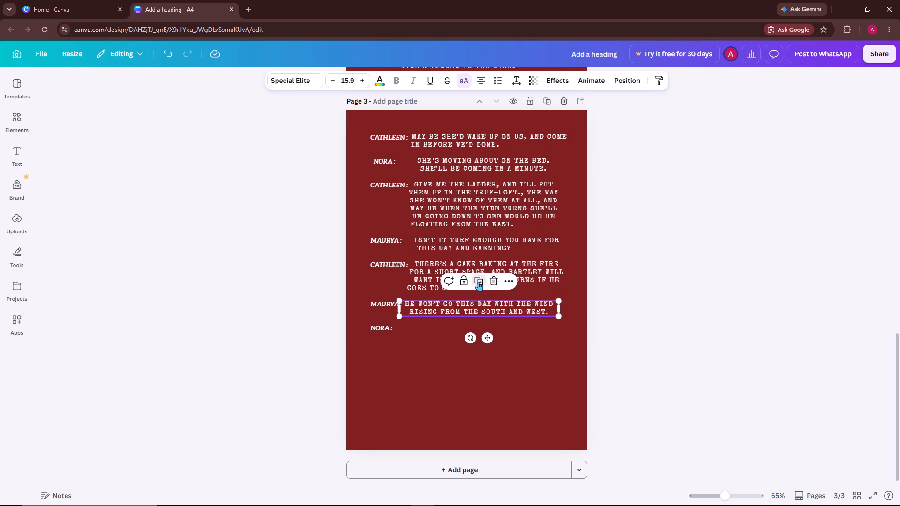
drag(460, 317, 456, 338)
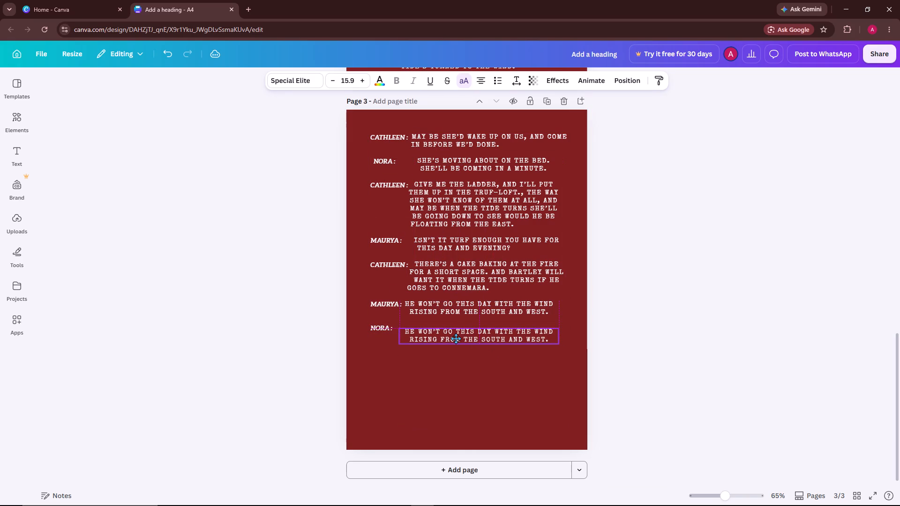
drag(456, 338, 456, 337)
Replace the text in the copied dialogue box beside the new Nora label with "he'll not stop him, mother,".
click(456, 335)
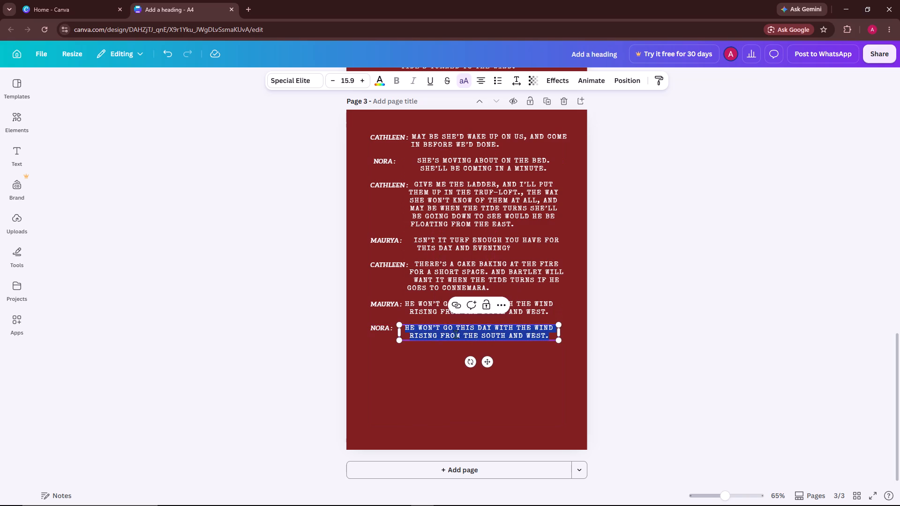
key(BackSpace)
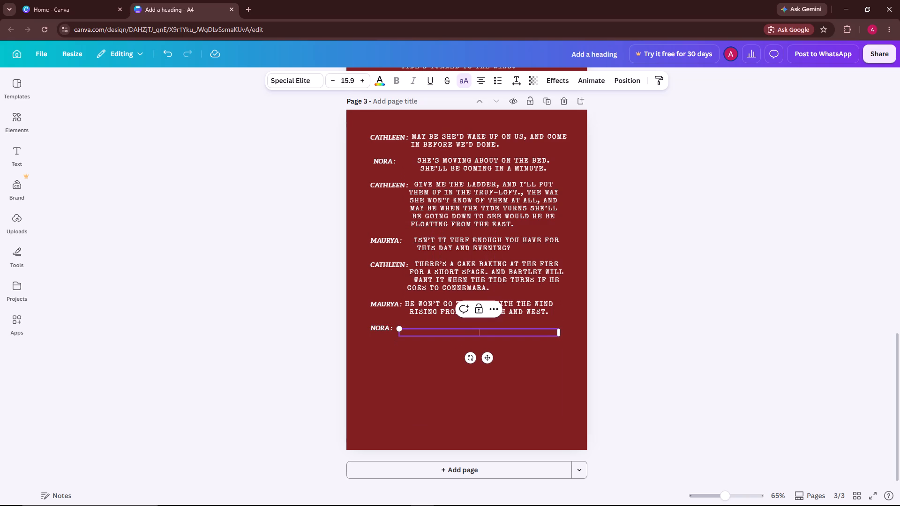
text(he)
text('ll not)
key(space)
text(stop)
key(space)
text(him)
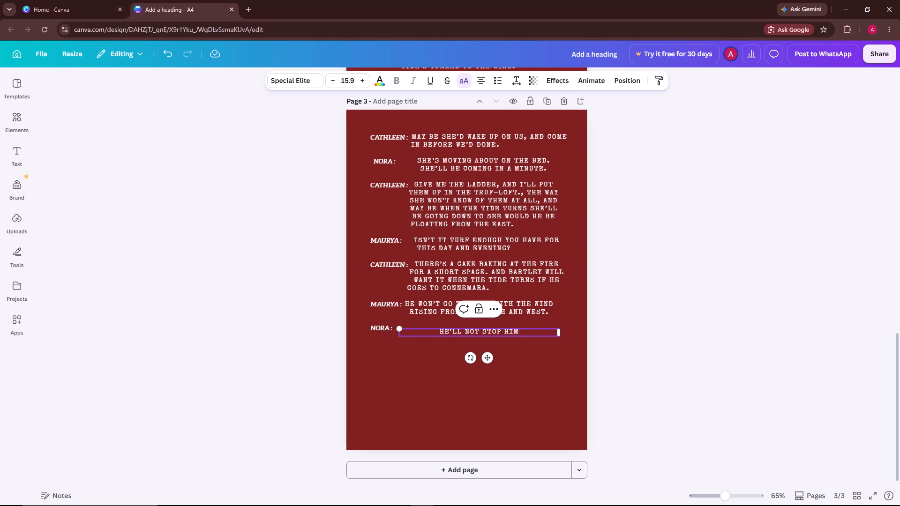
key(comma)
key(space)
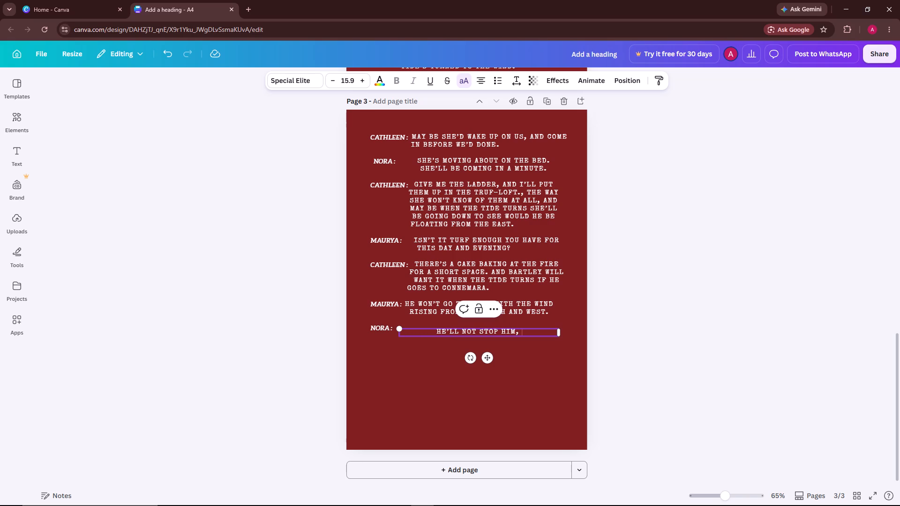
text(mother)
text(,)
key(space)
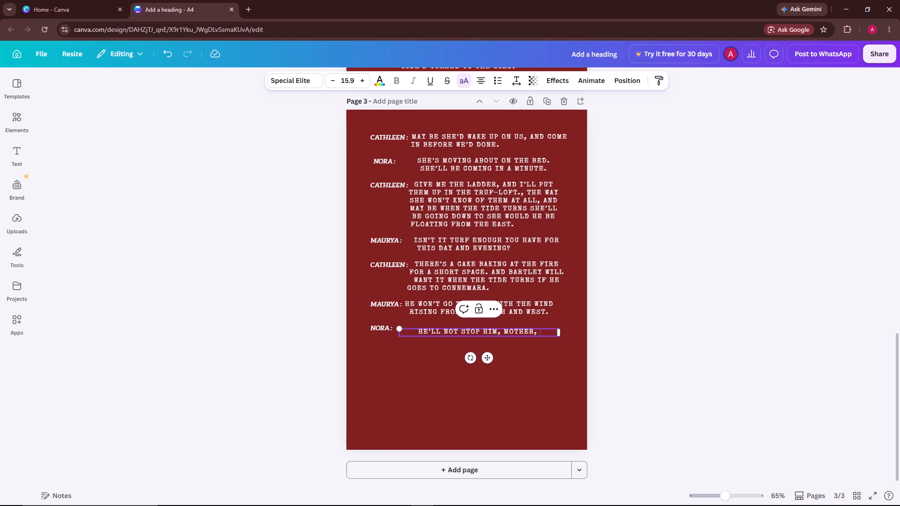
Continue Nora's line with "and i heard eamon simon".
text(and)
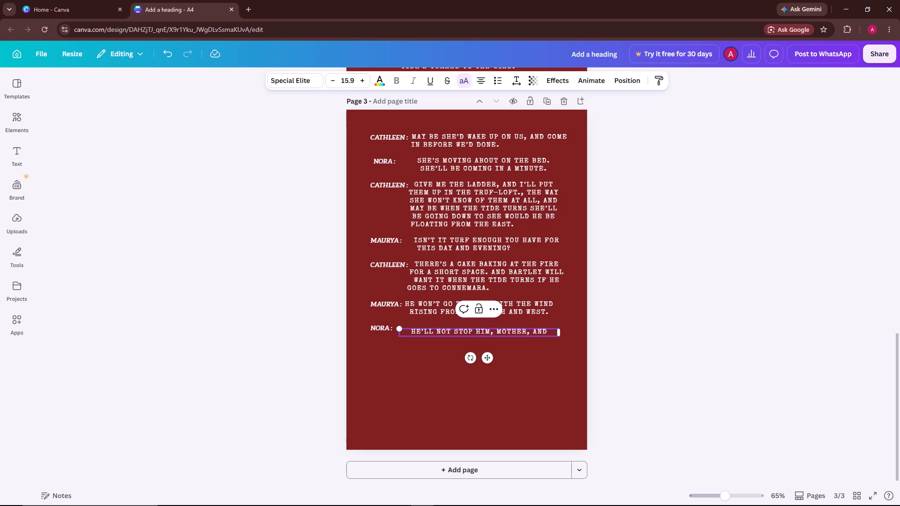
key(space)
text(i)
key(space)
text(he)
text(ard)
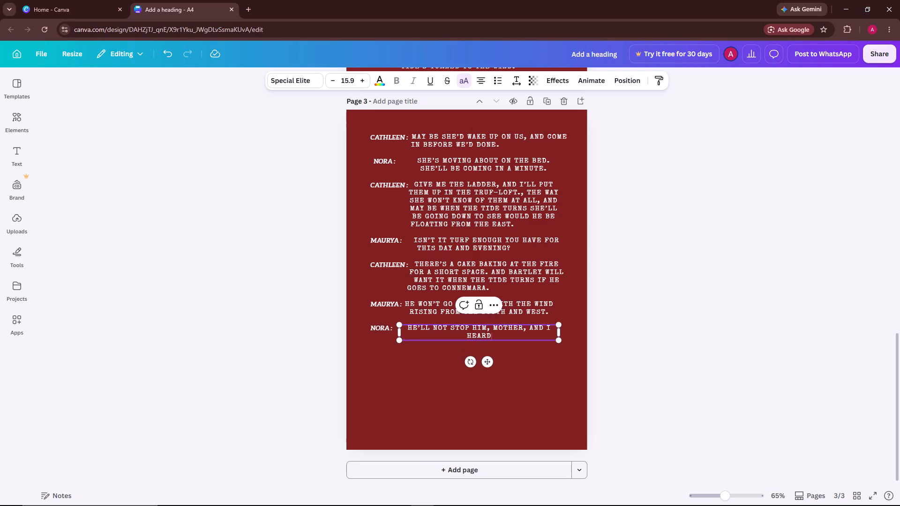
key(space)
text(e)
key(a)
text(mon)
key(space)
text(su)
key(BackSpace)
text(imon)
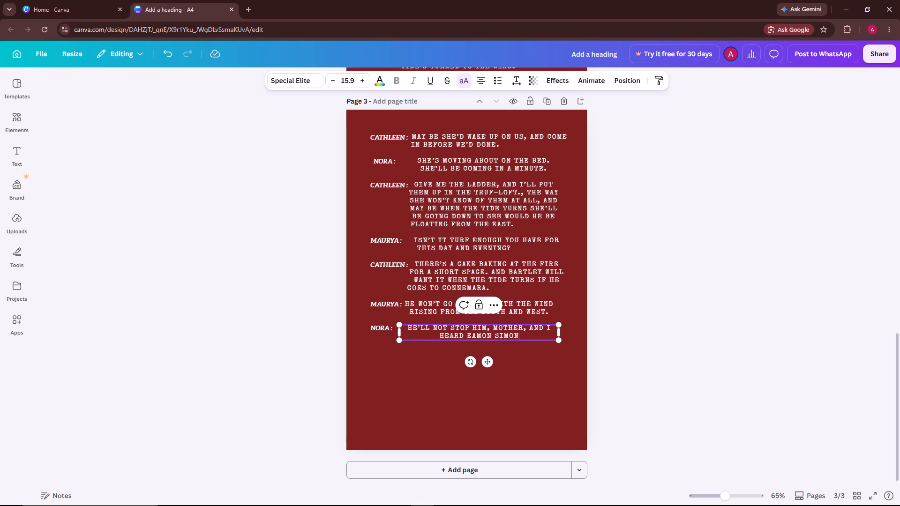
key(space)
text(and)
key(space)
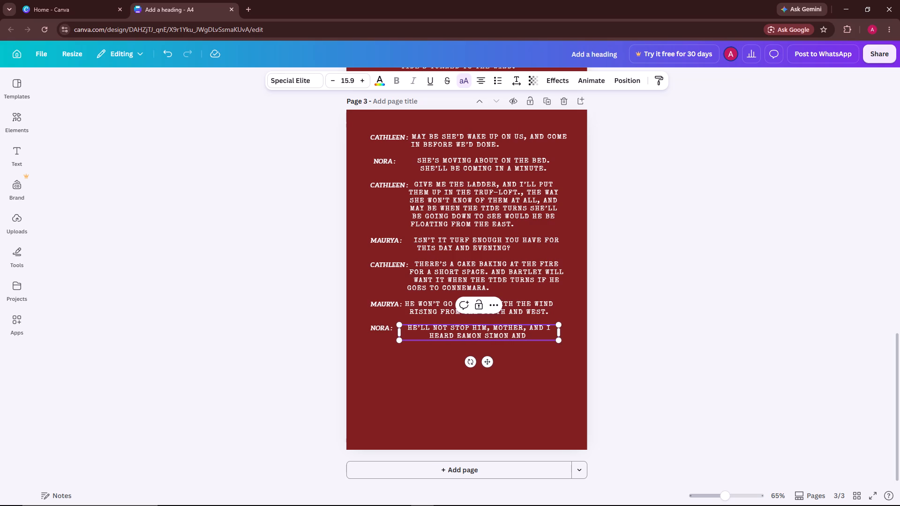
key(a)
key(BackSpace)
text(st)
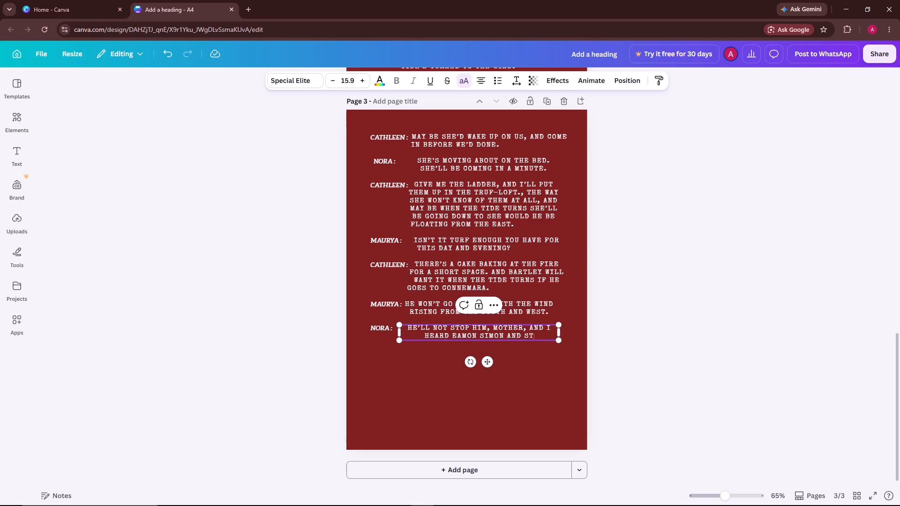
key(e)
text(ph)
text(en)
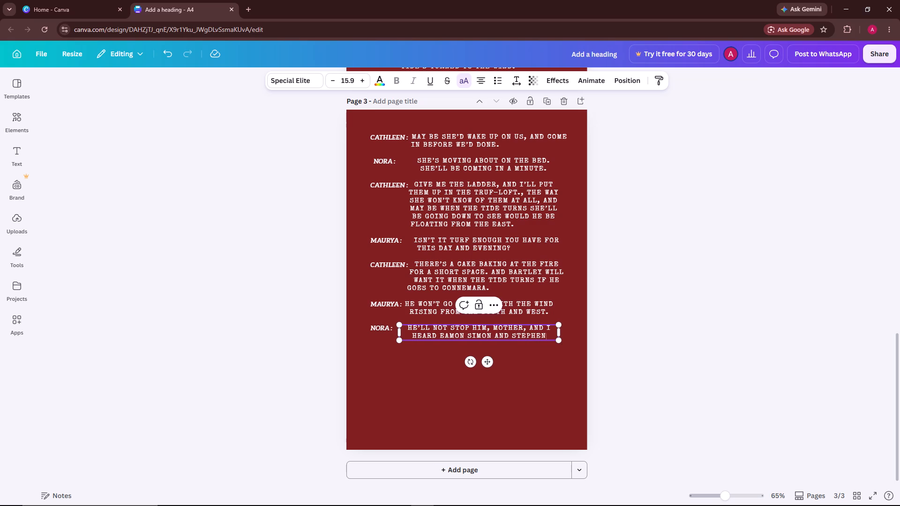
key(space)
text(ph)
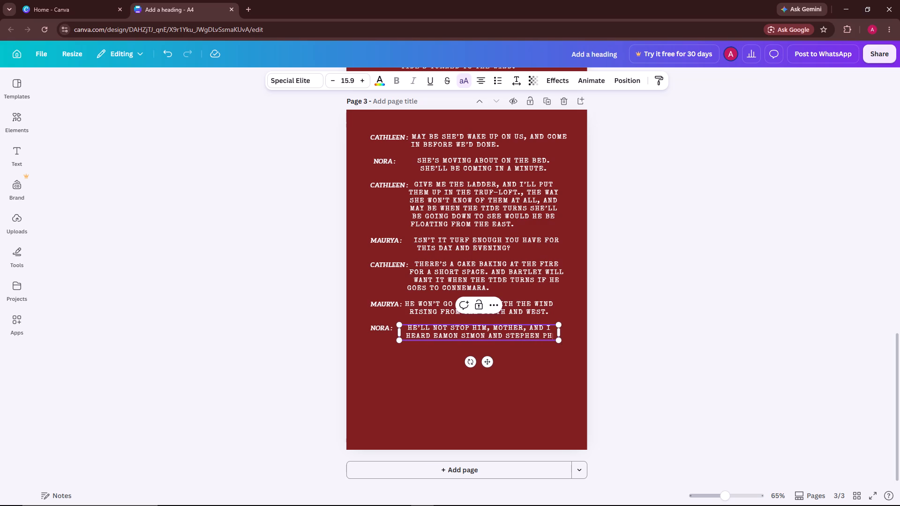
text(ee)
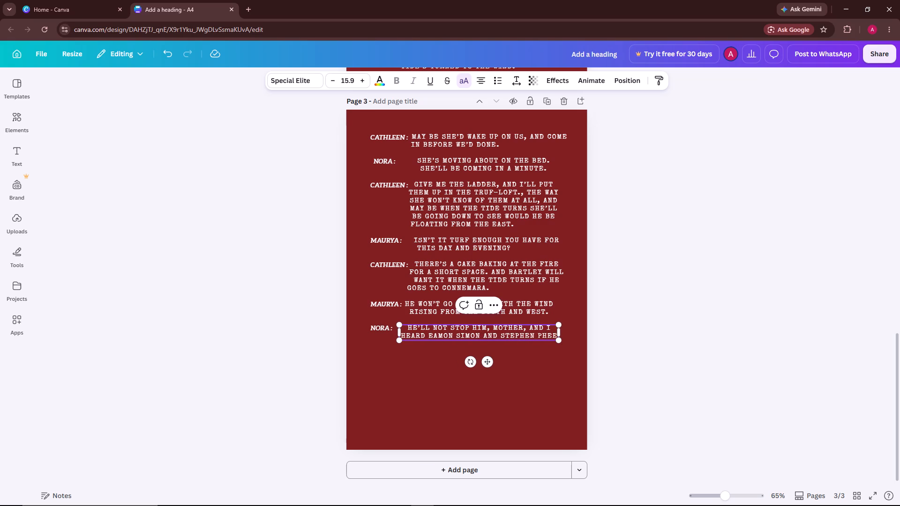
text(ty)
Finish Nora's line with "and colum shawn saying he would go.".
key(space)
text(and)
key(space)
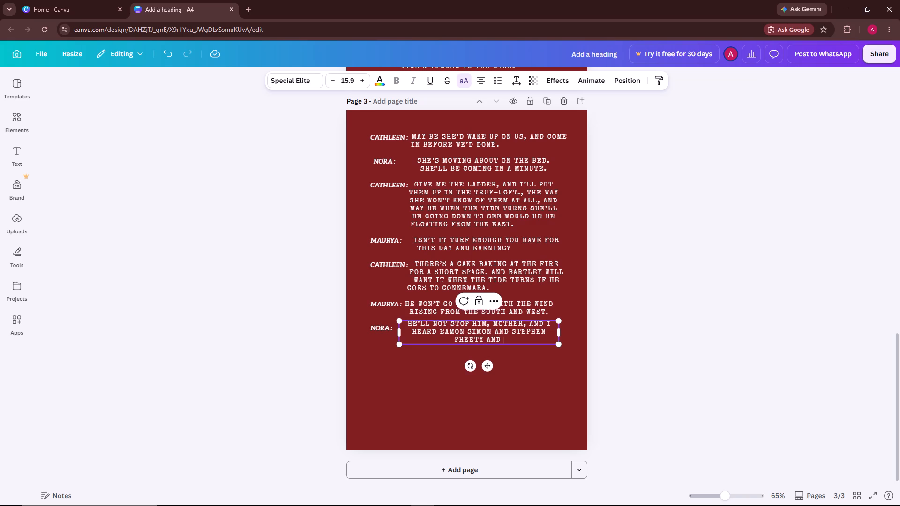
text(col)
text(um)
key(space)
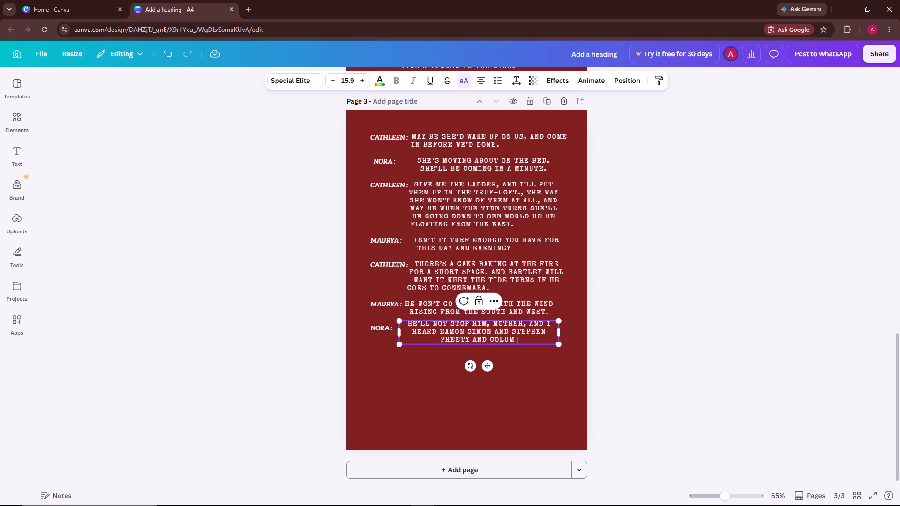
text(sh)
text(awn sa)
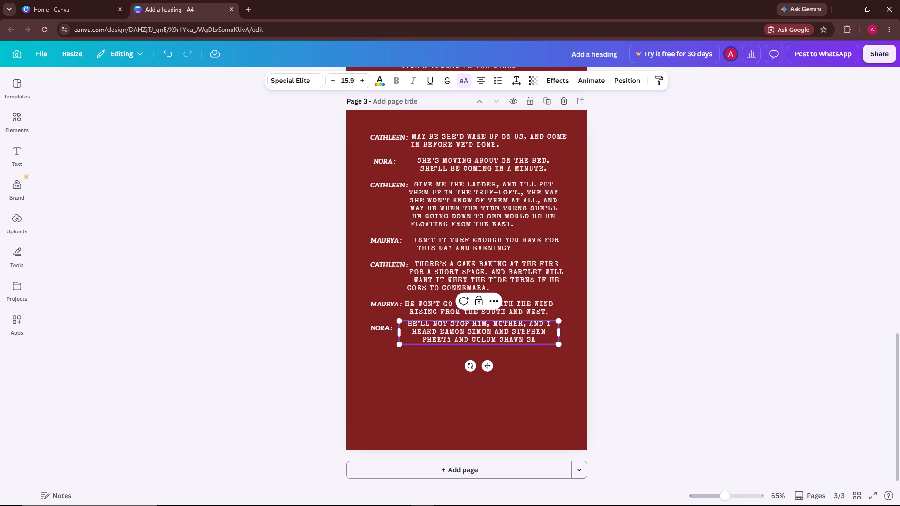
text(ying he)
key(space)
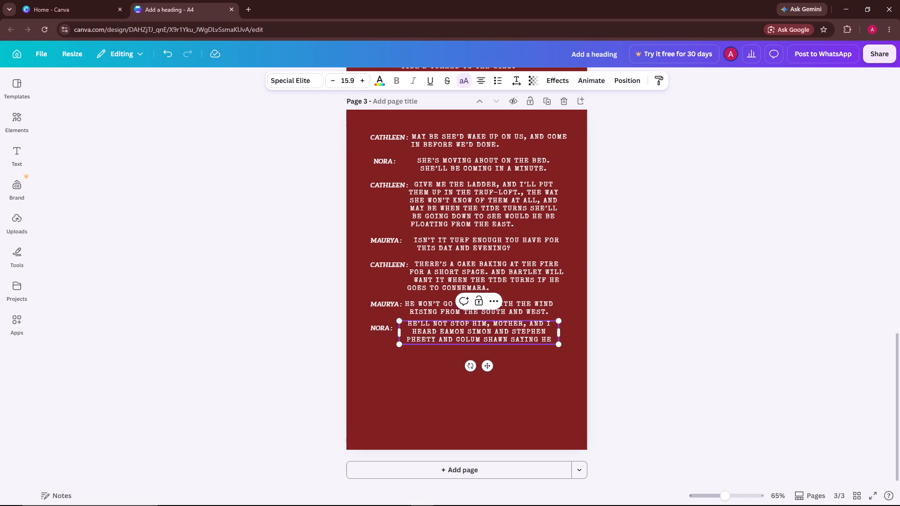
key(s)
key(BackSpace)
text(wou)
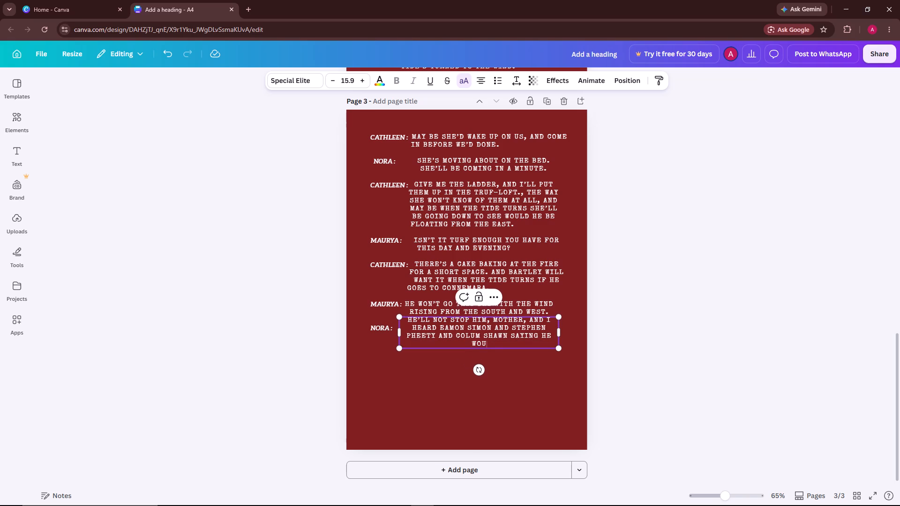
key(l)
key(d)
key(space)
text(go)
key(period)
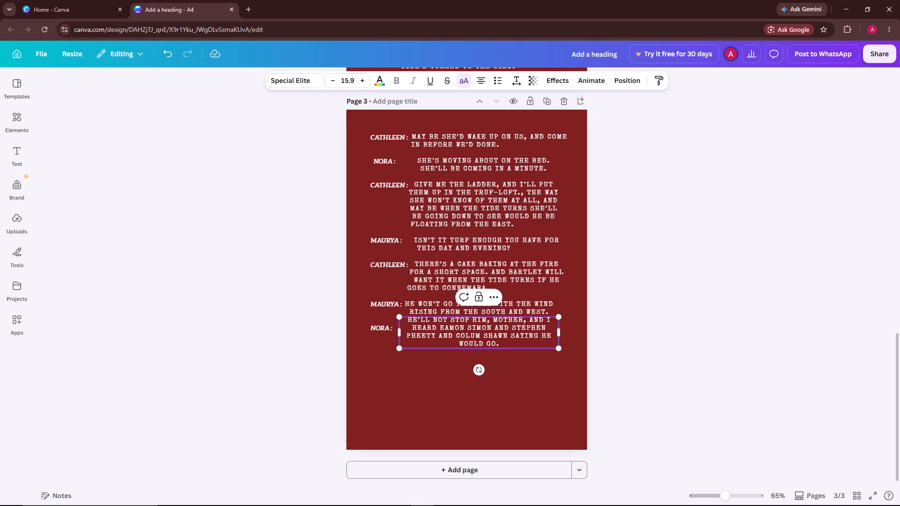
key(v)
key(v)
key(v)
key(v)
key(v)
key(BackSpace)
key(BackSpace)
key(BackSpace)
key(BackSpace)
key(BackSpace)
Pad the end of Nora's last row with trailing spaces so "would go." shifts left, near the start of the rows above.
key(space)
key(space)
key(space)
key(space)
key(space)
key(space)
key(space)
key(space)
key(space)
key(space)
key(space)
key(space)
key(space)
key(space)
key(space)
key(space)
key(space)
key(space)
key(space)
key(space)
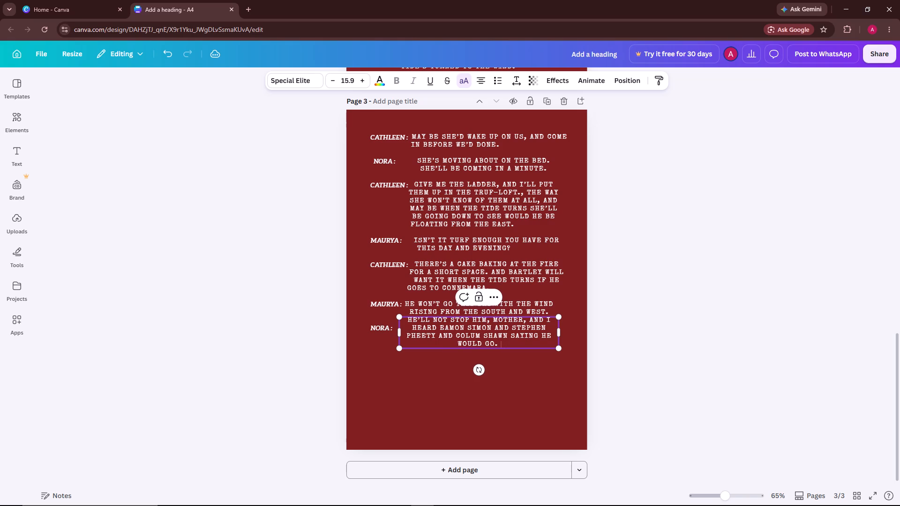
key(space)
key(space)
key(space)
key(space)
key(space)
key(space)
key(space)
key(space)
key(space)
key(space)
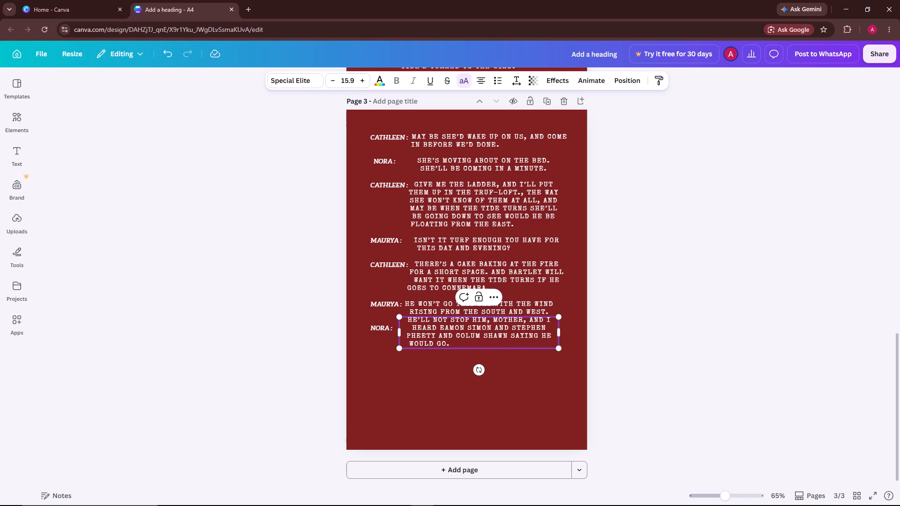
Move Nora's four-row speech down and left so its first row sits beside the NORA label on page 3.
click(526, 373)
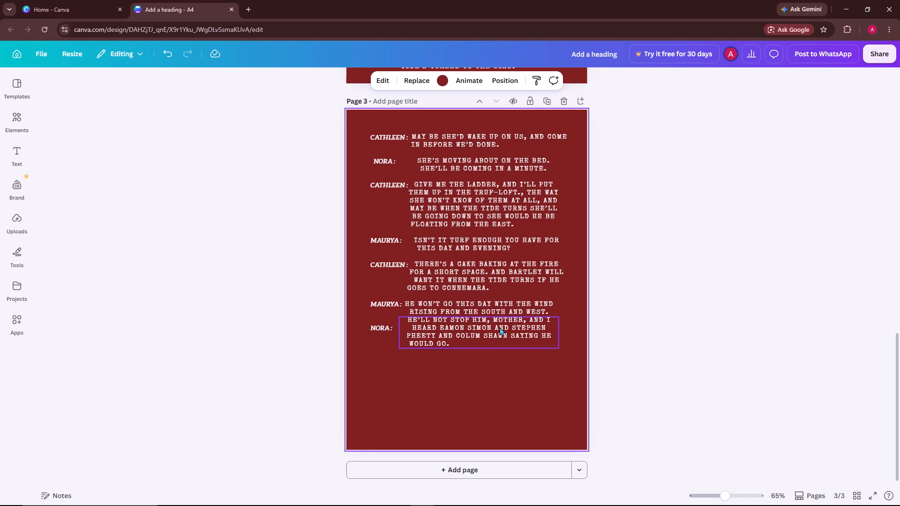
drag(499, 327, 488, 333)
click(527, 391)
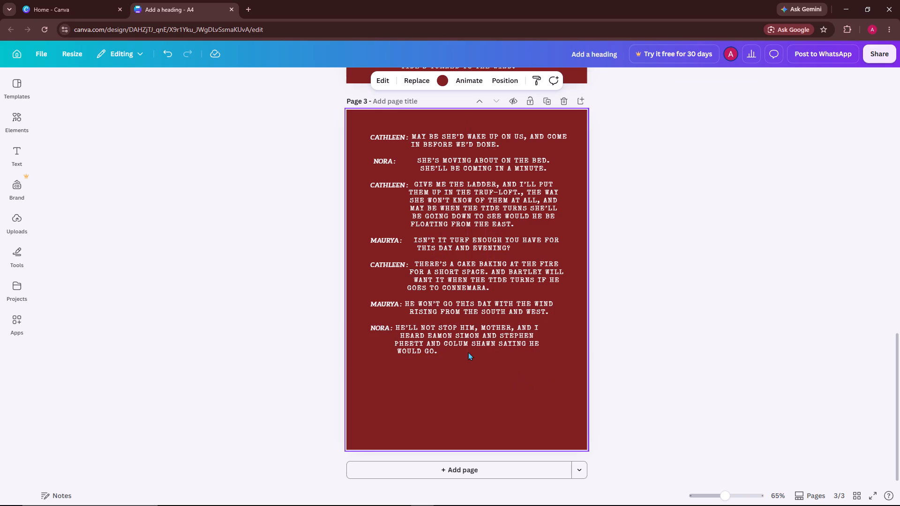
Duplicate the last MAURYA label and place the copy below Nora's speech, aligned with the other name labels.
click(375, 307)
click(414, 279)
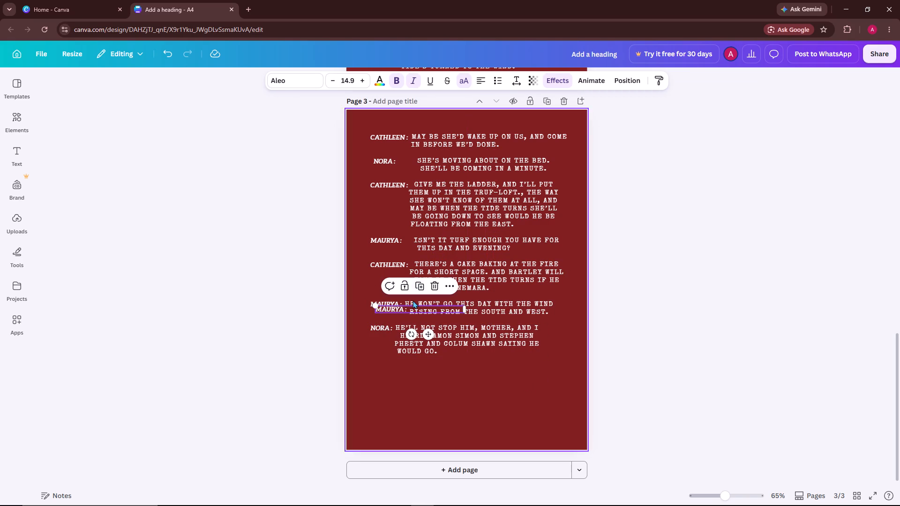
drag(400, 310, 394, 360)
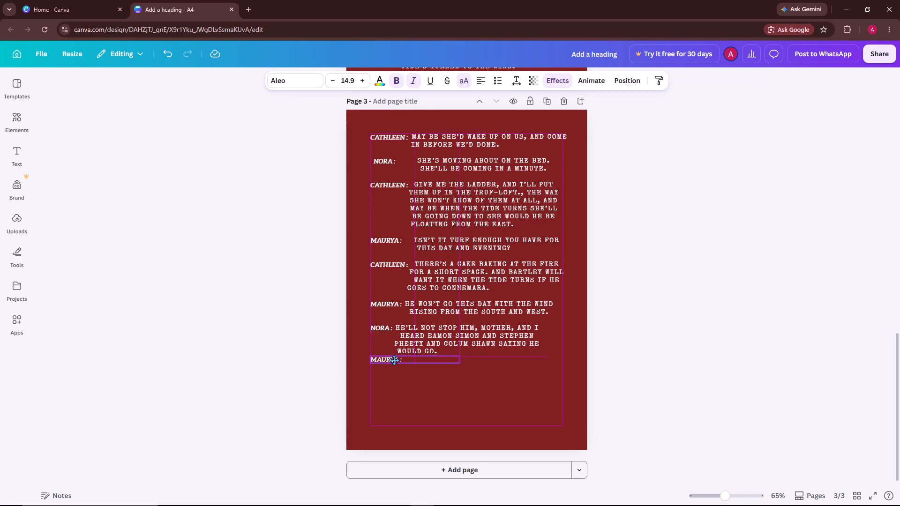
drag(394, 360, 394, 363)
drag(394, 363, 394, 371)
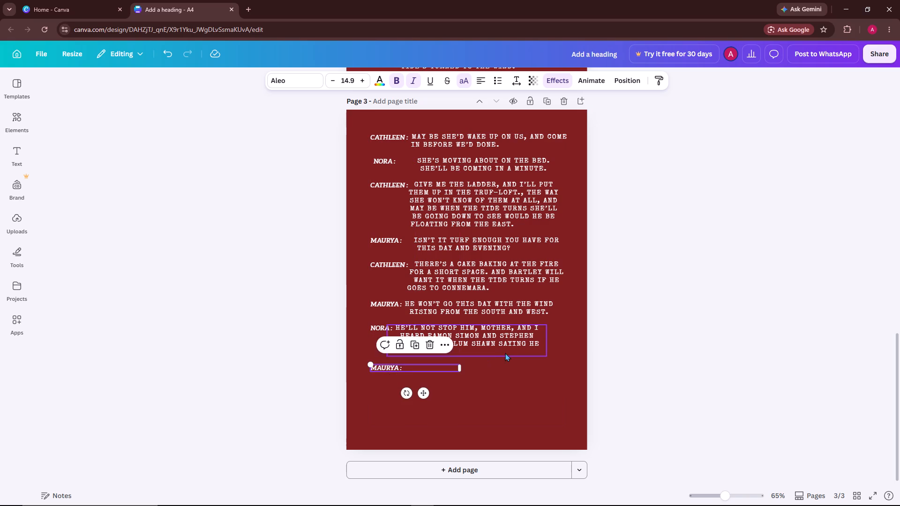
click(495, 363)
click(413, 369)
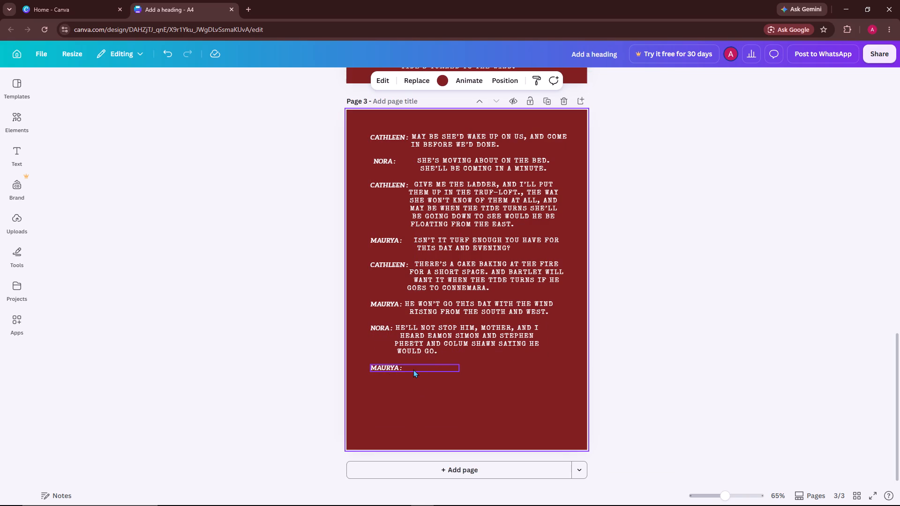
click(516, 386)
Duplicate Maurya's "He won't go this day" text box and place the copy next to the new MAURYA label.
click(461, 306)
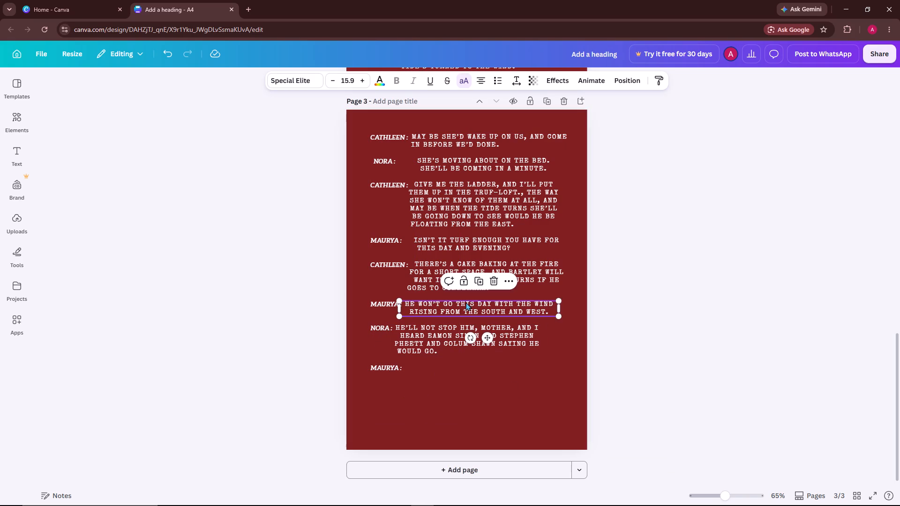
click(478, 284)
drag(483, 312, 484, 364)
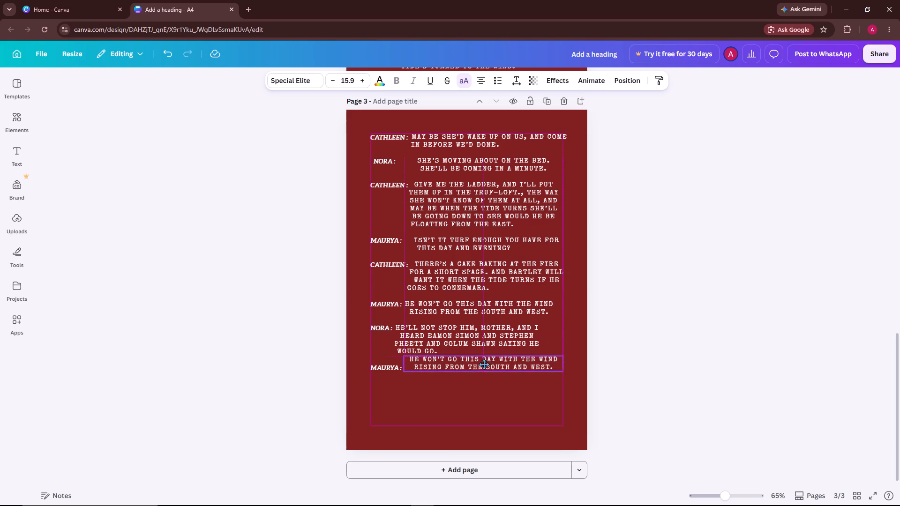
drag(484, 364, 484, 373)
Replace the copied speech text with "where is he itself?".
click(493, 374)
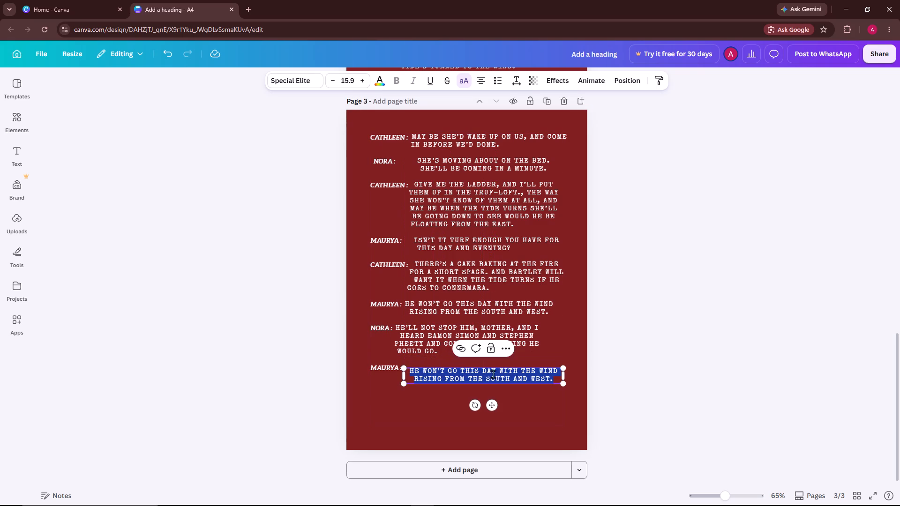
key(BackSpace)
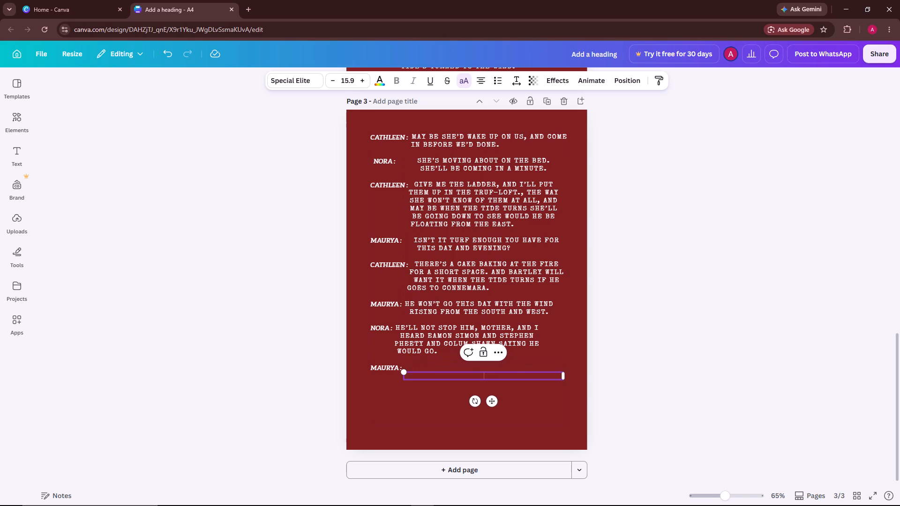
text(where)
key(space)
text(is he)
key(space)
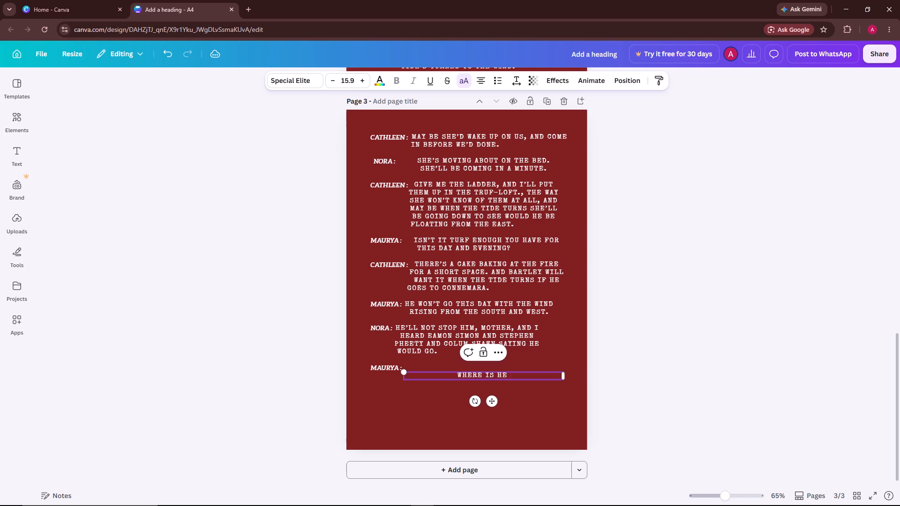
text(it)
text(se)
text(lf)
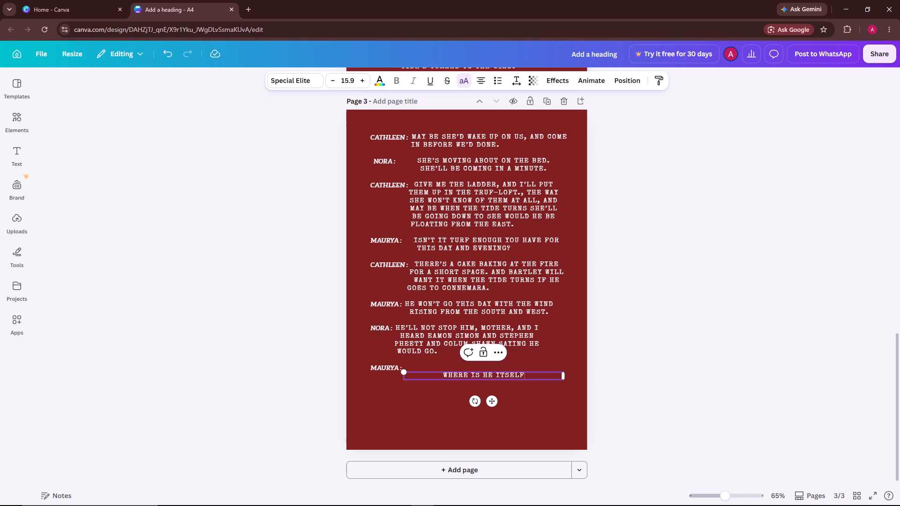
key(shift+question)
Move "Where is he itself?" up and left so it sits on the same row as the new MAURYA label.
click(544, 412)
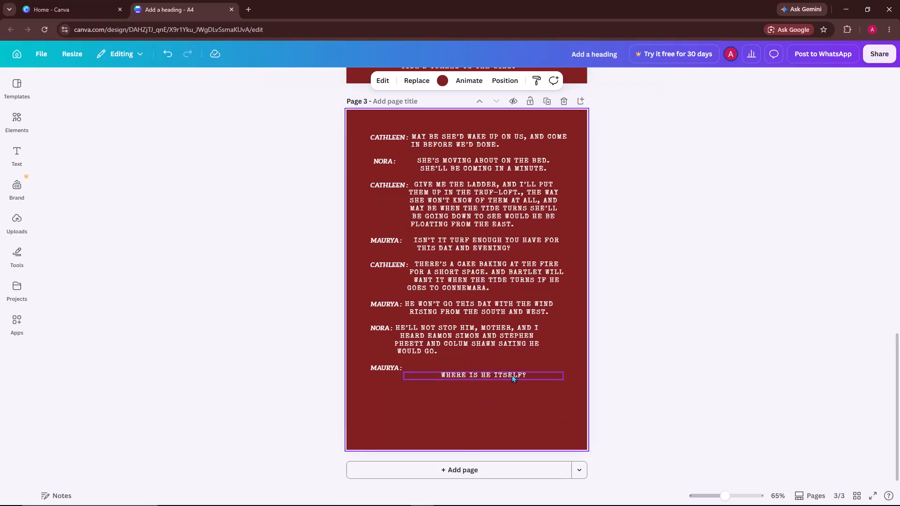
drag(511, 374, 487, 365)
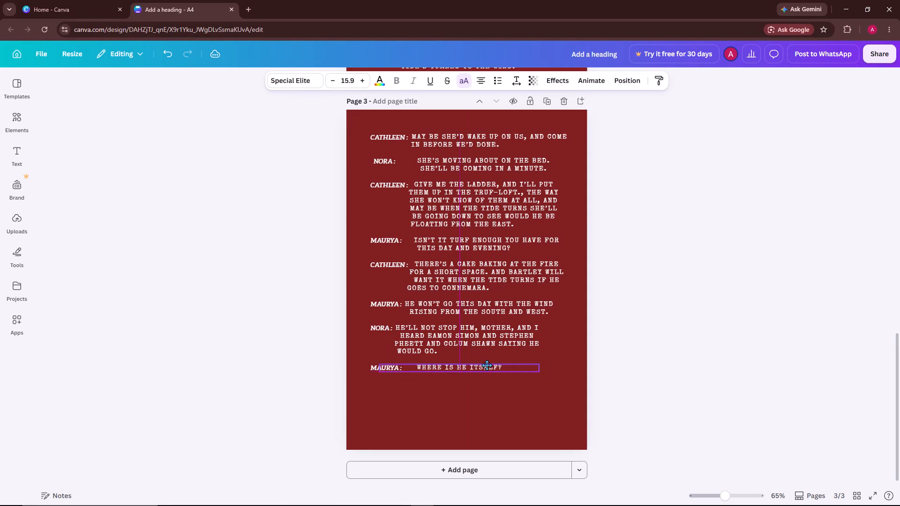
drag(487, 365, 476, 368)
click(489, 420)
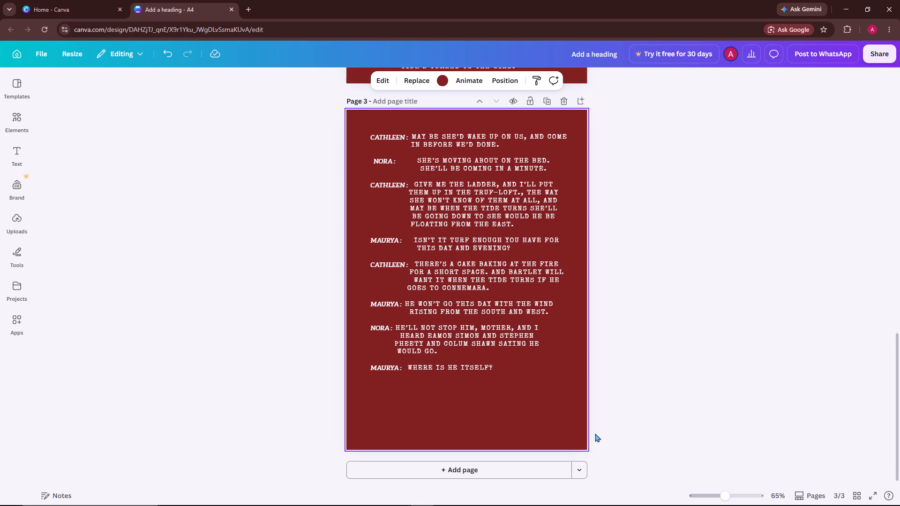
Duplicate the CATHLEEN label and place the copy below the last MAURYA label, aligned with the other names.
click(392, 263)
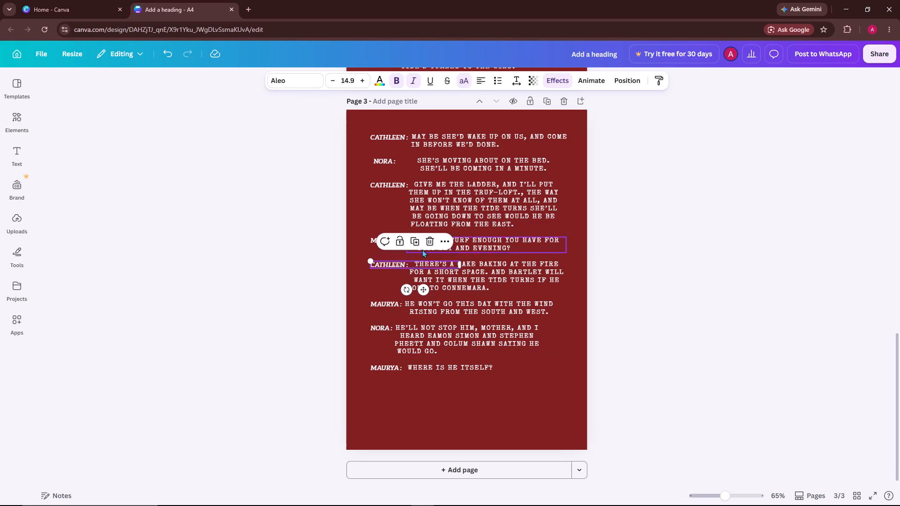
click(415, 244)
drag(399, 268, 398, 286)
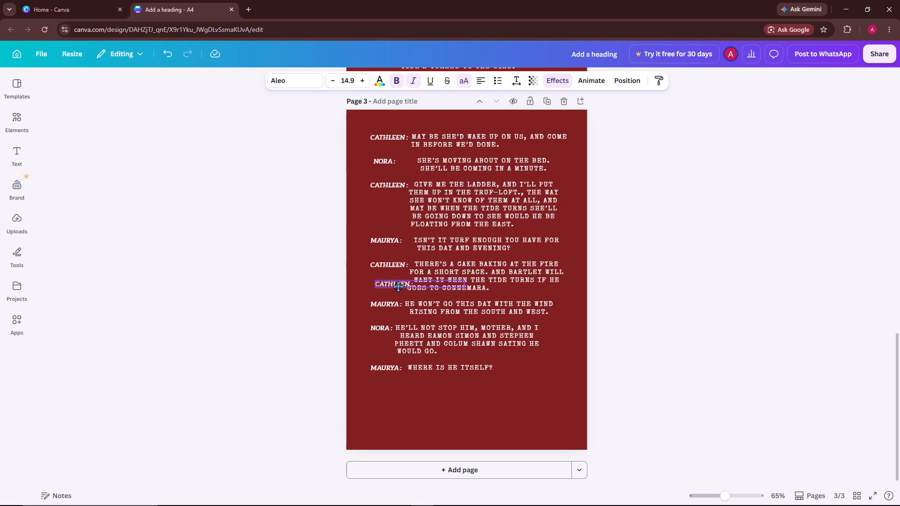
drag(398, 286, 392, 382)
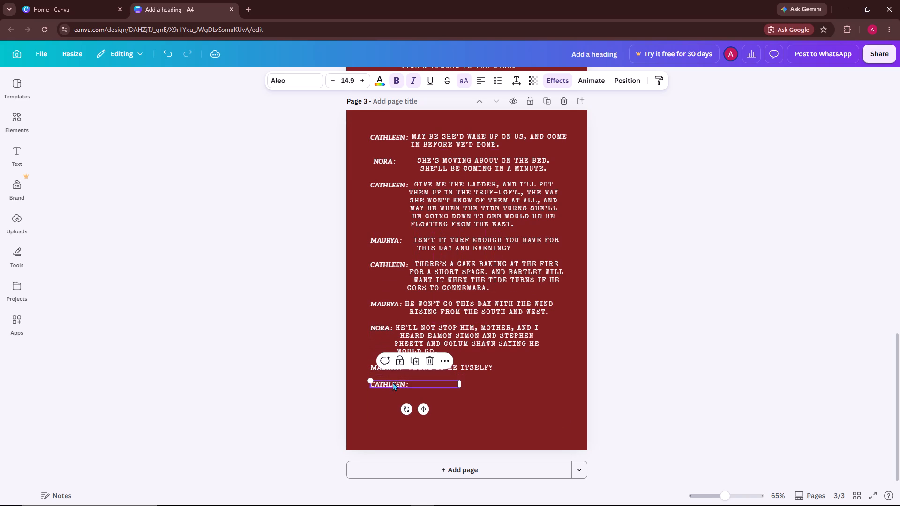
click(405, 384)
click(487, 391)
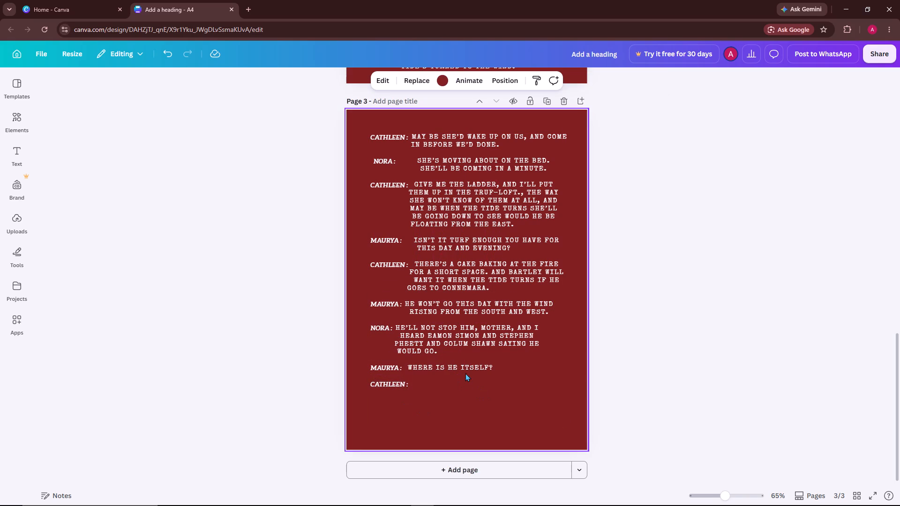
Duplicate the "Where is he itself?" text box and place the copy beside the new CATHLEEN label.
click(465, 369)
click(450, 343)
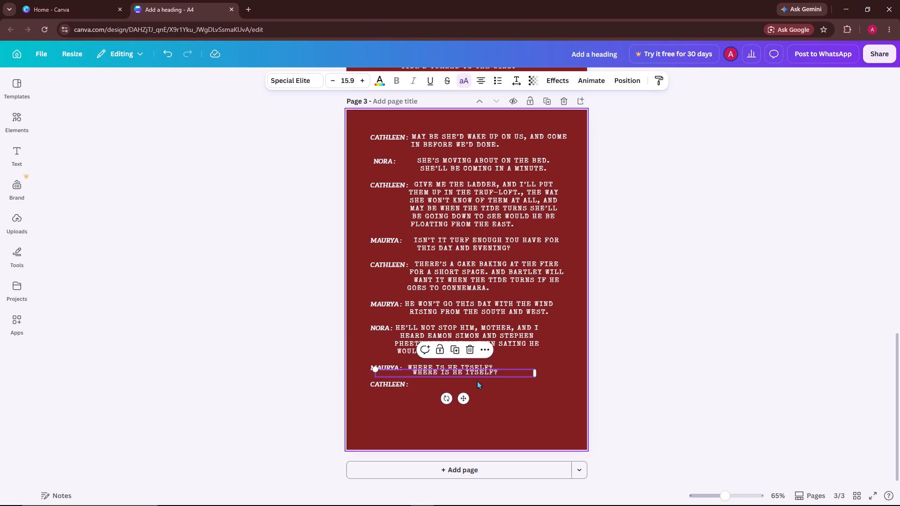
drag(476, 376, 509, 389)
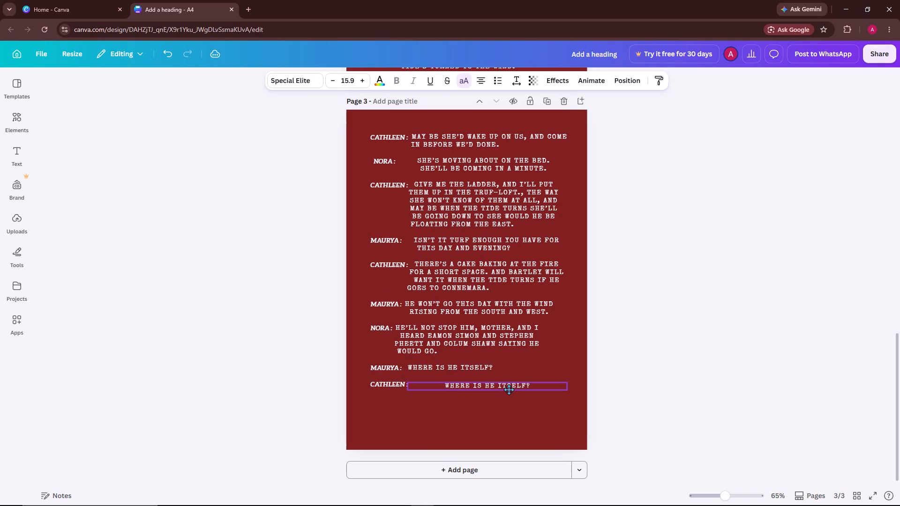
drag(509, 389, 510, 388)
Replace the copied text beside the new CATHLEEN label with "i hear some one passing".
click(506, 388)
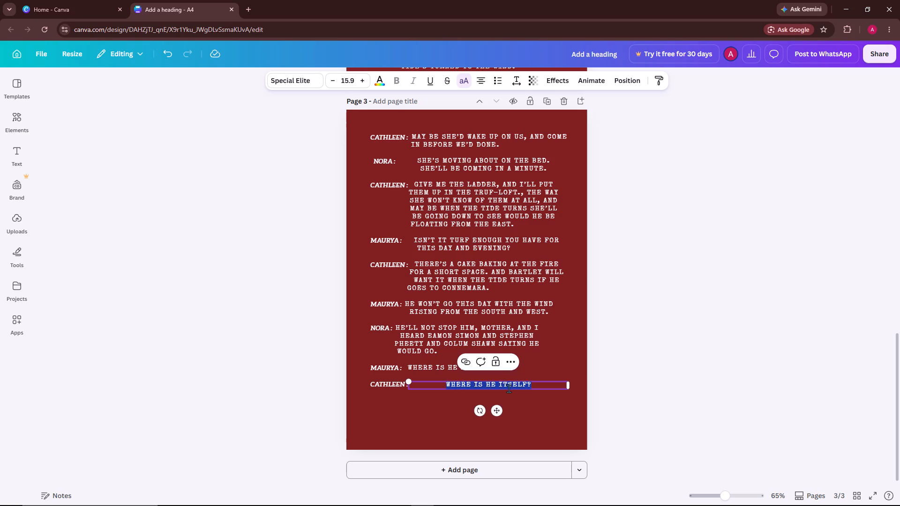
key(BackSpace)
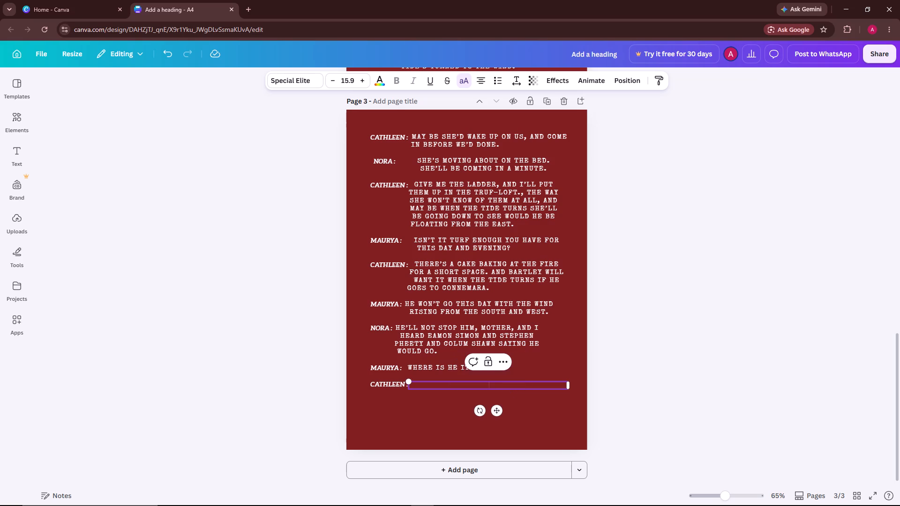
text(i)
key(space)
key(h)
text(ear)
key(space)
text(some)
key(space)
text(one)
key(space)
text(passing)
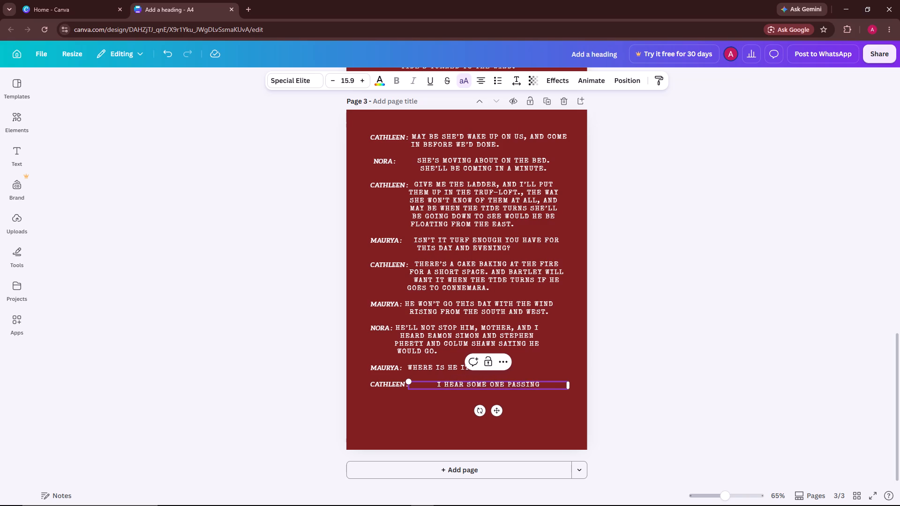
Finish Cathleen's line with "the big stones.".
key(space)
text(the)
key(space)
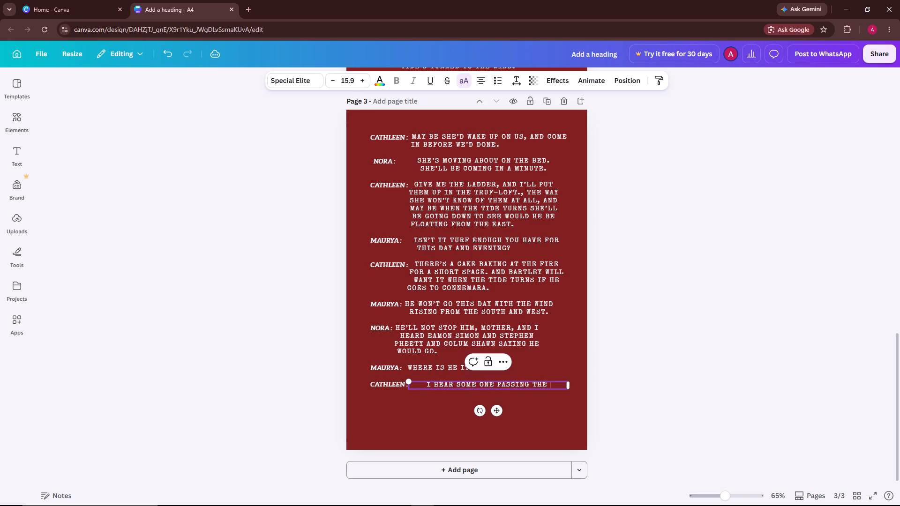
text(big)
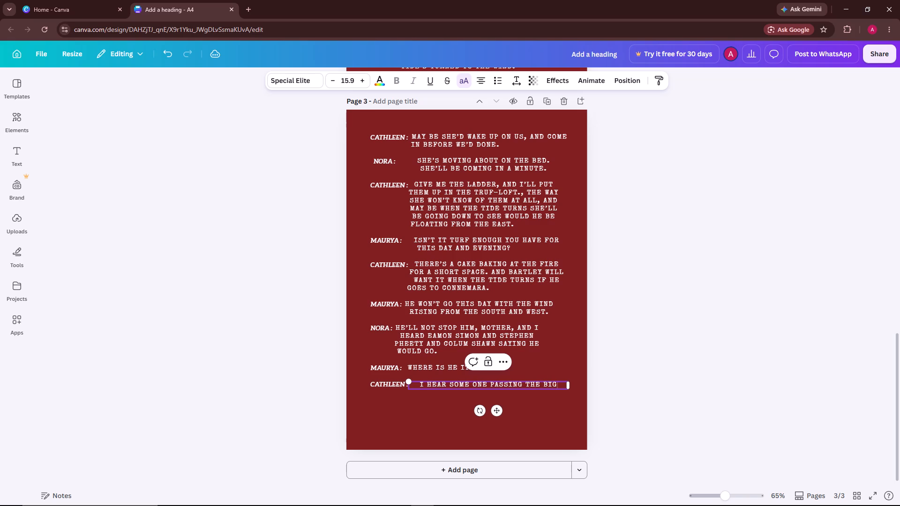
key(space)
text(sto)
text(nes)
key(period)
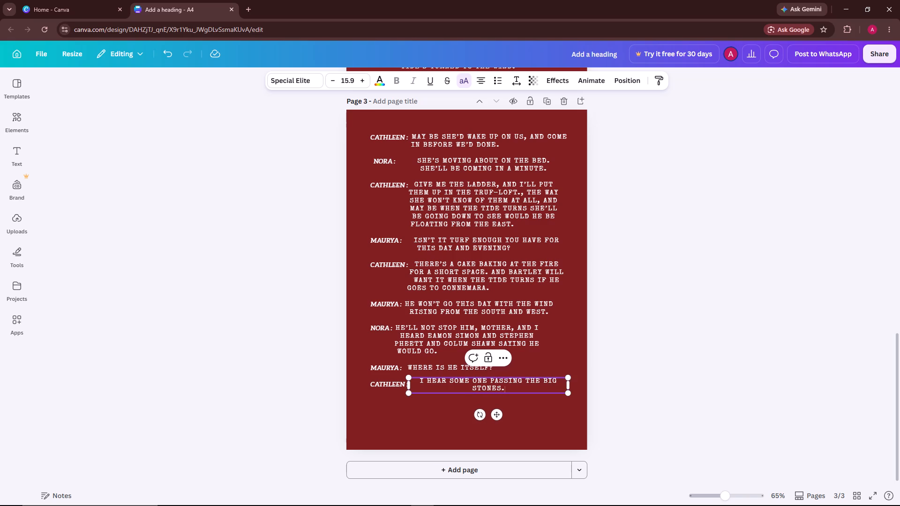
Pad the end of Cathleen's last line with spaces so that "stones." shifts left under the start of the line.
key(space)
key(space)
key(space)
key(space)
key(space)
key(space)
key(space)
key(space)
key(space)
key(space)
key(space)
key(space)
key(space)
key(space)
key(space)
key(space)
key(space)
key(space)
key(space)
key(space)
key(space)
key(space)
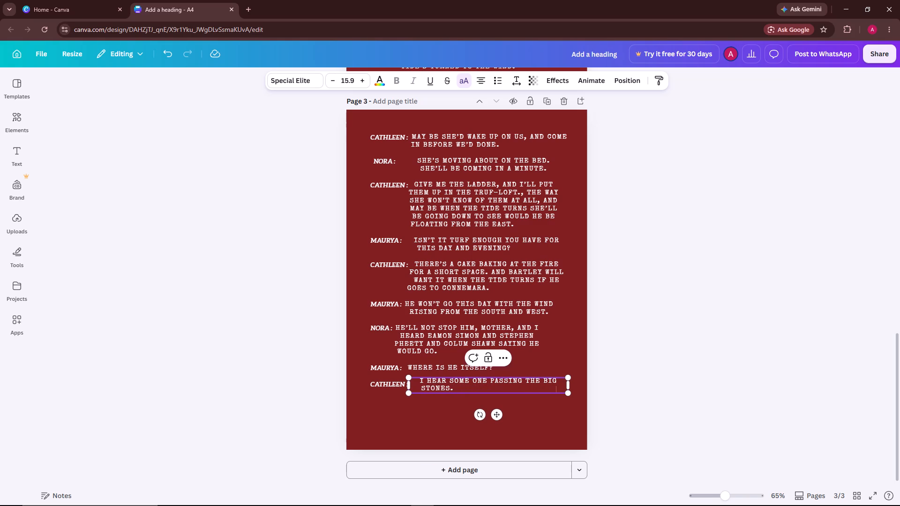
Move Cathleen's "I hear some one passing the big stones." text box close beside its label, level with the name.
click(431, 408)
drag(480, 380, 474, 385)
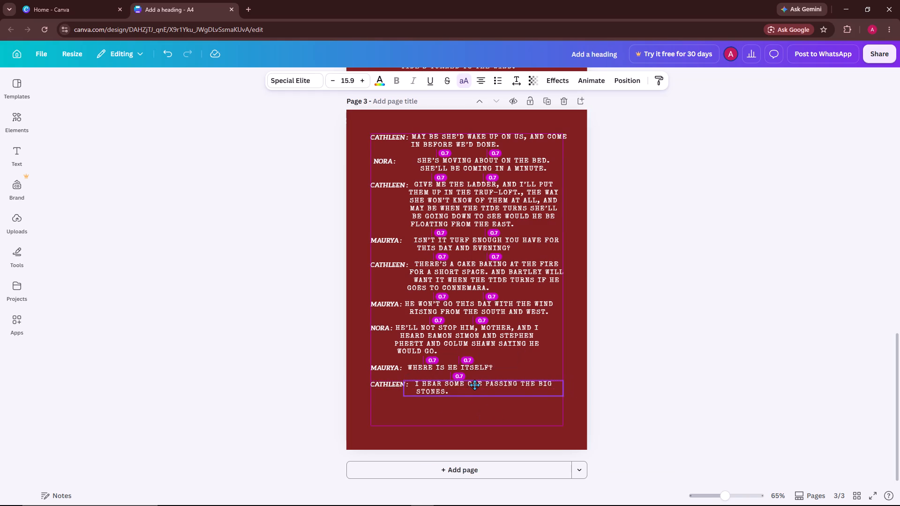
drag(474, 385, 473, 385)
click(390, 414)
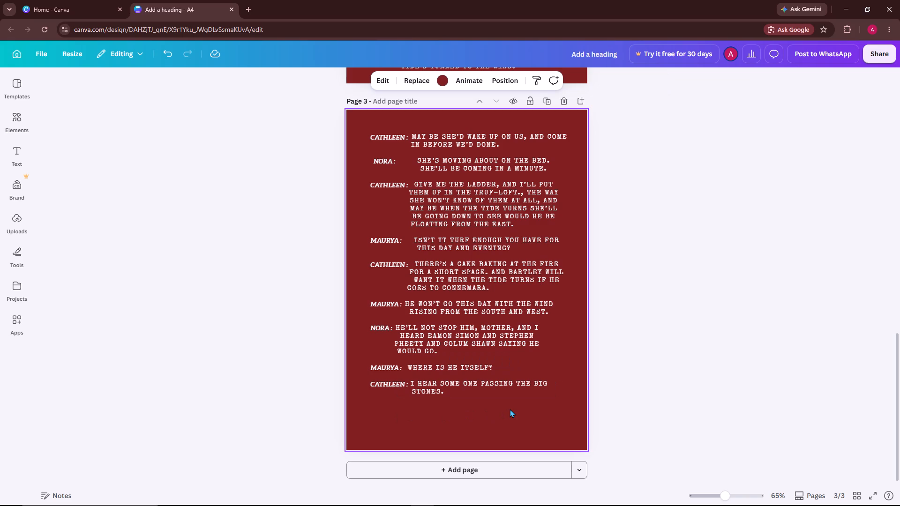
Duplicate the last NORA label and place the copy below the last CATHLEEN label, aligned with the other names.
click(382, 323)
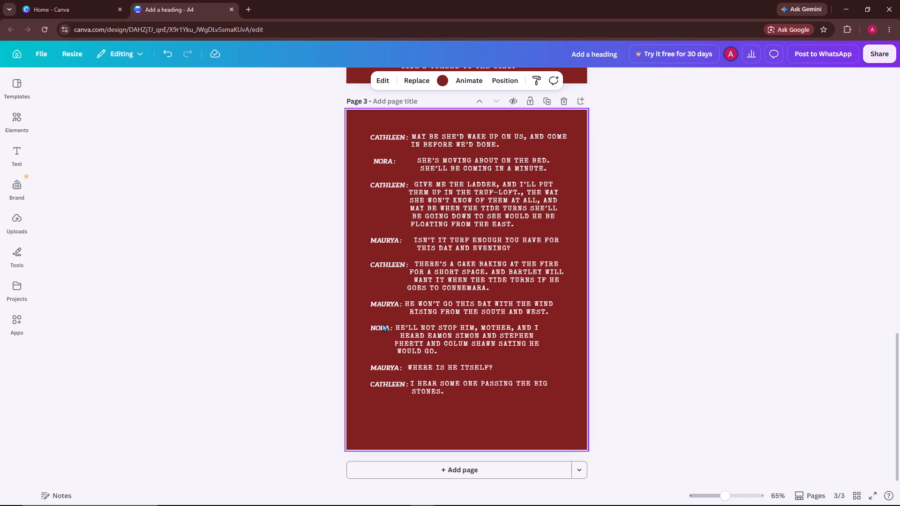
click(383, 329)
click(411, 302)
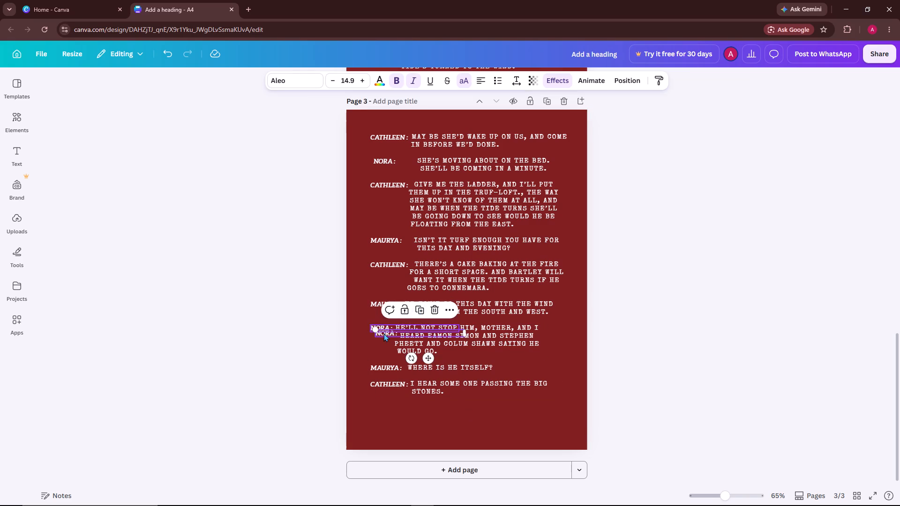
drag(383, 333, 380, 403)
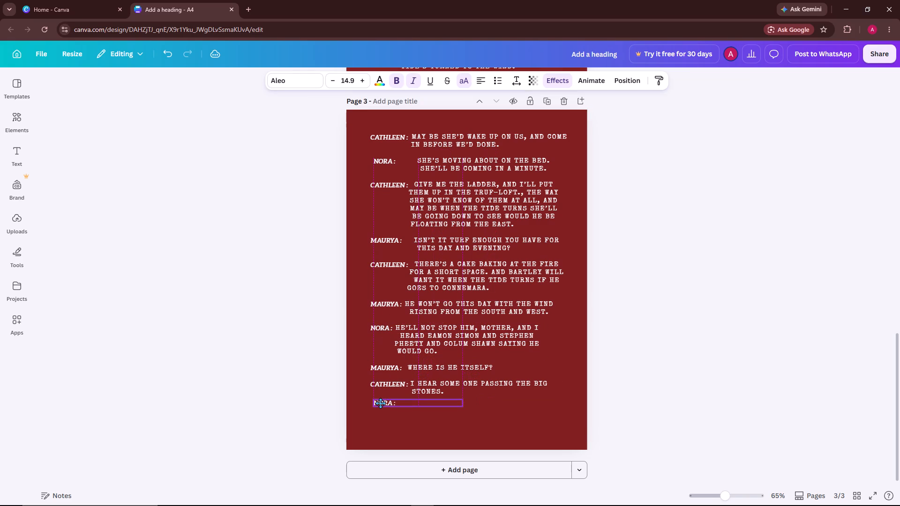
drag(380, 403, 379, 409)
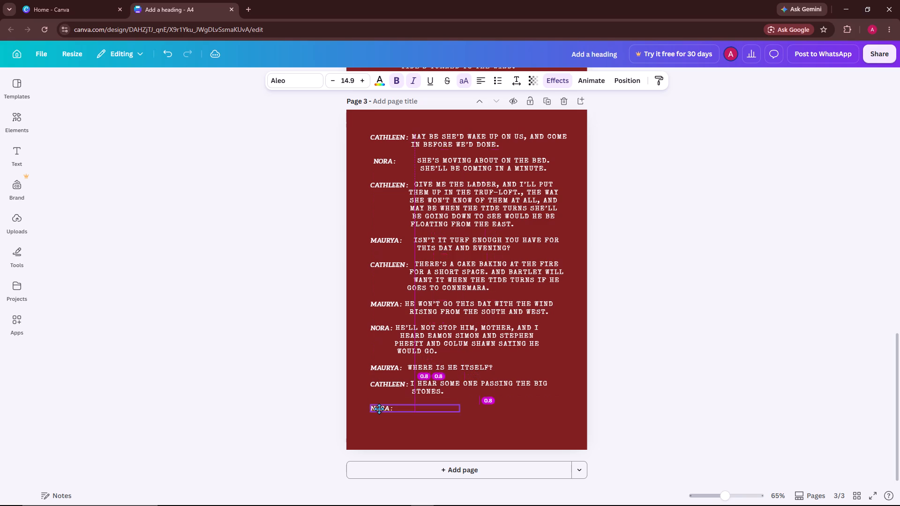
drag(379, 409, 379, 408)
click(490, 424)
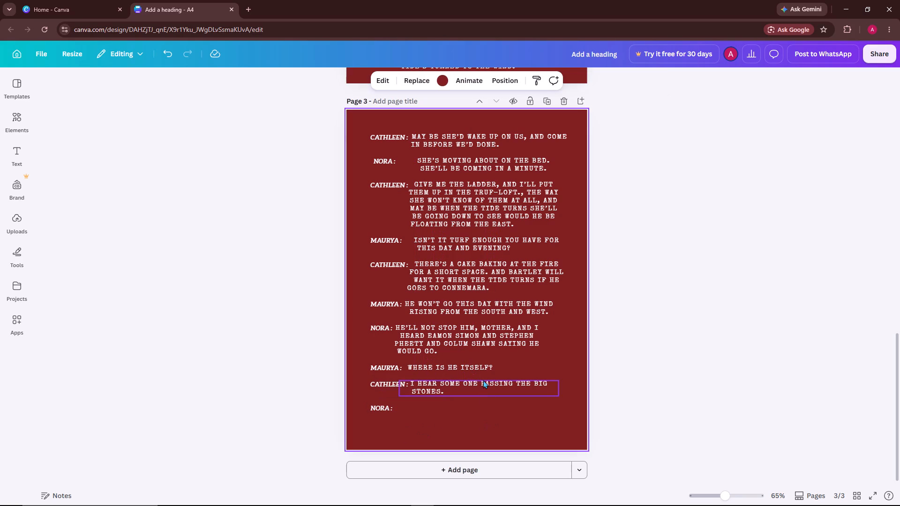
Duplicate Cathleen's "I hear some one passing the big stones." text box and place the copy beside the new NORA label.
click(483, 380)
click(477, 362)
drag(465, 400, 463, 417)
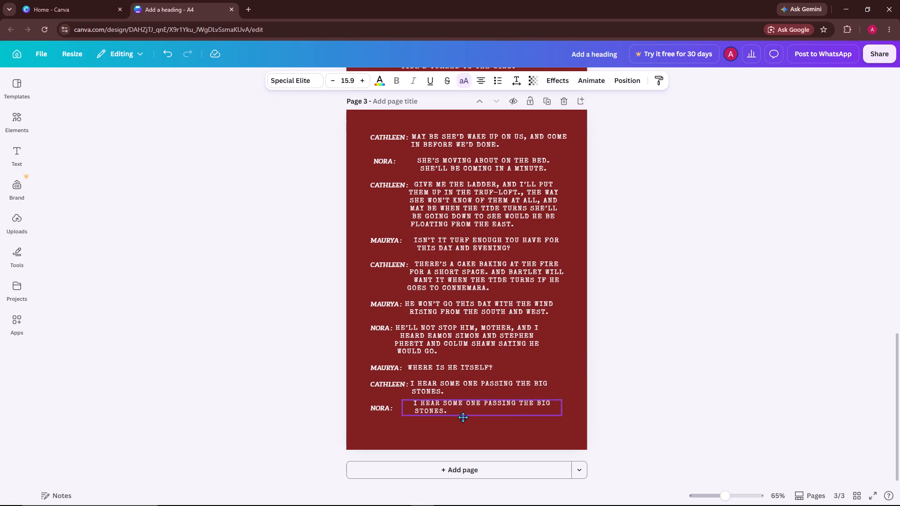
drag(463, 417, 457, 418)
Replace the copied text beside the new NORA label with "he's coming now".
click(457, 415)
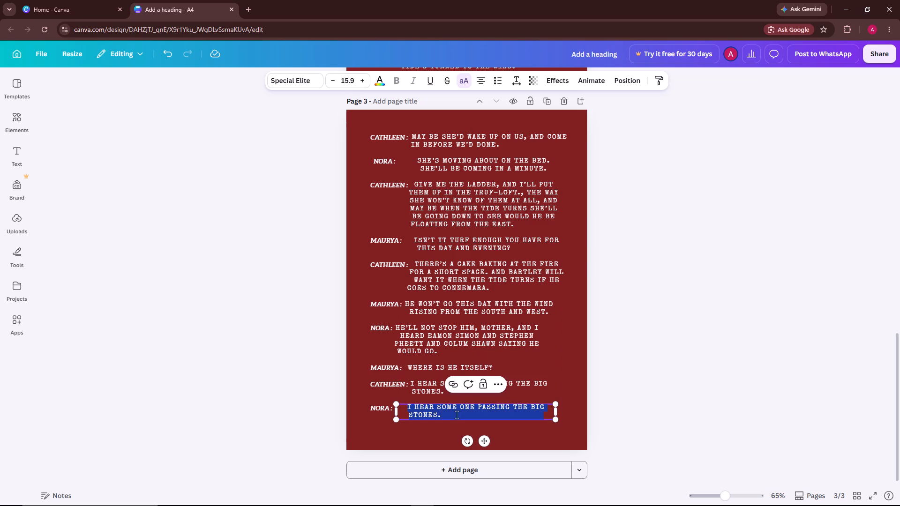
key(BackSpace)
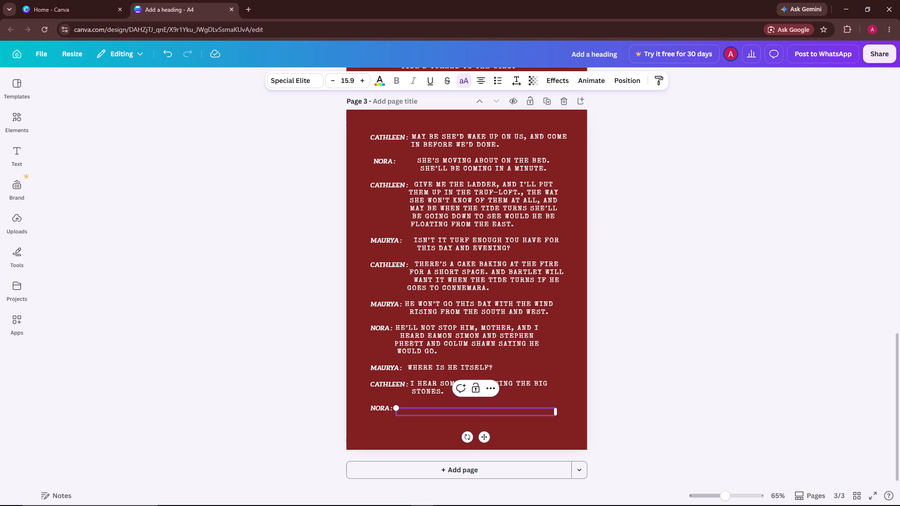
text(he)
text('s coming noe)
key(BackSpace)
key(w)
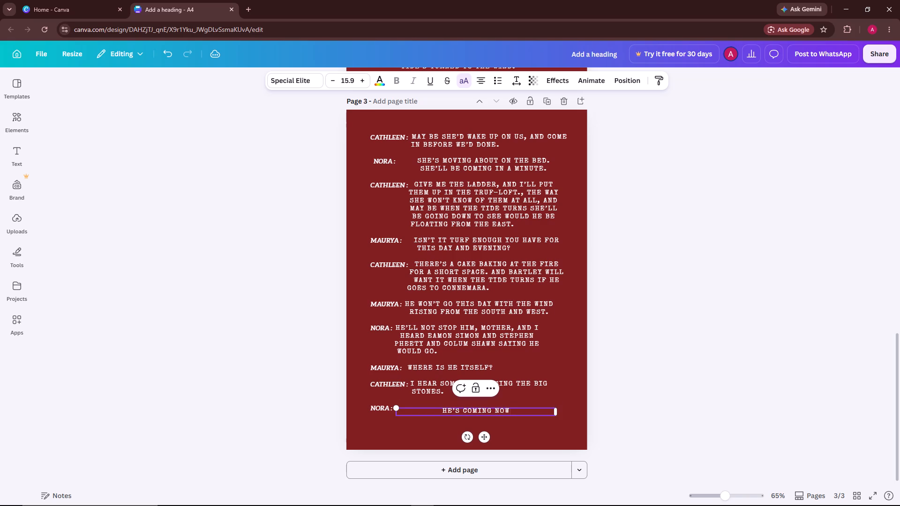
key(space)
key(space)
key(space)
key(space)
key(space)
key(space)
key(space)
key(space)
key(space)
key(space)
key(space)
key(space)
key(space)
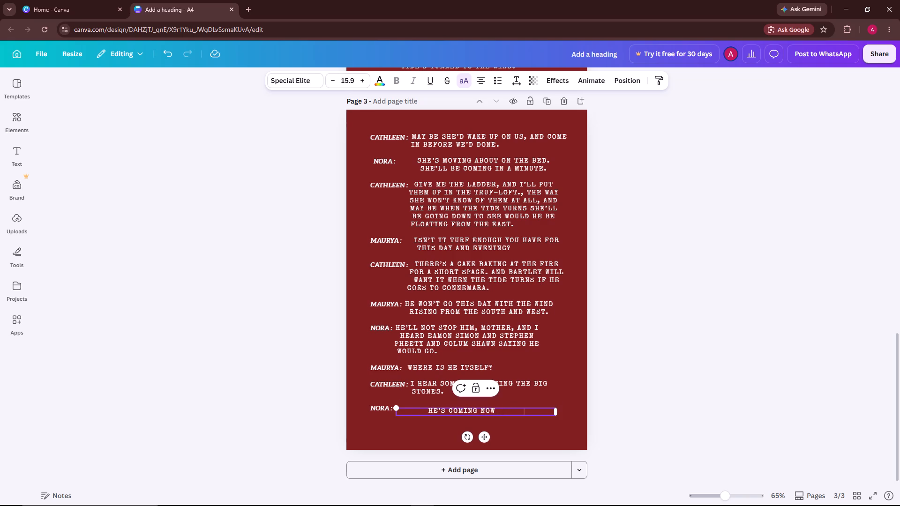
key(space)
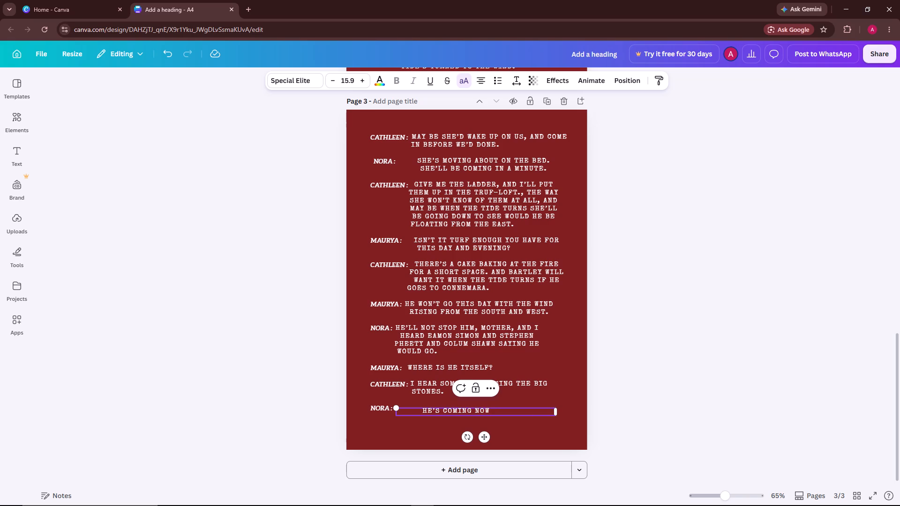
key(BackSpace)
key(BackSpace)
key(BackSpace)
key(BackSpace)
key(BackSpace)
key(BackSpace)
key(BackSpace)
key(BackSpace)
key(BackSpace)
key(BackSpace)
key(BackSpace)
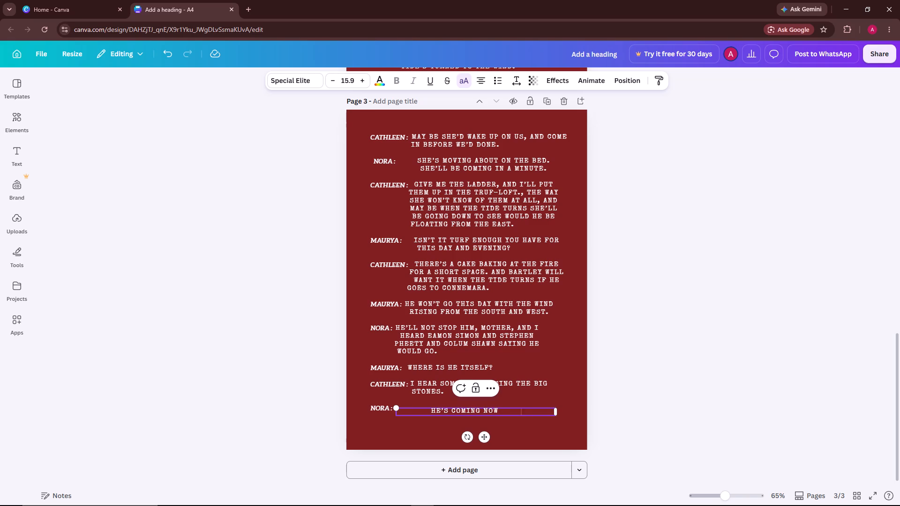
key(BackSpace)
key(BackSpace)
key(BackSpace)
Finish Nora's line with ", and he's in a hurry.".
key(comma)
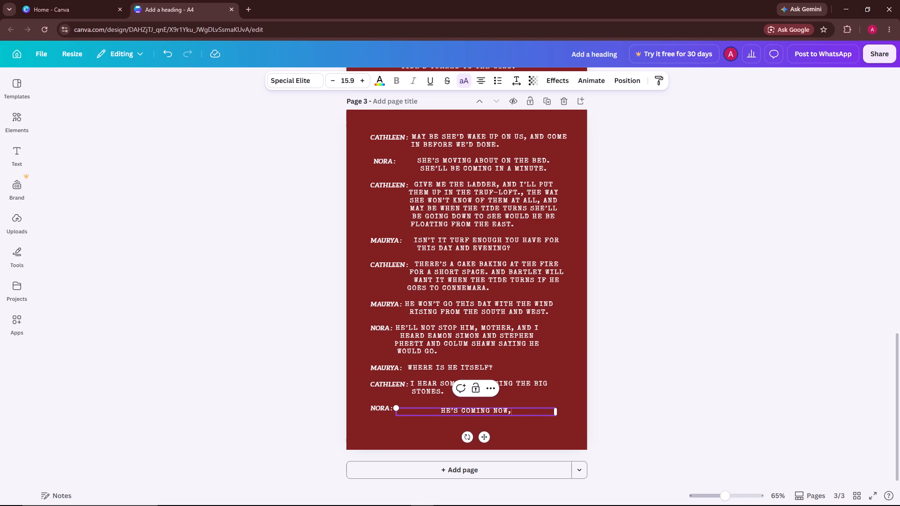
key(space)
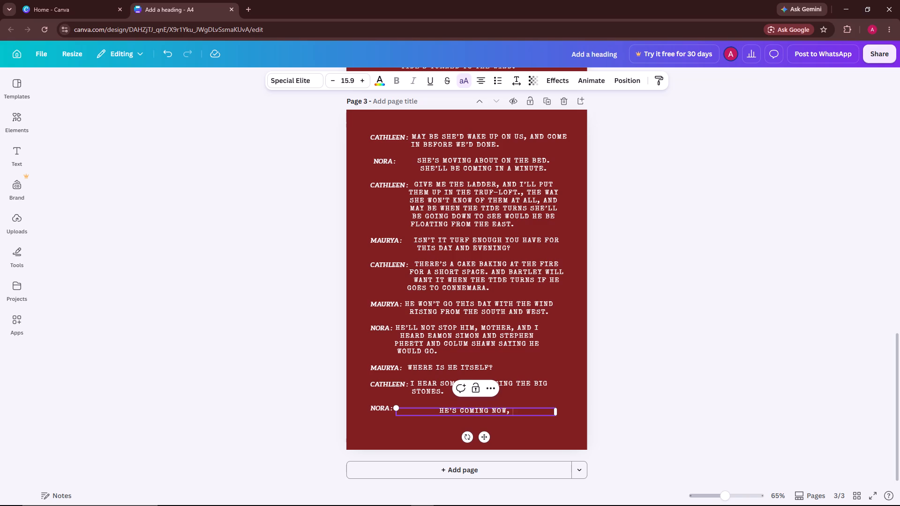
text(and)
key(space)
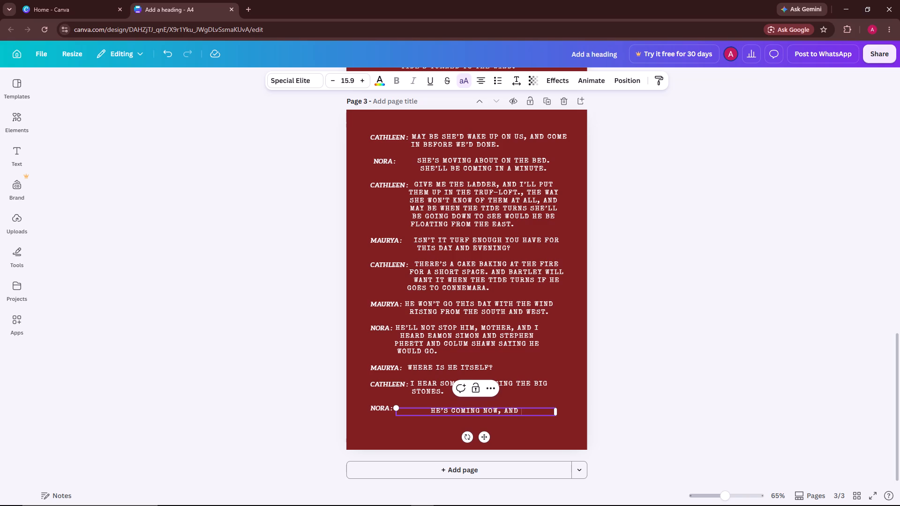
text(he'd)
key(BackSpace)
text(s)
key(space)
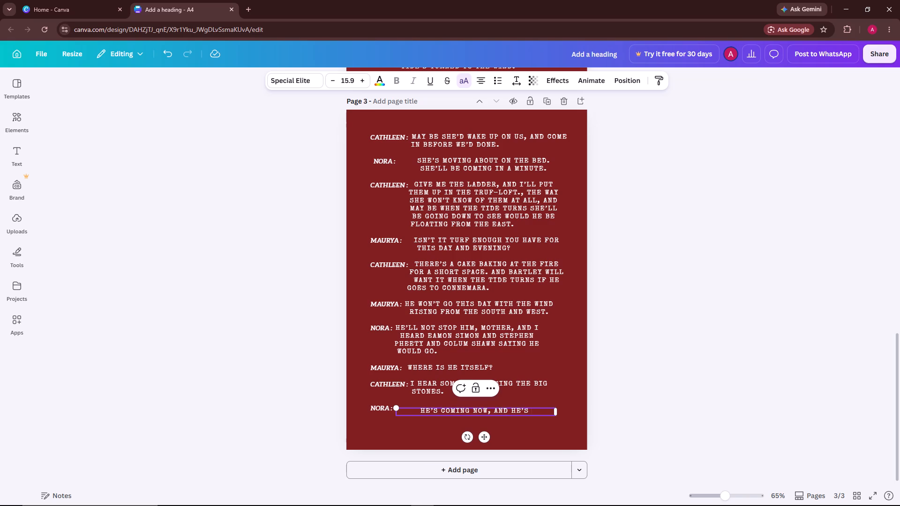
text(is)
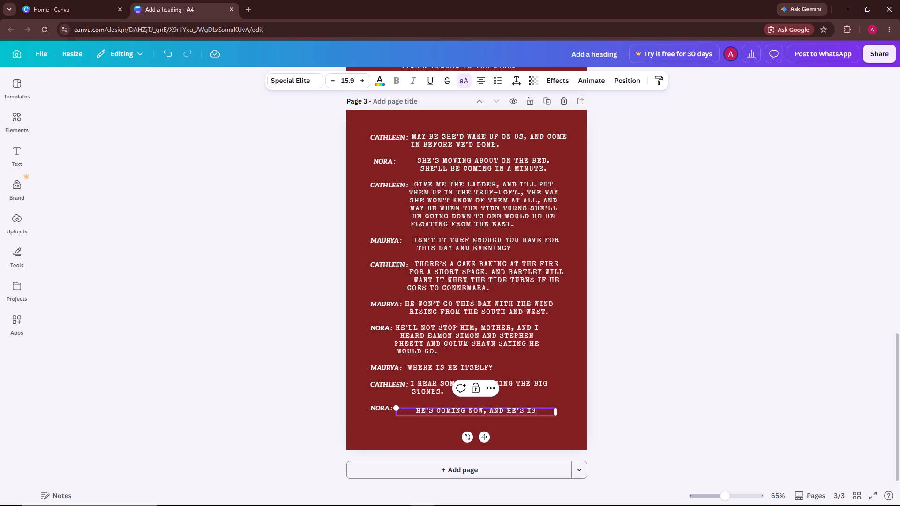
key(BackSpace)
text(n a)
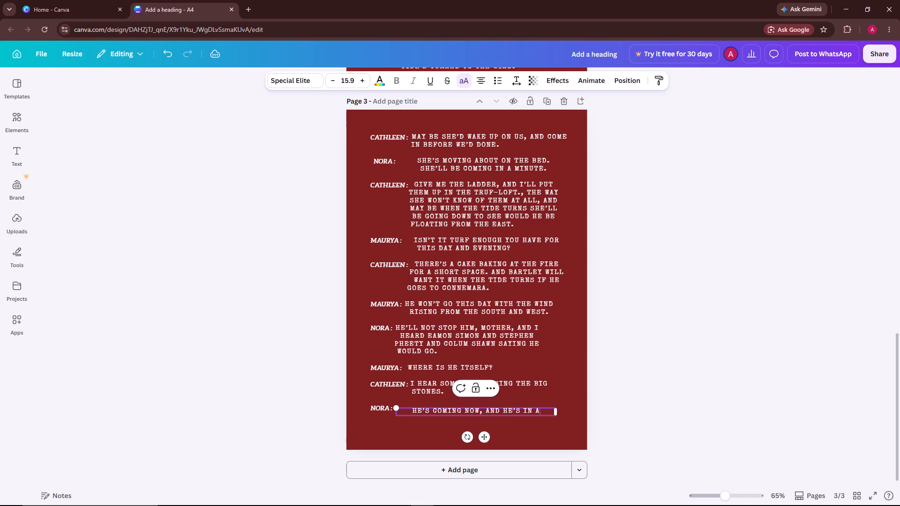
key(space)
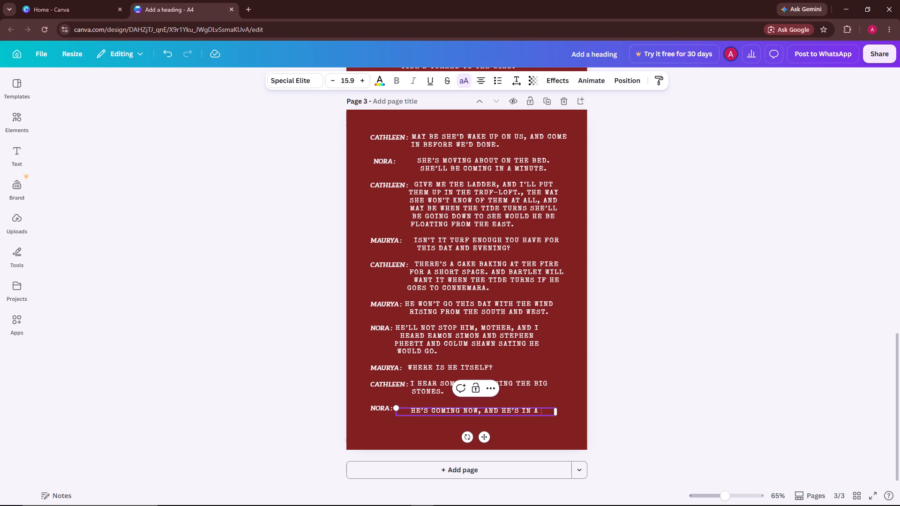
text(hu)
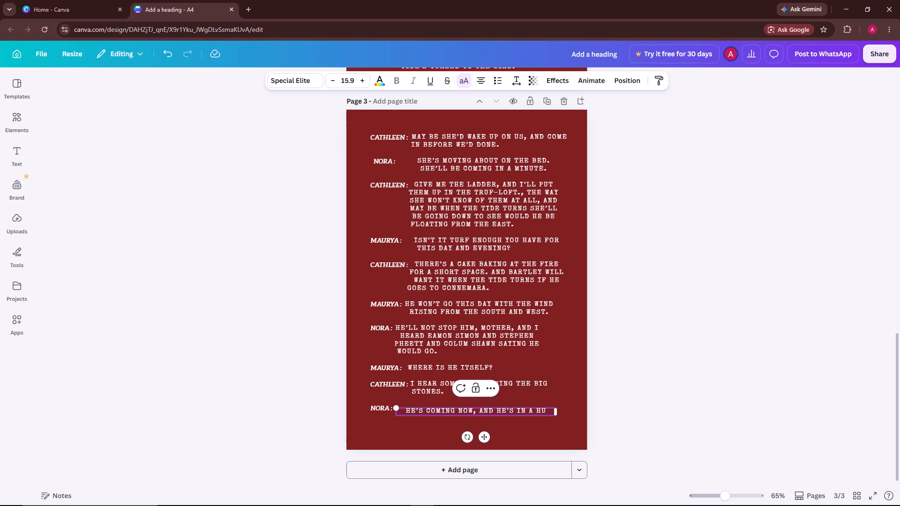
text(rr)
key(y)
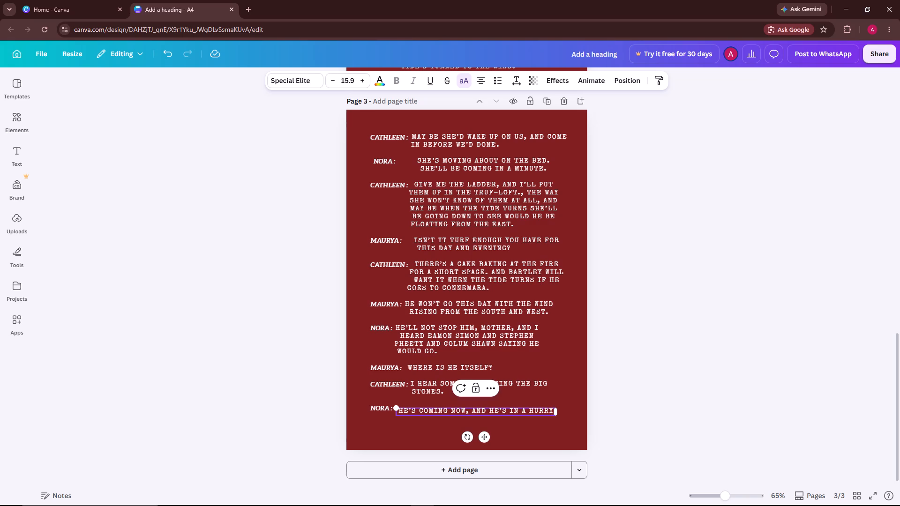
key(period)
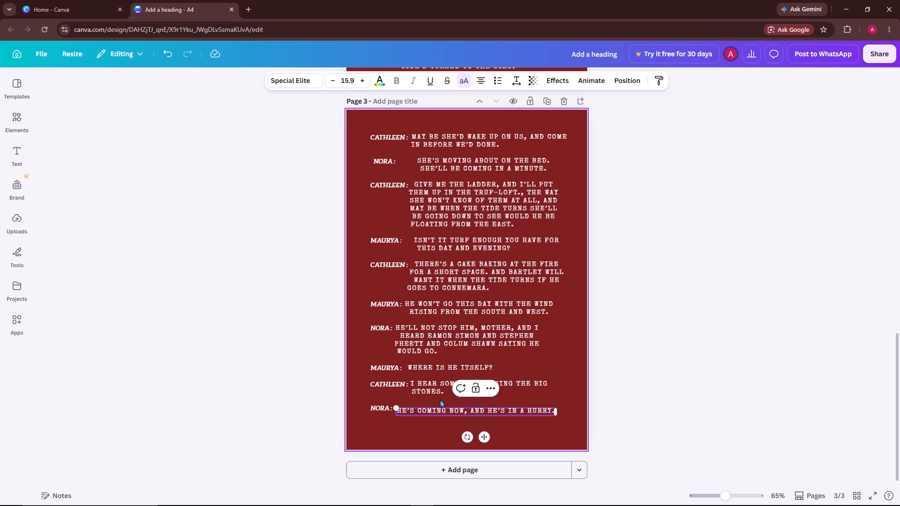
click(410, 454)
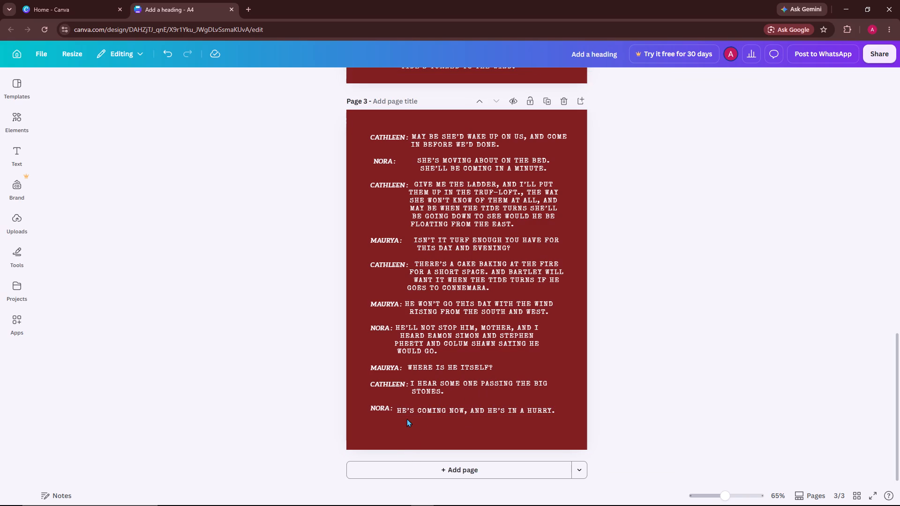
Move Nora's "He's coming now, and he's in a hurry." text box level with the NORA label.
click(450, 414)
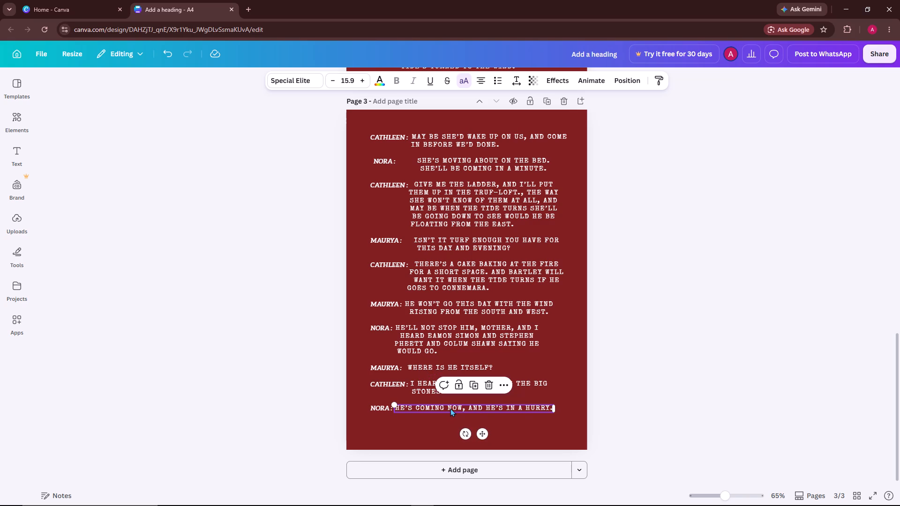
click(450, 408)
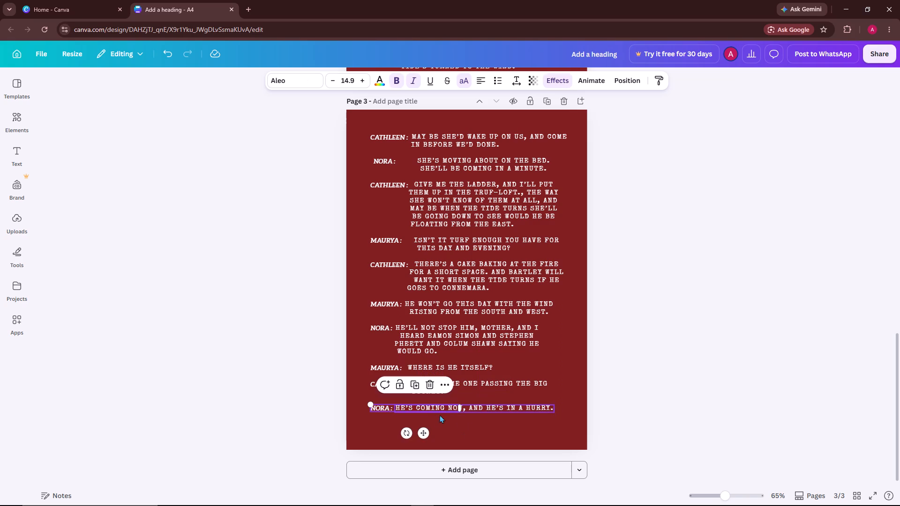
click(380, 424)
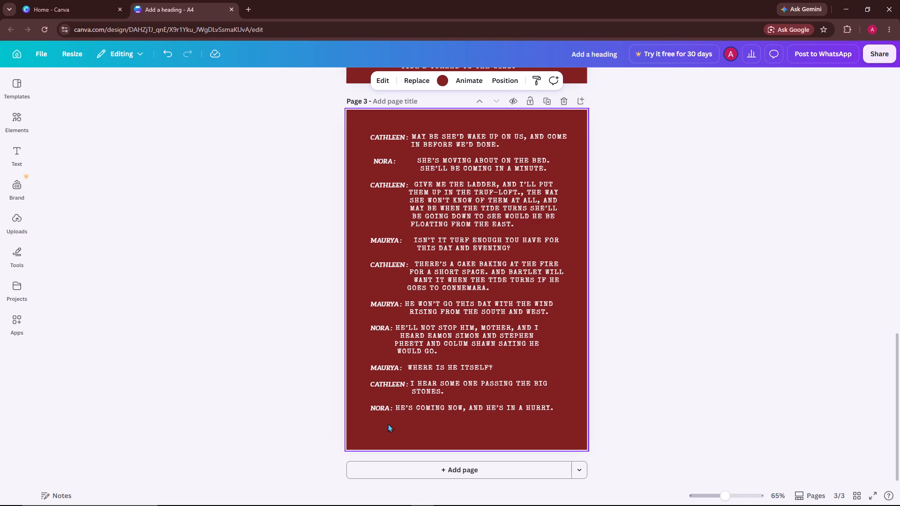
Duplicate the bottom NORA label and place the copy directly below it, aligned with the other names.
click(378, 409)
click(413, 382)
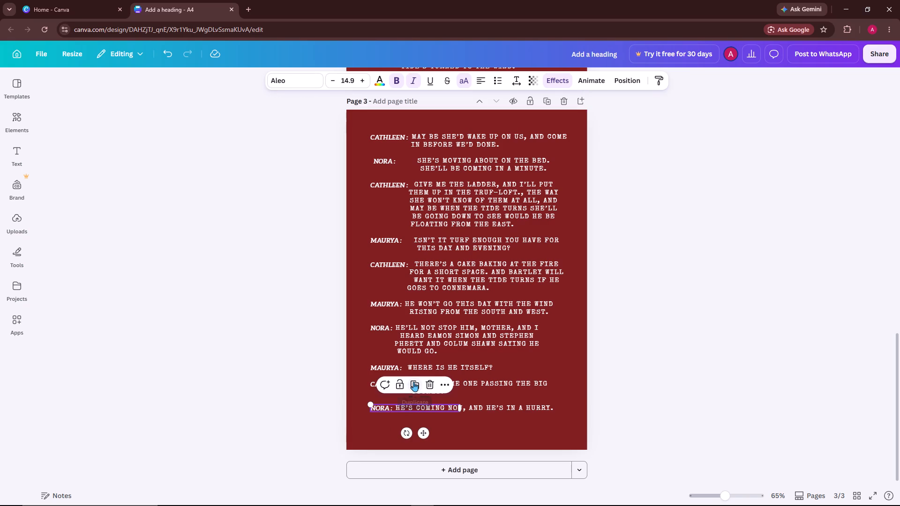
drag(392, 413, 391, 420)
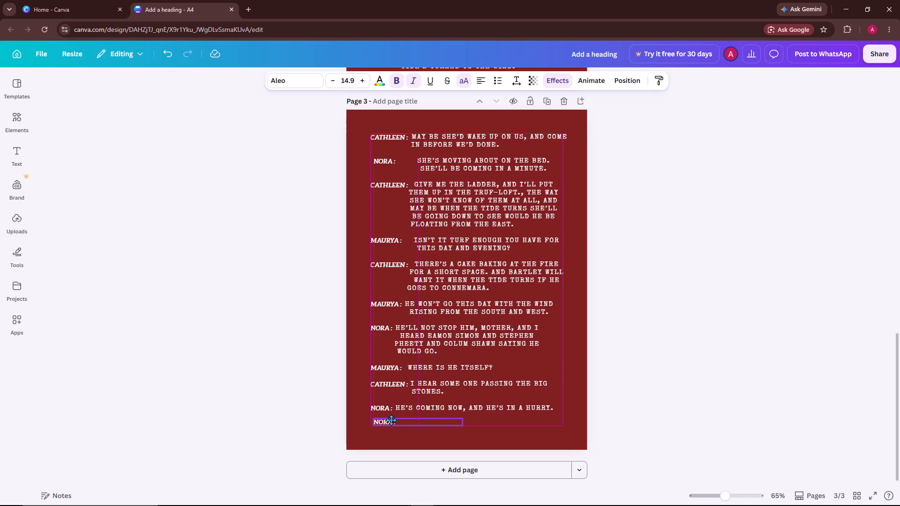
drag(391, 420, 388, 415)
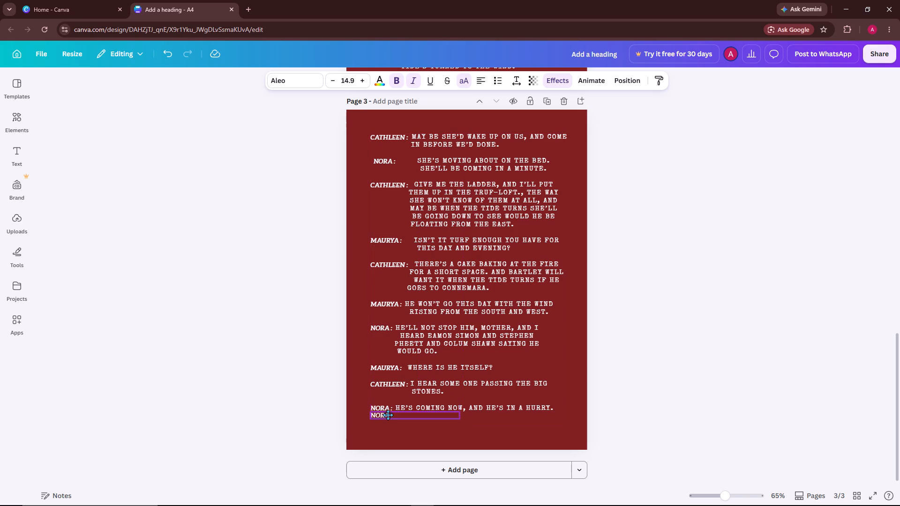
drag(388, 415, 388, 424)
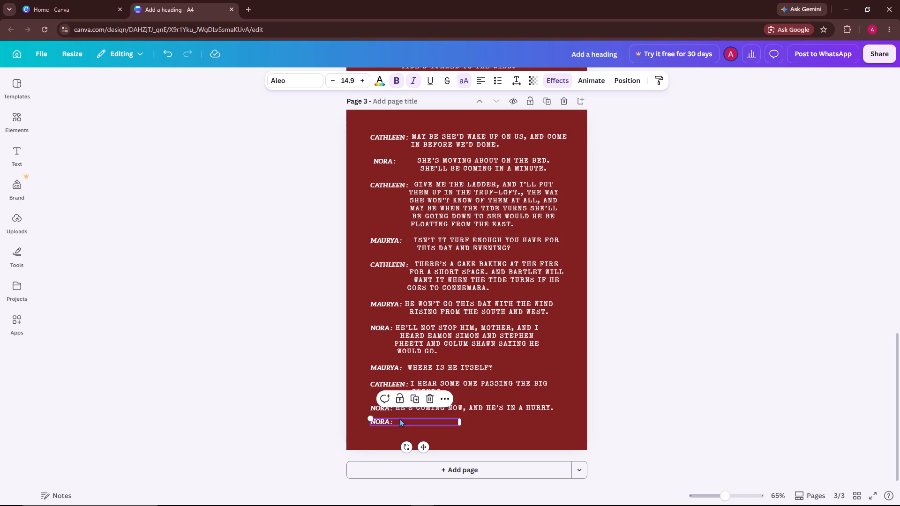
Space the copied NORA label below Nora's last line to match the gap between the other dialogue lines.
click(399, 418)
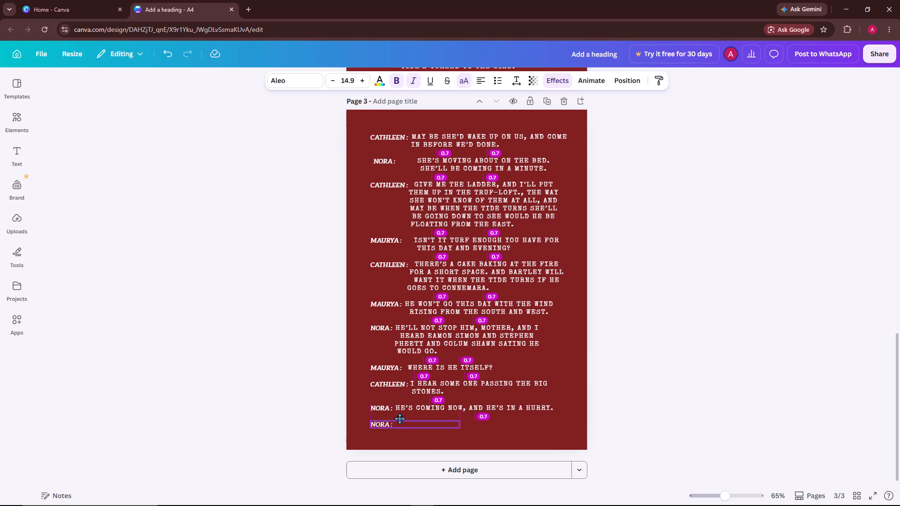
click(401, 420)
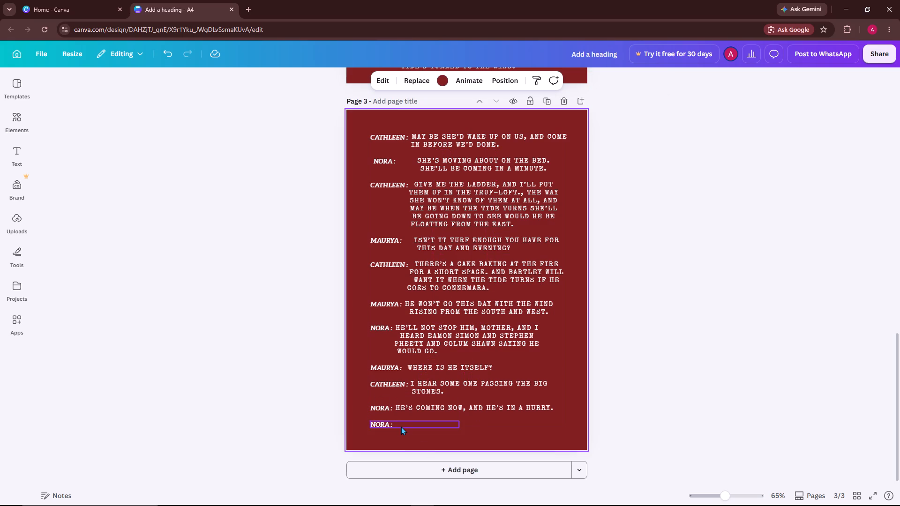
Change the copied NORA label at the bottom of page 3 to "BARTLEY :".
click(401, 426)
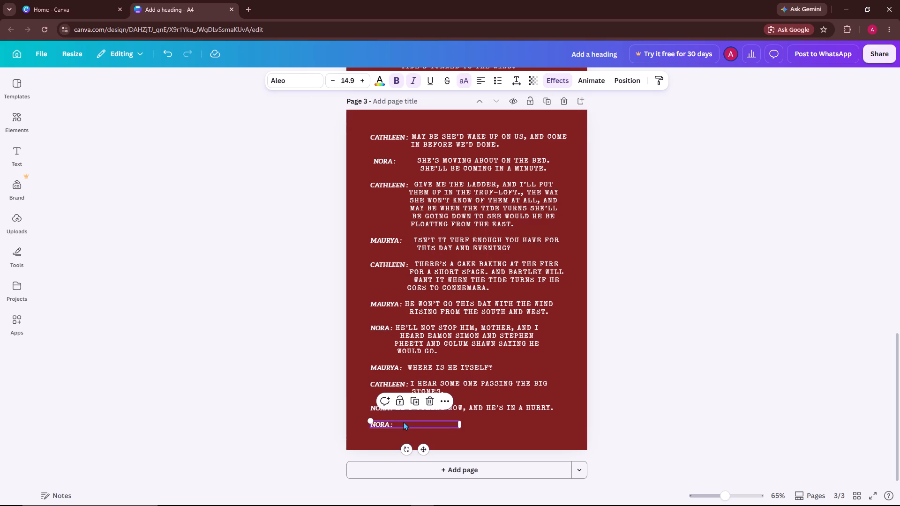
click(403, 422)
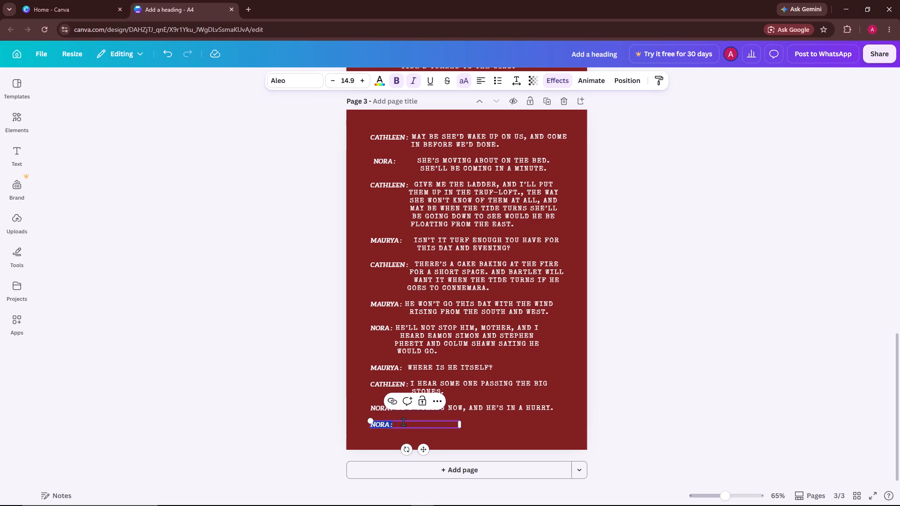
key(BackSpace)
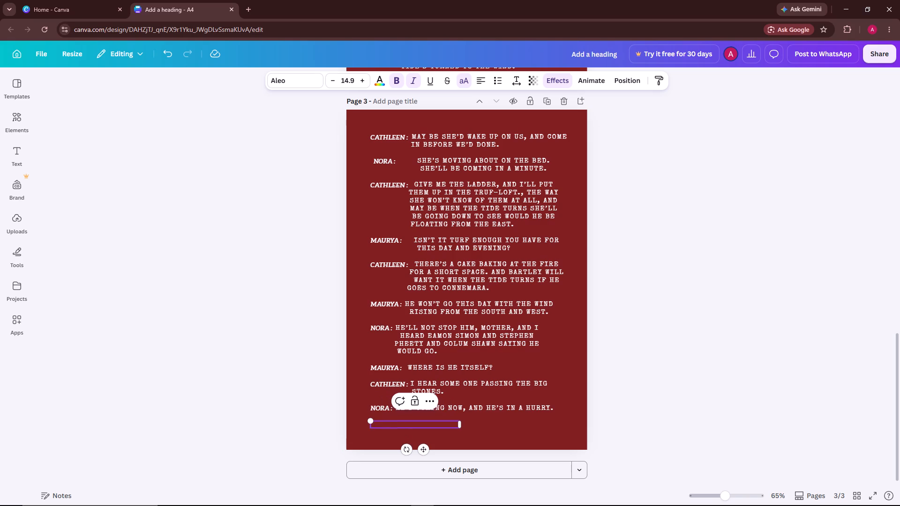
text(bar)
text(tl)
text(ey)
key(space)
text(:)
click(519, 429)
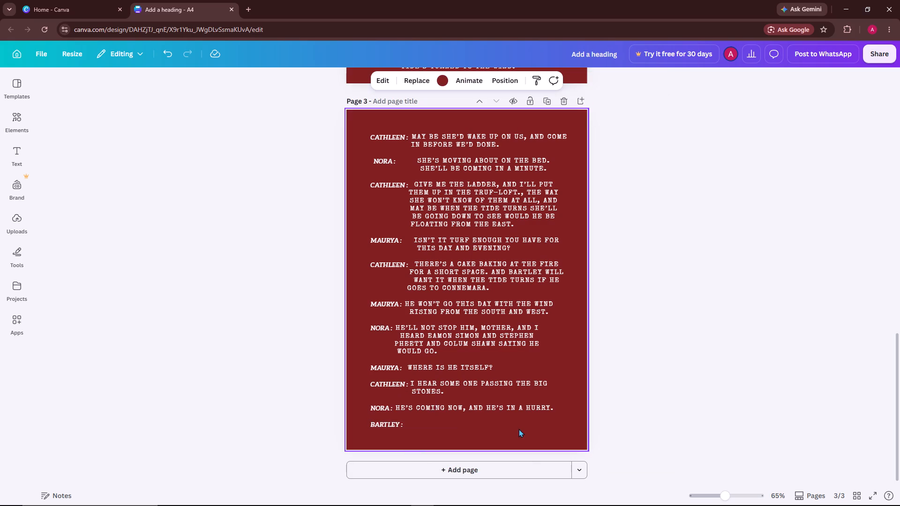
Duplicate Nora's "He's coming now, and he's in a hurry." text and place the copy beside the BARTLEY label.
click(498, 409)
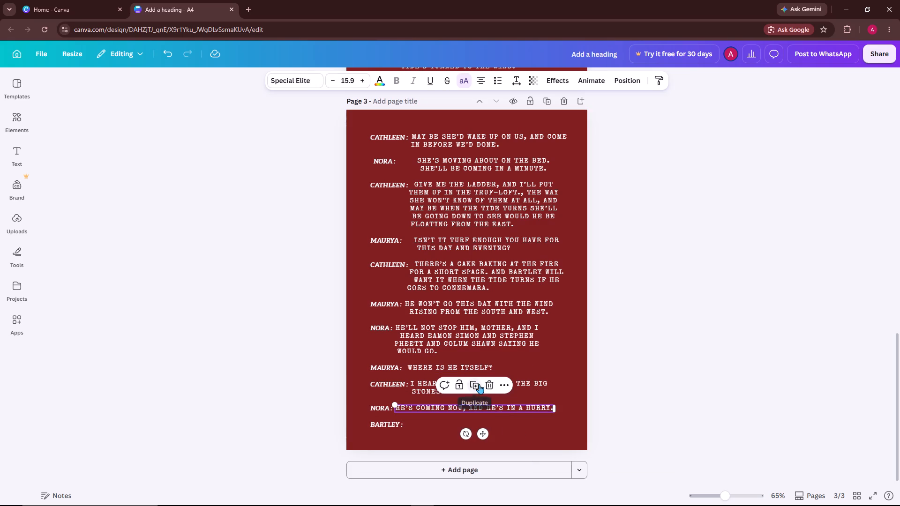
click(479, 384)
drag(475, 412, 484, 427)
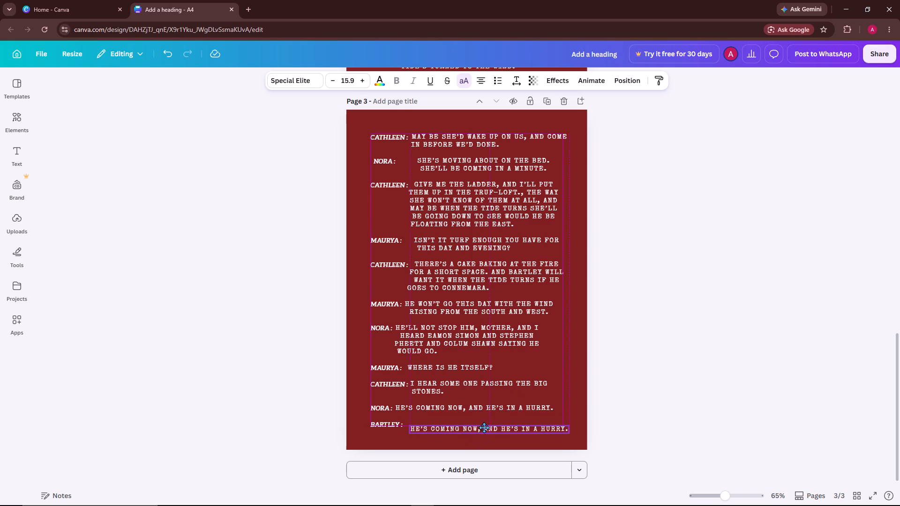
drag(484, 427, 485, 427)
Replace the copied text beside the BARTLEY label with "where is the bit of new rope,".
click(486, 427)
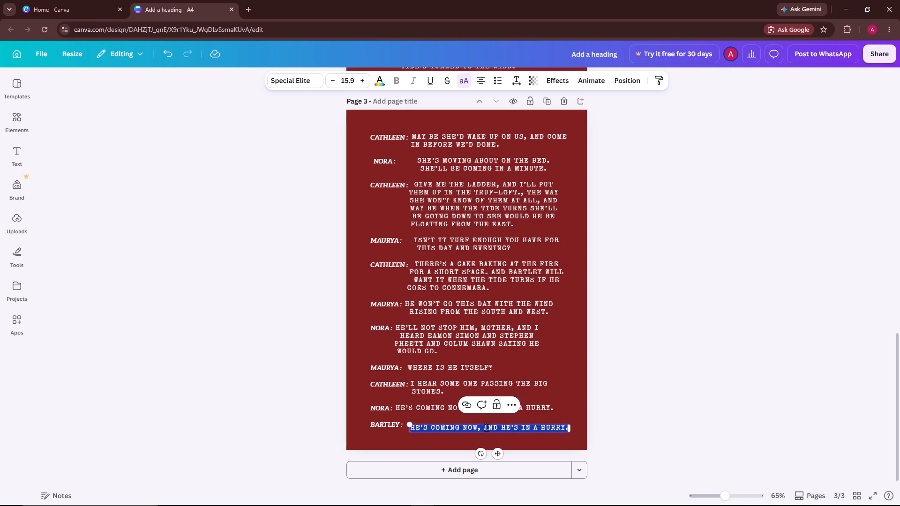
key(BackSpace)
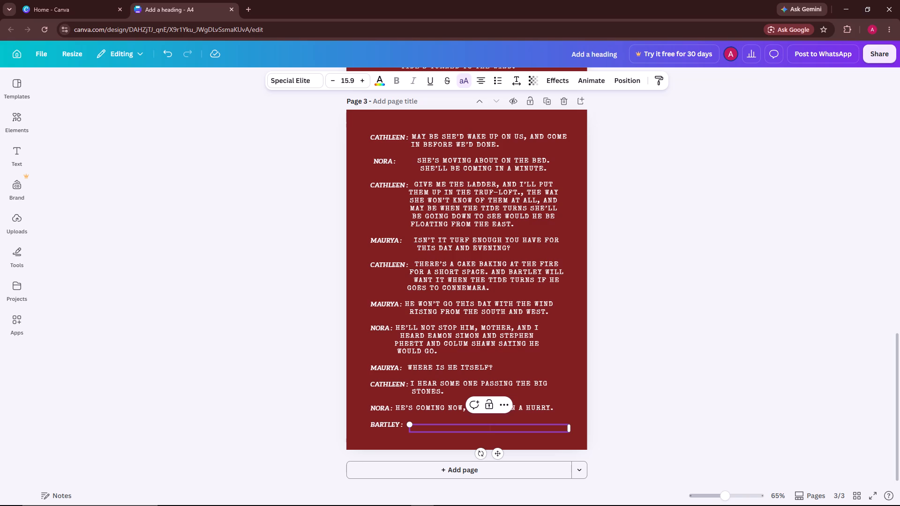
text(wh)
text(ere)
key(space)
text(is)
key(space)
text(the)
key(space)
text(bit)
key(space)
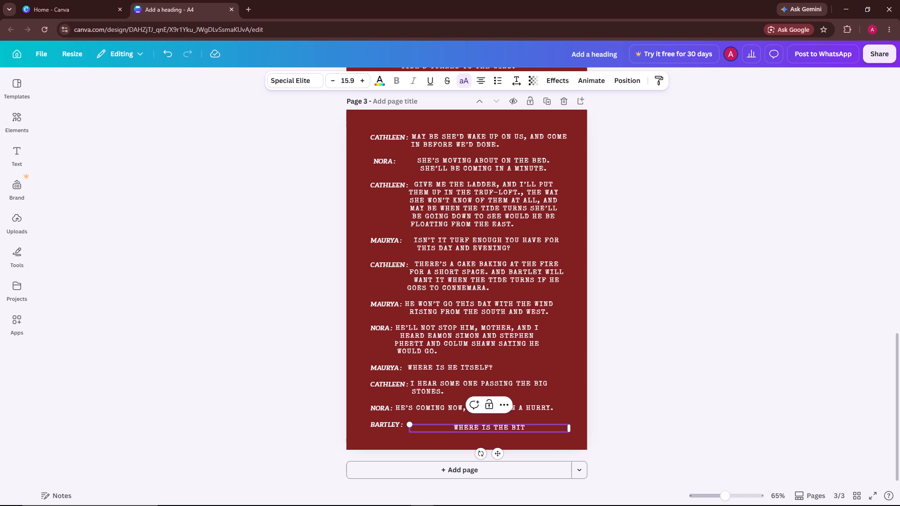
text(of)
key(space)
text(new)
key(space)
text(rop)
key(e)
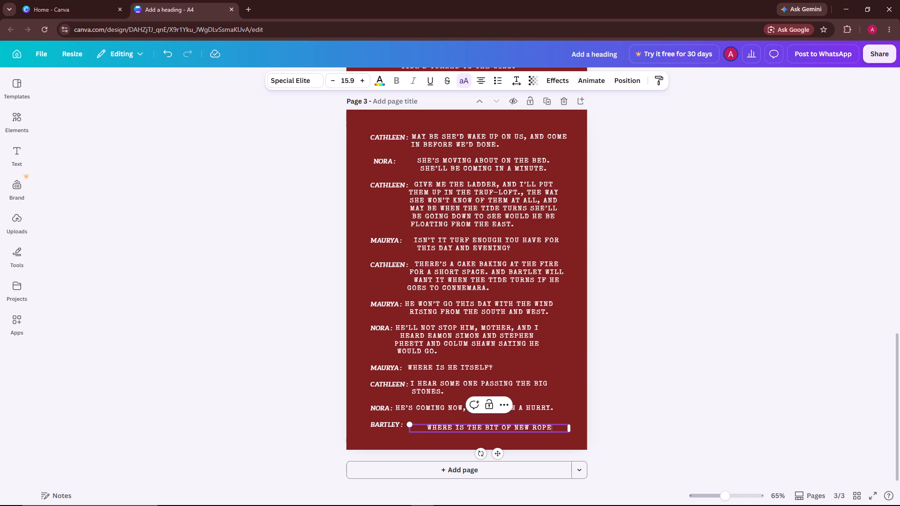
text(,)
key(space)
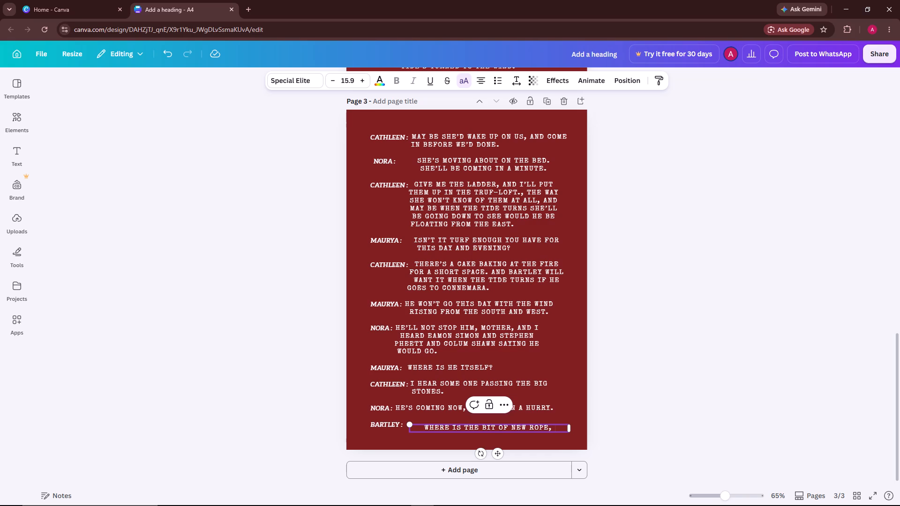
Finish Bartley's line with "cathleen, was bought in connemara?".
text(cat)
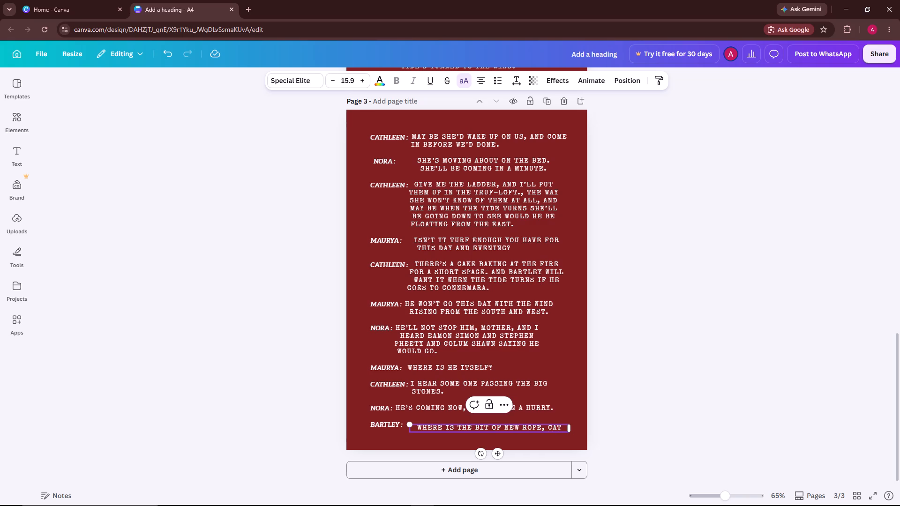
text(hl)
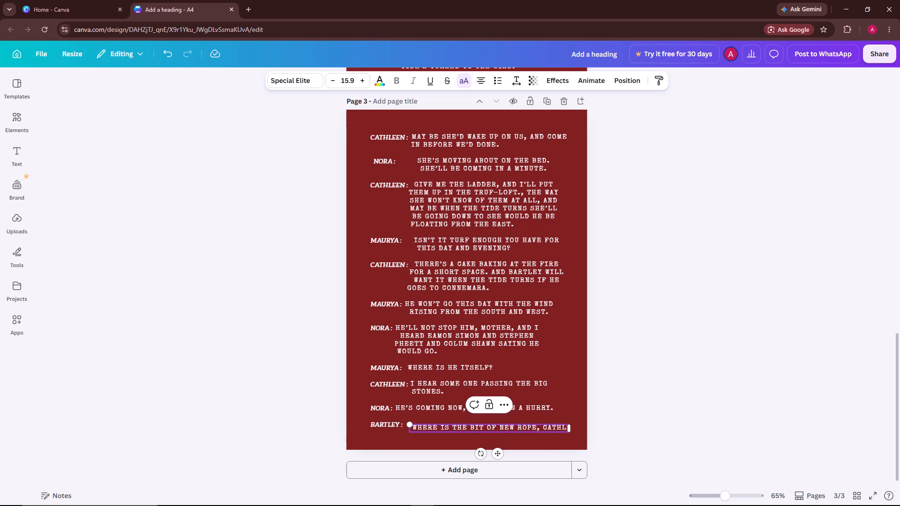
text(een)
text(,)
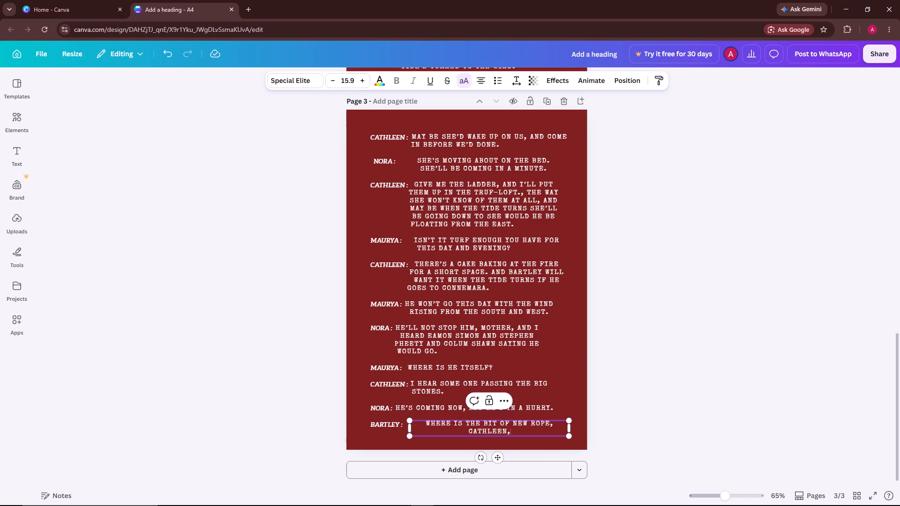
key(space)
text(was bou)
text(ght in)
key(space)
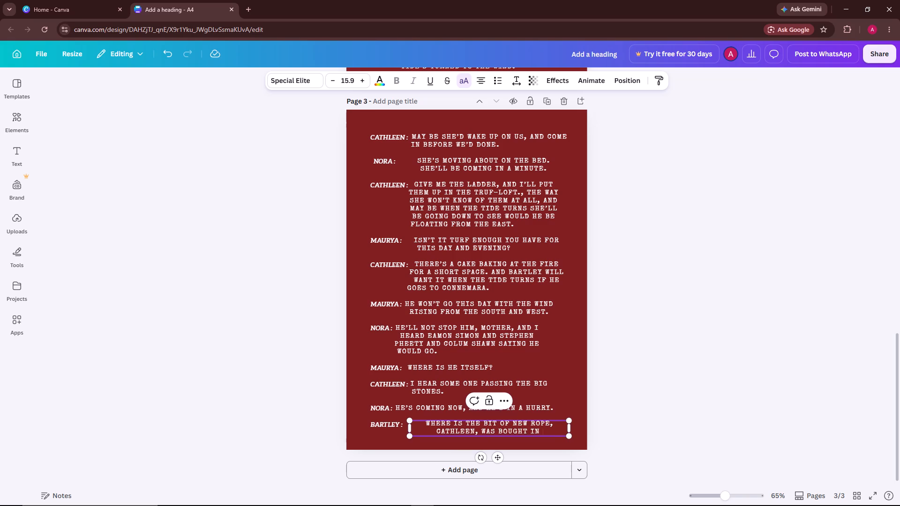
text(co)
text(nn)
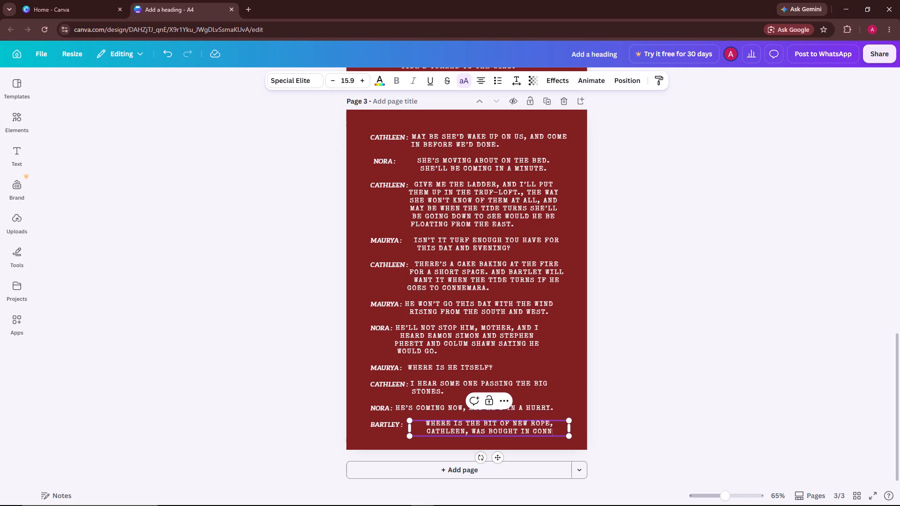
text(em)
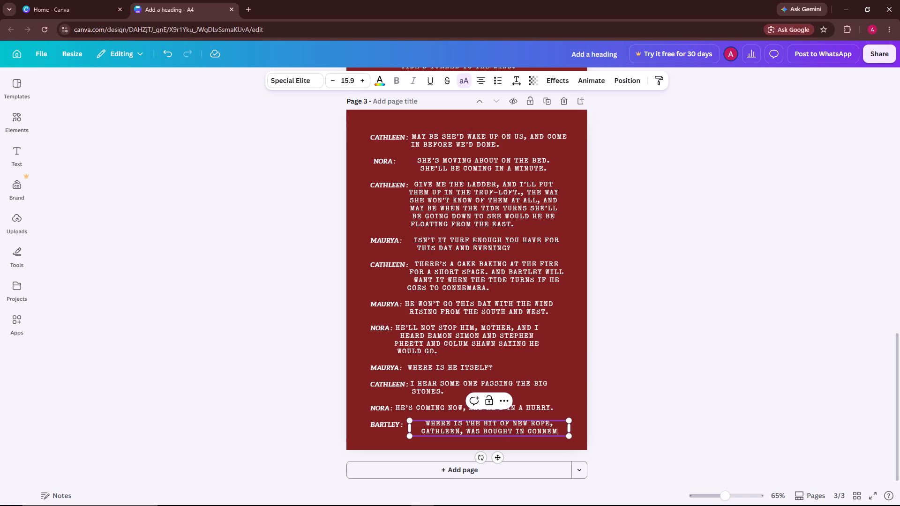
text(ara)
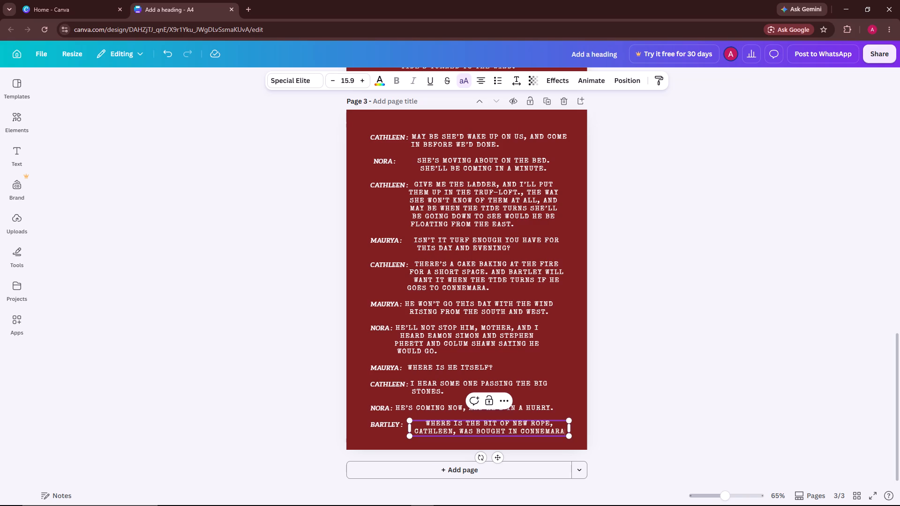
key(shift+question)
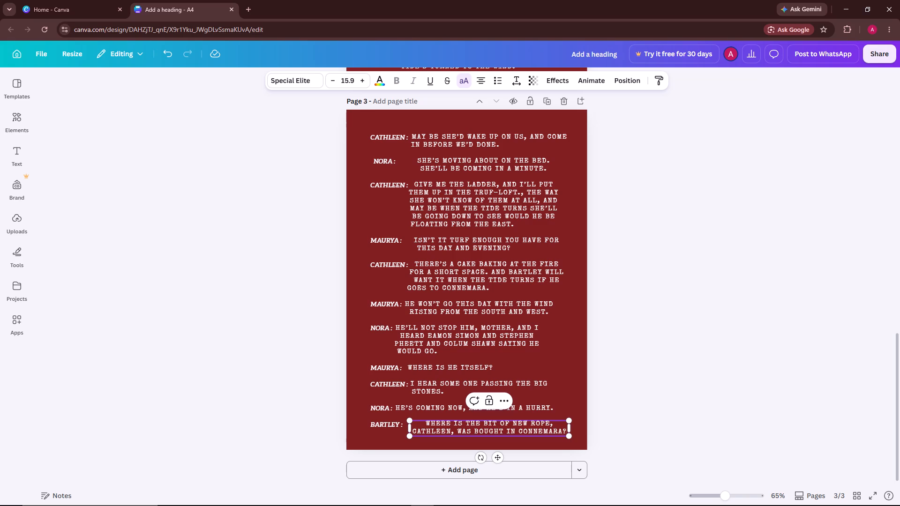
click(609, 395)
Move Bartley's two-line text box closer to the BARTLEY label, with its first line level with the name.
drag(514, 427, 492, 429)
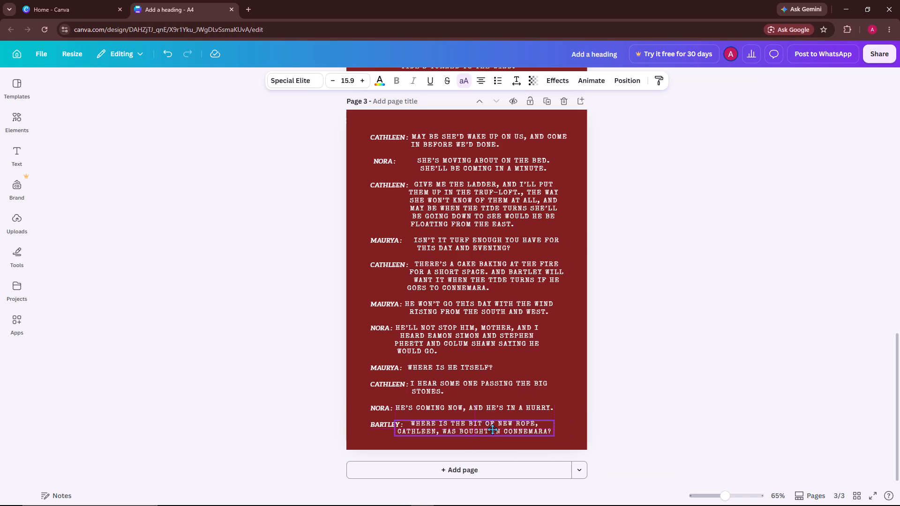
drag(492, 429, 493, 430)
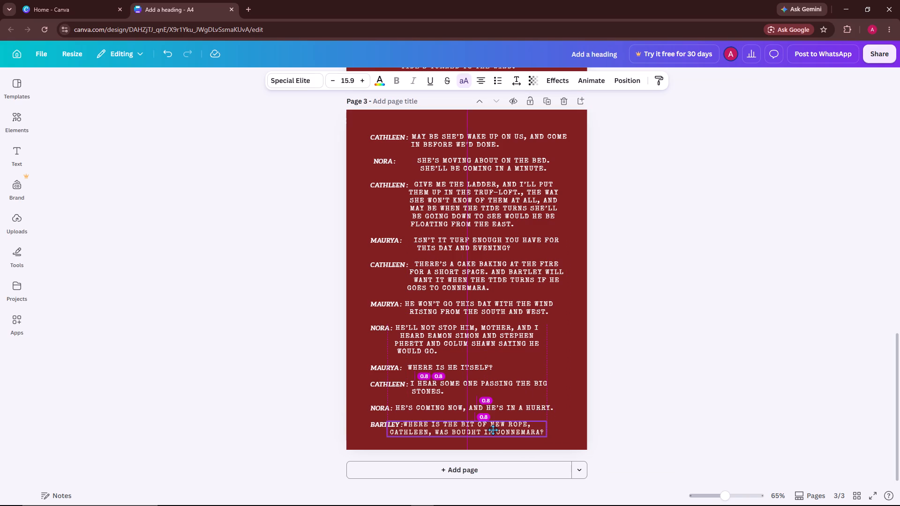
drag(493, 430, 497, 429)
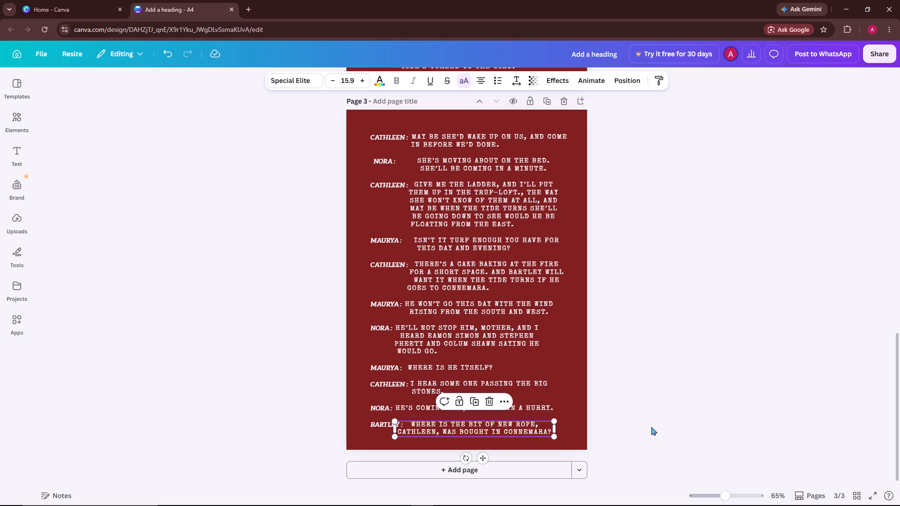
click(651, 427)
Review the dialogue layout on the earlier pages and on page 3.
scroll(474, 417, down, 2)
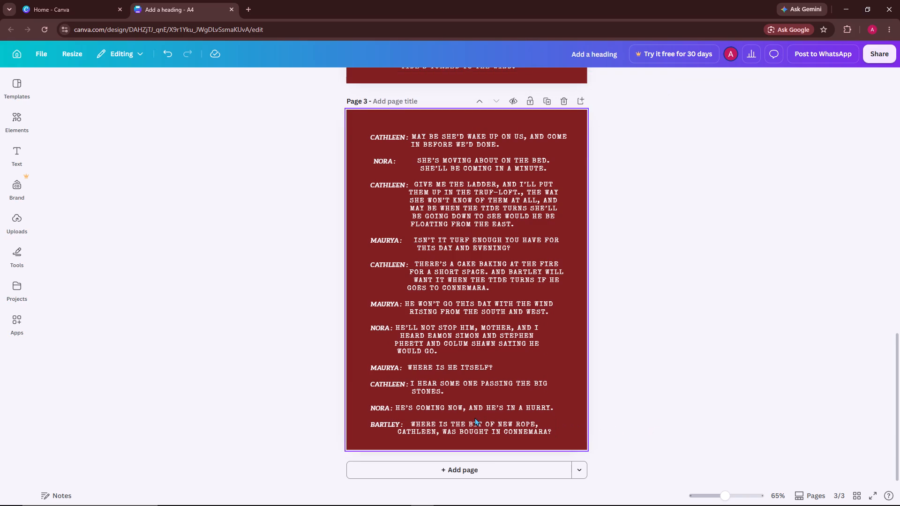
scroll(615, 389, down, 2)
scroll(620, 388, up, 4)
scroll(658, 393, up, 5)
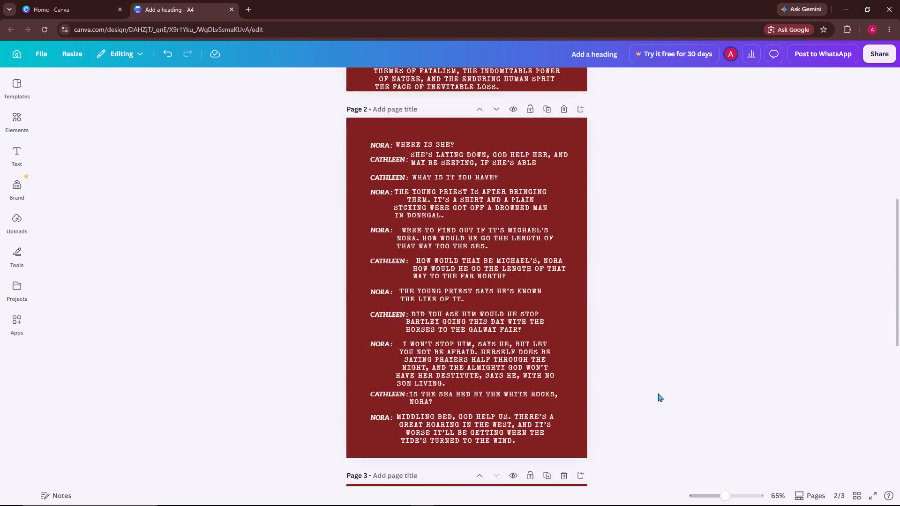
scroll(658, 393, up, 10)
scroll(658, 393, down, 13)
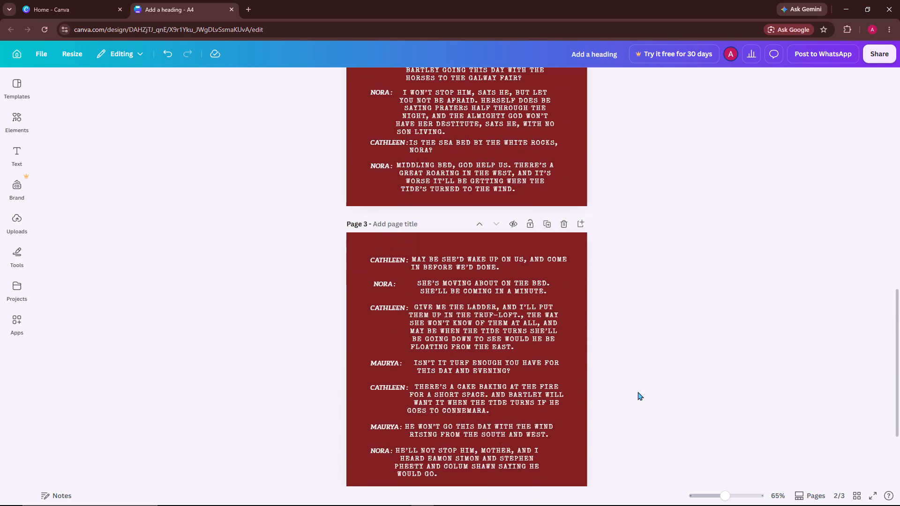
scroll(637, 392, down, 8)
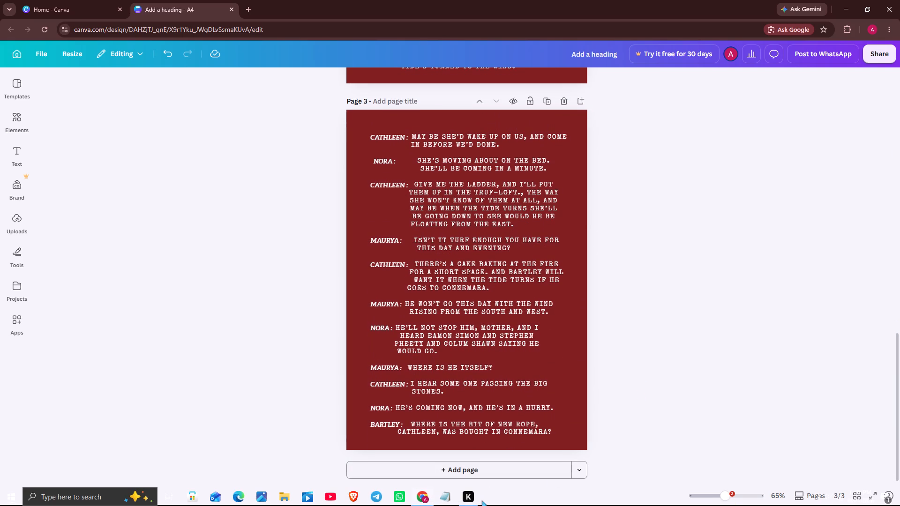
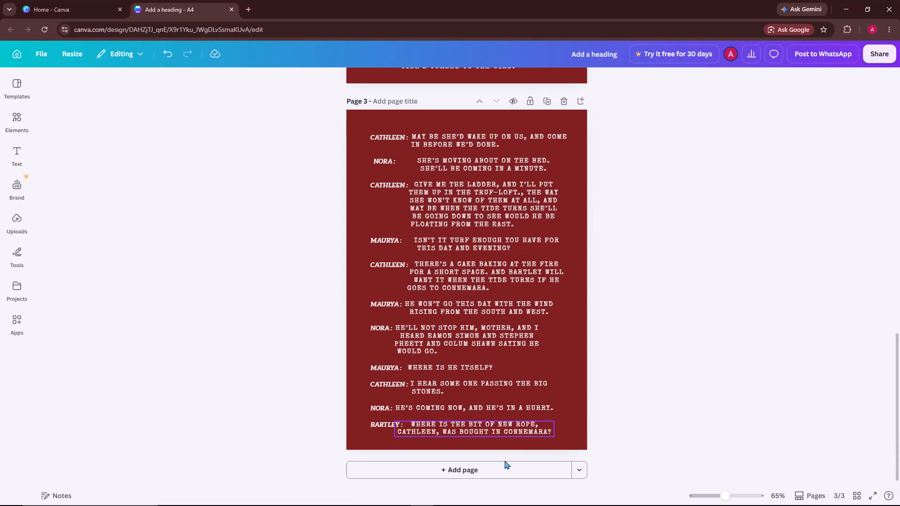
Add a blank dark red page 4 after page 3.
click(506, 468)
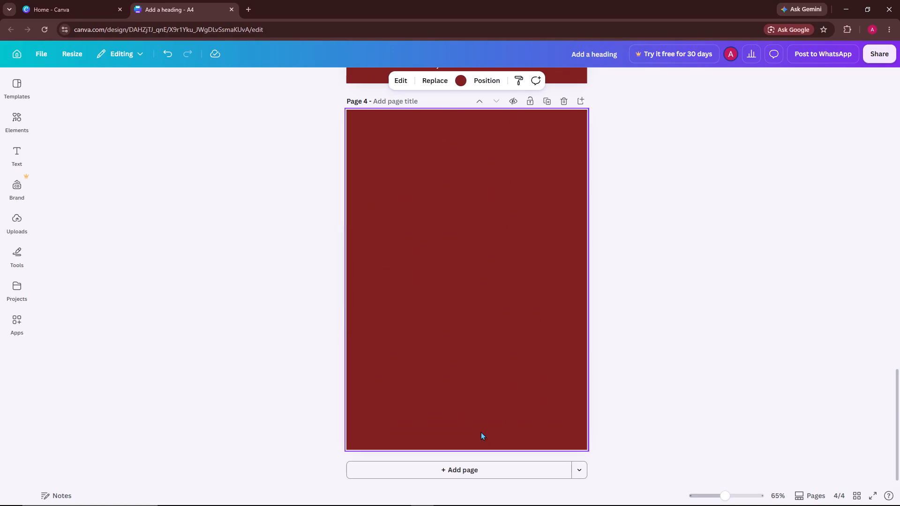
Review the text layout on the earlier pages and return to page 4.
scroll(384, 250, up, 17)
scroll(240, 222, up, 2)
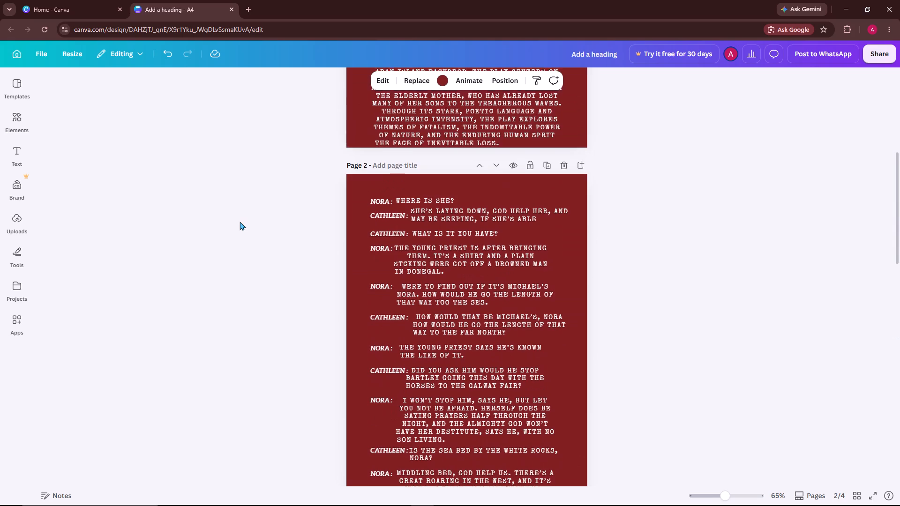
scroll(240, 222, up, 9)
scroll(240, 222, down, 4)
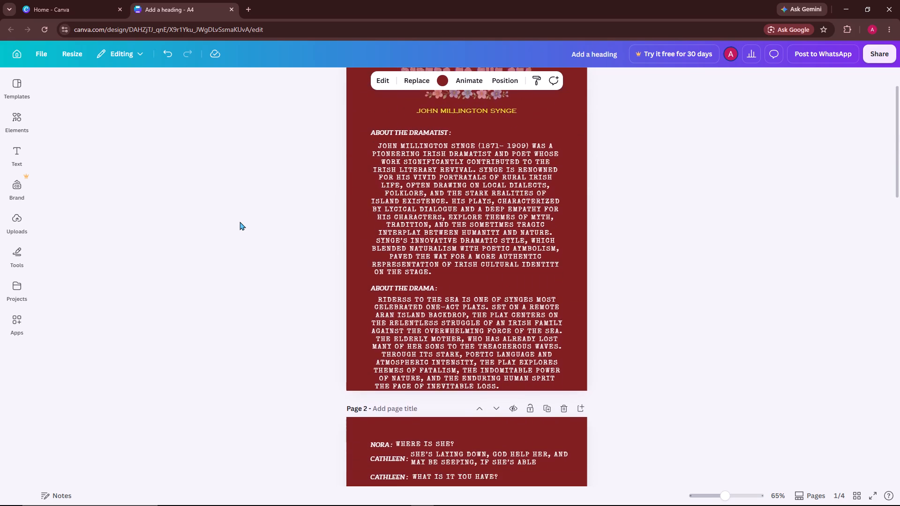
scroll(240, 222, down, 16)
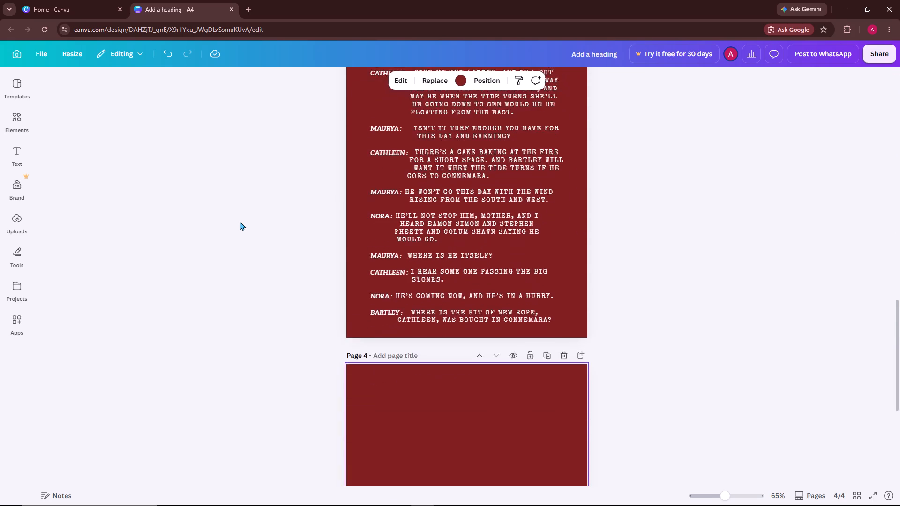
scroll(240, 222, down, 4)
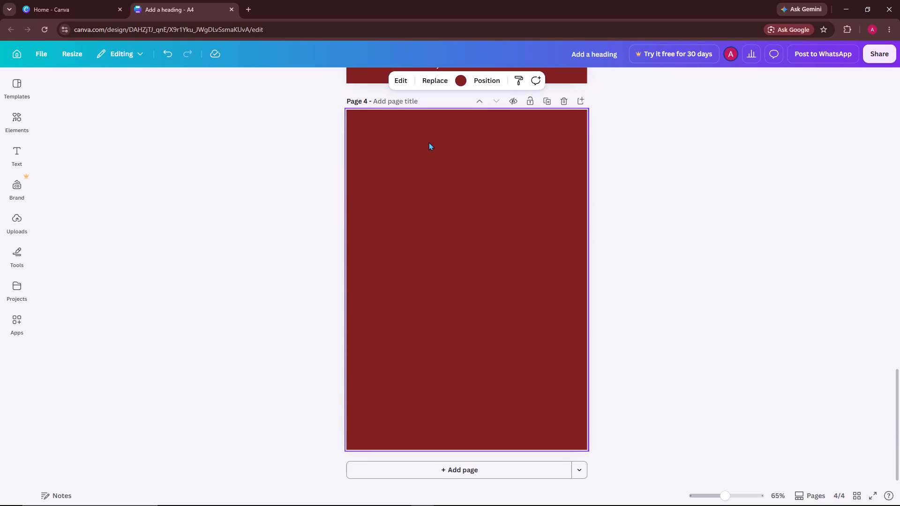
Duplicate page 3's last CATHLEEN label and place the copy near the top of page 4, at the same left margin.
click(428, 142)
scroll(398, 167, up, 2)
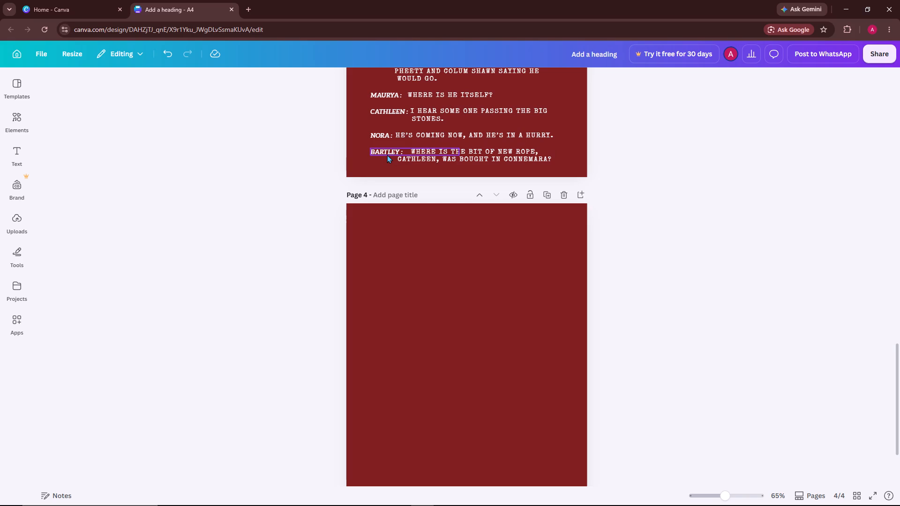
click(387, 110)
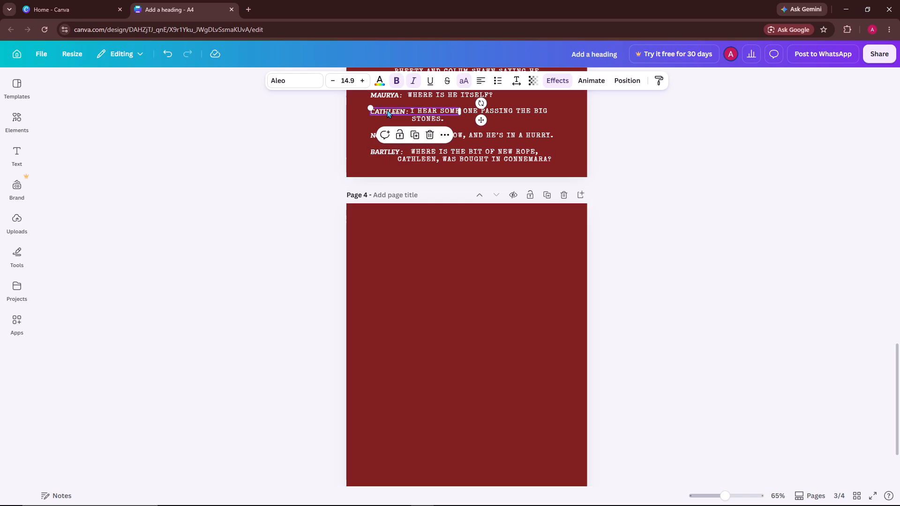
click(415, 138)
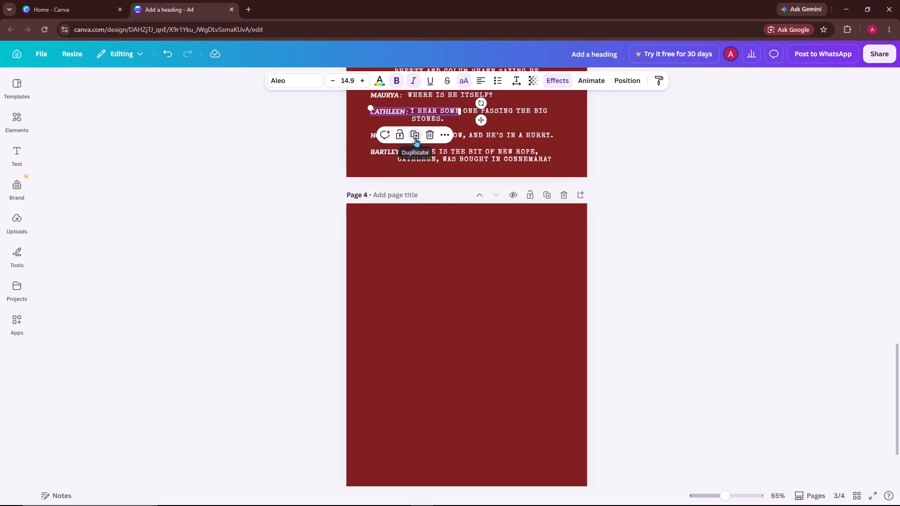
drag(405, 114, 404, 236)
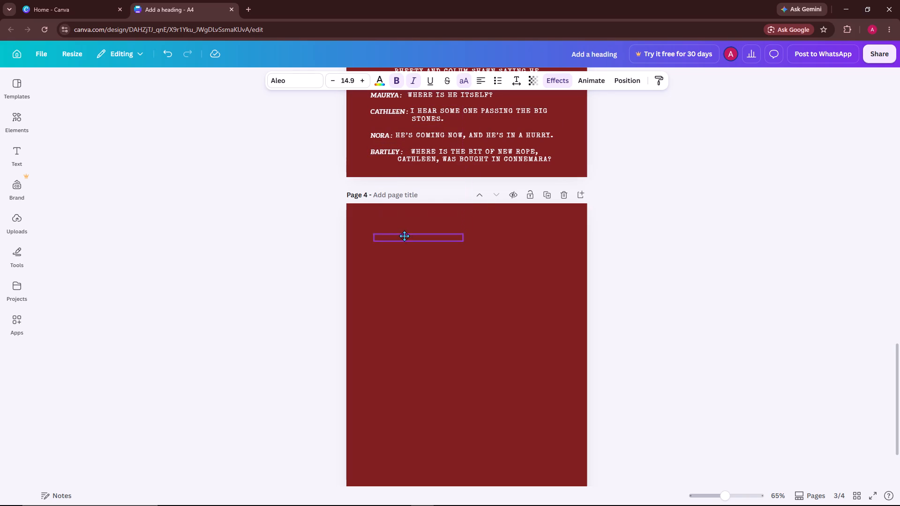
drag(404, 236, 409, 245)
drag(409, 241, 409, 242)
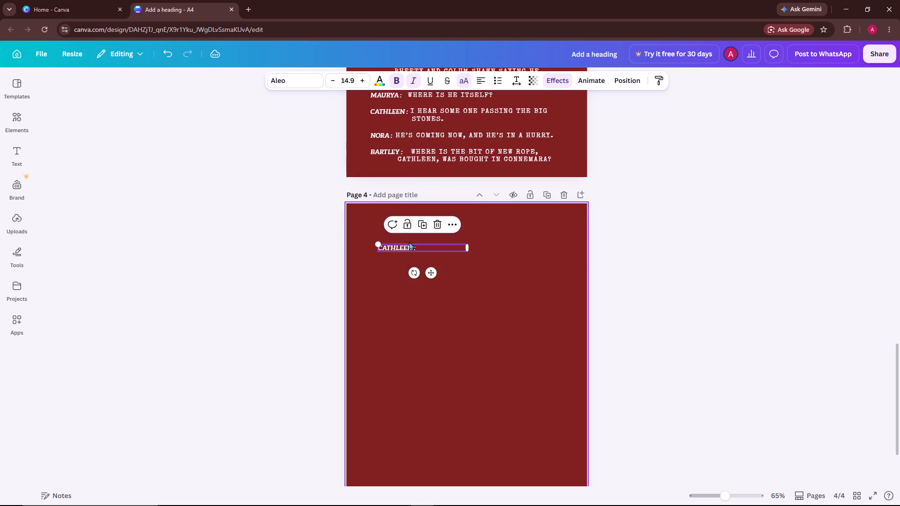
drag(409, 242, 401, 226)
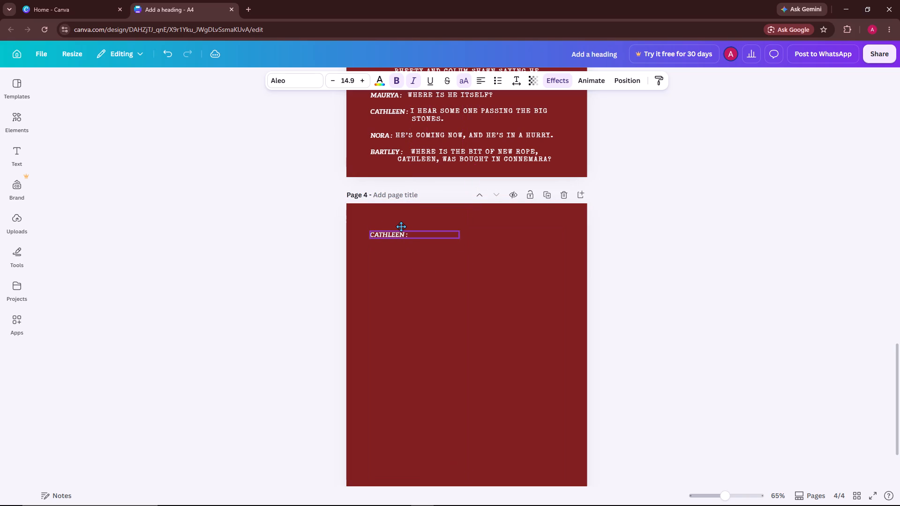
drag(401, 226, 401, 227)
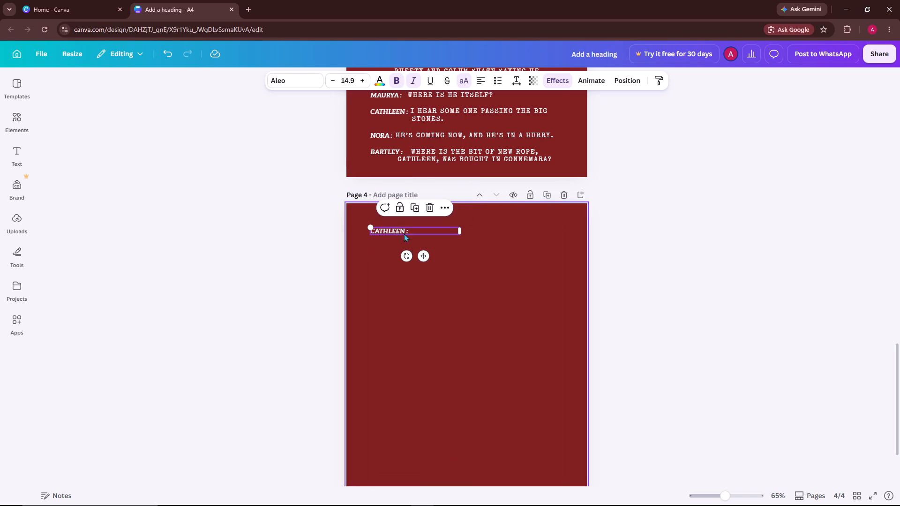
click(470, 268)
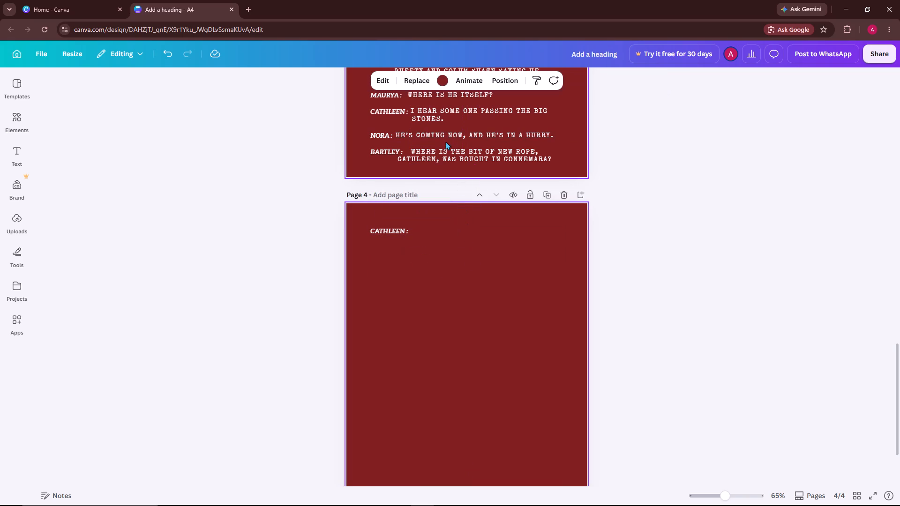
Duplicate Nora's line "He's coming now, and he's in a hurry." and place the copy beside the CATHLEEN label on page 4.
click(446, 136)
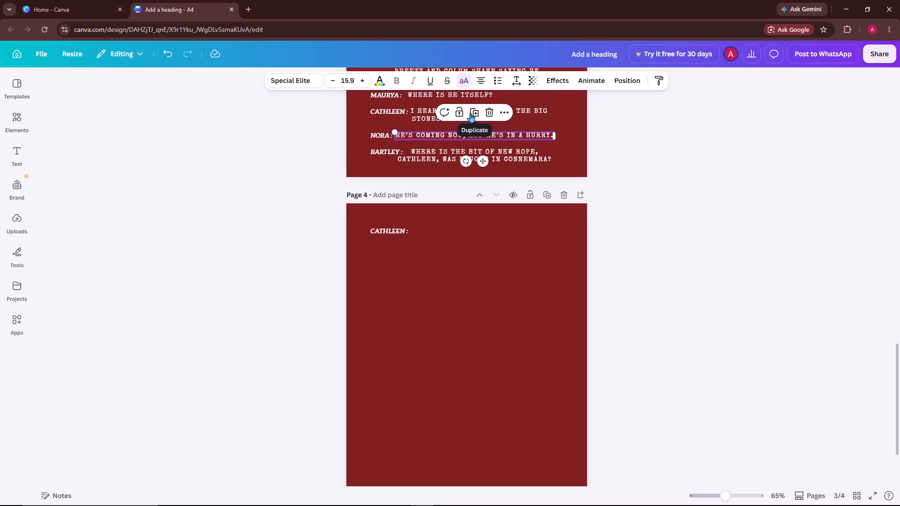
click(470, 113)
drag(467, 142, 488, 197)
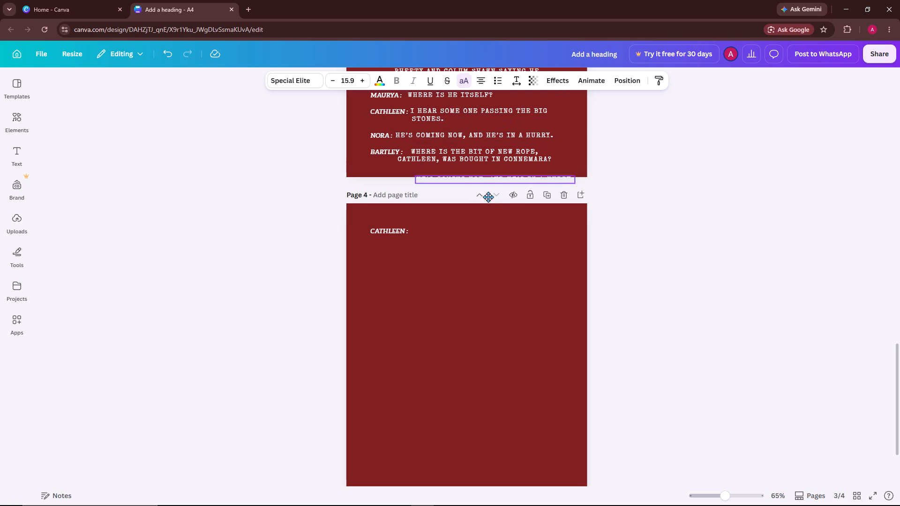
drag(488, 197, 478, 235)
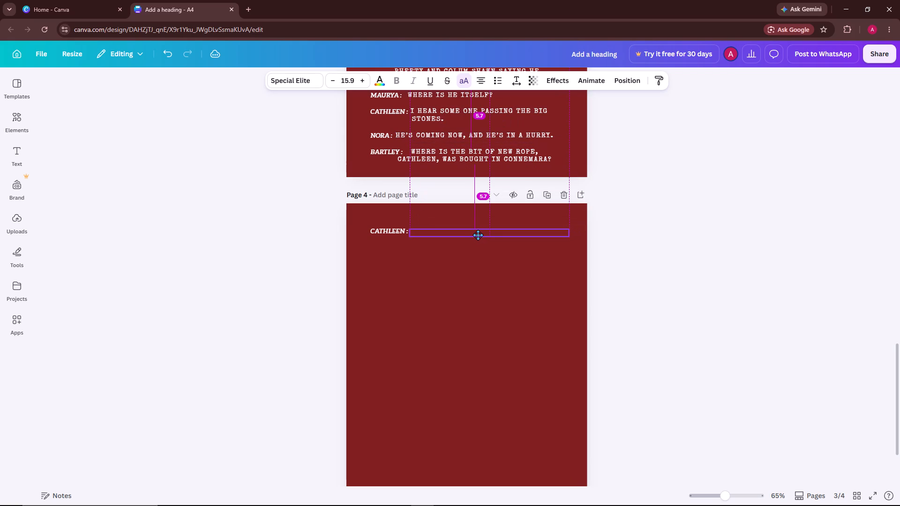
drag(478, 235, 477, 234)
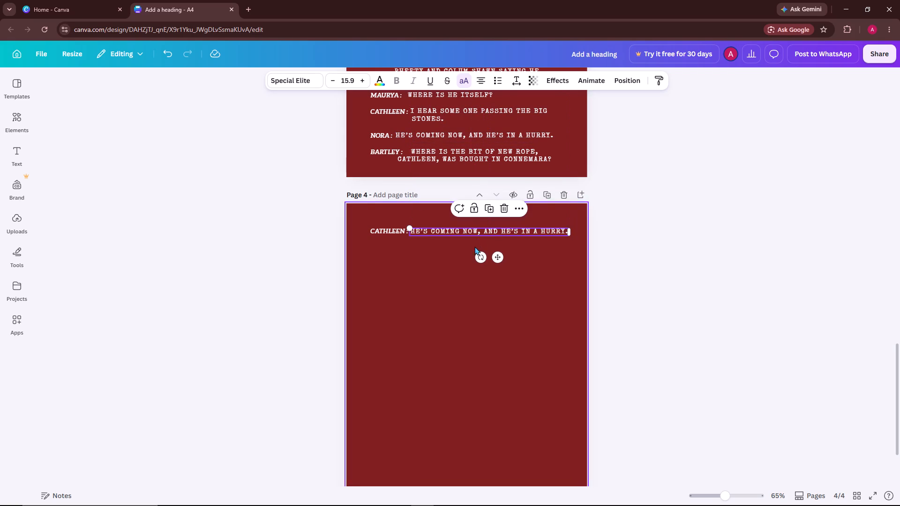
Replace the copied text beside page 4's CATHLEEN label with "give it to him, nora;".
click(468, 230)
scroll(462, 300, up, 2)
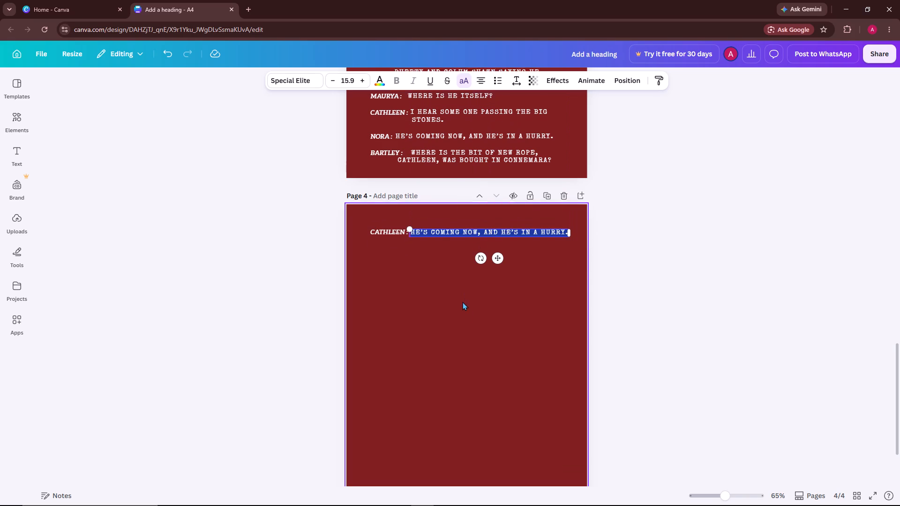
scroll(508, 362, up, 2)
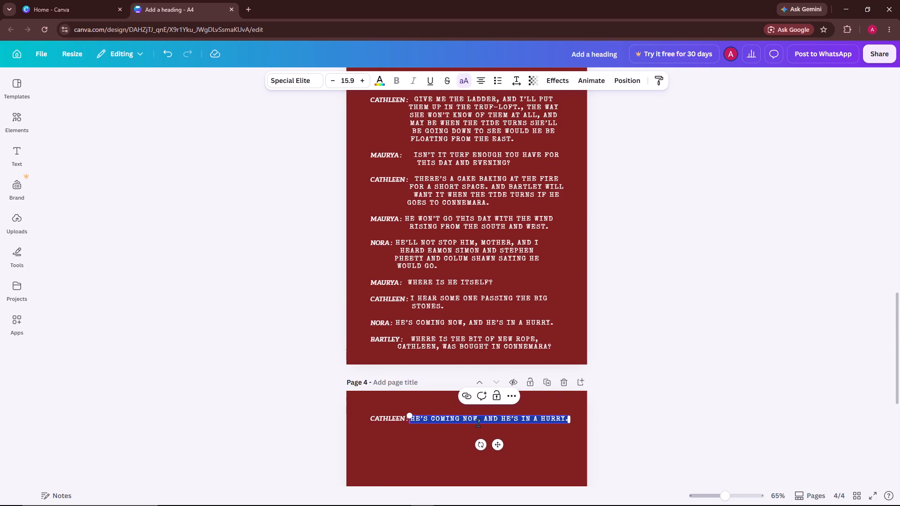
key(BackSpace)
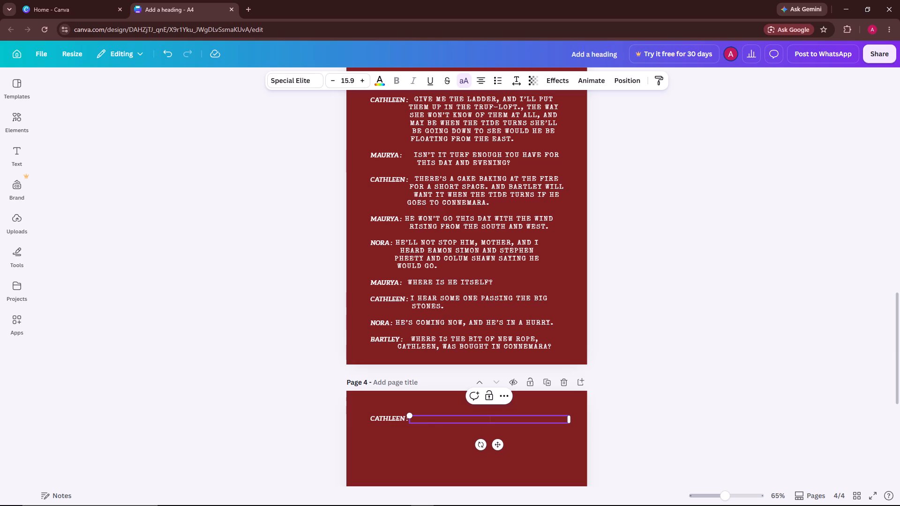
text(gi)
text(ve)
key(space)
text(it to hi)
key(m)
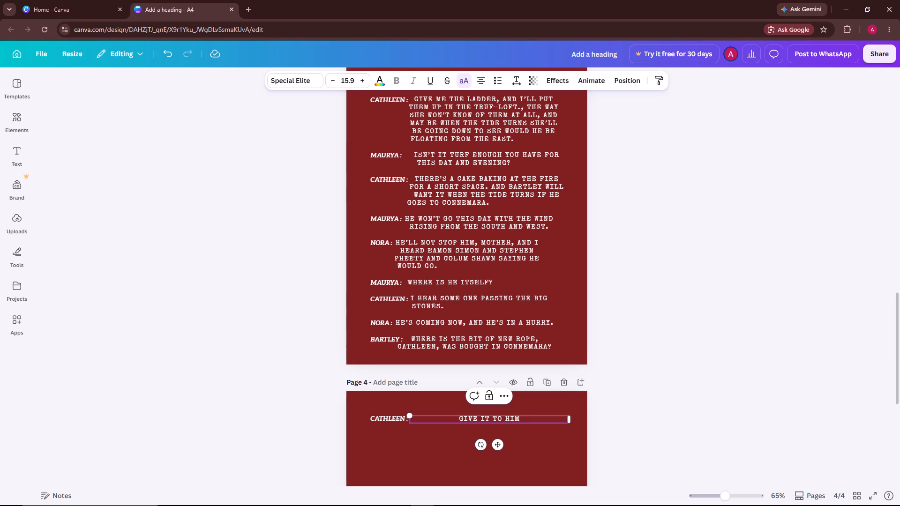
text(,)
key(space)
text(nora)
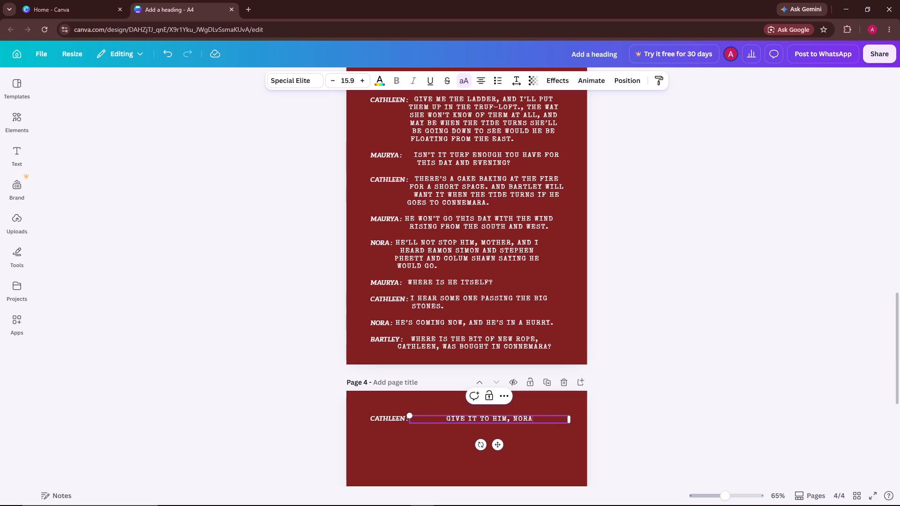
key(semicolon)
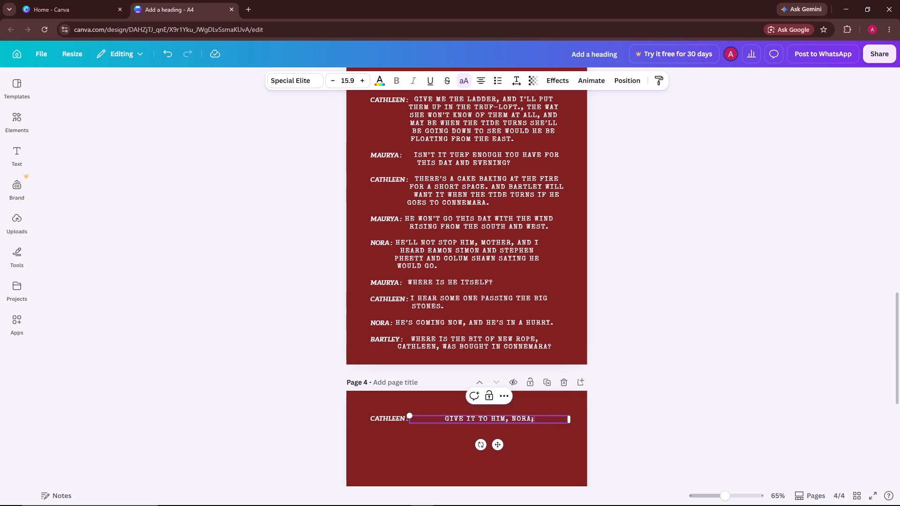
Continue Cathleen's line on page 4 with "it's on a nail by the white boards.".
key(space)
text(its)
key(BackSpace)
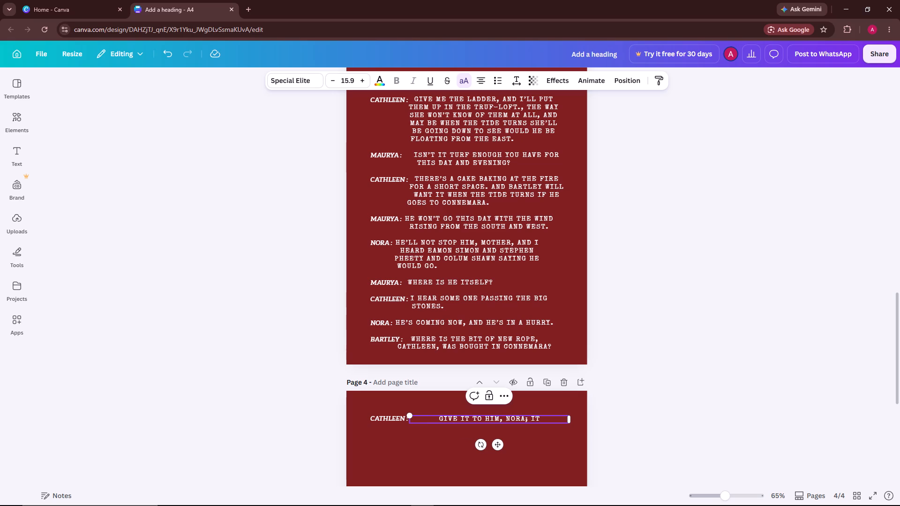
text('s)
key(space)
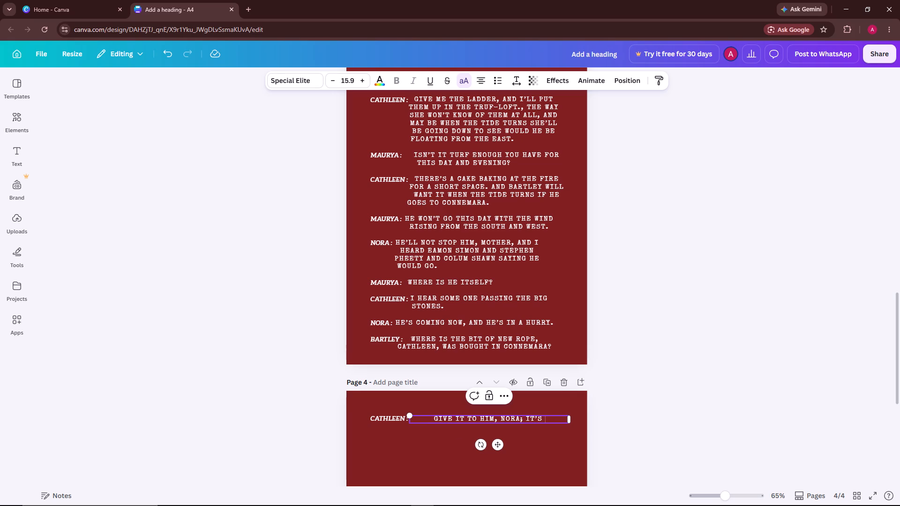
text(on a nai)
text(l)
key(space)
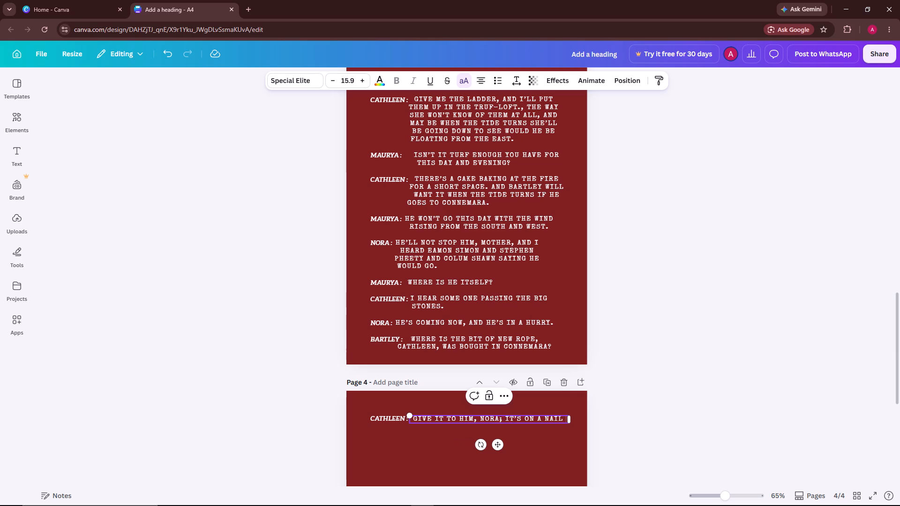
text(by)
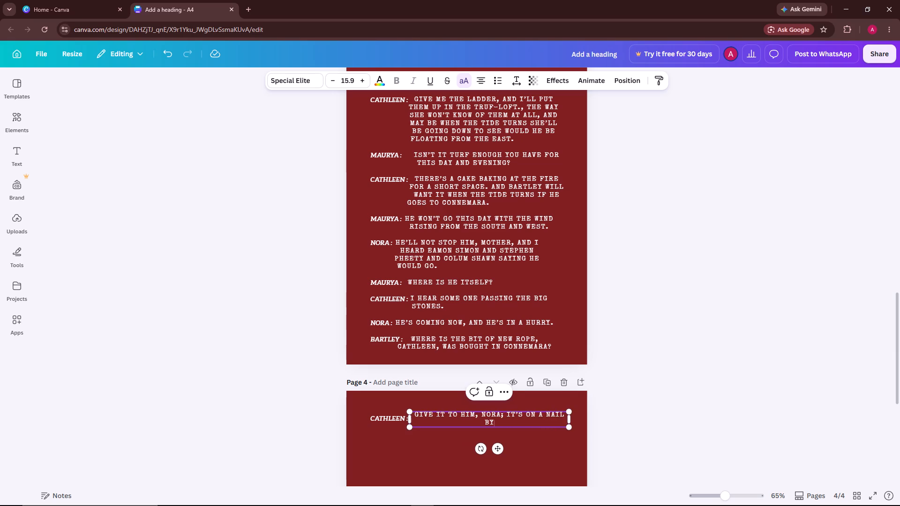
key(space)
text(the)
key(space)
text(white)
key(space)
text(boards)
key(space)
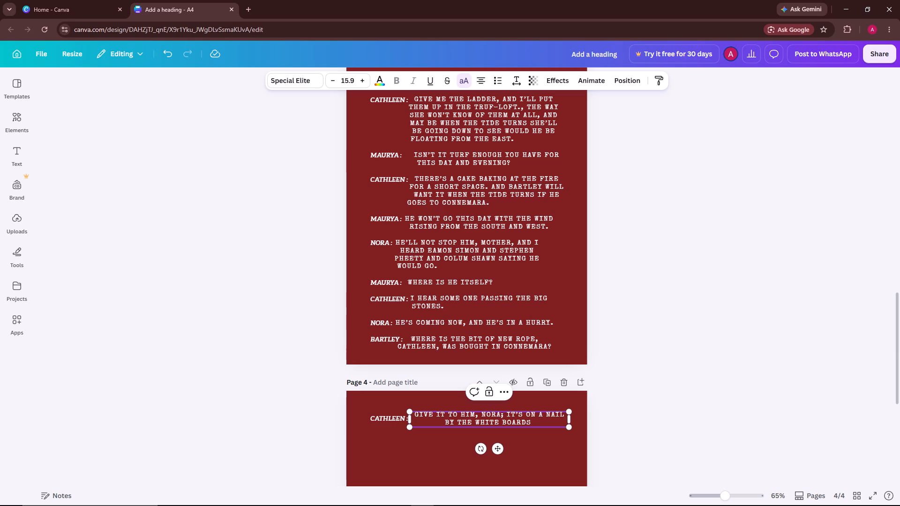
key(BackSpace)
key(period)
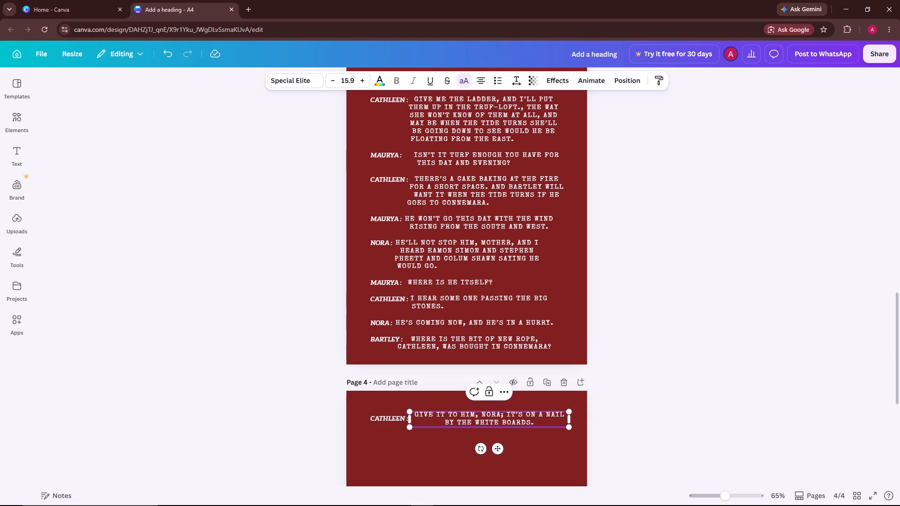
key(space)
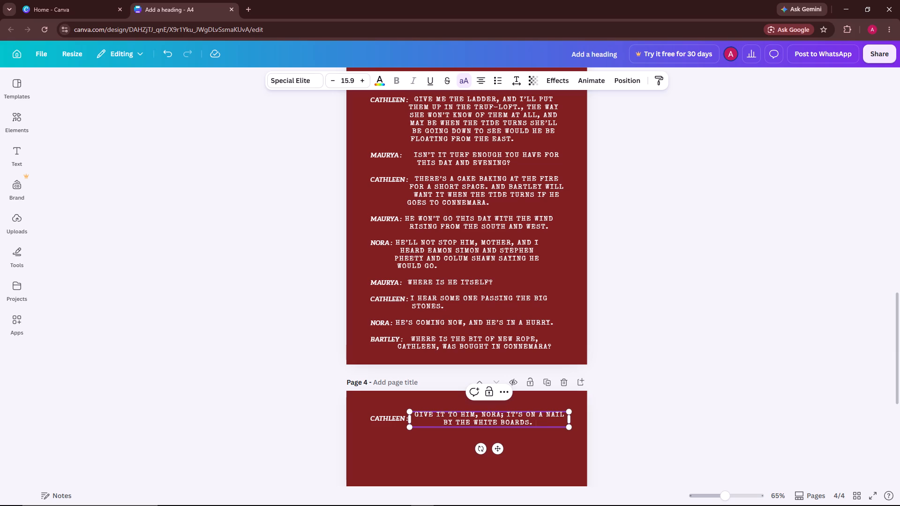
Continue Cathleen's line on page 4 with "i hung it up this morning,".
text(i)
key(space)
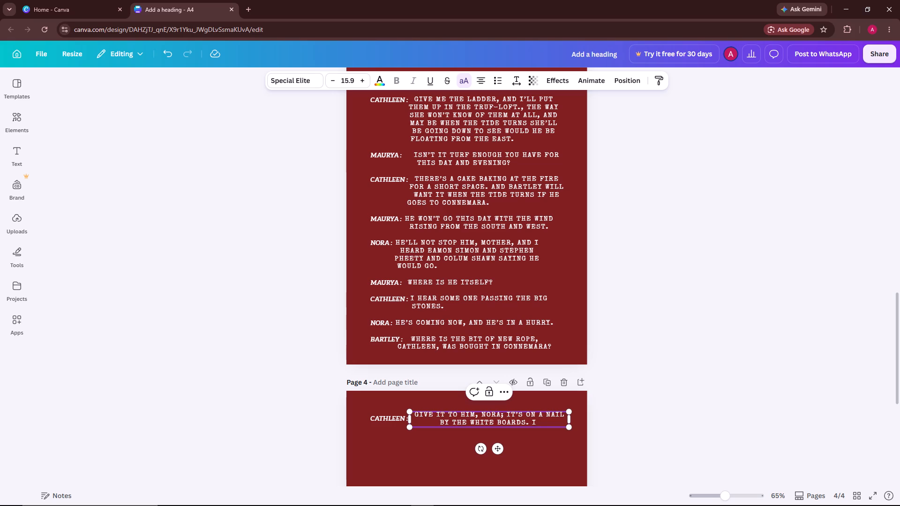
text(hun)
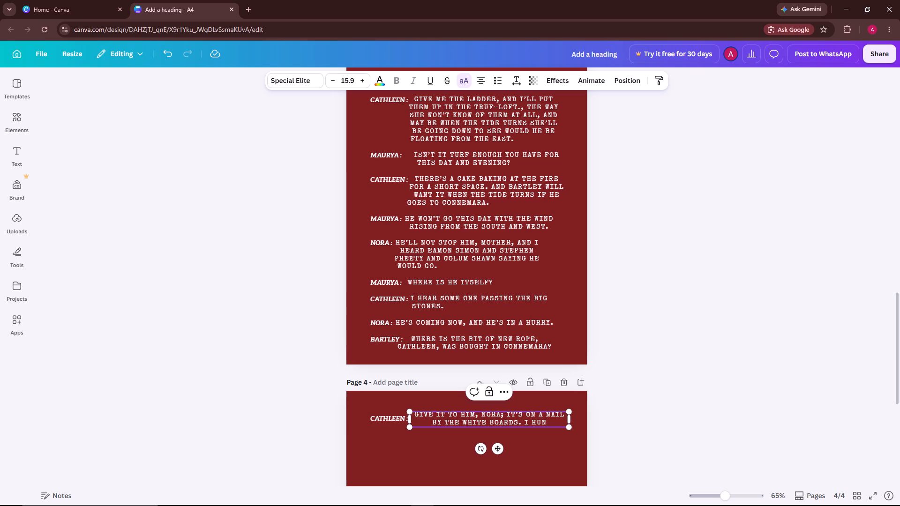
key(g)
key(space)
text(it up this)
key(space)
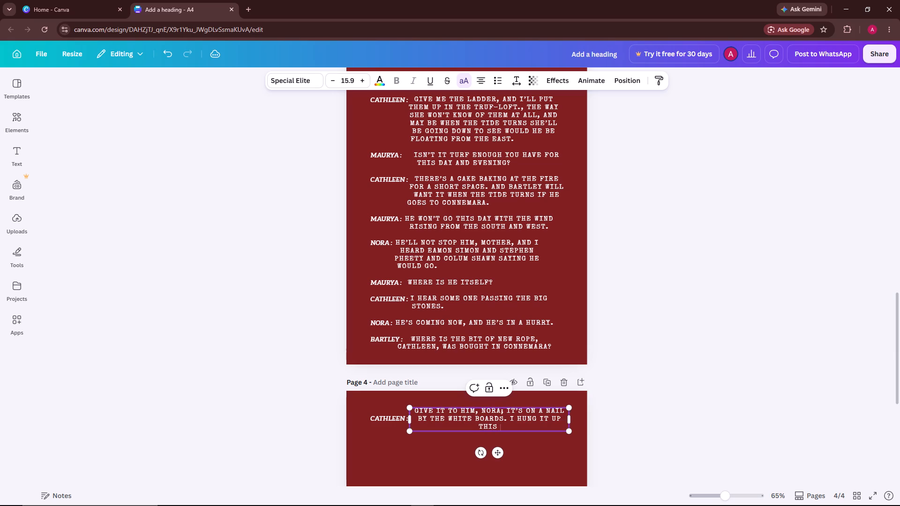
text(morning)
text(, g)
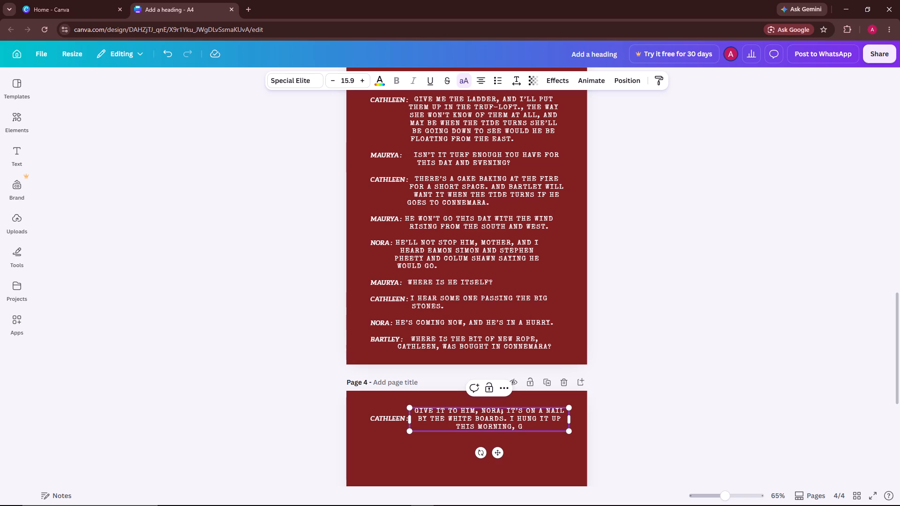
key(BackSpace)
Finish Cathleen's line on page 4 with "for the pig with the black feet was eating it.".
text(for)
key(space)
text(the)
key(space)
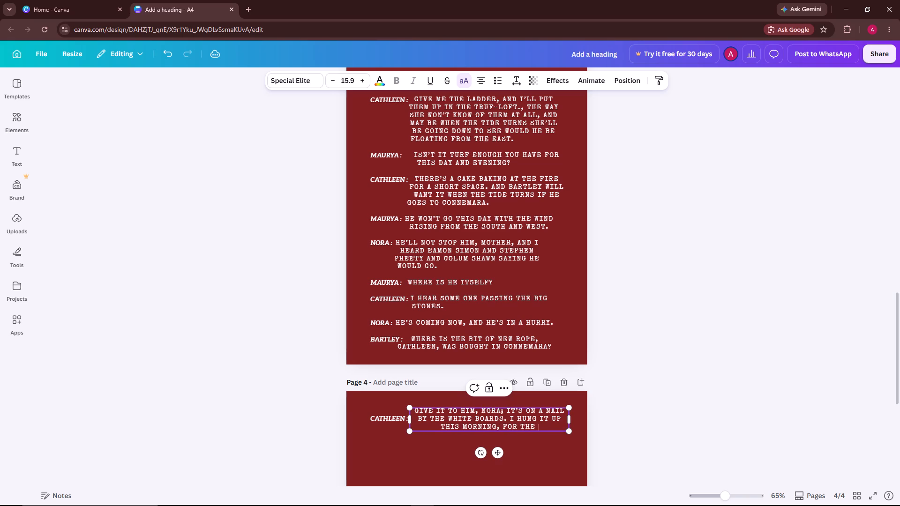
text(pig with the)
key(space)
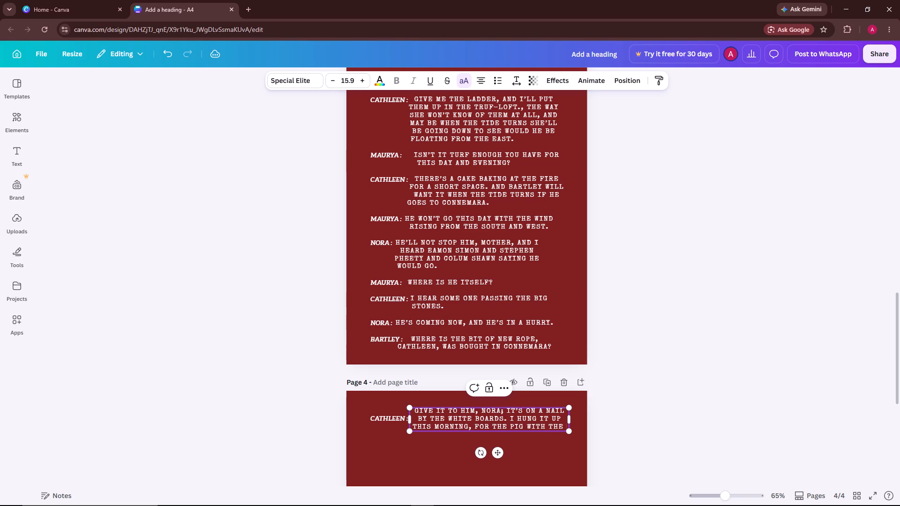
text(blacj)
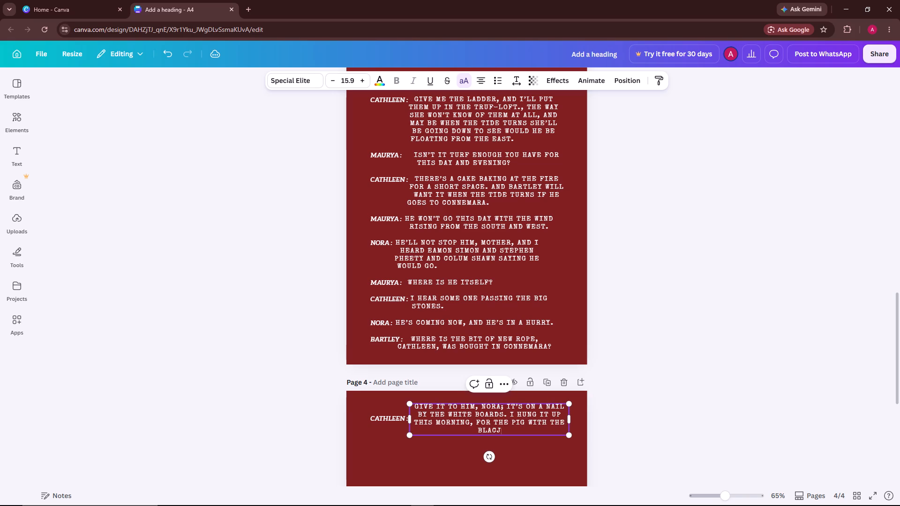
key(BackSpace)
text(k)
key(space)
text(fee)
key(t)
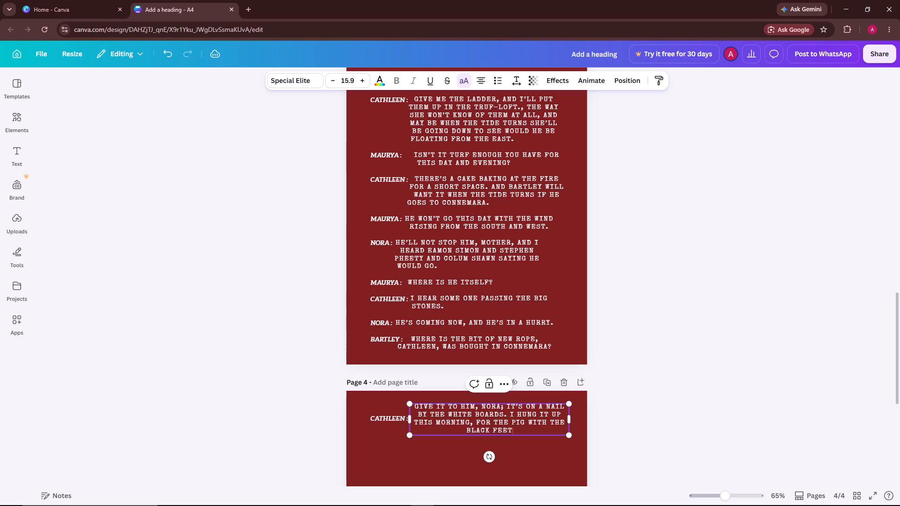
key(space)
text(was)
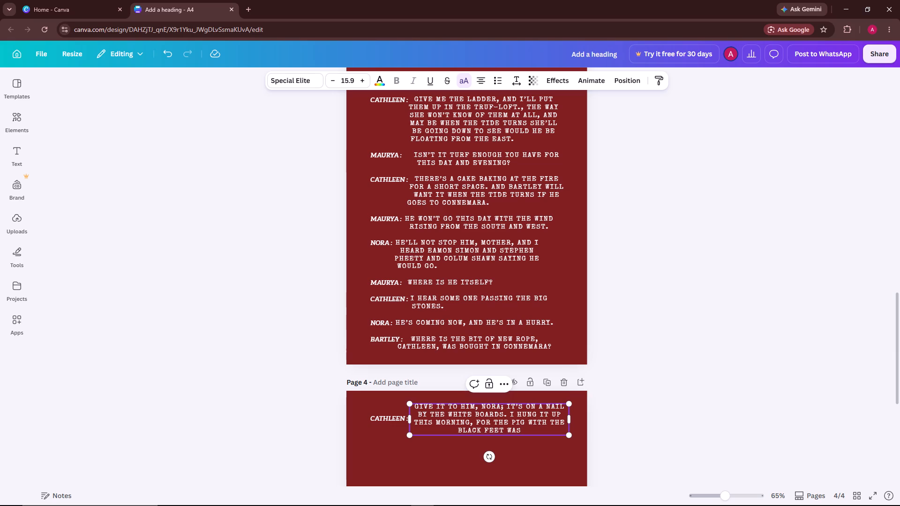
key(space)
text(eating)
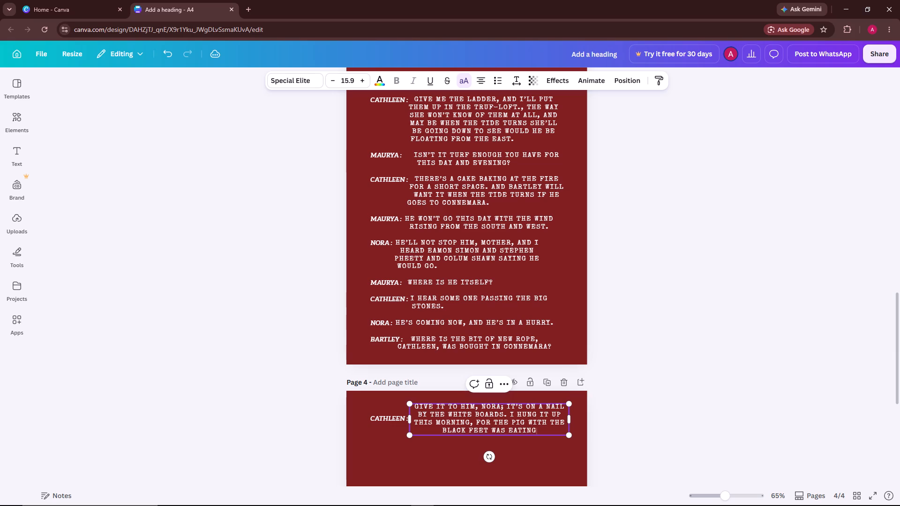
key(space)
text(it.)
Pad the end of Cathleen's line with spaces so its last row aligns with the text block's left edge.
key(space)
key(space)
key(space)
key(space)
key(space)
key(space)
key(space)
key(space)
key(space)
key(space)
key(space)
key(space)
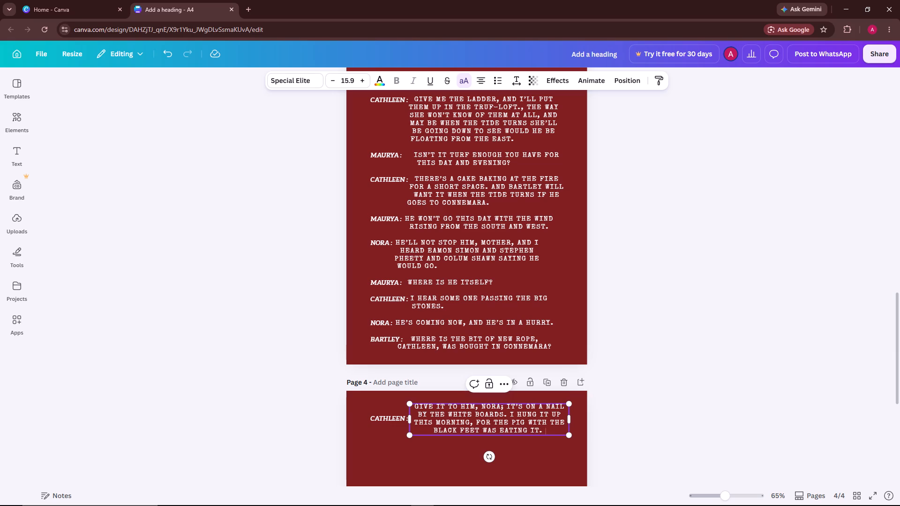
key(space)
key(space)
key(space)
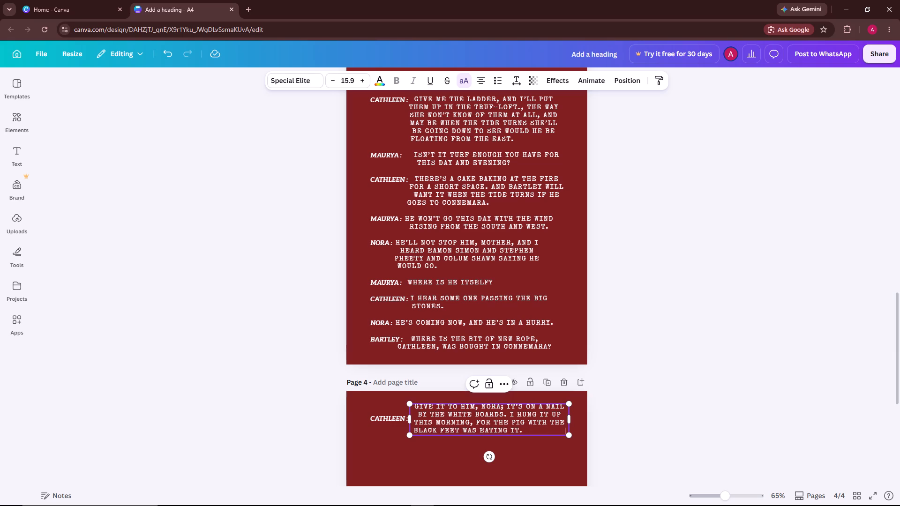
Reposition Cathleen's text block on page 4 so its first row is level with and just beside the CATHLEEN label.
scroll(479, 421, down, 1)
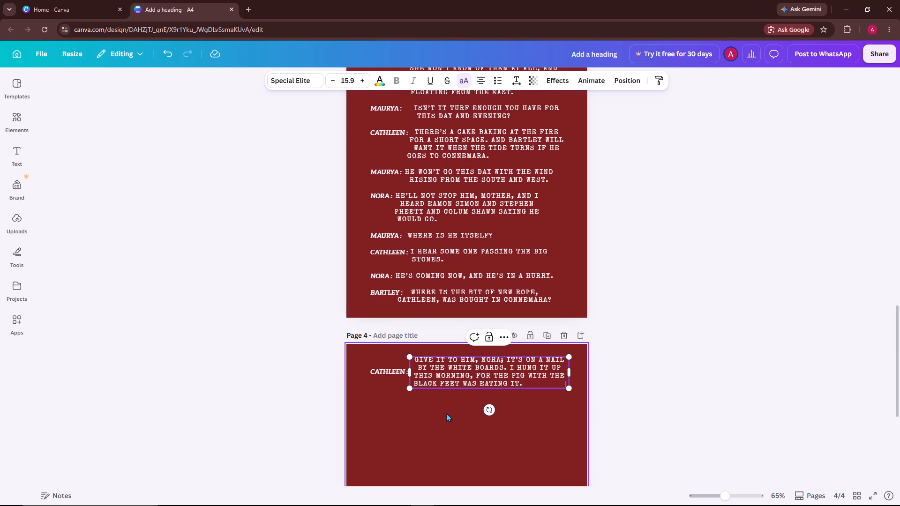
click(425, 413)
drag(457, 363, 457, 373)
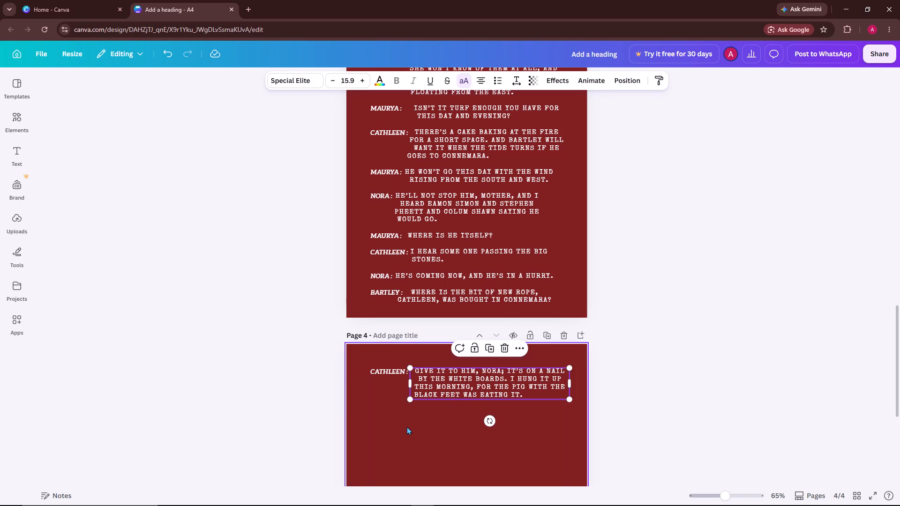
click(406, 426)
click(451, 380)
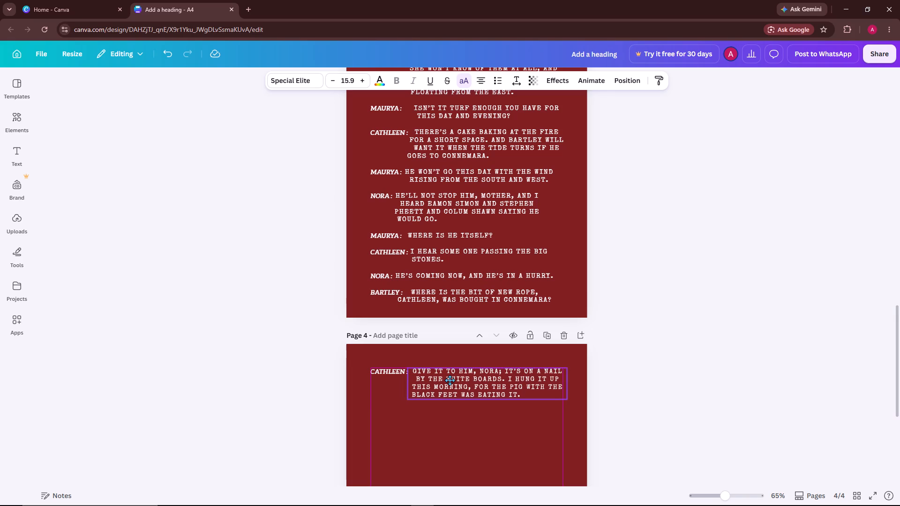
click(408, 414)
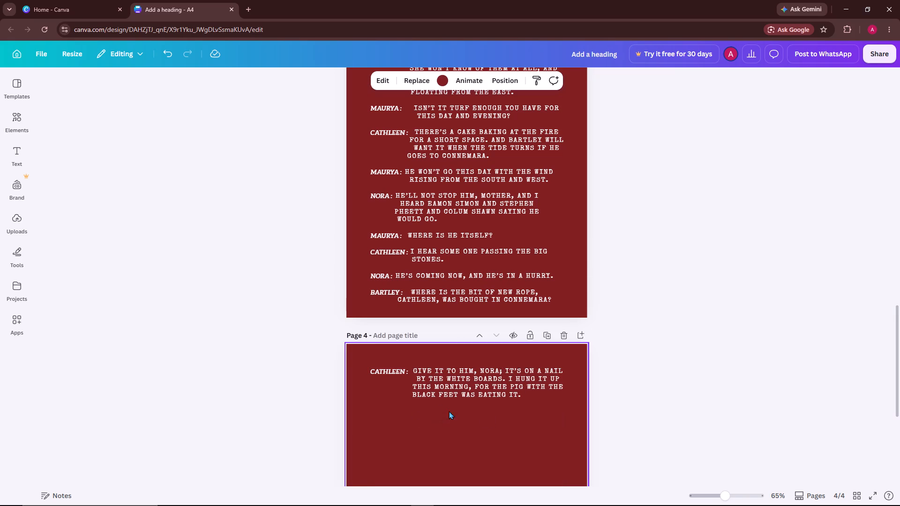
Duplicate page 3's last NORA label and place the copy below Cathleen's speech on page 4, at the same left margin.
scroll(436, 408, down, 2)
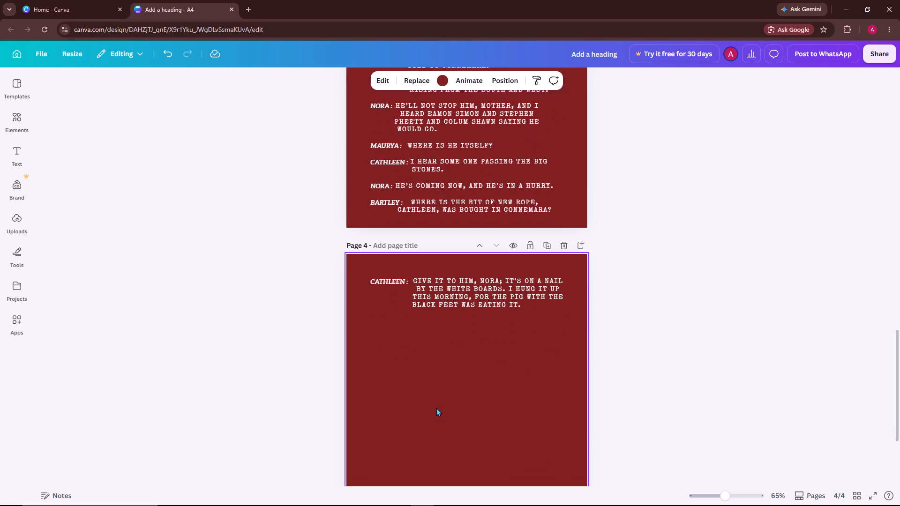
click(379, 180)
click(412, 163)
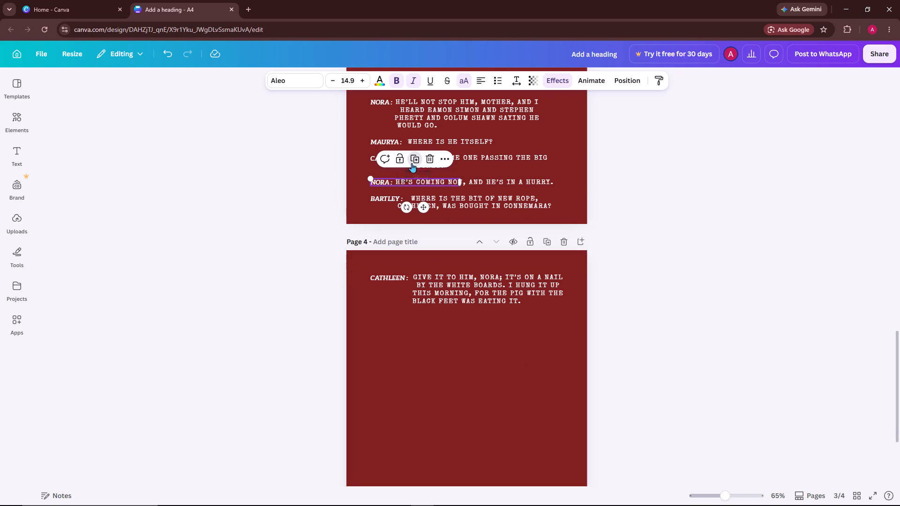
drag(398, 187, 397, 324)
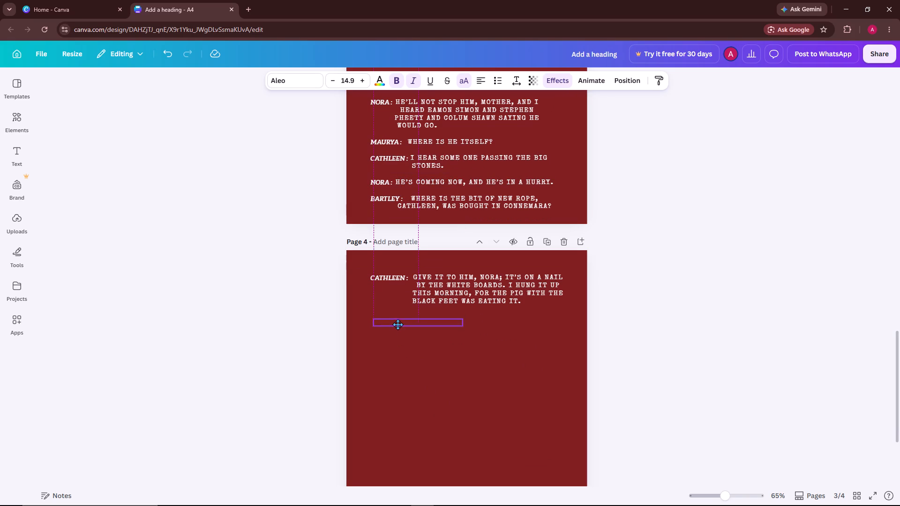
drag(397, 324, 392, 318)
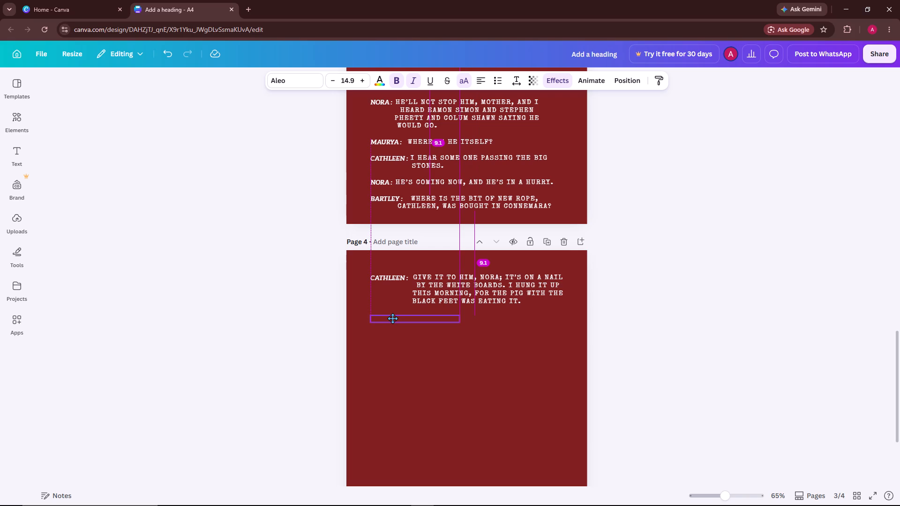
drag(392, 318, 391, 316)
click(492, 342)
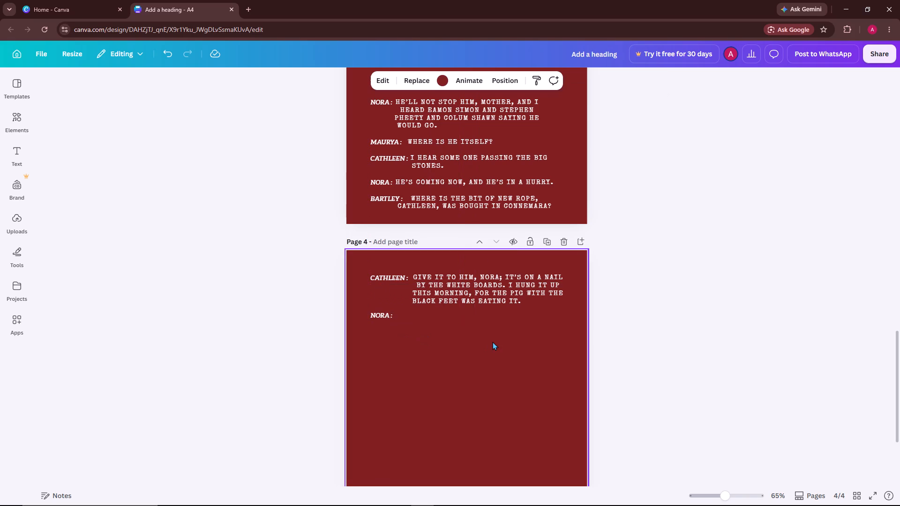
scroll(471, 325, down, 2)
click(403, 221)
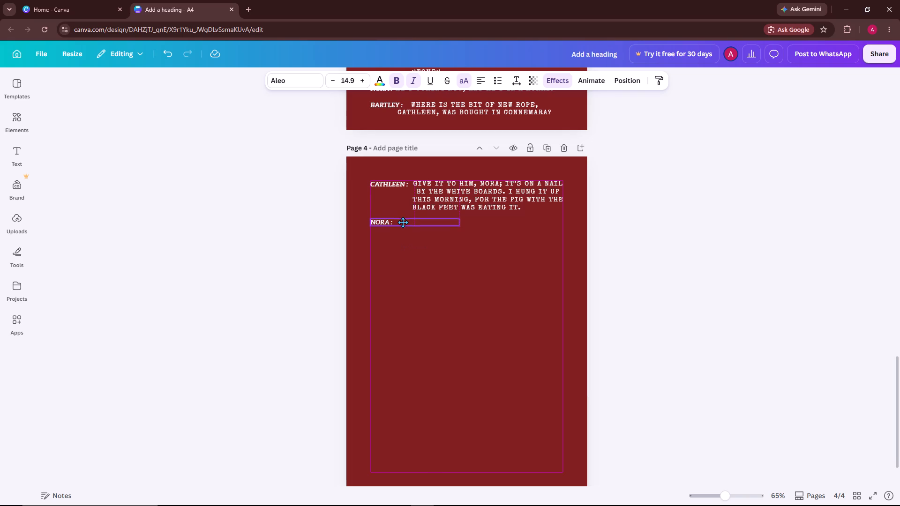
click(439, 263)
Duplicate Cathleen's speech on page 4 and place the copy beside the NORA label.
click(457, 198)
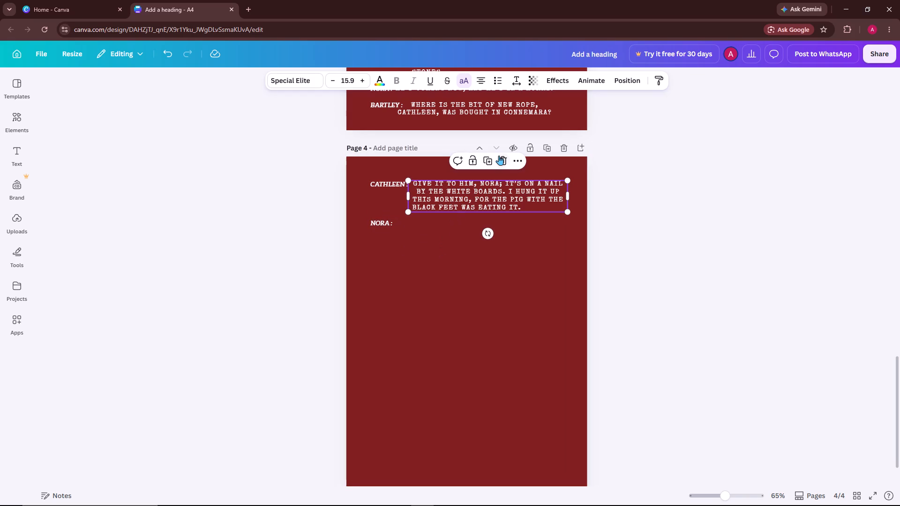
click(493, 160)
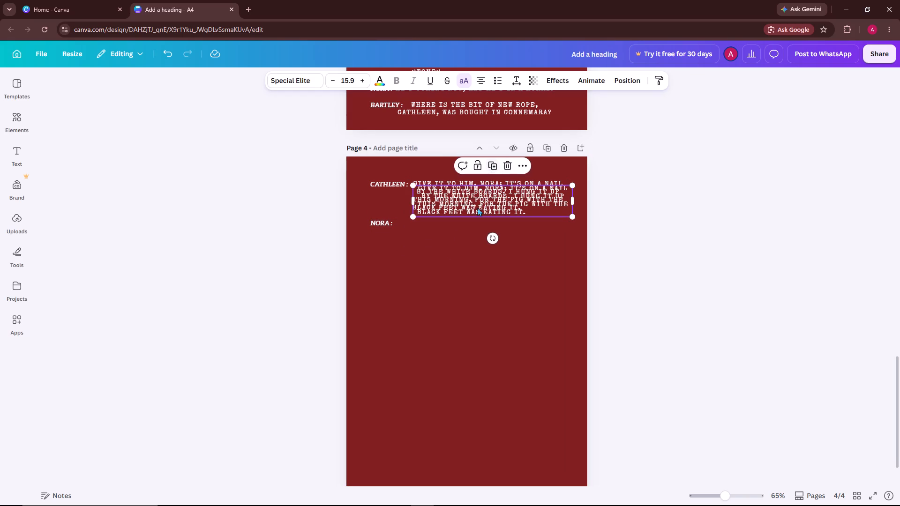
drag(477, 208, 462, 241)
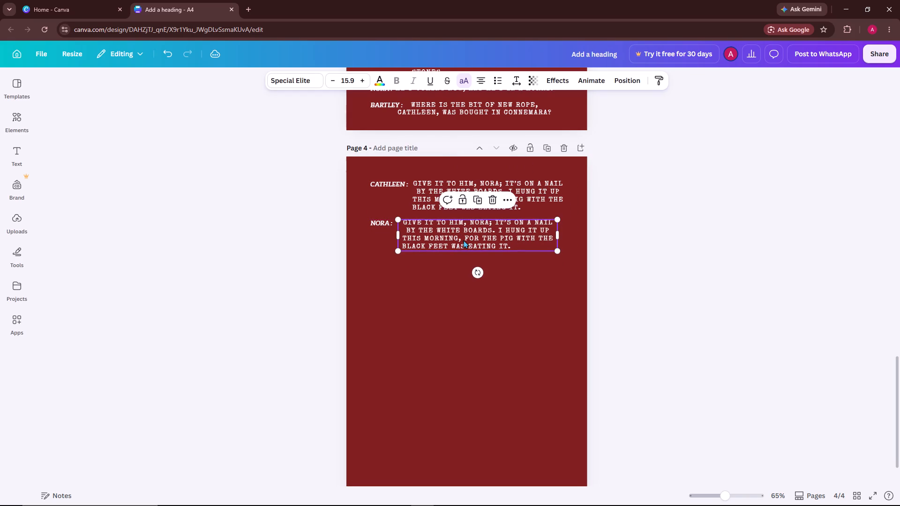
Replace the duplicated speech beside page 4's NORA label with "is that it, bartley?".
click(463, 240)
key(BackSpace)
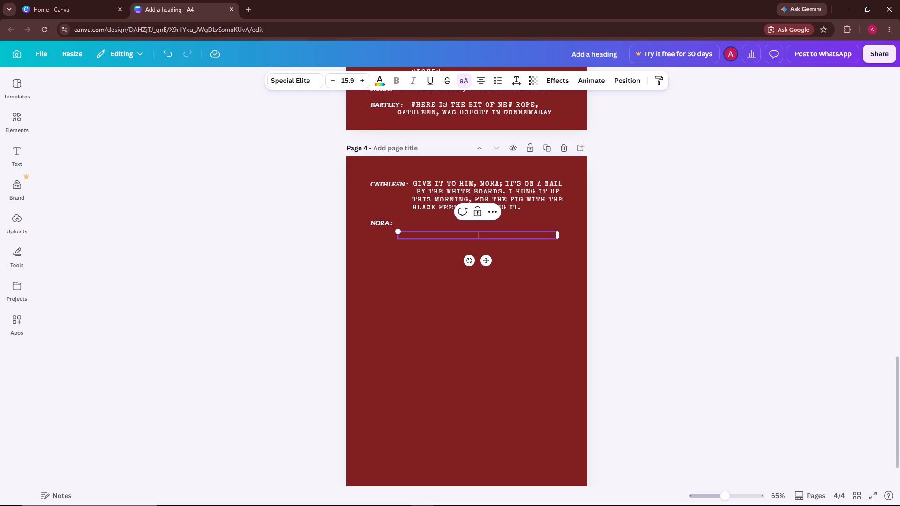
text(is)
key(space)
text(that)
key(space)
text(it)
text(, bart)
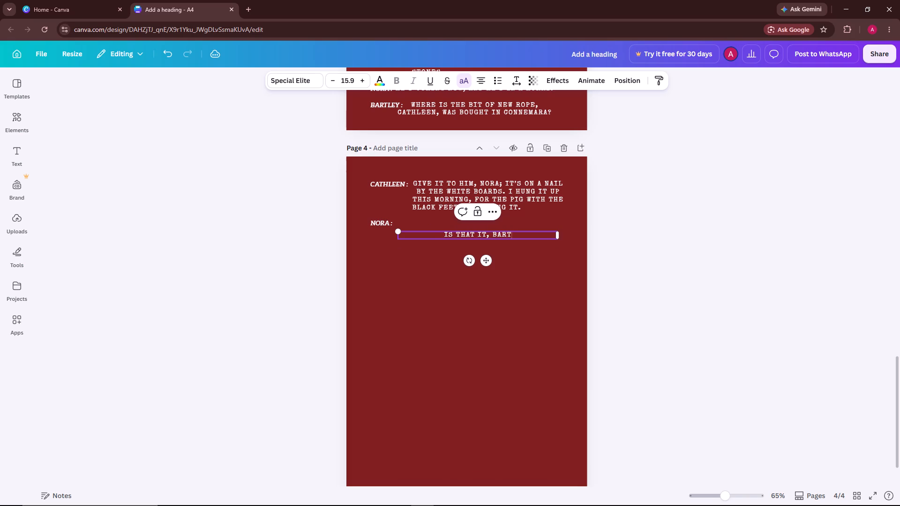
text(ley)
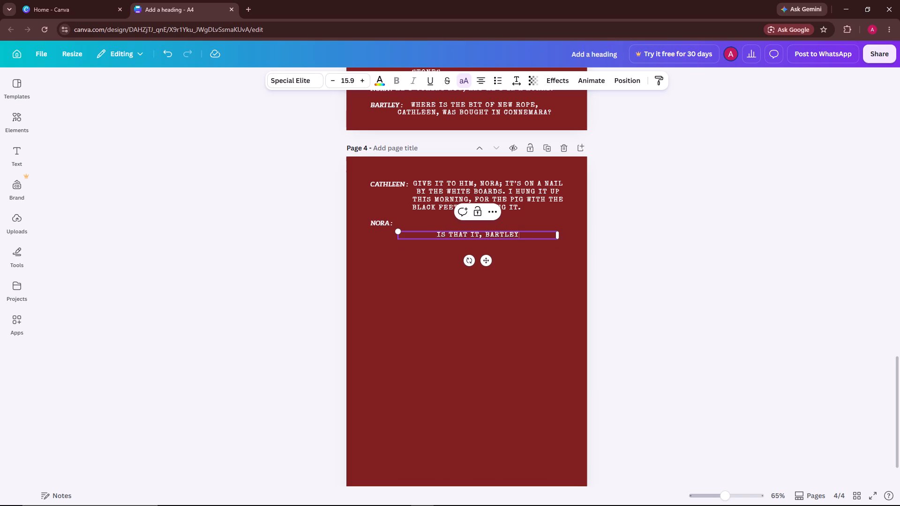
key(shift+question)
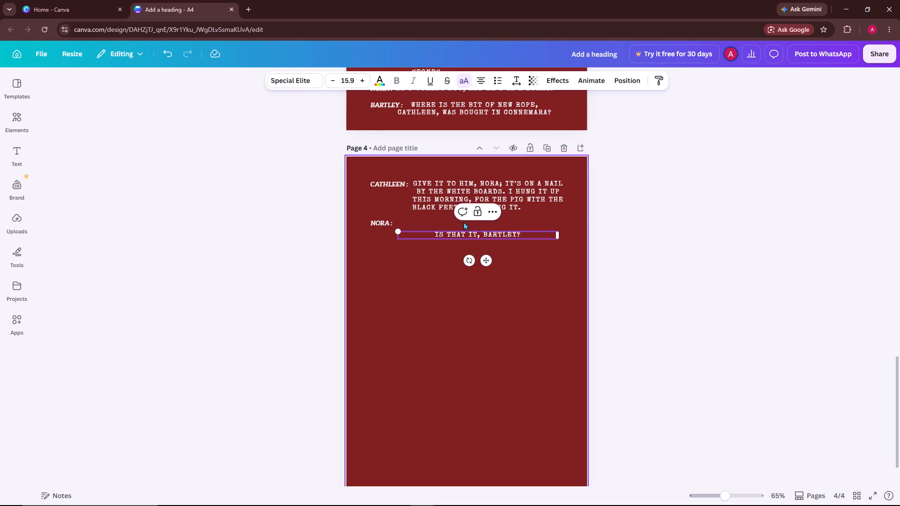
click(472, 285)
Move Nora's line on page 4 level with and just beside the NORA label.
drag(465, 238, 459, 229)
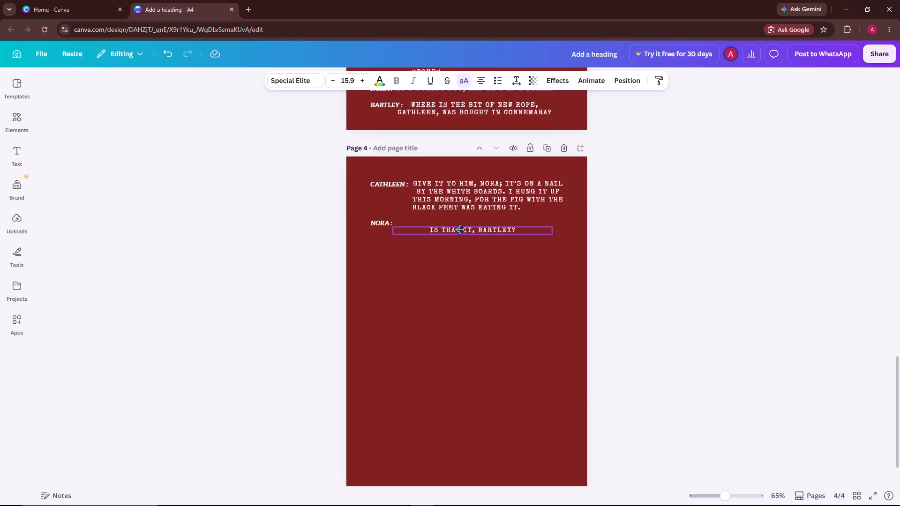
drag(459, 229, 460, 227)
click(457, 223)
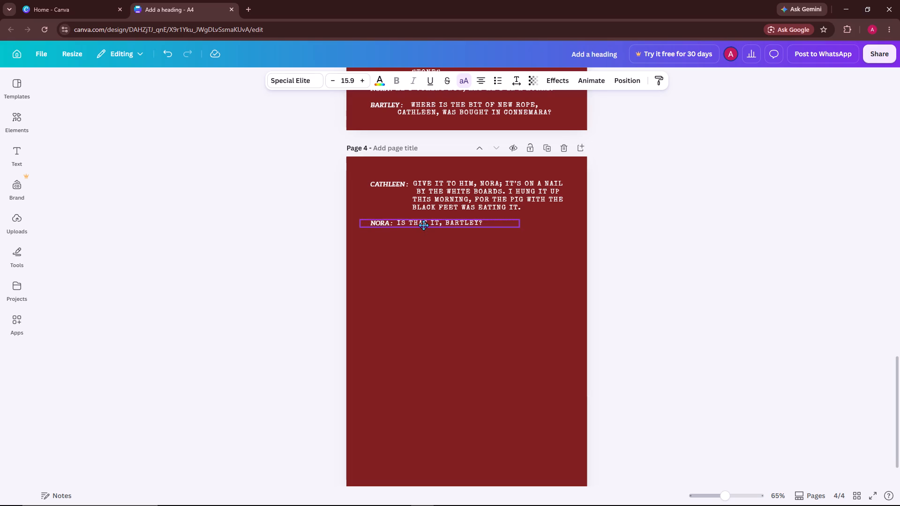
click(413, 260)
click(412, 222)
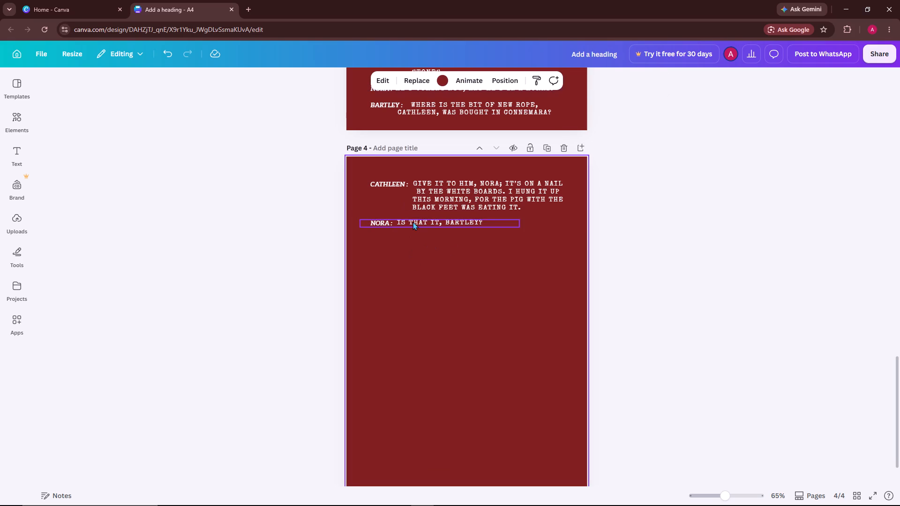
click(397, 261)
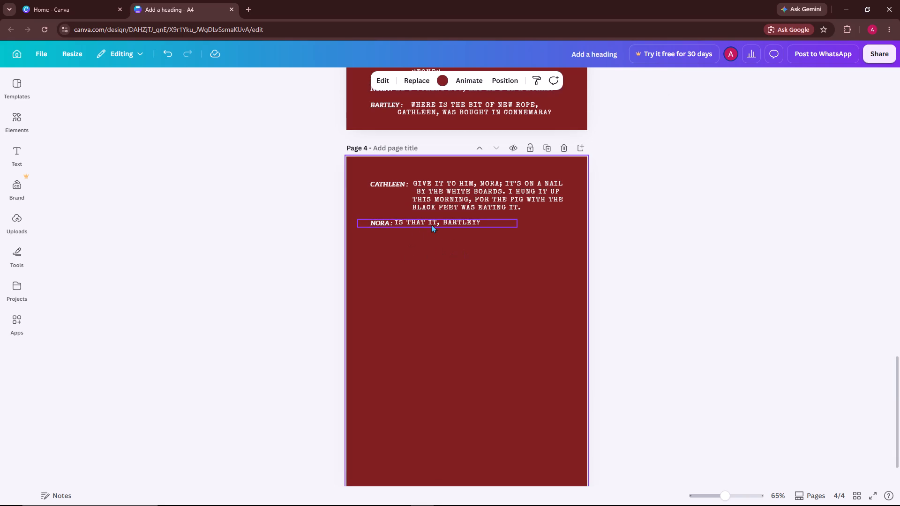
click(431, 221)
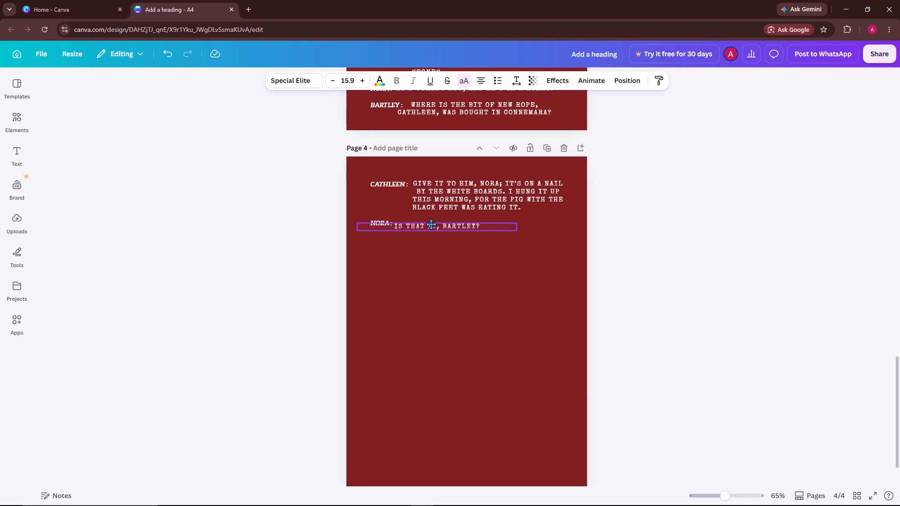
click(423, 283)
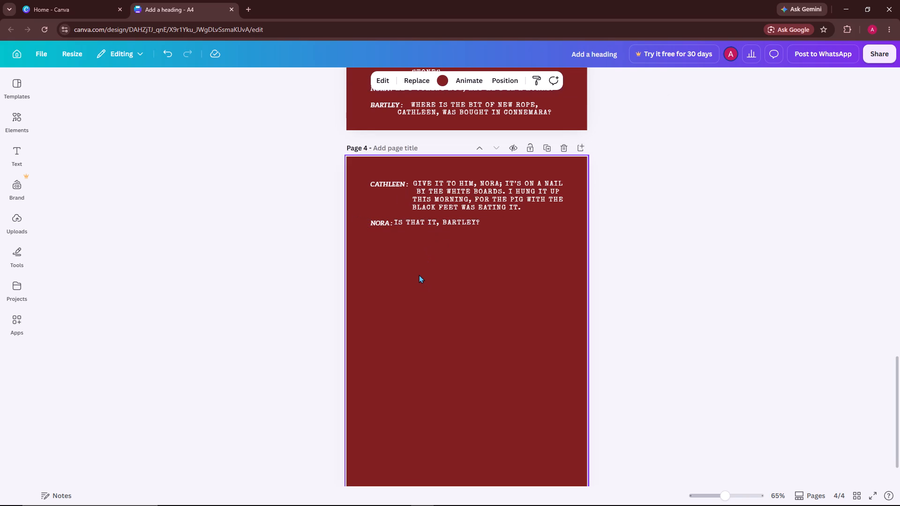
Replace the previous graphics search with the recent search "streaghit line".
click(14, 115)
scroll(136, 258, up, 1)
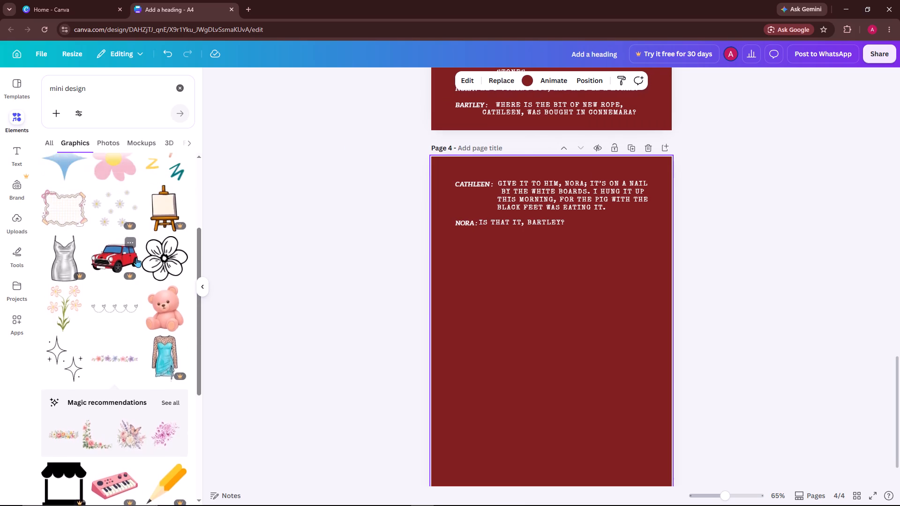
scroll(136, 258, up, 9)
scroll(118, 192, up, 1)
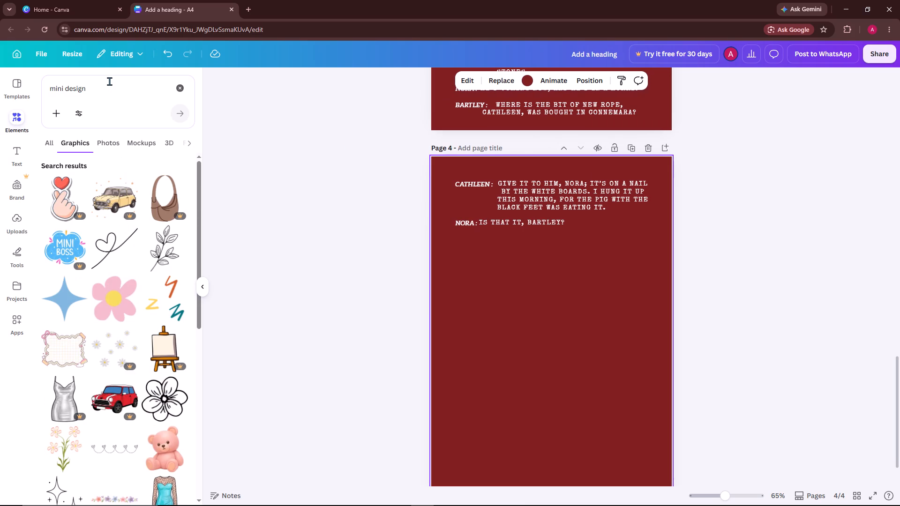
click(109, 81)
click(112, 93)
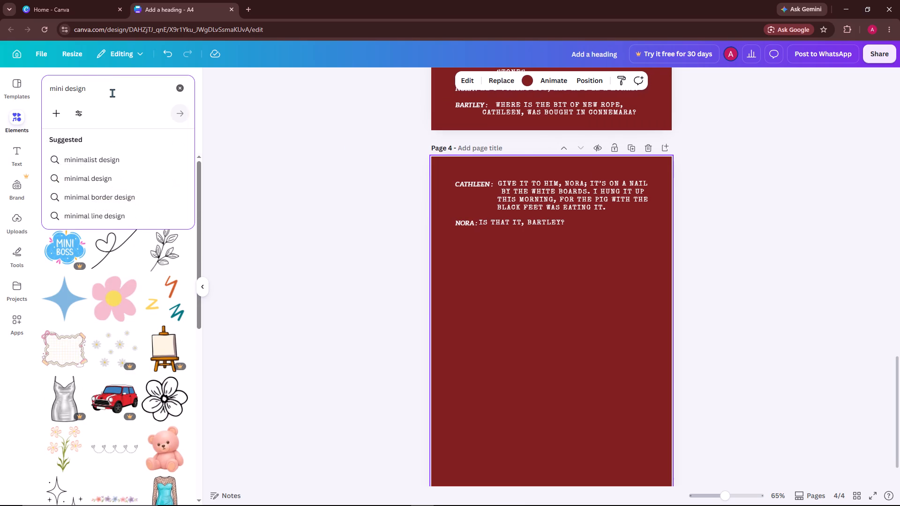
key(BackSpace)
key(BackSpace)
key(BackSpace)
key(BackSpace)
key(BackSpace)
key(BackSpace)
key(BackSpace)
key(BackSpace)
key(BackSpace)
key(BackSpace)
key(BackSpace)
key(BackSpace)
key(BackSpace)
key(BackSpace)
key(BackSpace)
key(BackSpace)
key(BackSpace)
key(BackSpace)
key(BackSpace)
key(BackSpace)
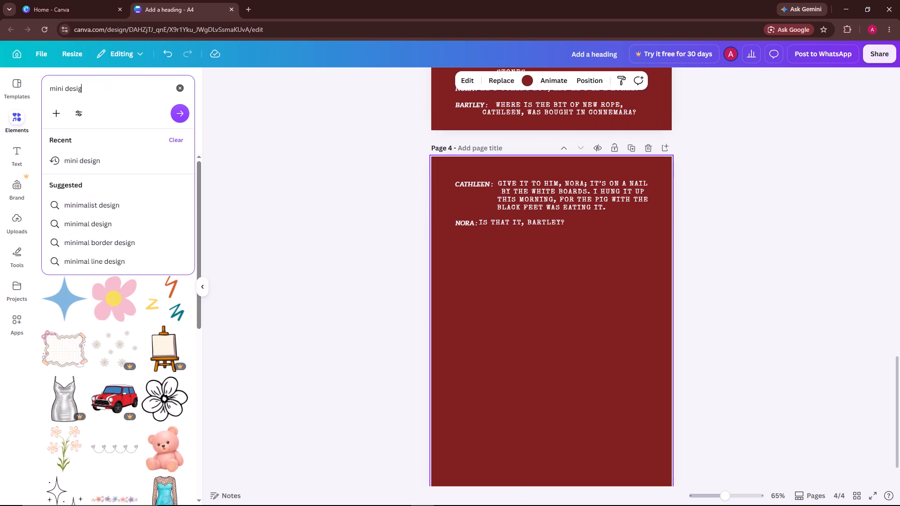
key(BackSpace)
key(BackSpace)
key(BackSpace)
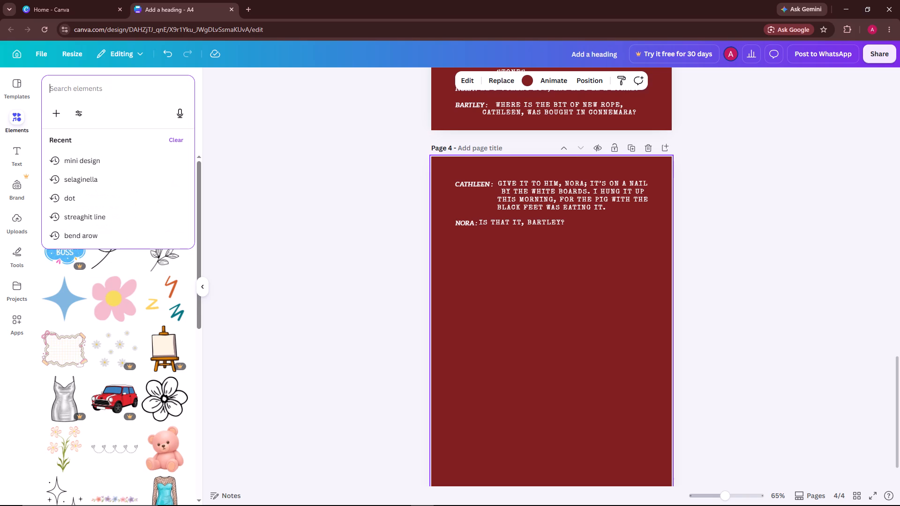
click(110, 226)
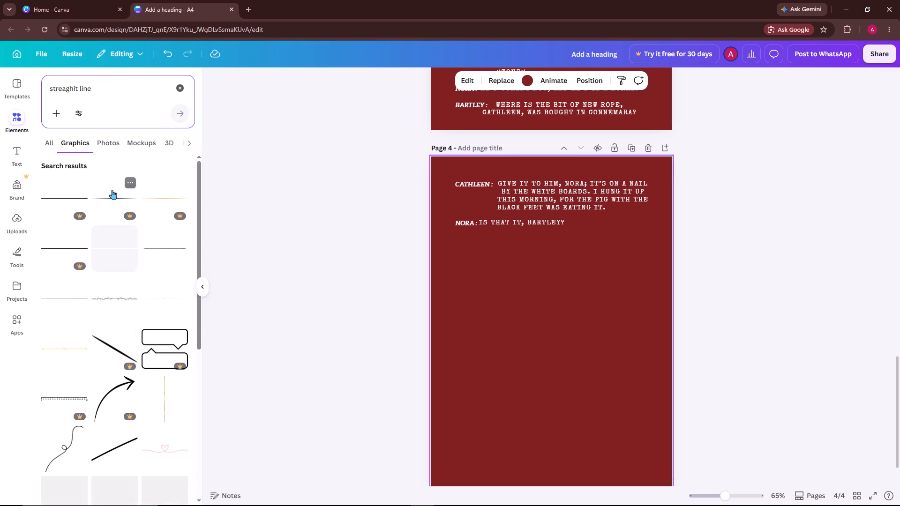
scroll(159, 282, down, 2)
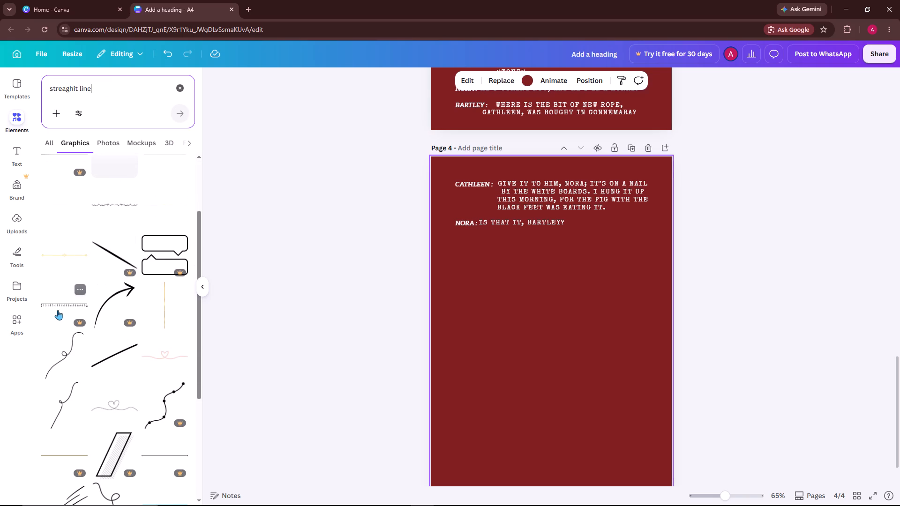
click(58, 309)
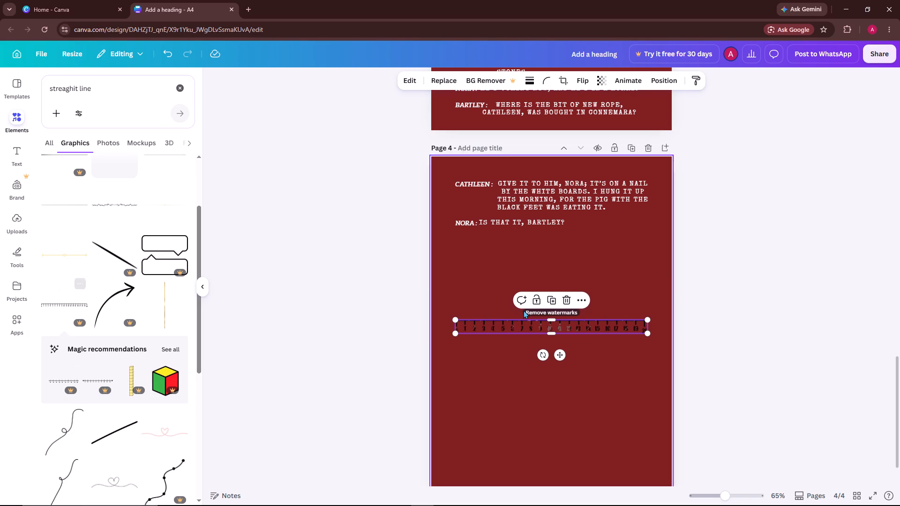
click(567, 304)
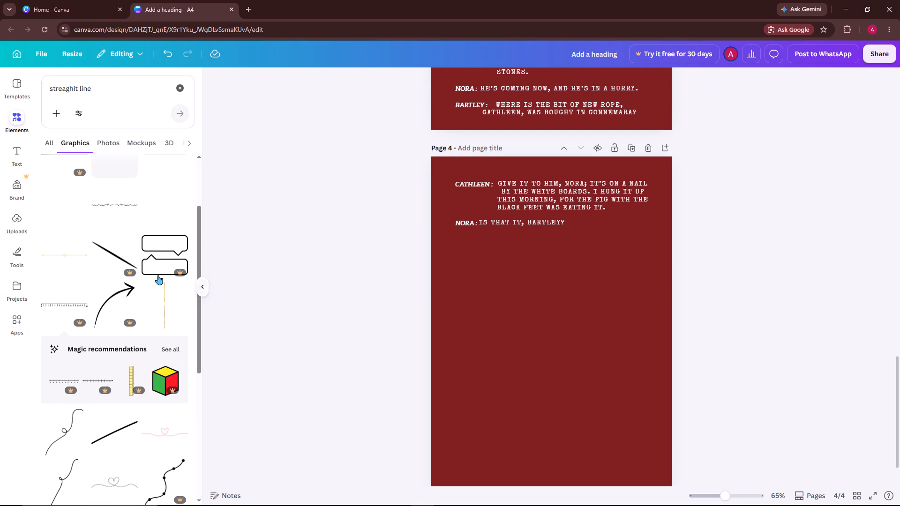
Insert the gold ornamental divider line with diamond ends on page 4 and move it up, below Nora's line.
click(80, 256)
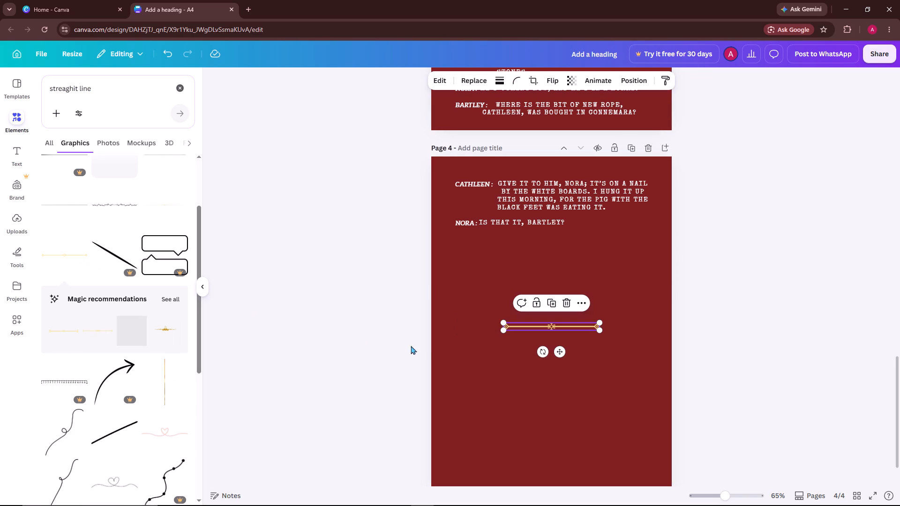
click(199, 280)
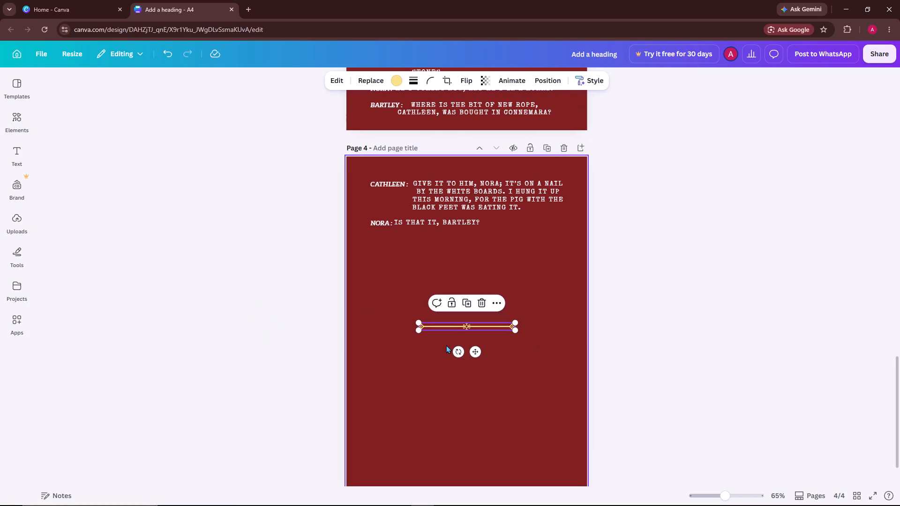
drag(465, 325, 454, 290)
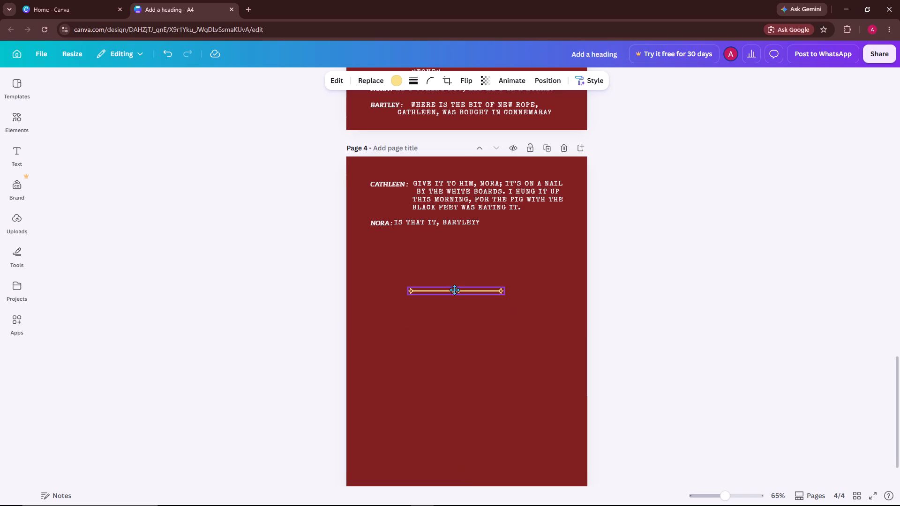
drag(454, 290, 463, 290)
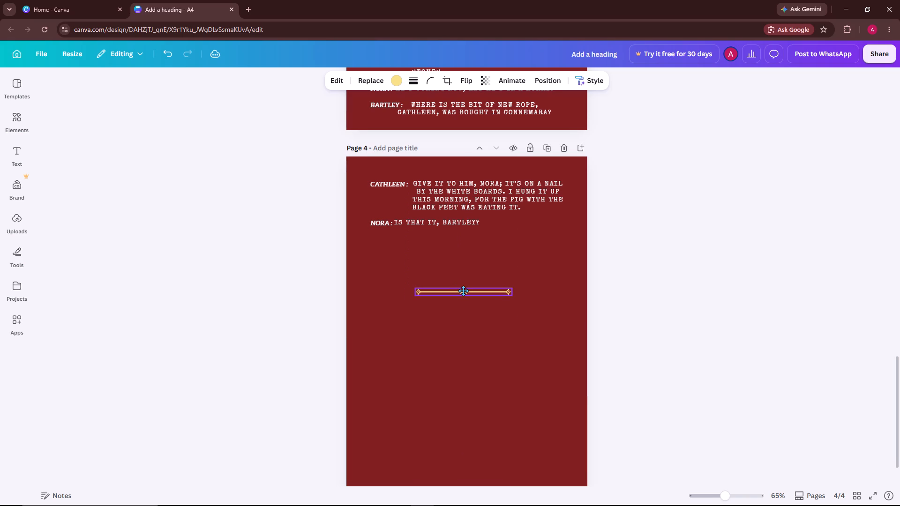
drag(463, 290, 458, 291)
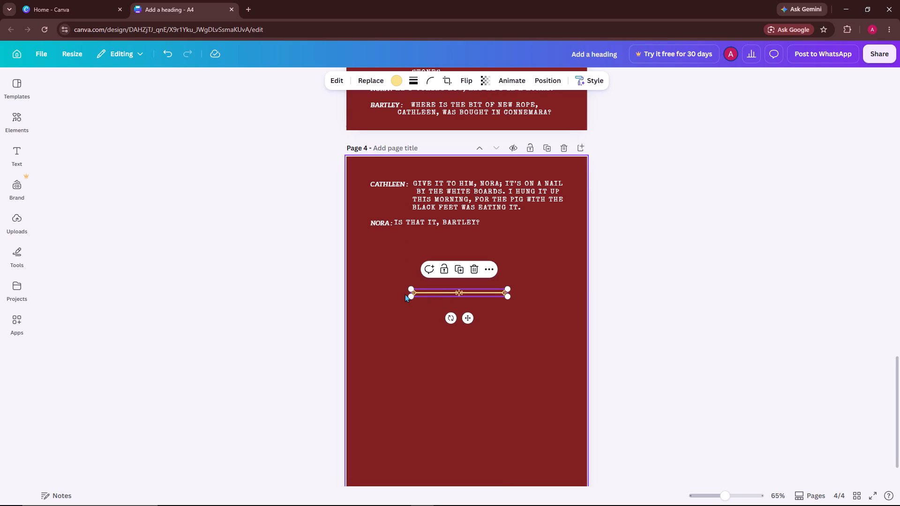
Enlarge the gold divider line proportionally until its left end meets page 4's left edge.
drag(412, 294, 359, 294)
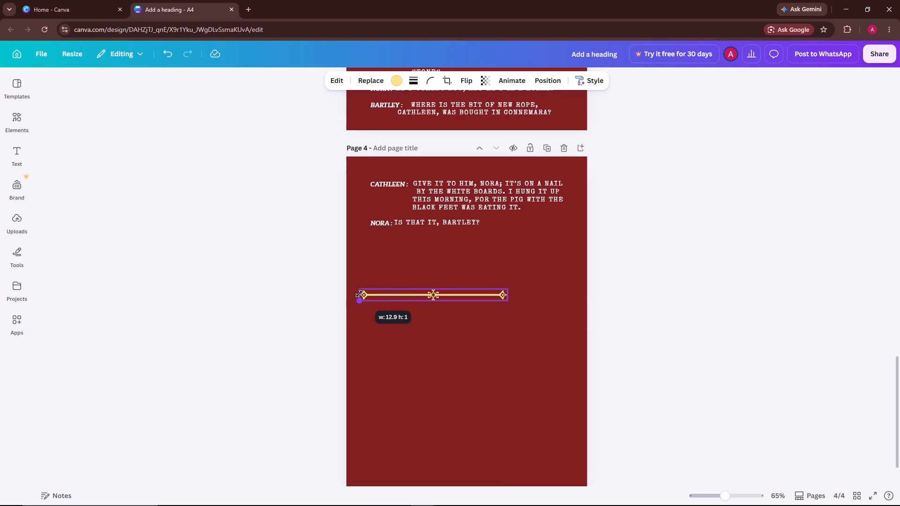
drag(359, 294, 345, 294)
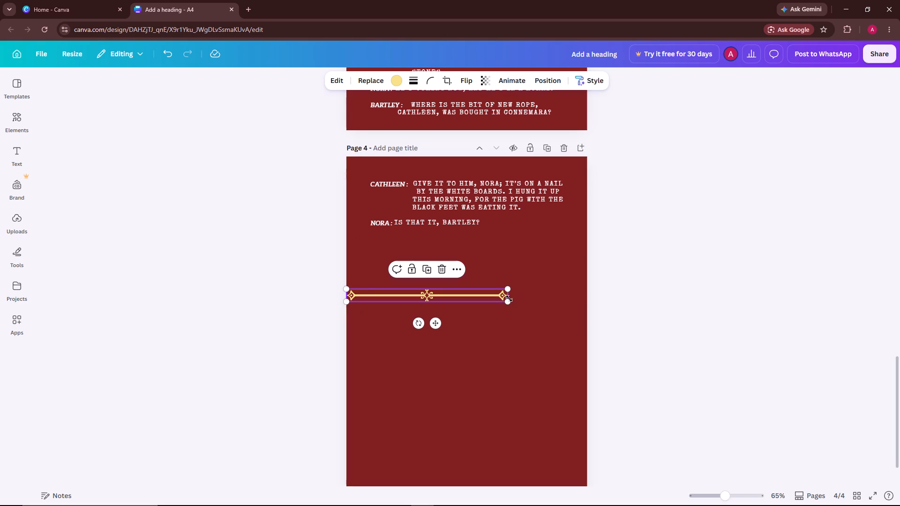
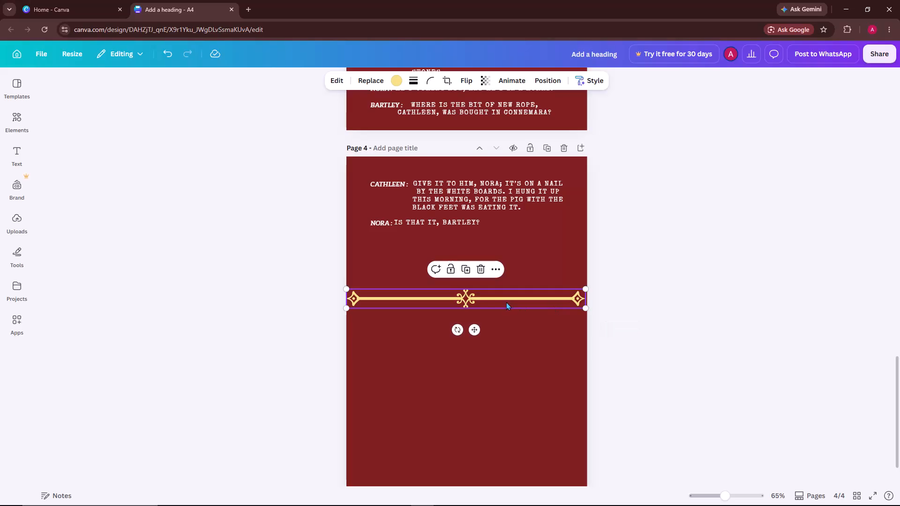
Move the gold divider line on page 4 slightly up, closer to Nora's line, keeping it spanning the page width.
drag(471, 298, 471, 297)
drag(471, 297, 471, 288)
click(474, 360)
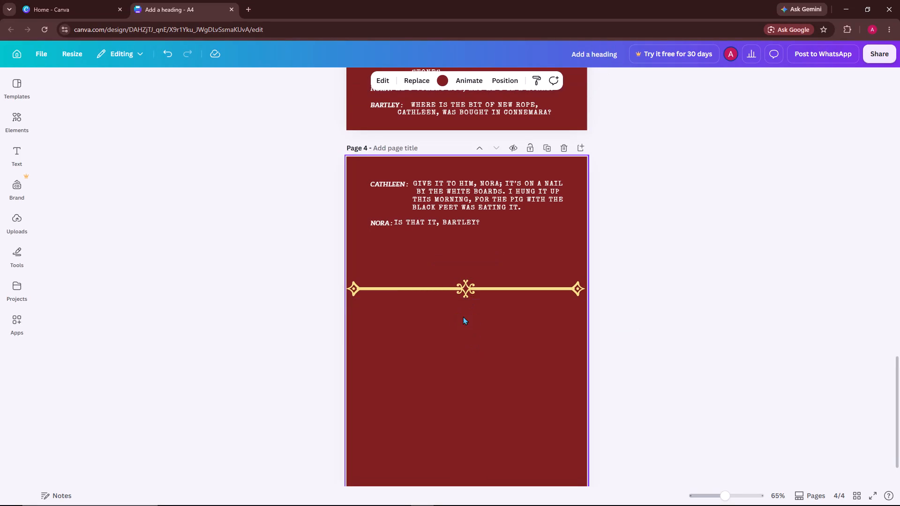
Look back through the design from page 4 to page 1, and leave it for the home page.
scroll(462, 320, down, 3)
scroll(462, 321, up, 14)
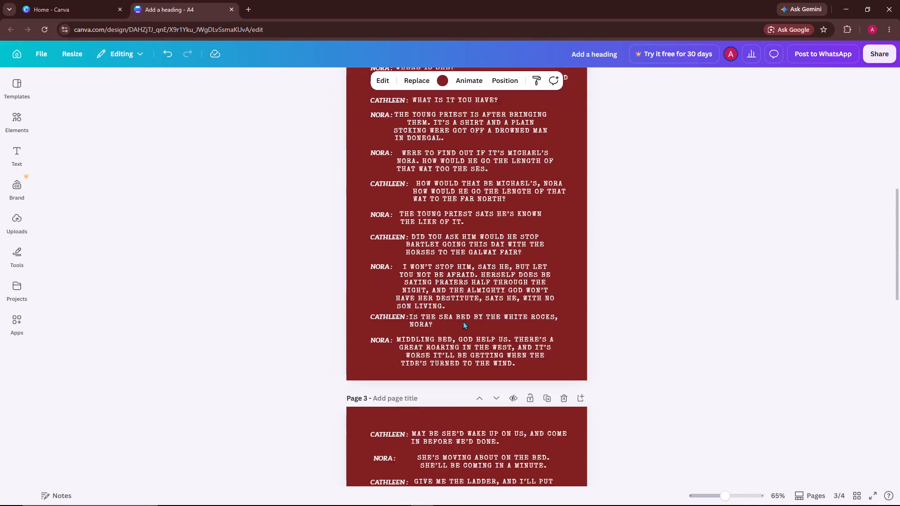
scroll(463, 321, up, 12)
scroll(169, 100, up, 6)
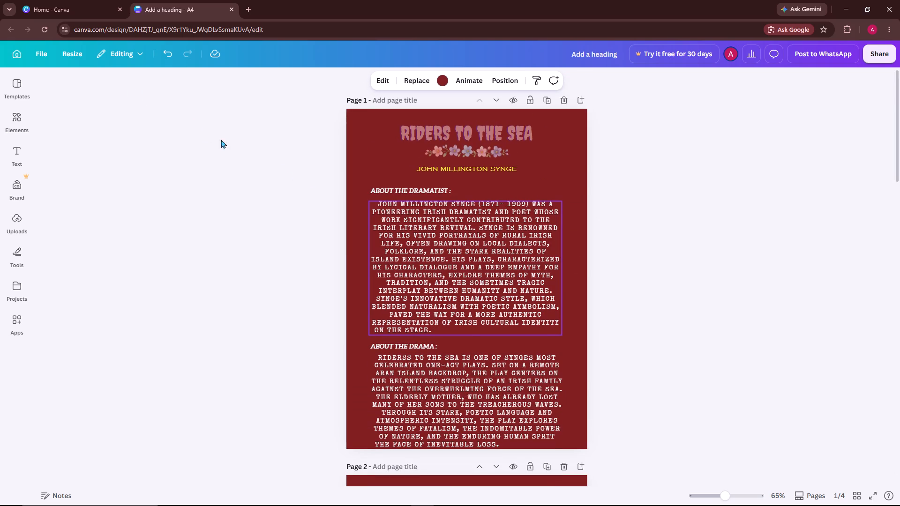
click(21, 50)
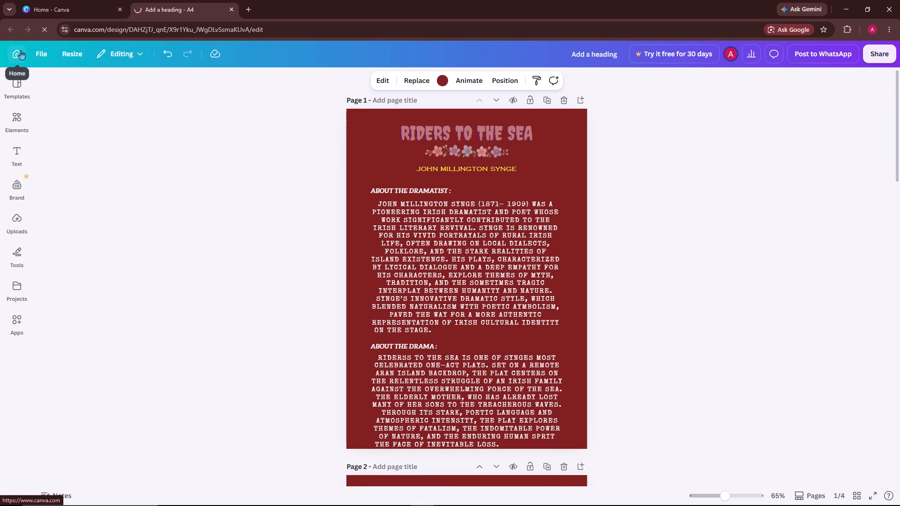